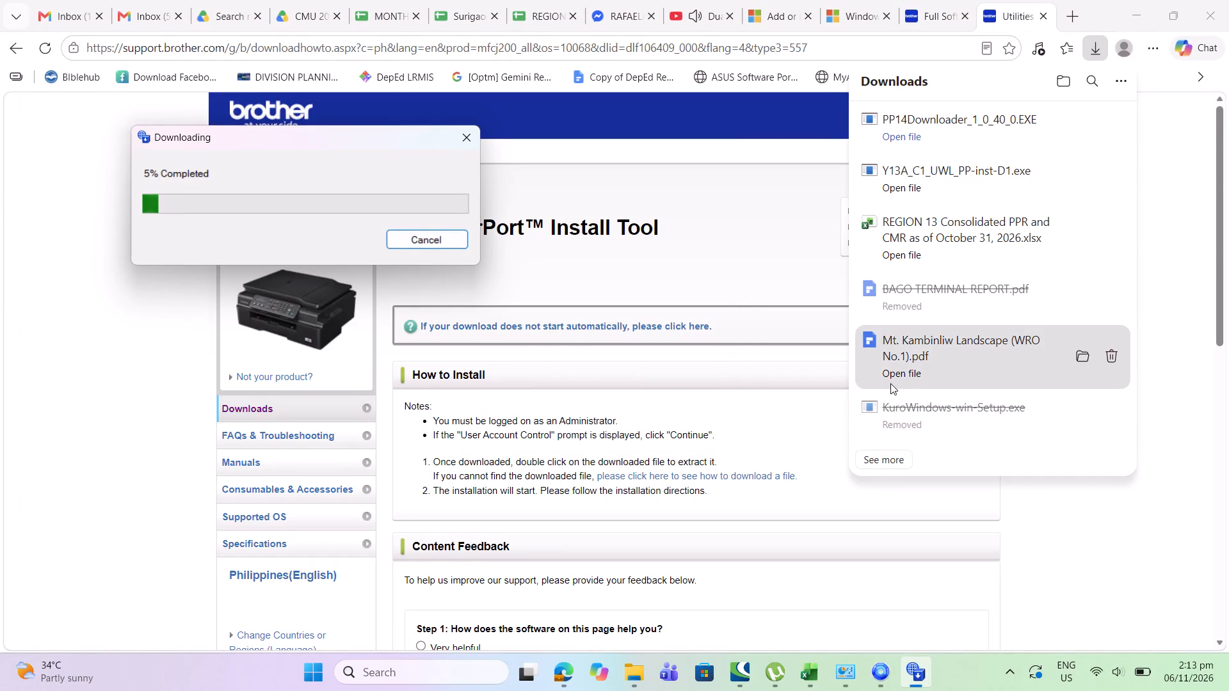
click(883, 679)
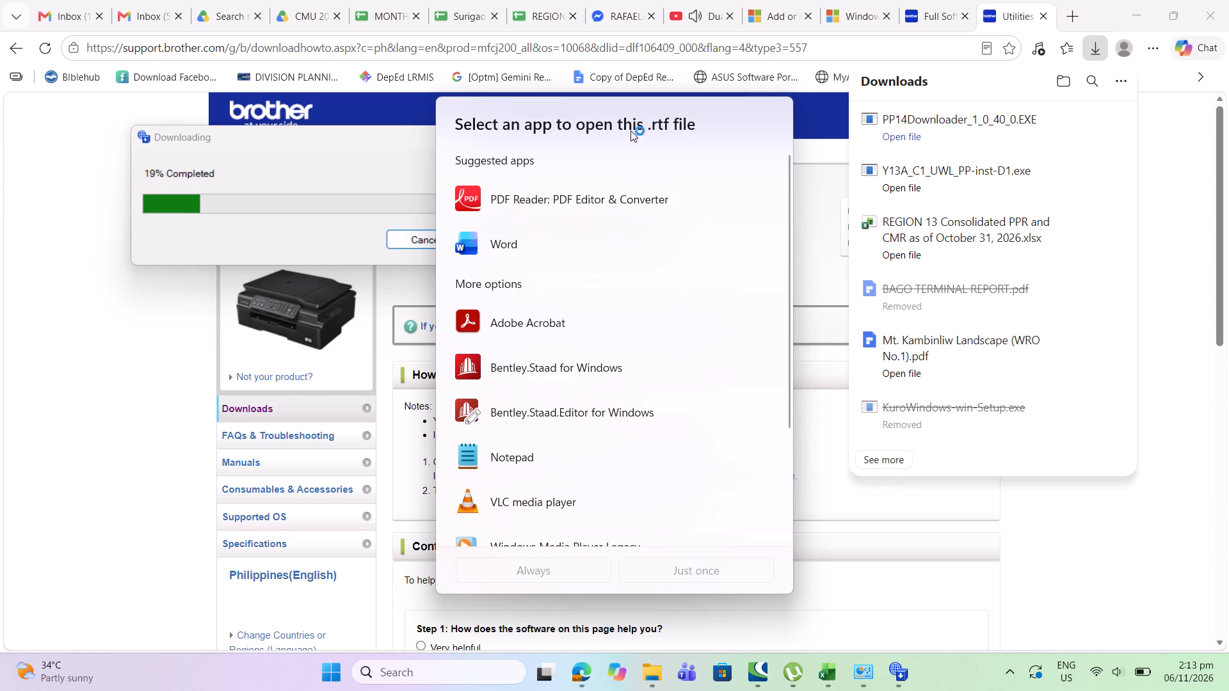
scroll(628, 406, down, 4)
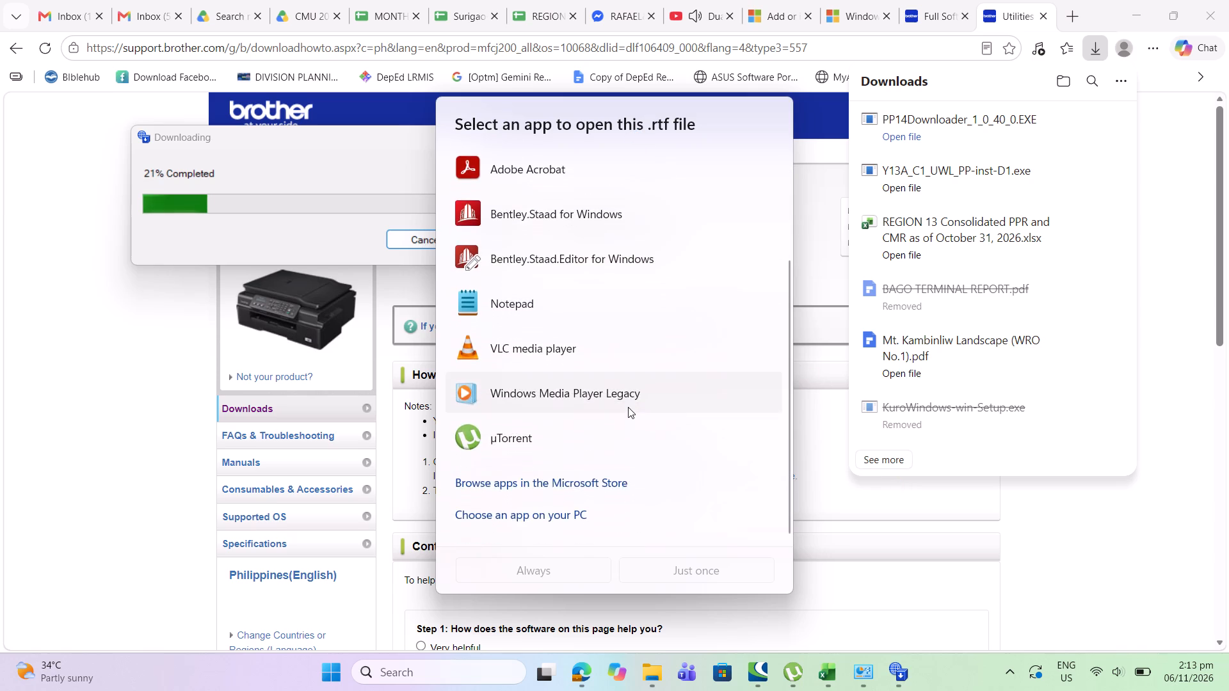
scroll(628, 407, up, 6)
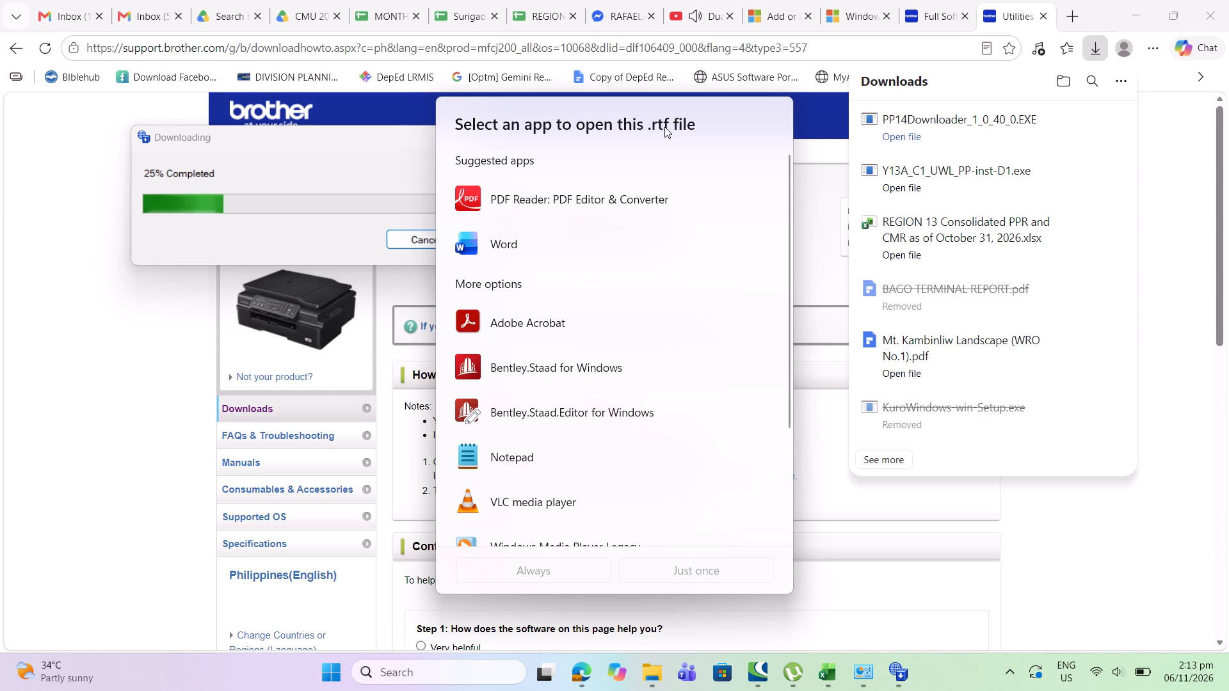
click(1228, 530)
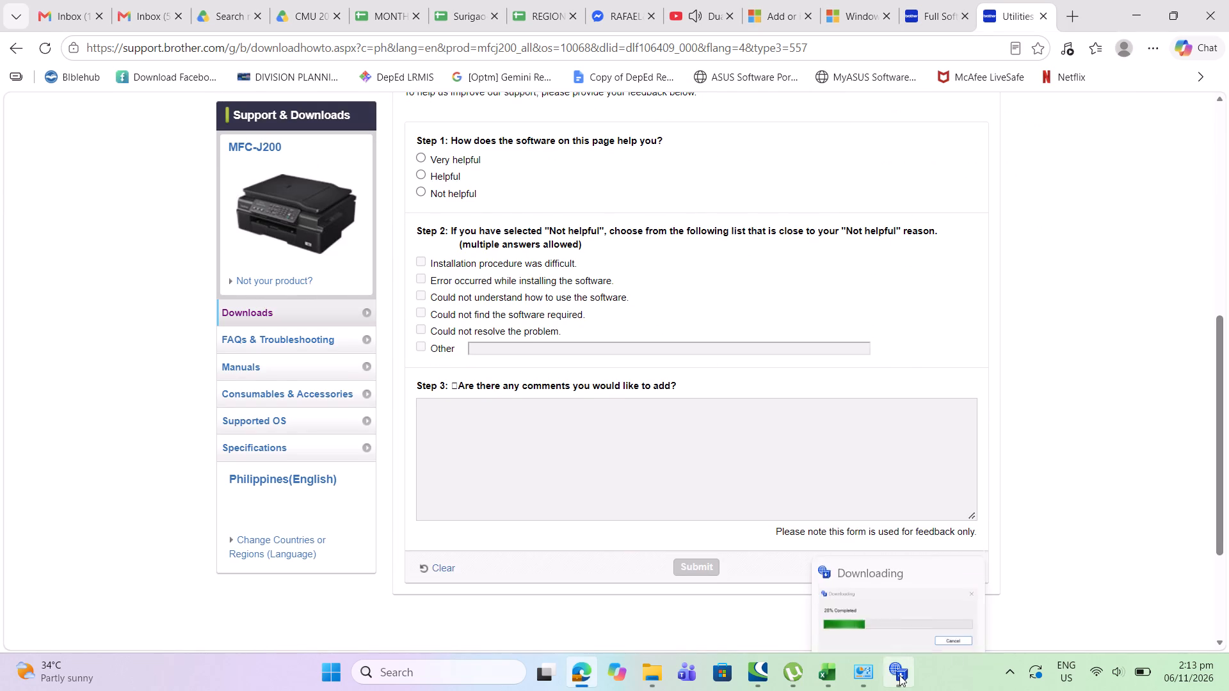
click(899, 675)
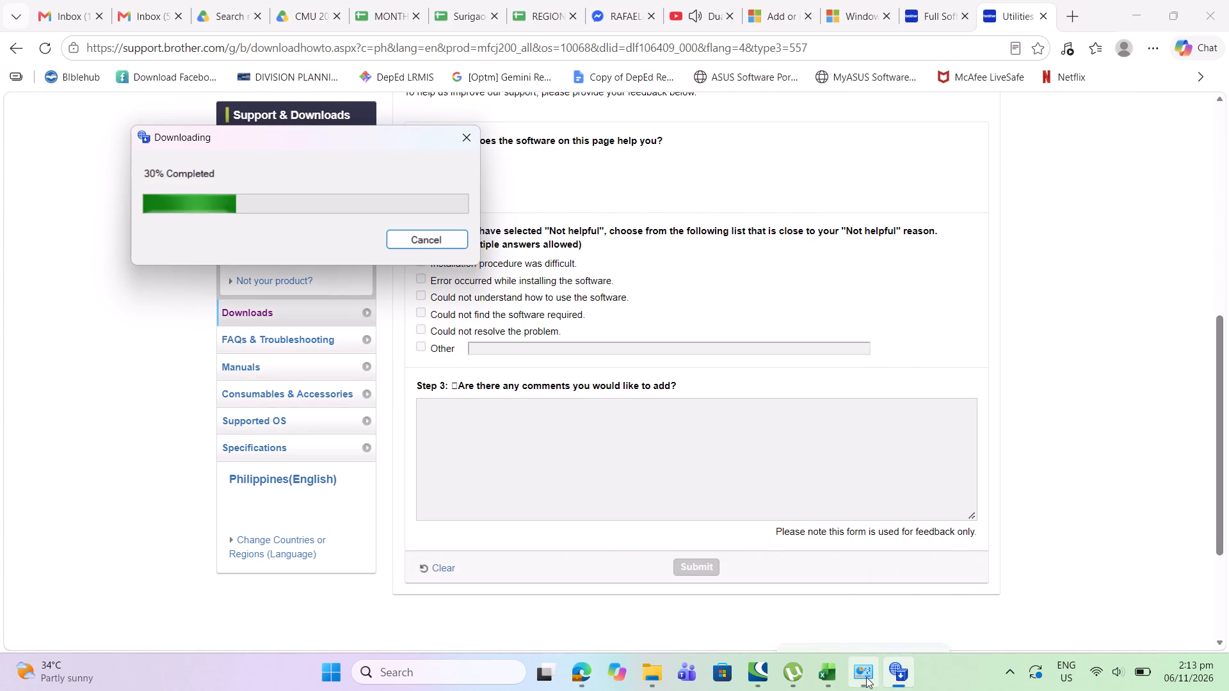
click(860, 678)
Switch to the REGION 13 Consolidated PPR and CMR workbook in Excel and open the Brother MFC-J200 printer properties from Page Setup.
click(824, 679)
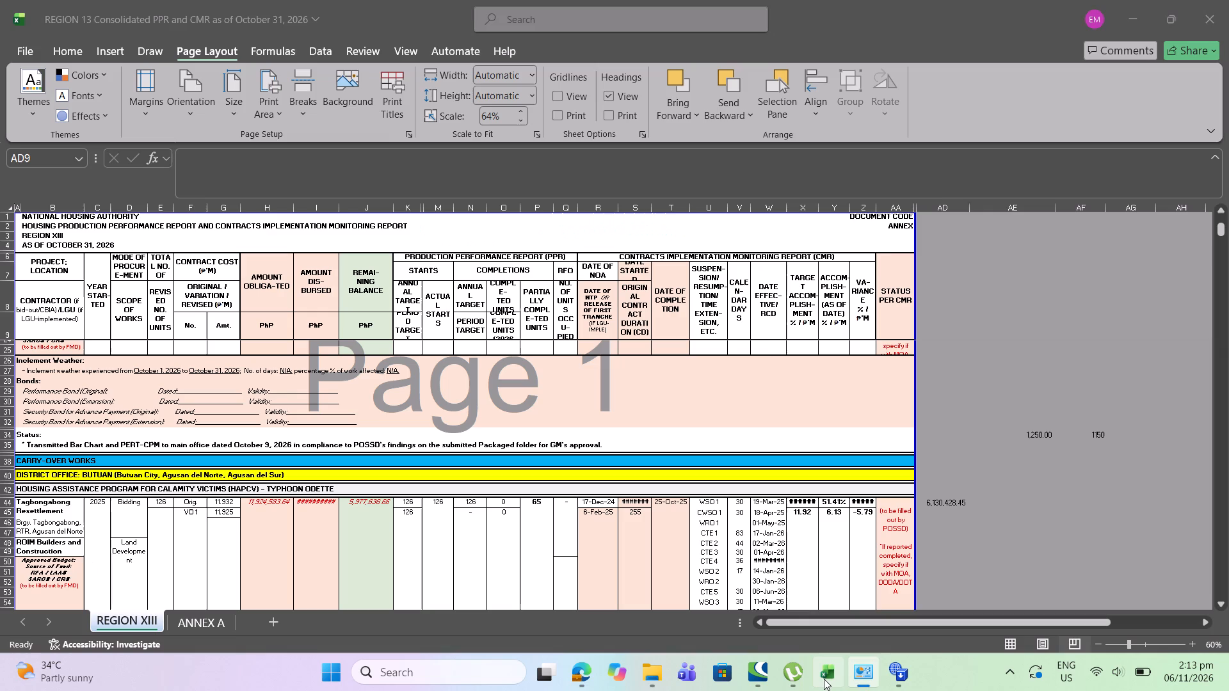
click(229, 127)
click(229, 115)
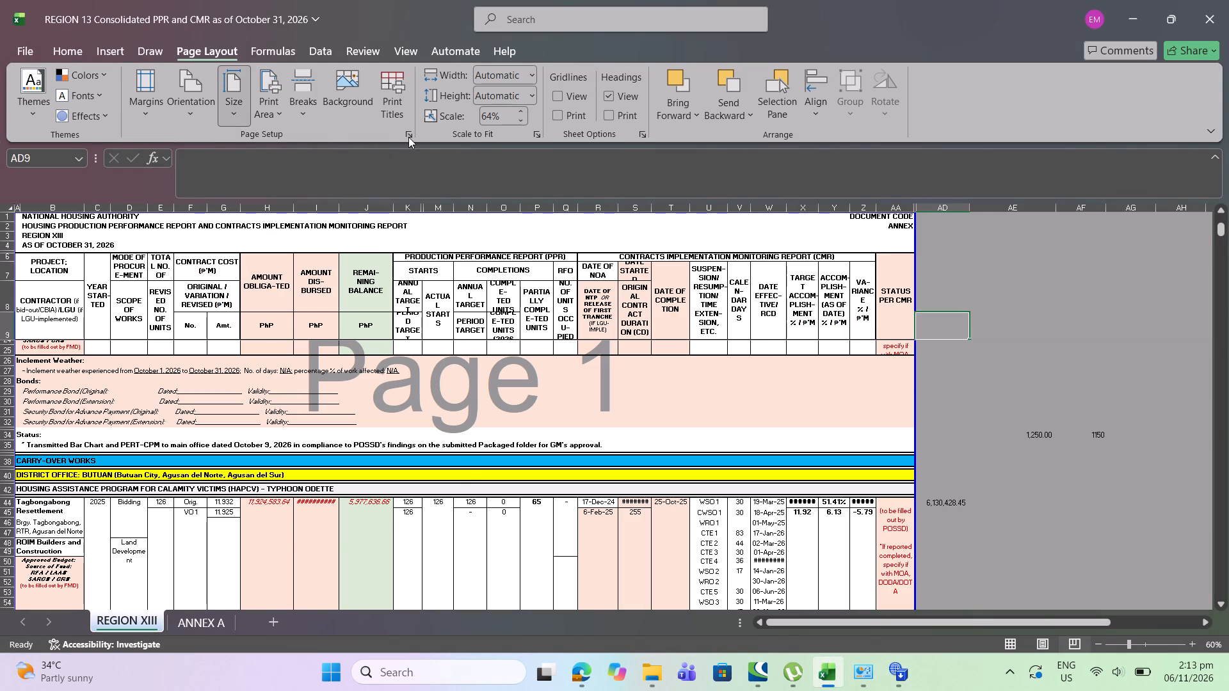
click(408, 137)
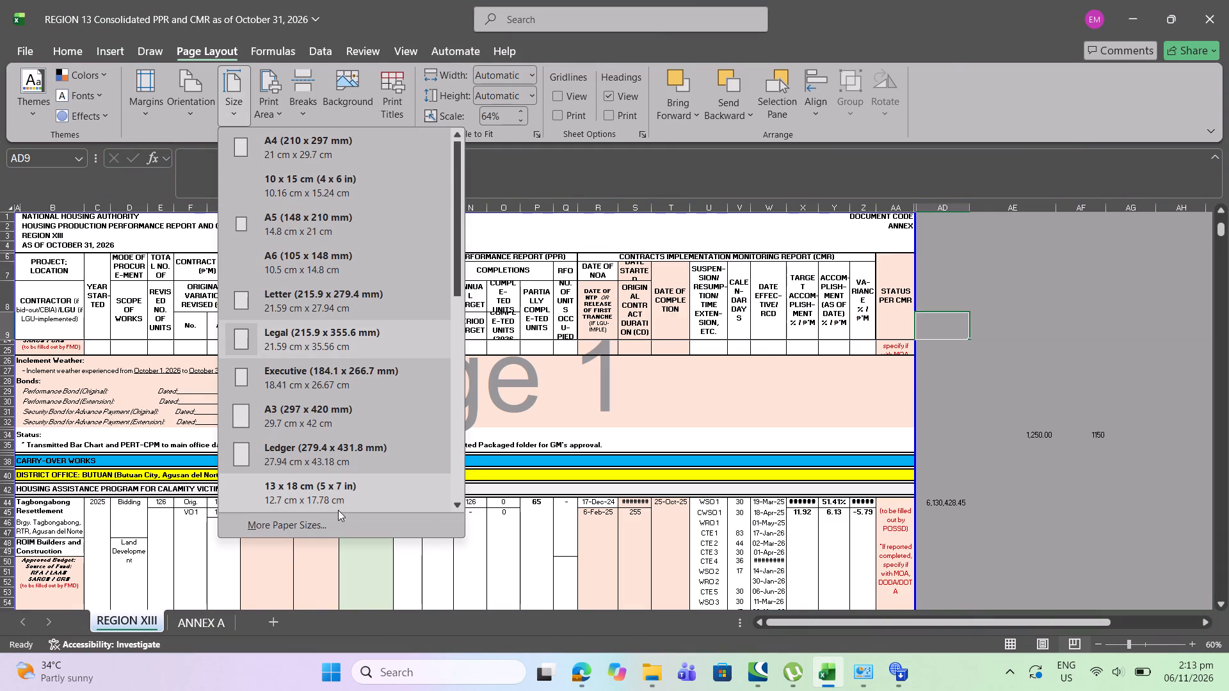
click(323, 520)
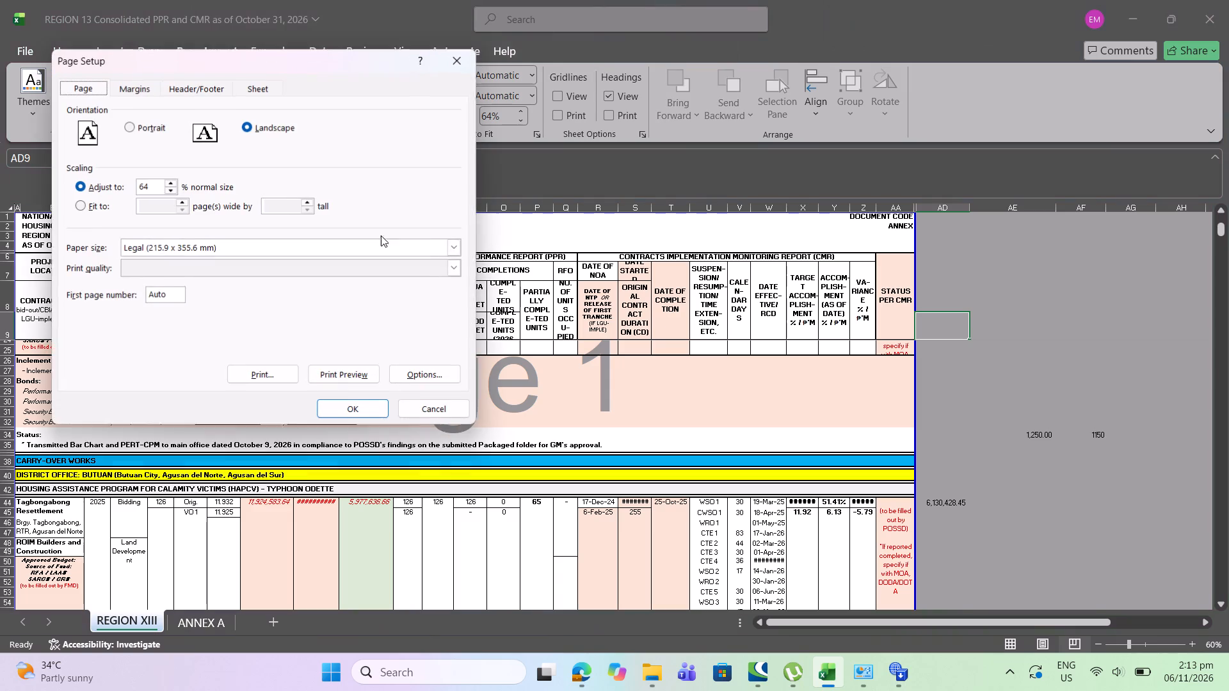
click(416, 373)
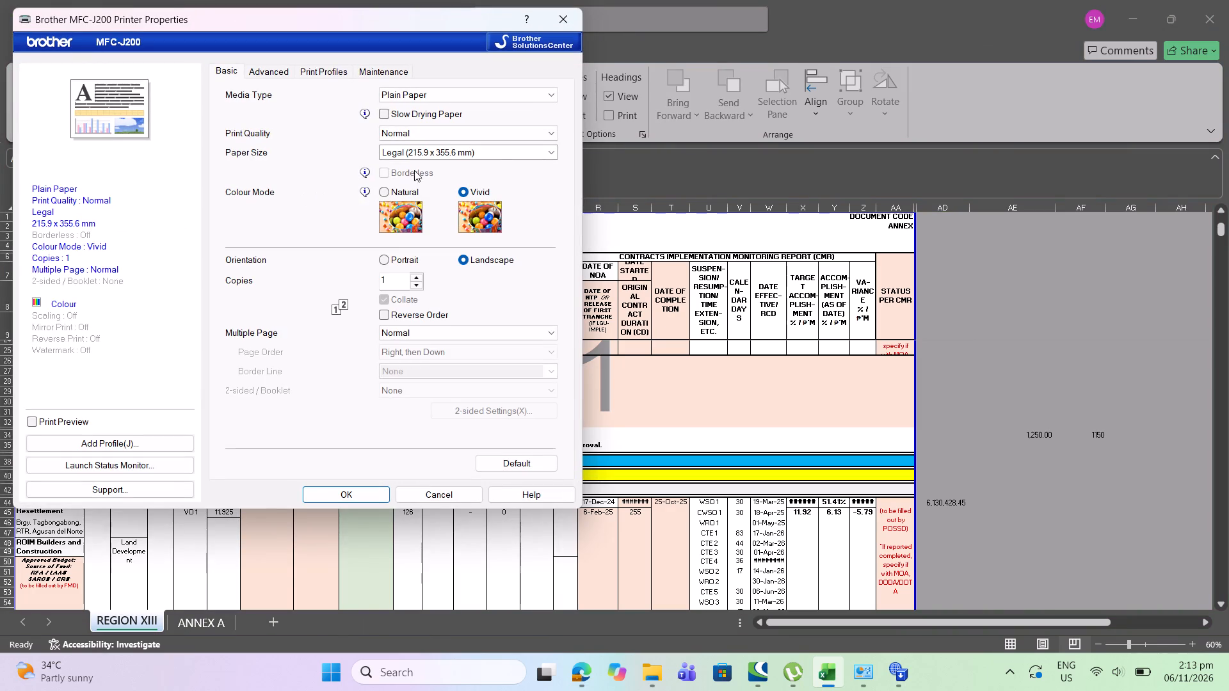
Define a user-defined paper size in inches, 8.5 wide by 13.0 high, and apply it to the printer properties.
click(543, 152)
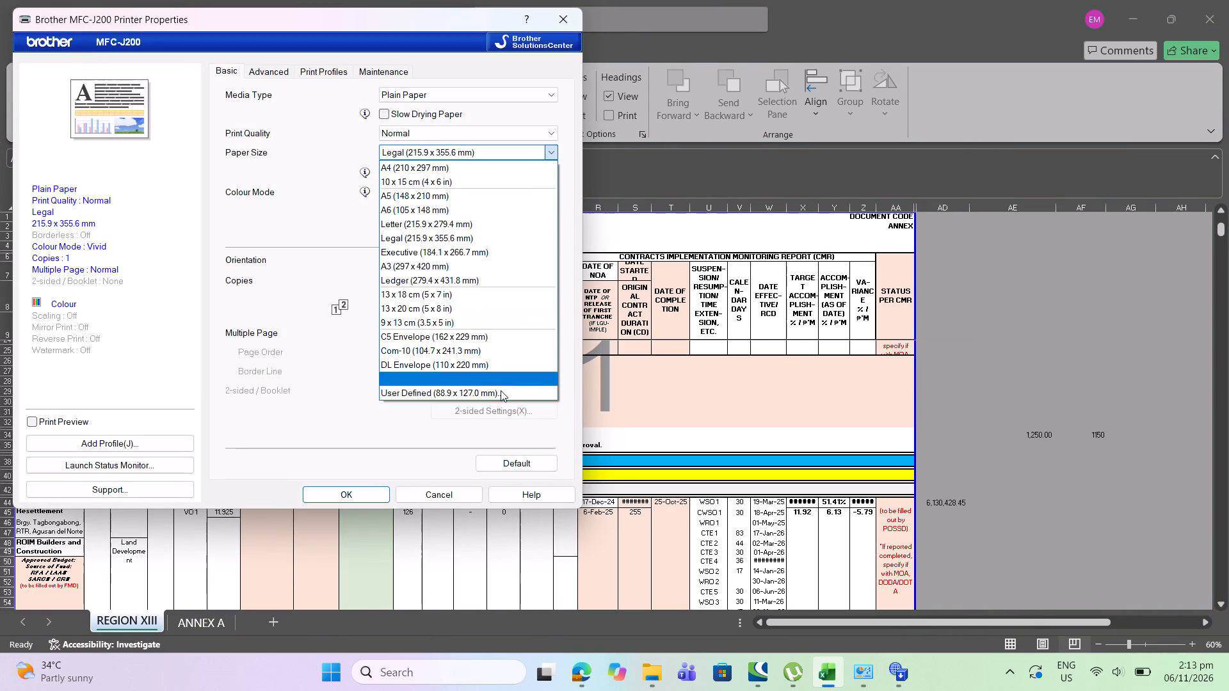
click(500, 392)
click(372, 156)
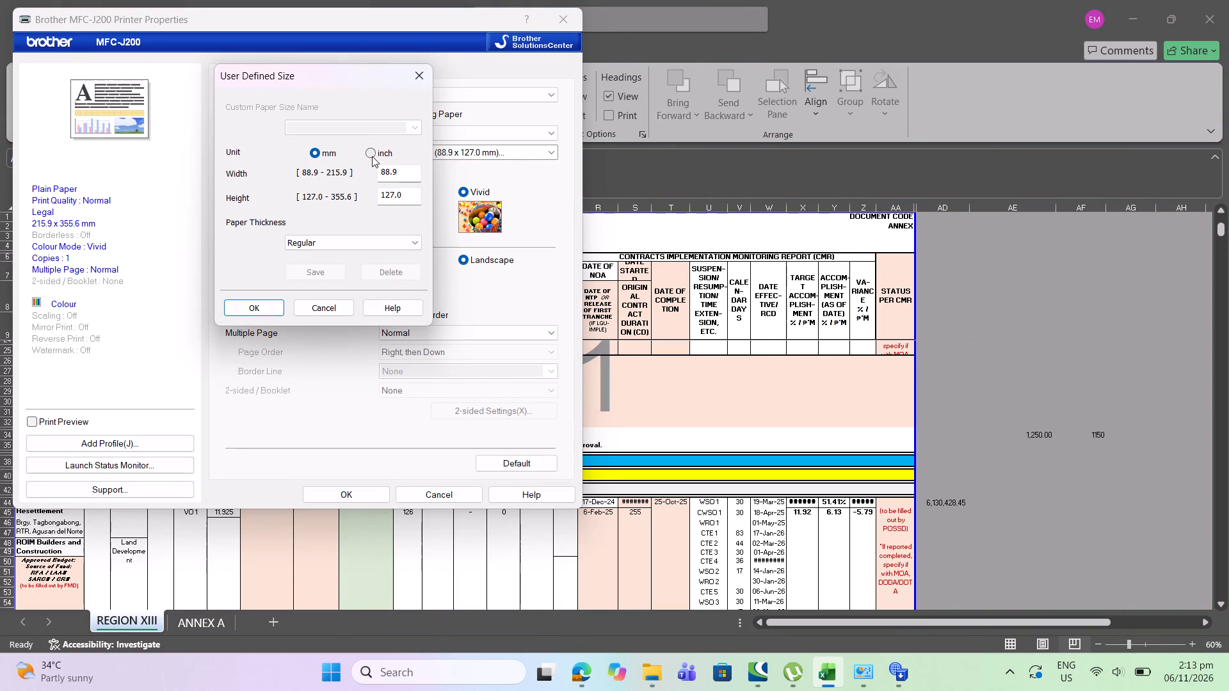
drag(378, 170, 381, 172)
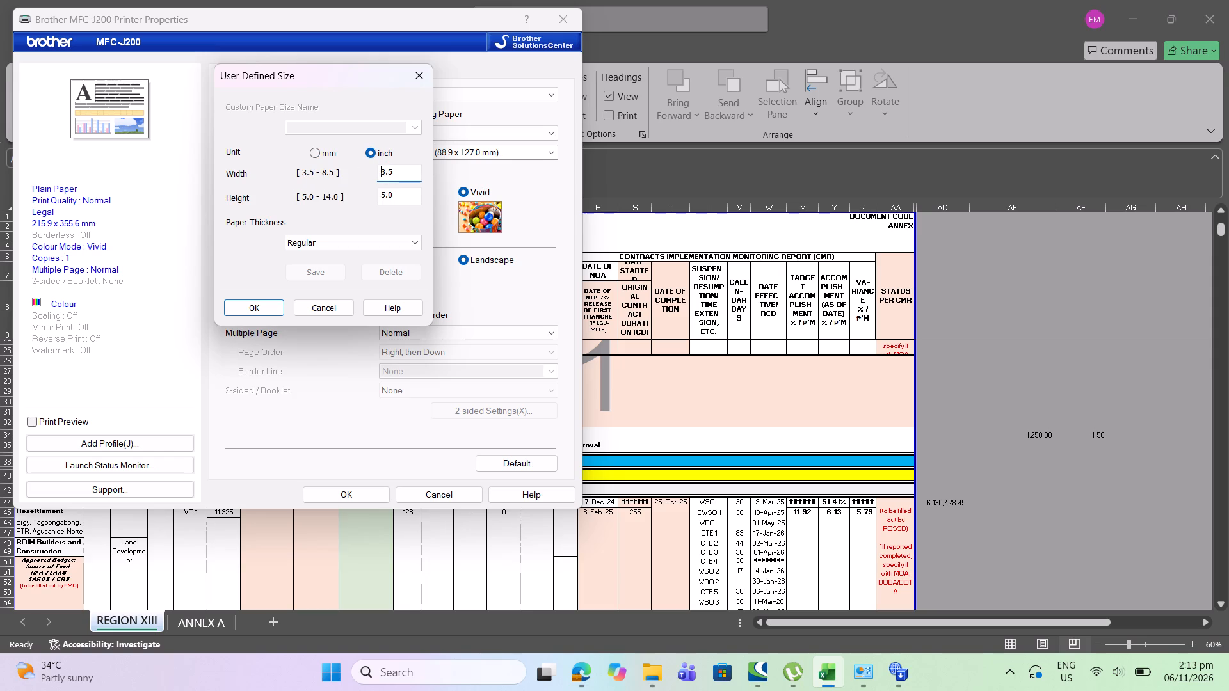
drag(381, 172, 385, 174)
key(8)
drag(378, 192, 385, 196)
key(1)
key(3)
click(265, 306)
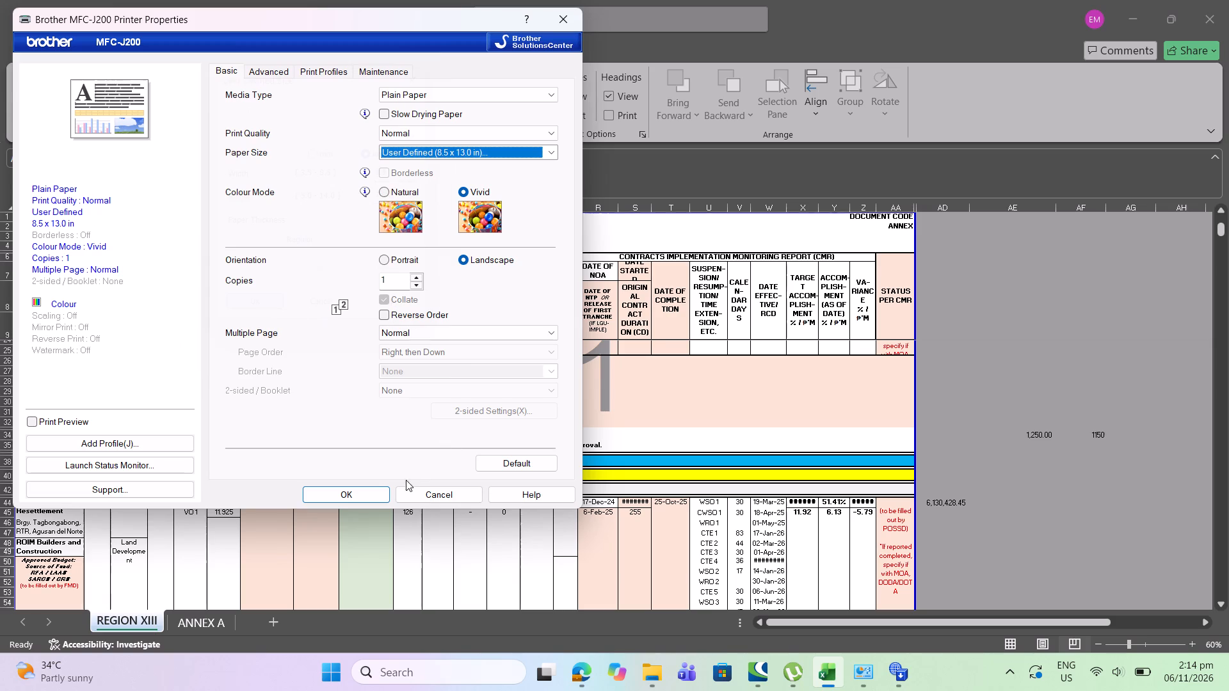
click(352, 494)
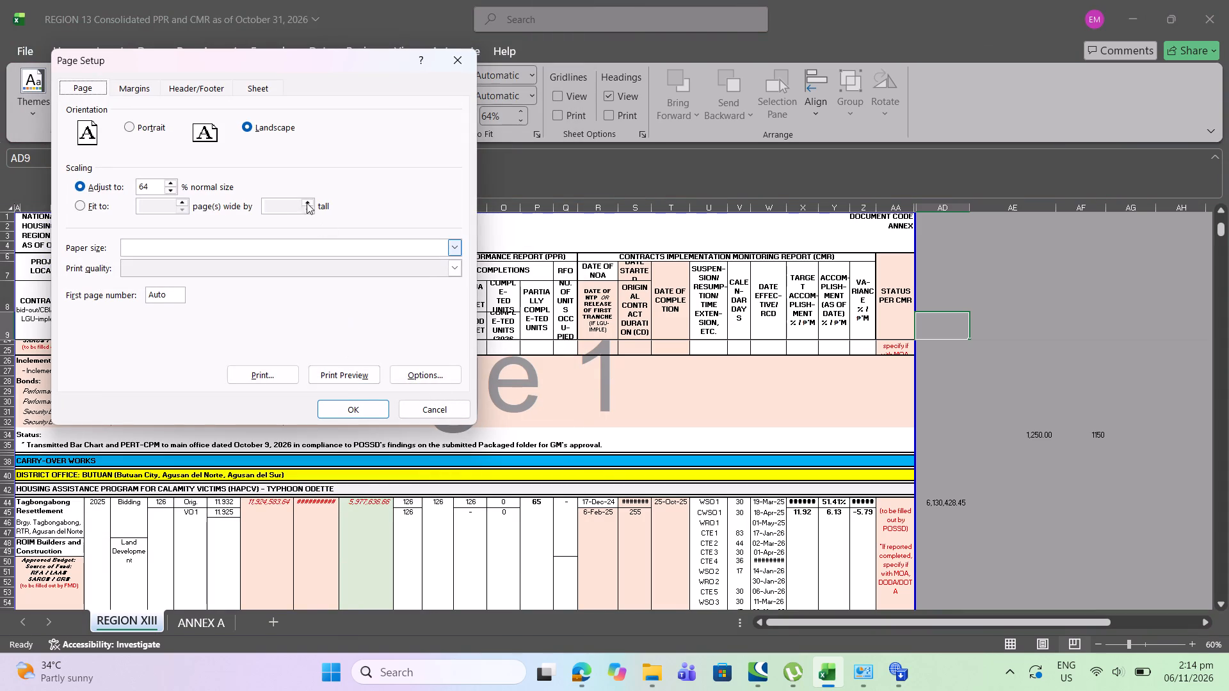
Set the REGION XIII sheet's left page margin to .25.
click(263, 85)
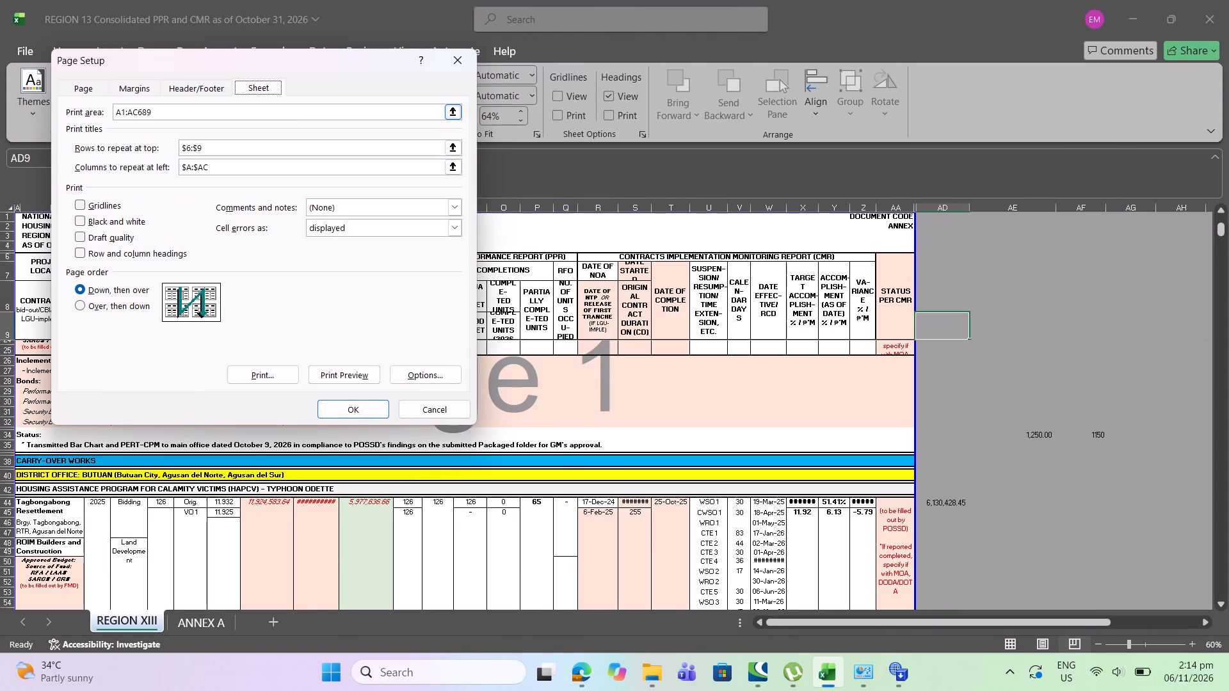
click(186, 88)
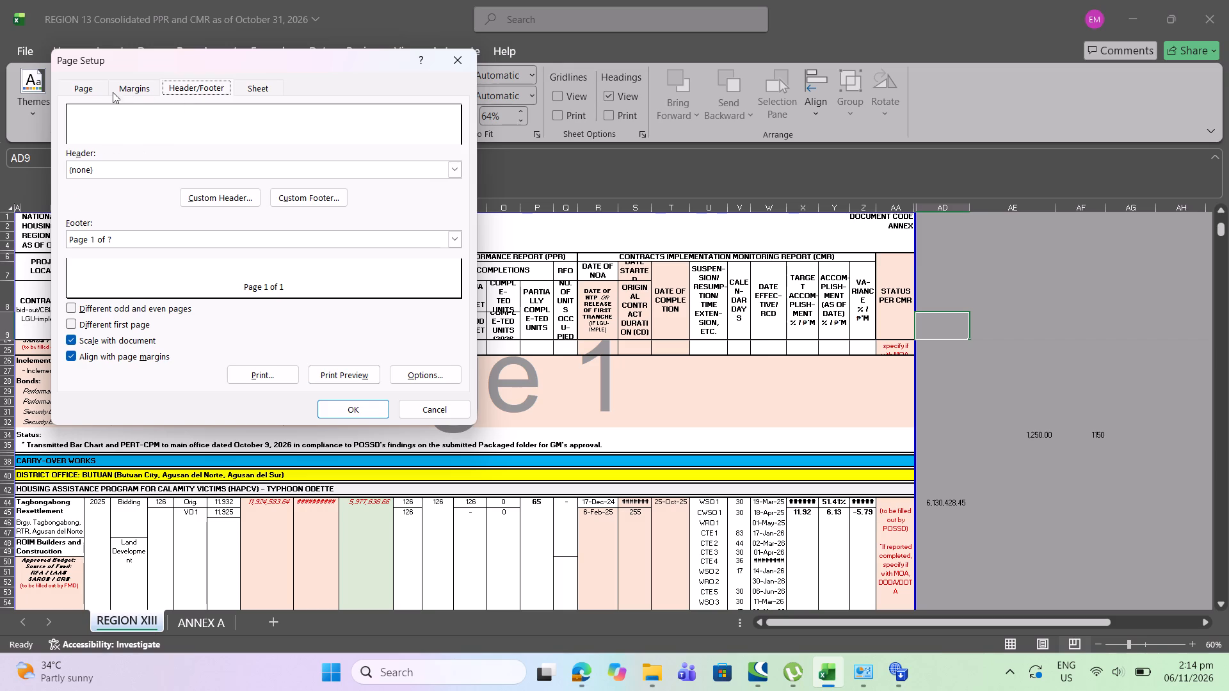
click(129, 88)
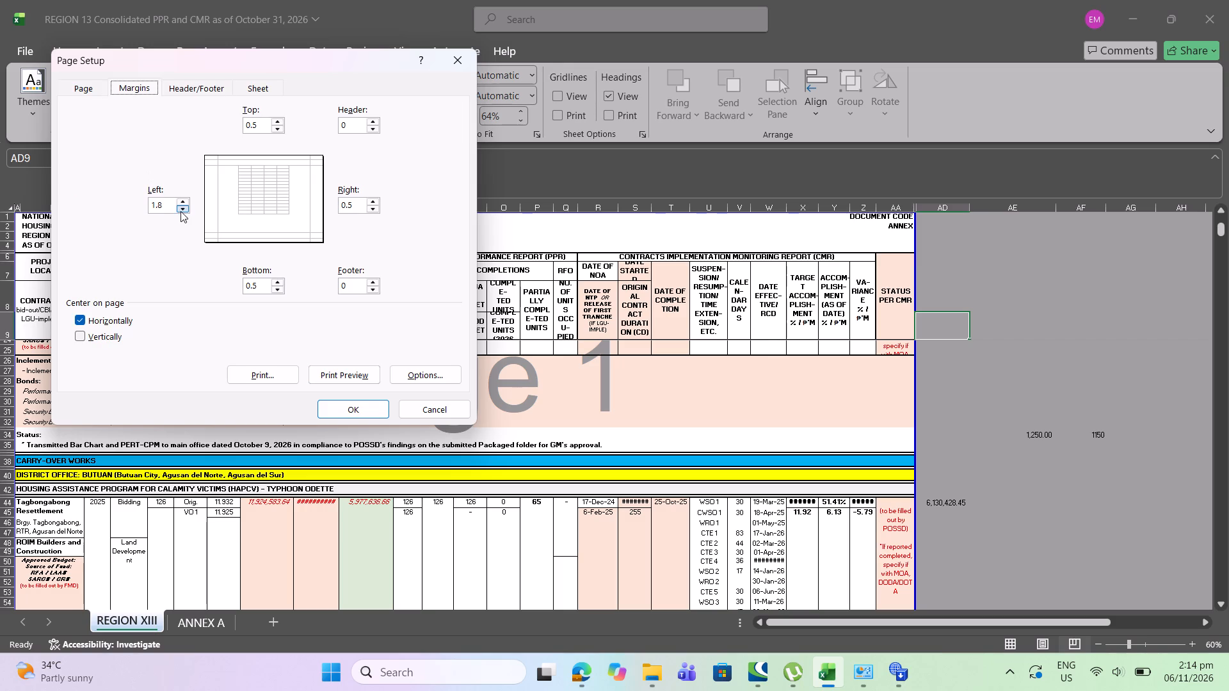
triple_click(179, 208)
double_click(179, 207)
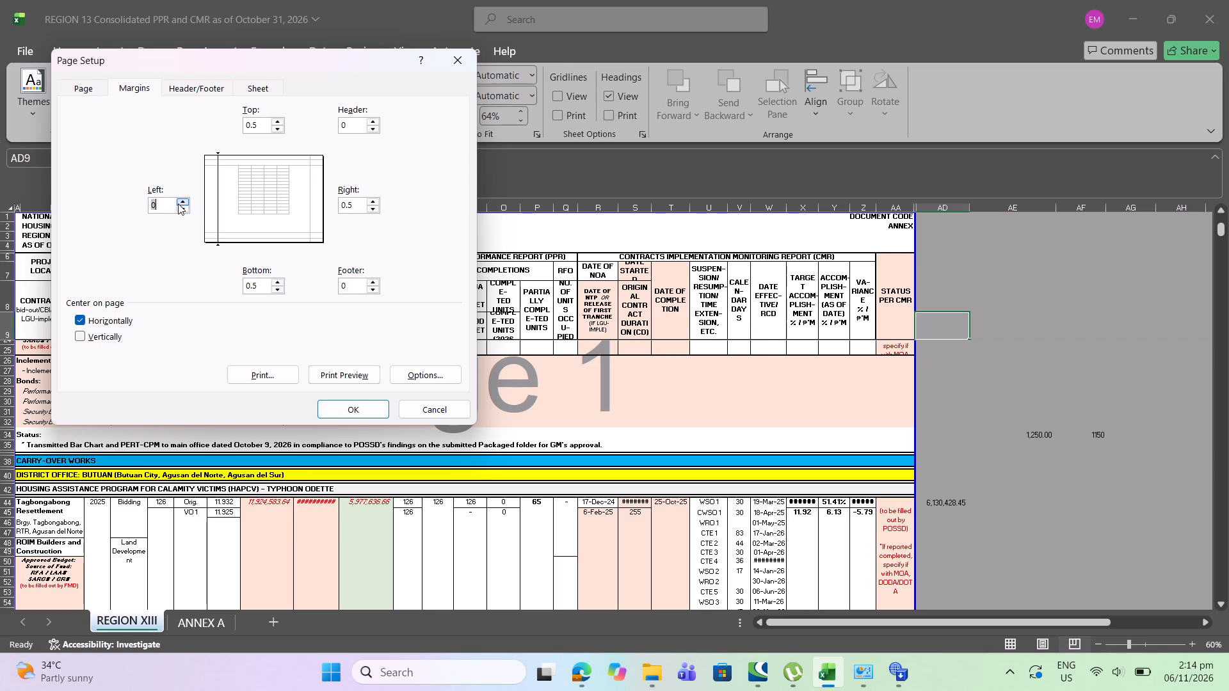
click(182, 200)
click(186, 209)
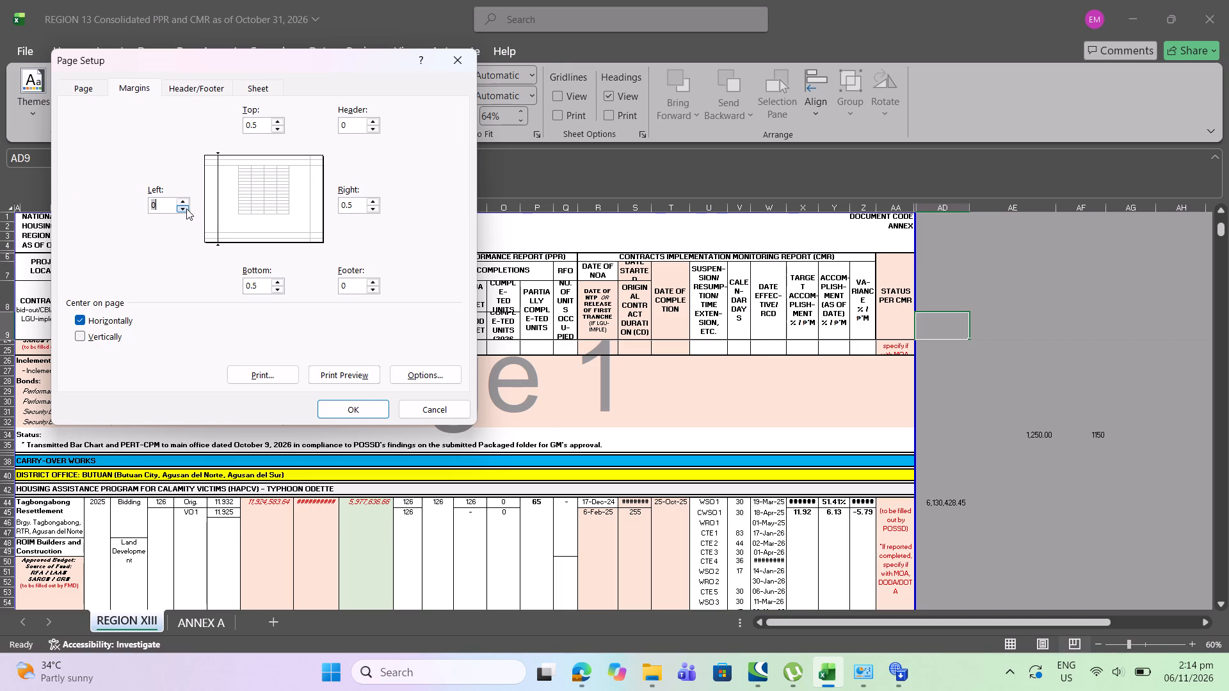
click(186, 203)
text(.25)
Set the right and bottom page margins to 0.25 each and apply the page setup.
click(357, 204)
key(BackSpace)
key(2)
key(5)
click(261, 287)
key(BackSpace)
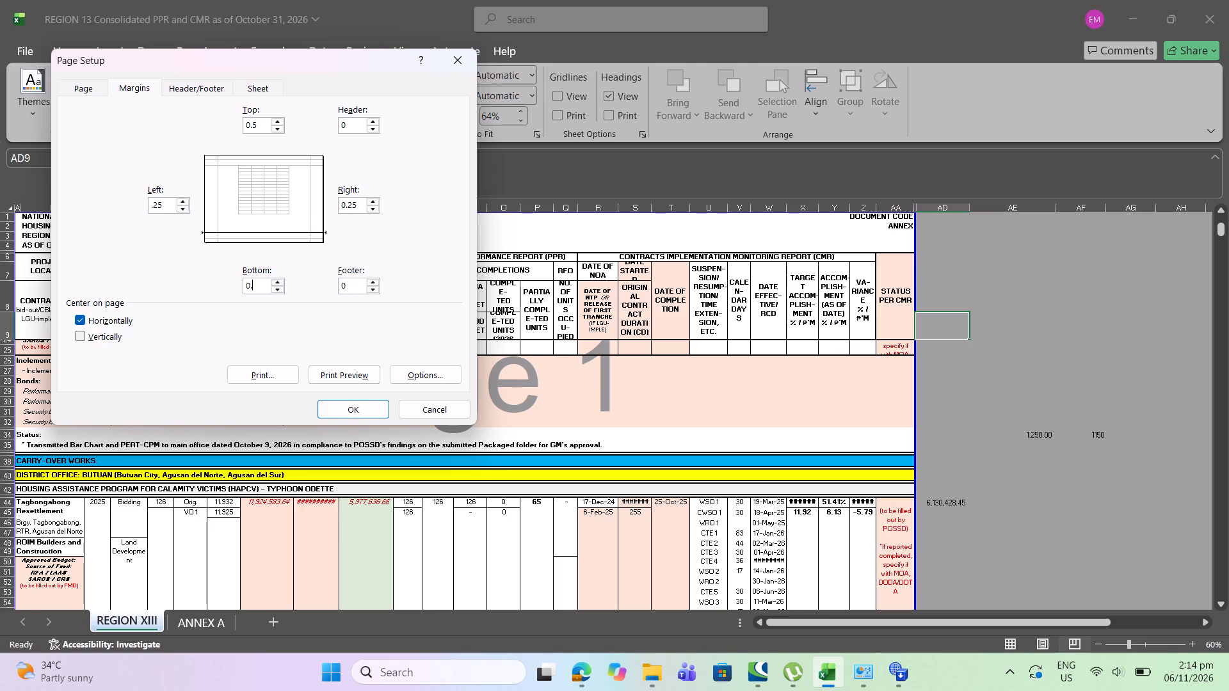
text(.25)
key(BackSpace)
key(BackSpace)
key(BackSpace)
text(25)
click(336, 410)
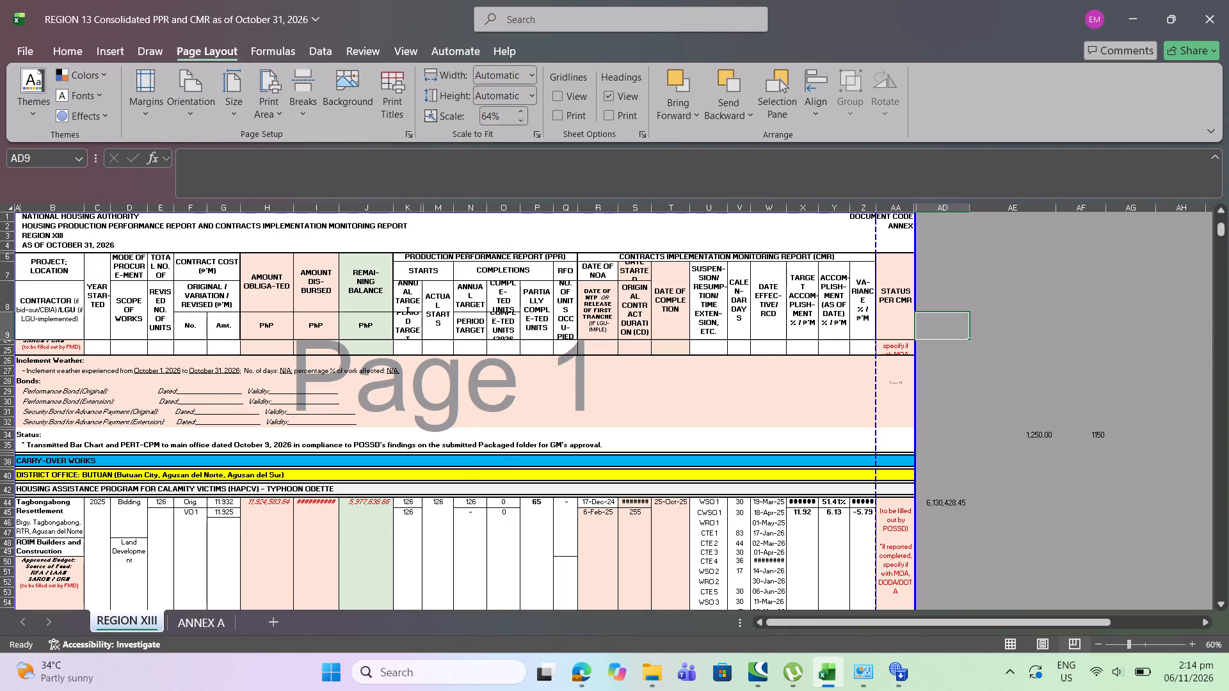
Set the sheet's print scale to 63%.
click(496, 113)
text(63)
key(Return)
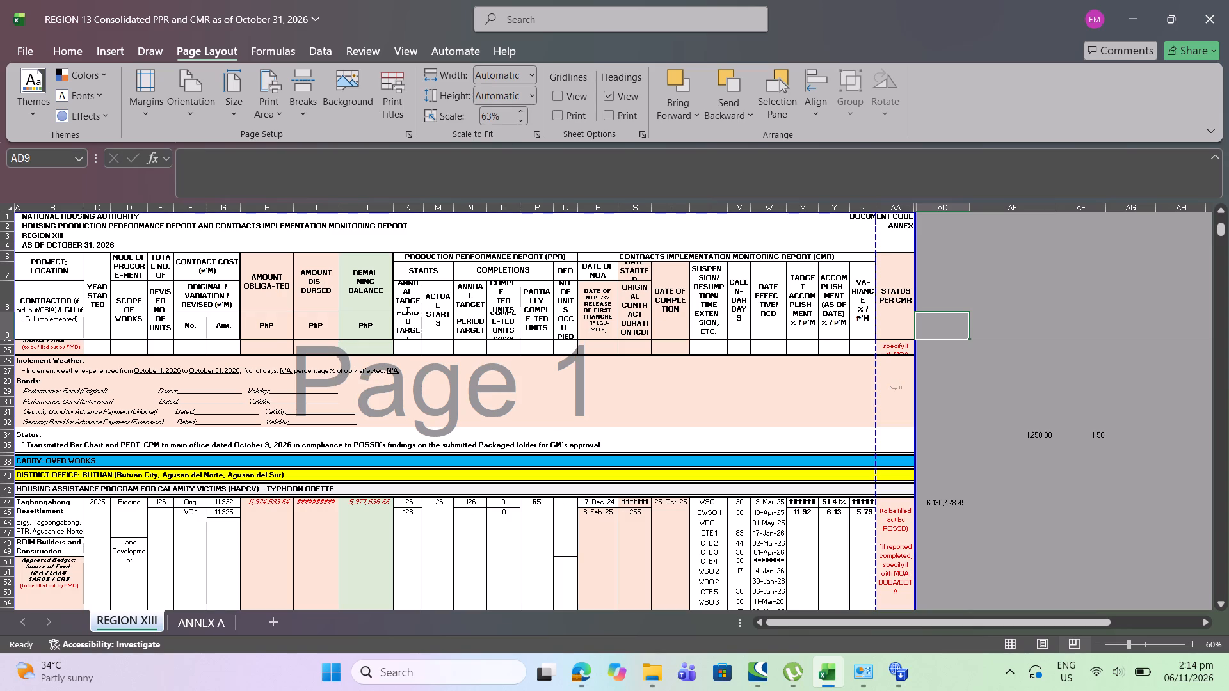
Set the sheet's print scale to 62%.
click(498, 118)
text(62)
key(Return)
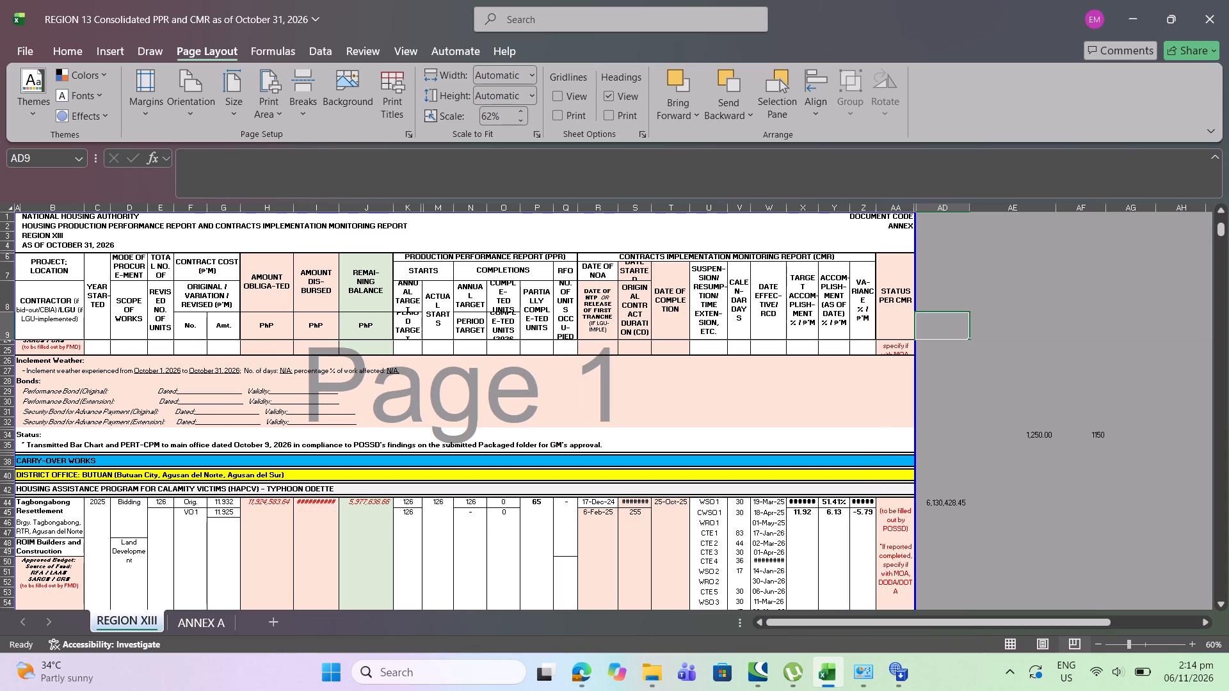
Check the print preview of the REGION XIII sheet and return to the worksheet.
click(998, 356)
key(ctrl+p)
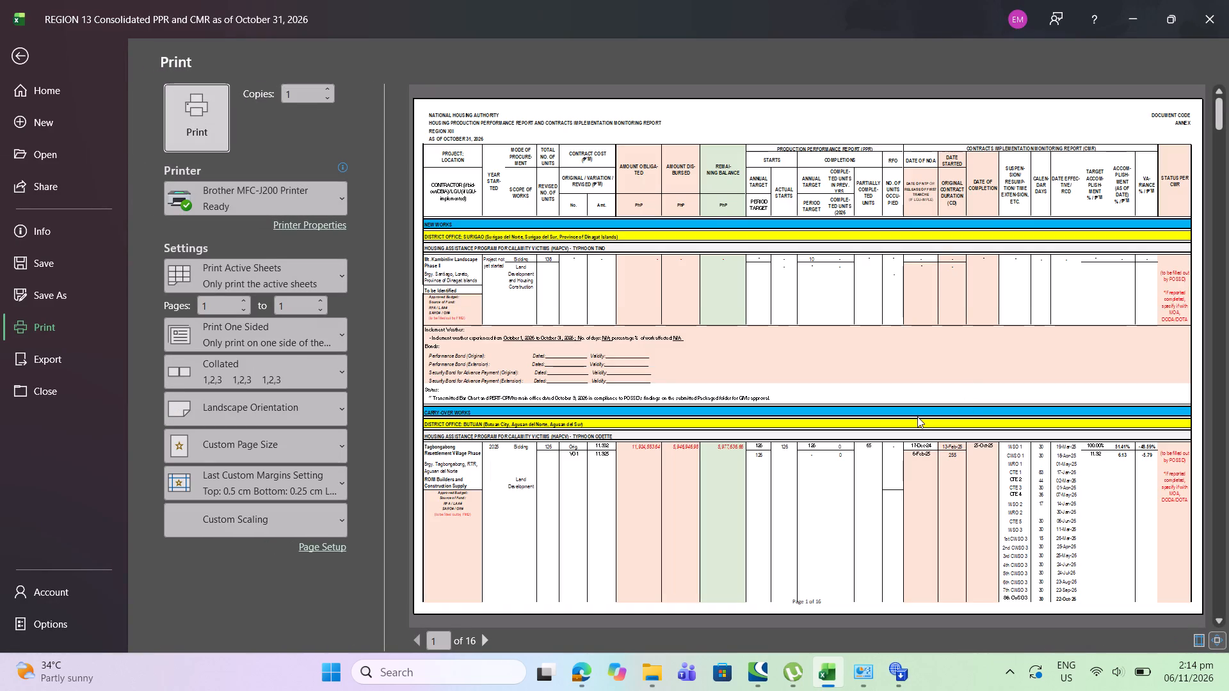
key(Escape)
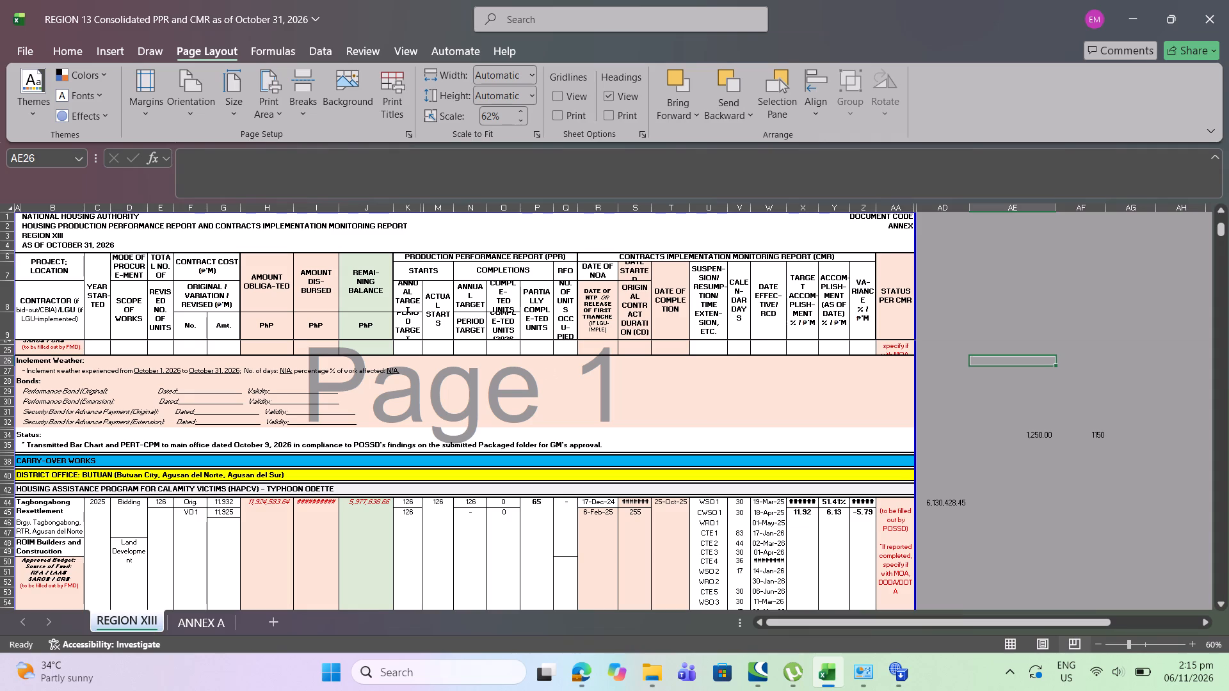
scroll(57, 398, up, 8)
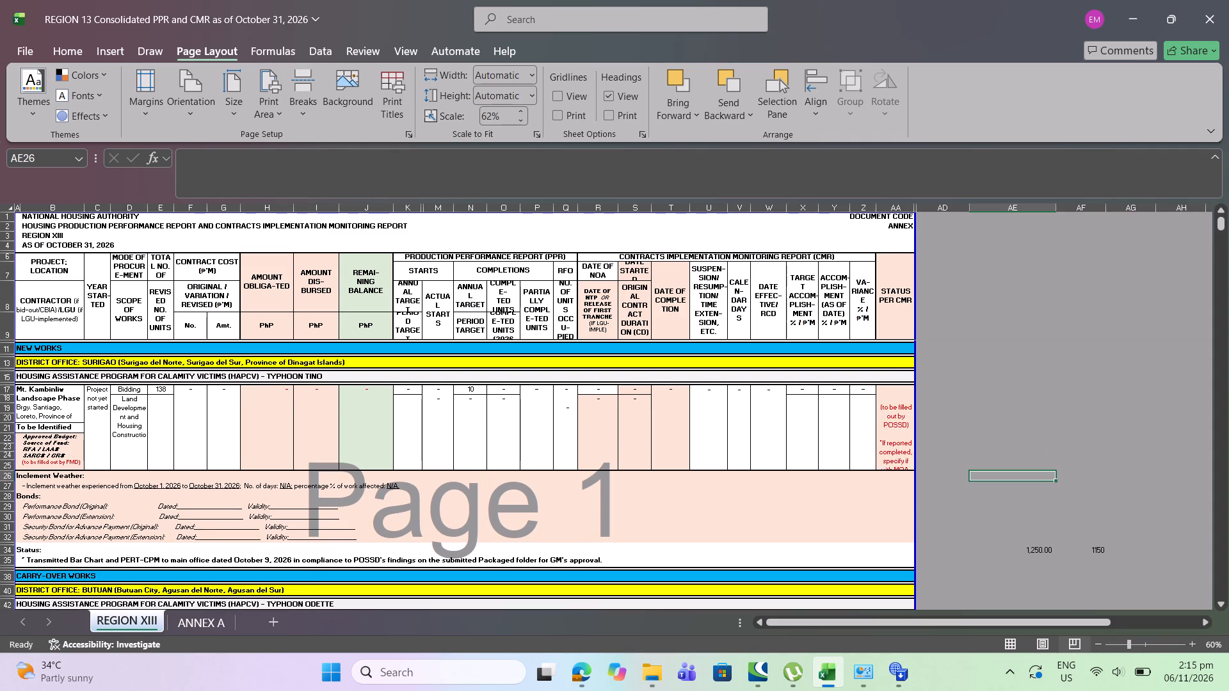
Apply thick outside borders to the Mt. Kambinliw Landscape Phase II project block, from the project name column through the STATUS PER CMR column.
click(35, 425)
drag(26, 392, 197, 444)
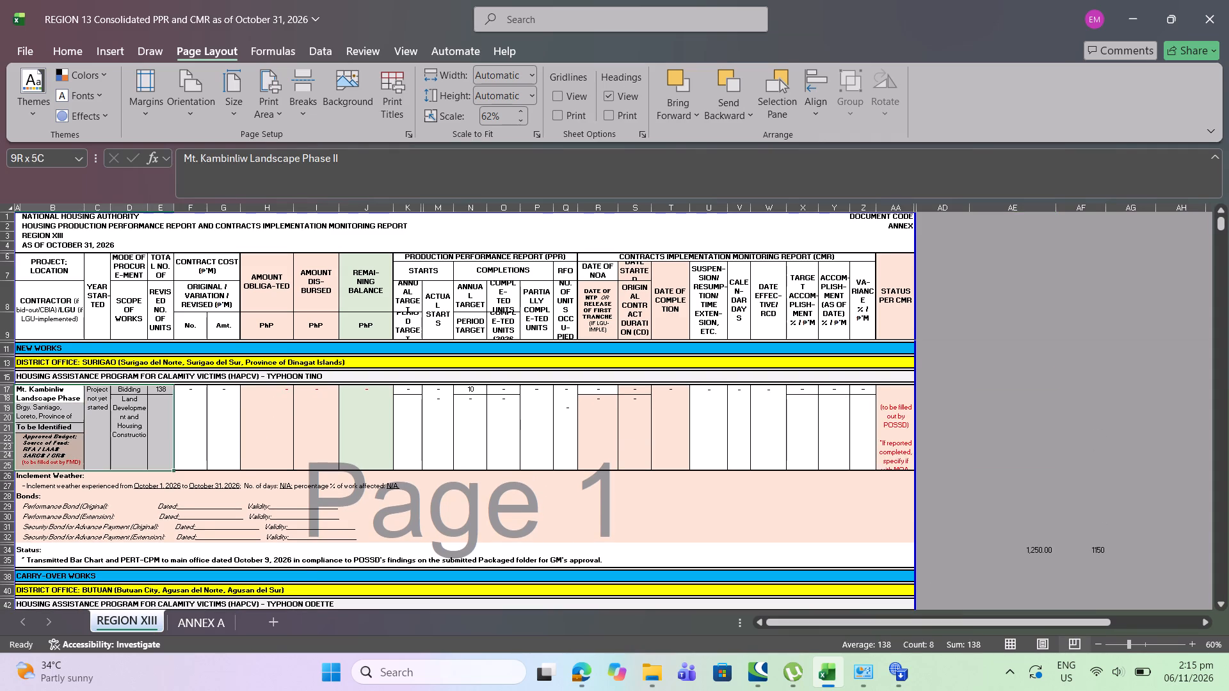
drag(197, 444, 879, 450)
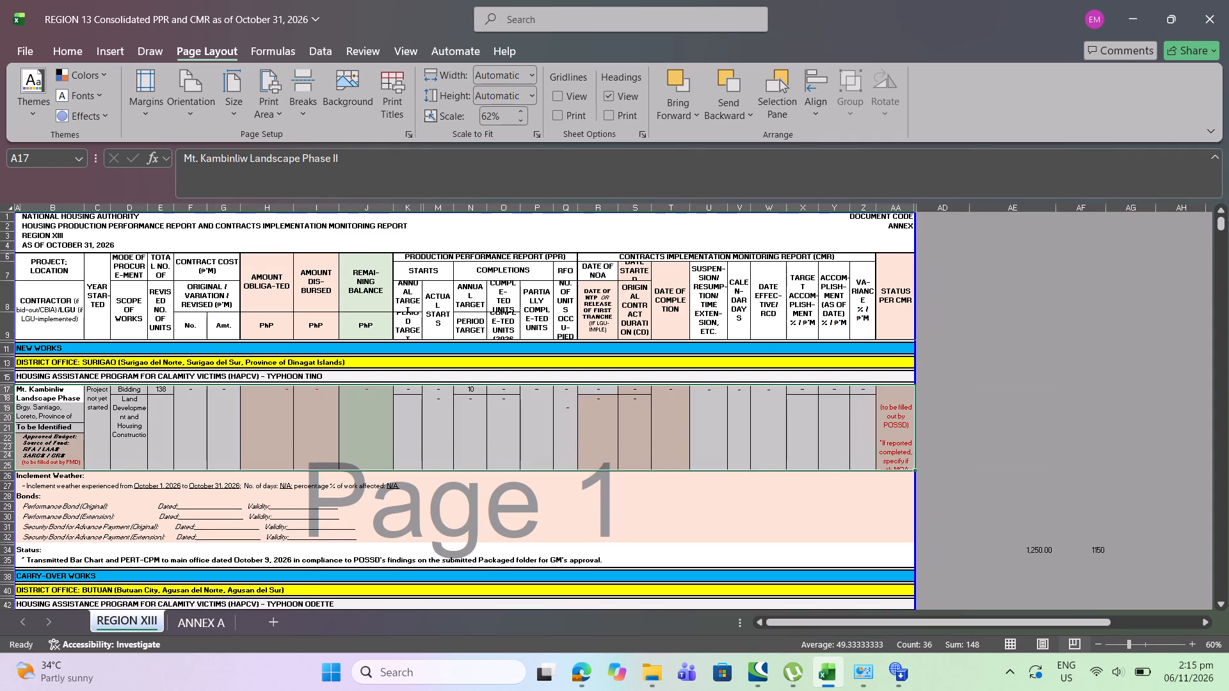
click(86, 51)
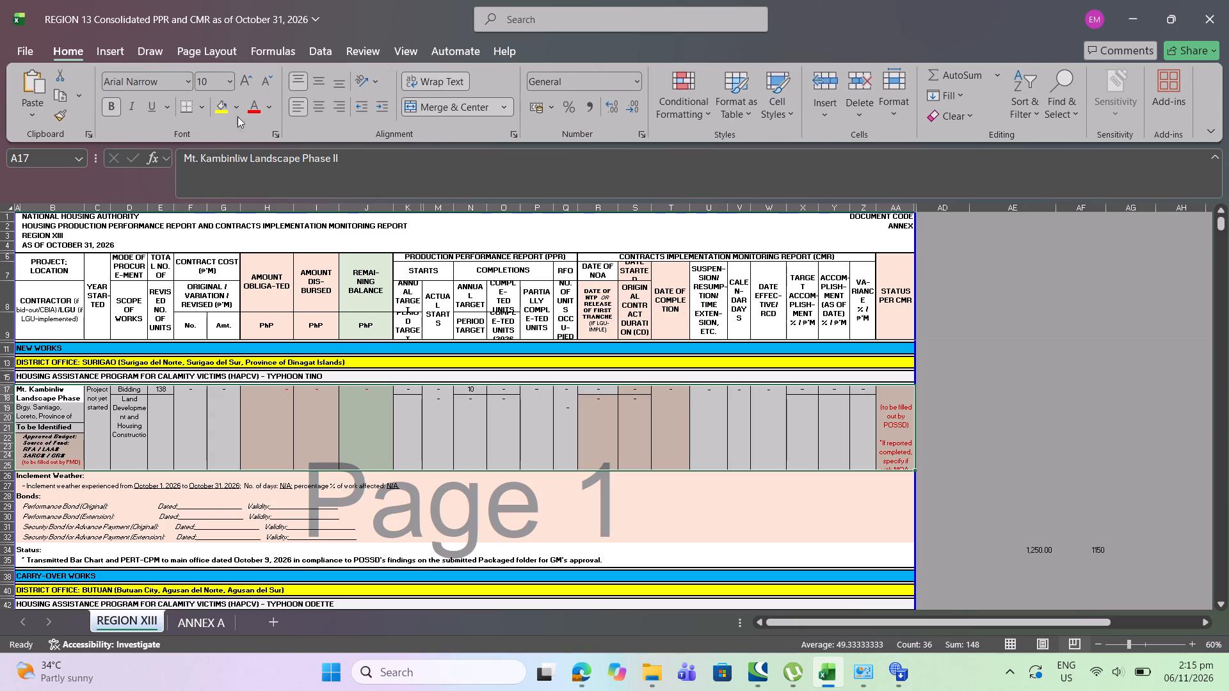
click(198, 104)
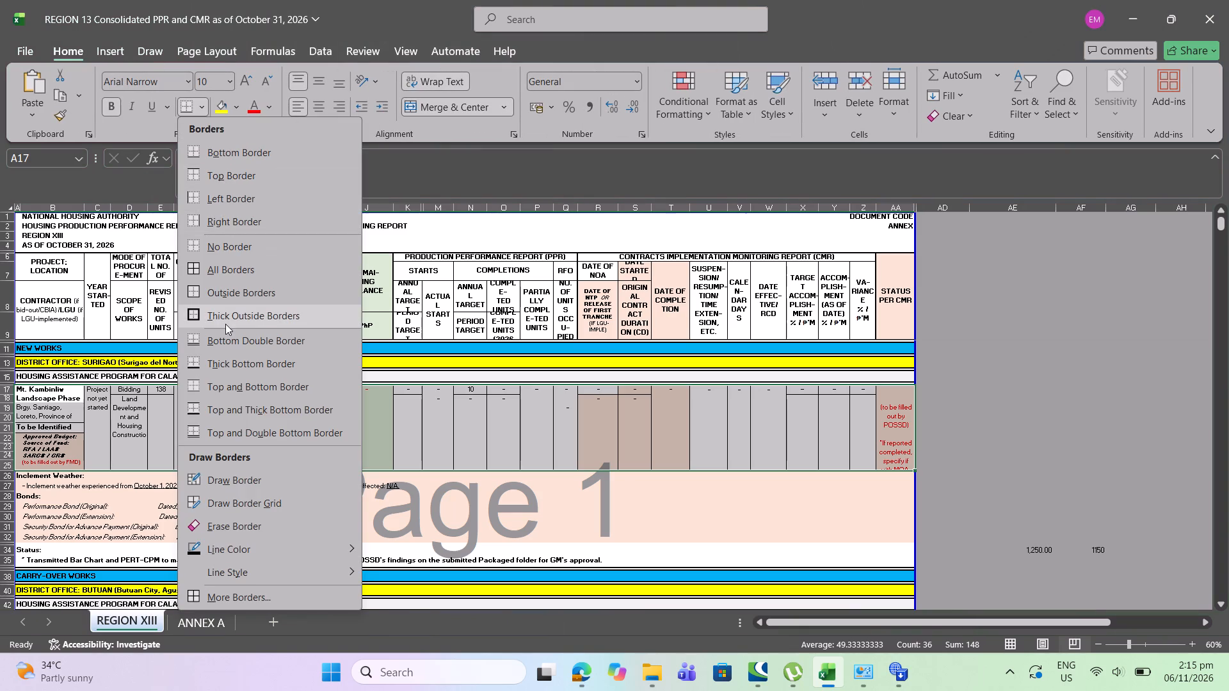
click(225, 317)
click(1201, 476)
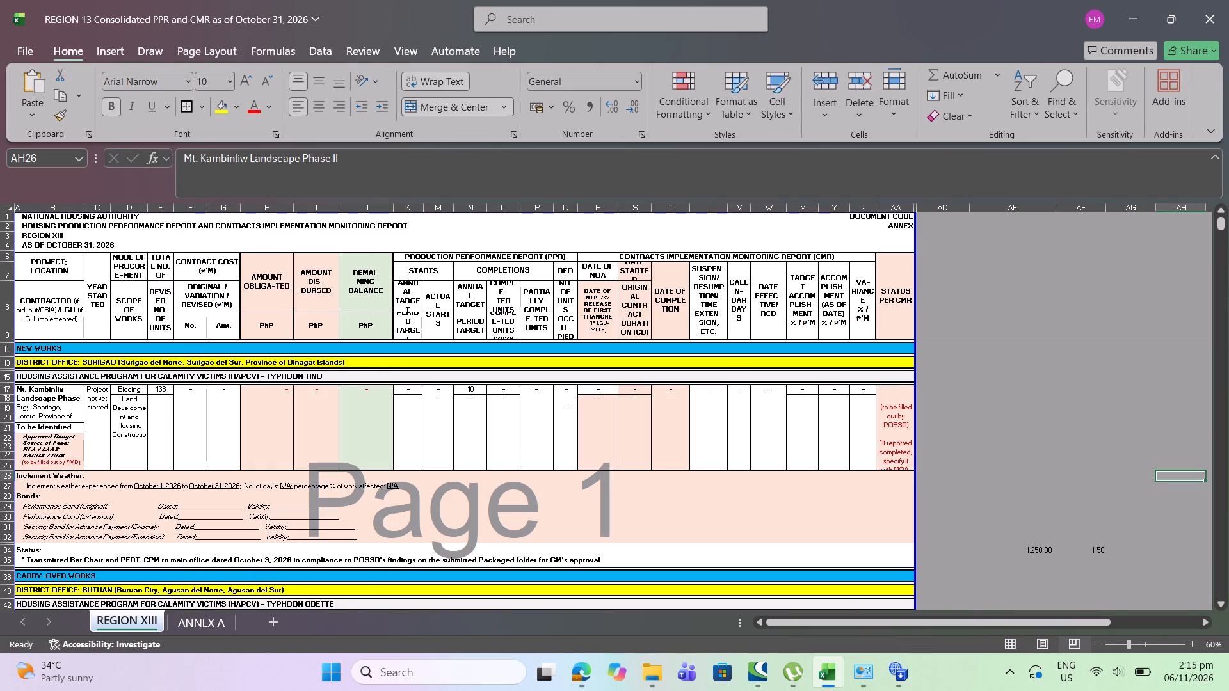
Check the bordered project block in the print preview and return to the worksheet.
key(ctrl+p)
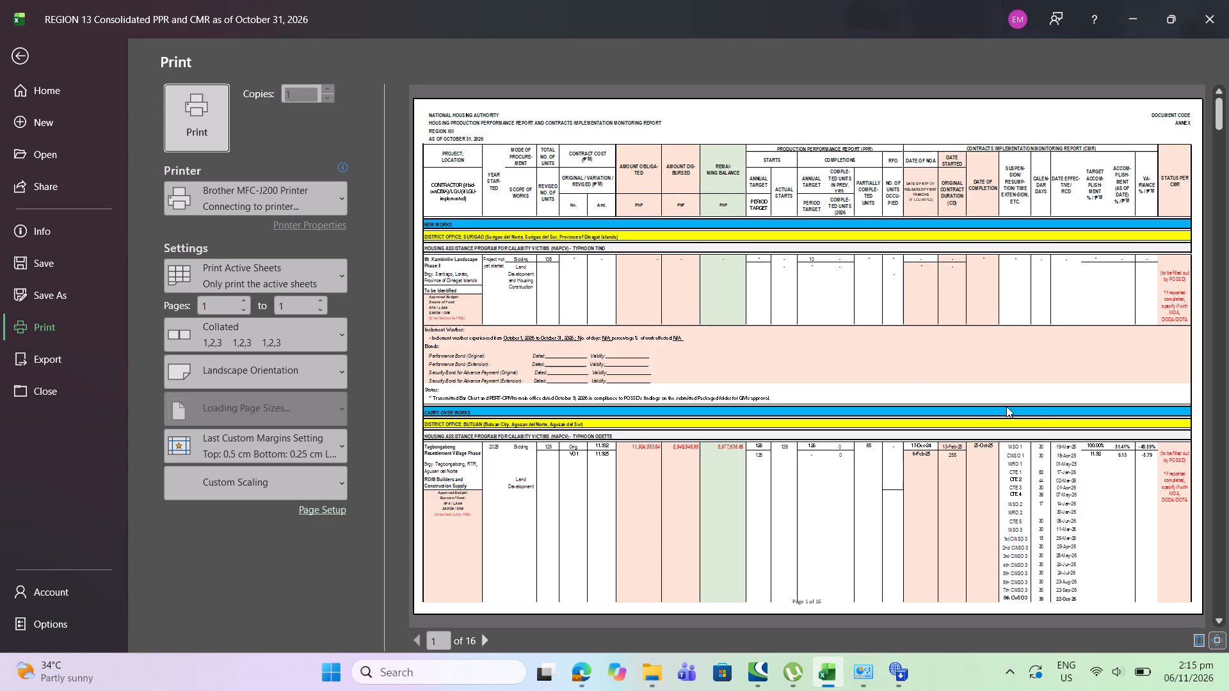
key(Escape)
Apply thick outside borders to the table header block, from the PROJECT; LOCATION cell through the NEW WORKS row.
scroll(394, 233, up, 7)
click(37, 264)
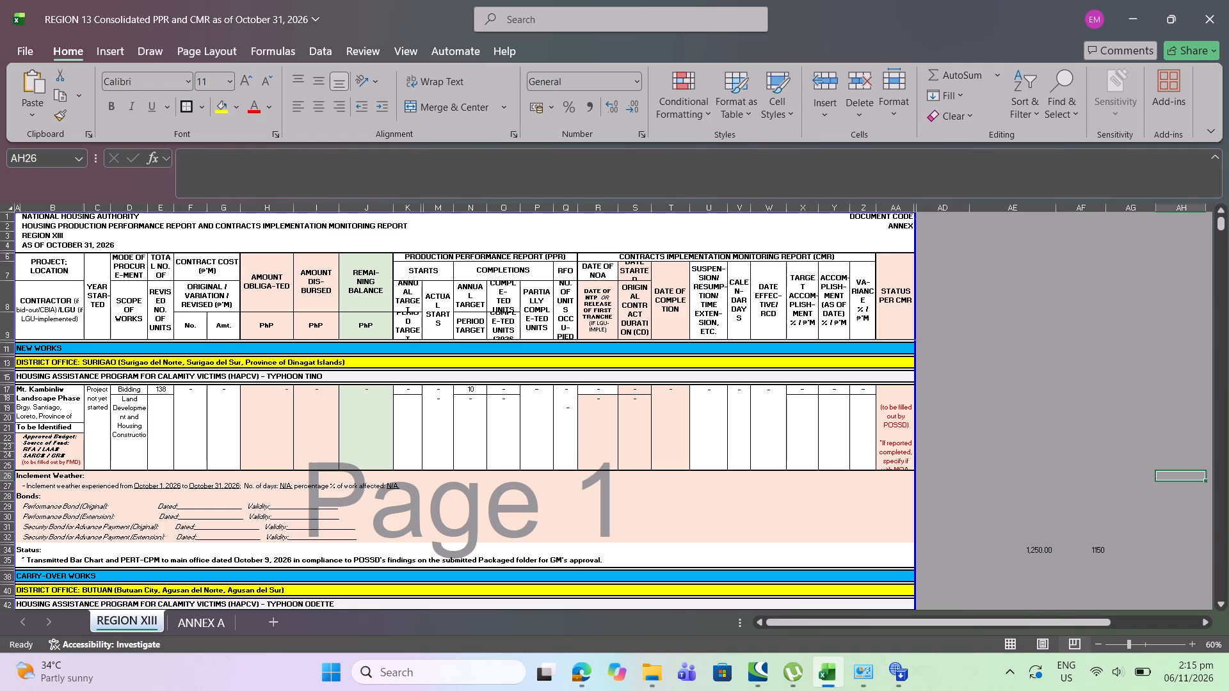
shift+click(904, 350)
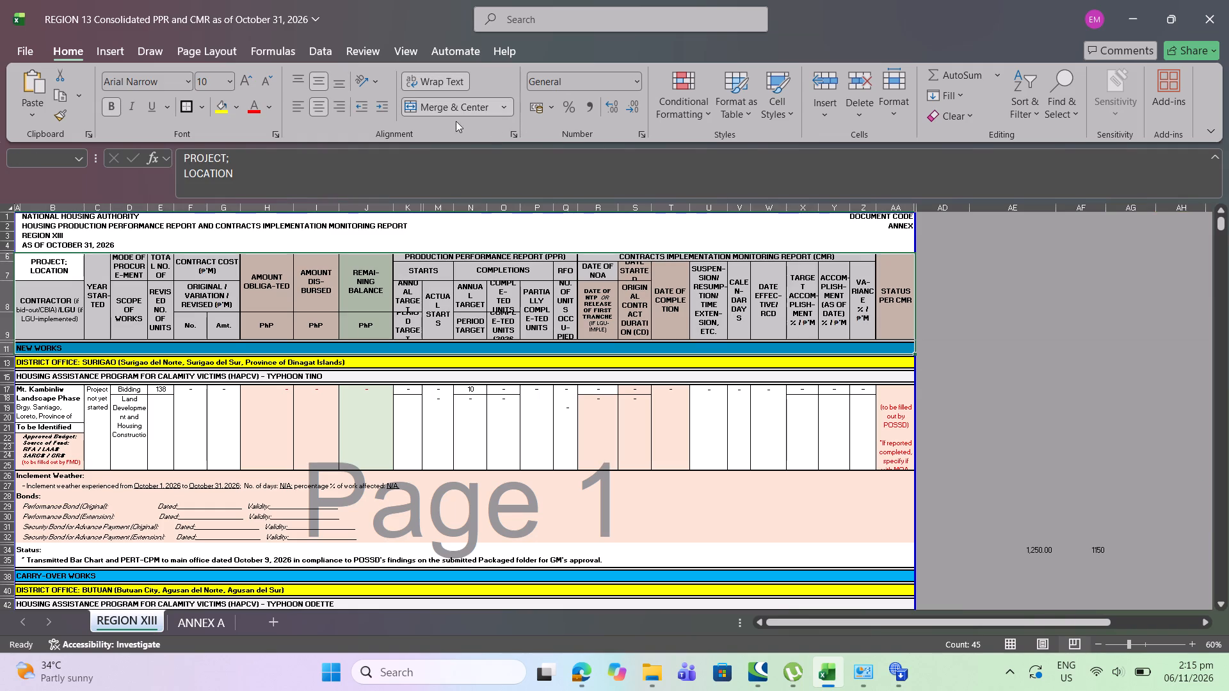
click(188, 107)
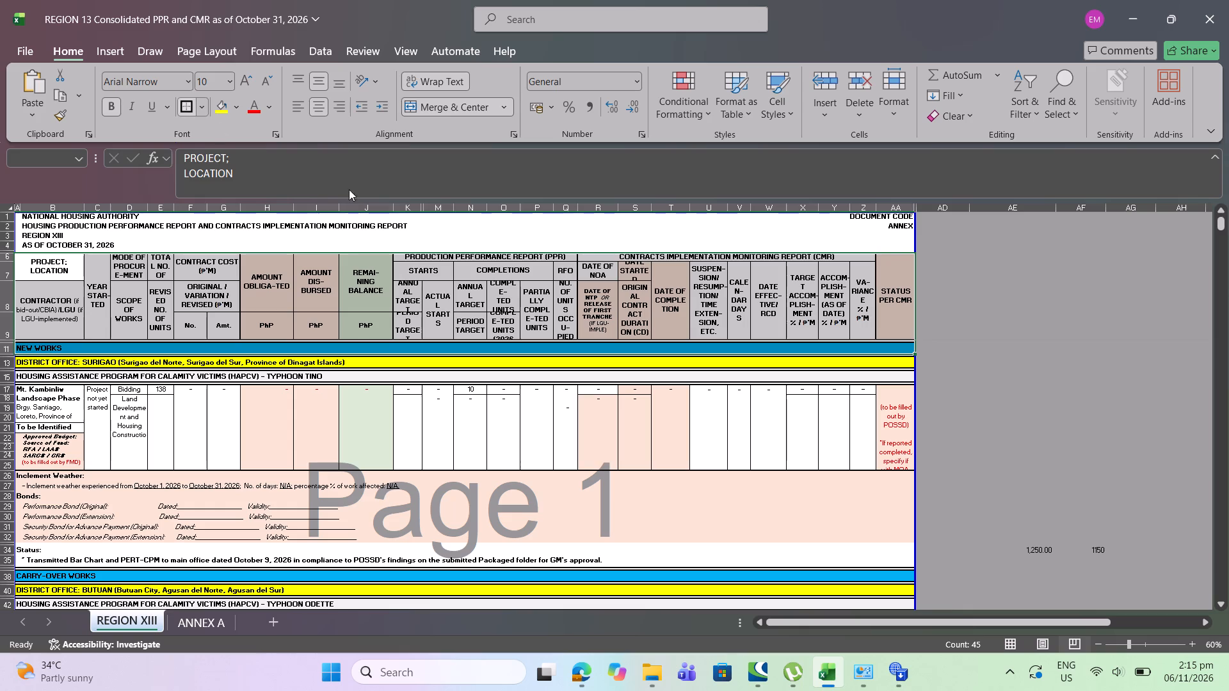
drag(1173, 459, 1165, 459)
Check pages 1 and 2 of the REGION XIII sheet in the print preview and return to the worksheet.
key(ctrl+p)
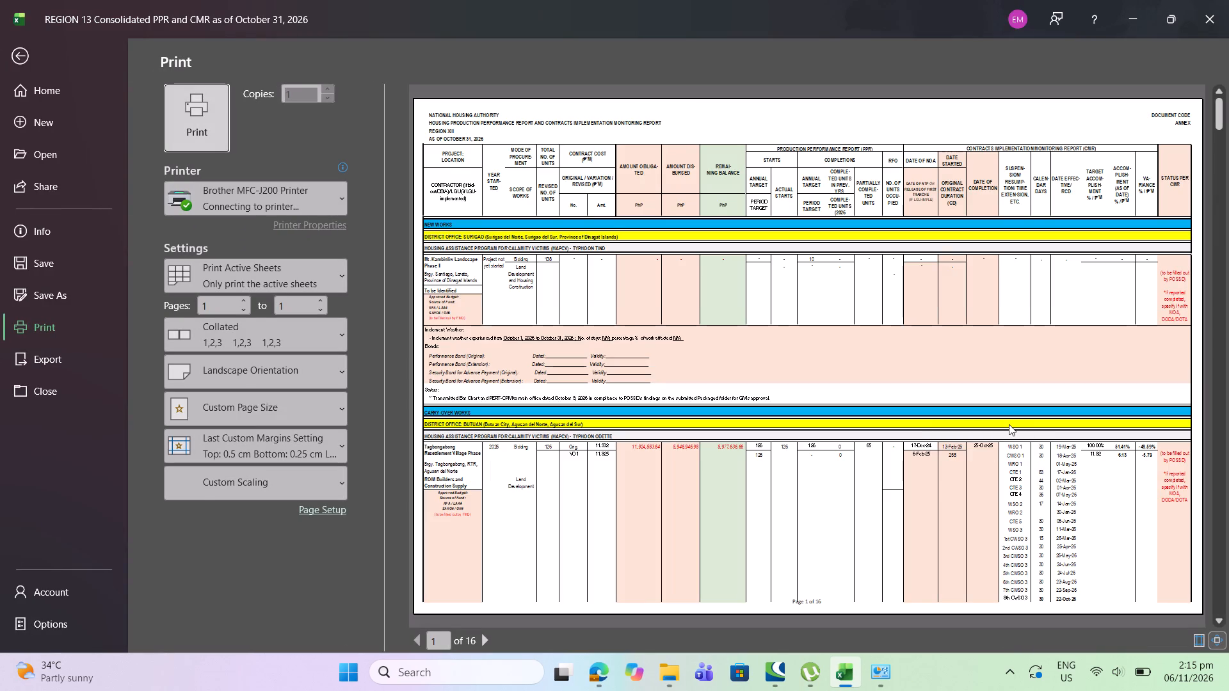
scroll(999, 429, down, 1)
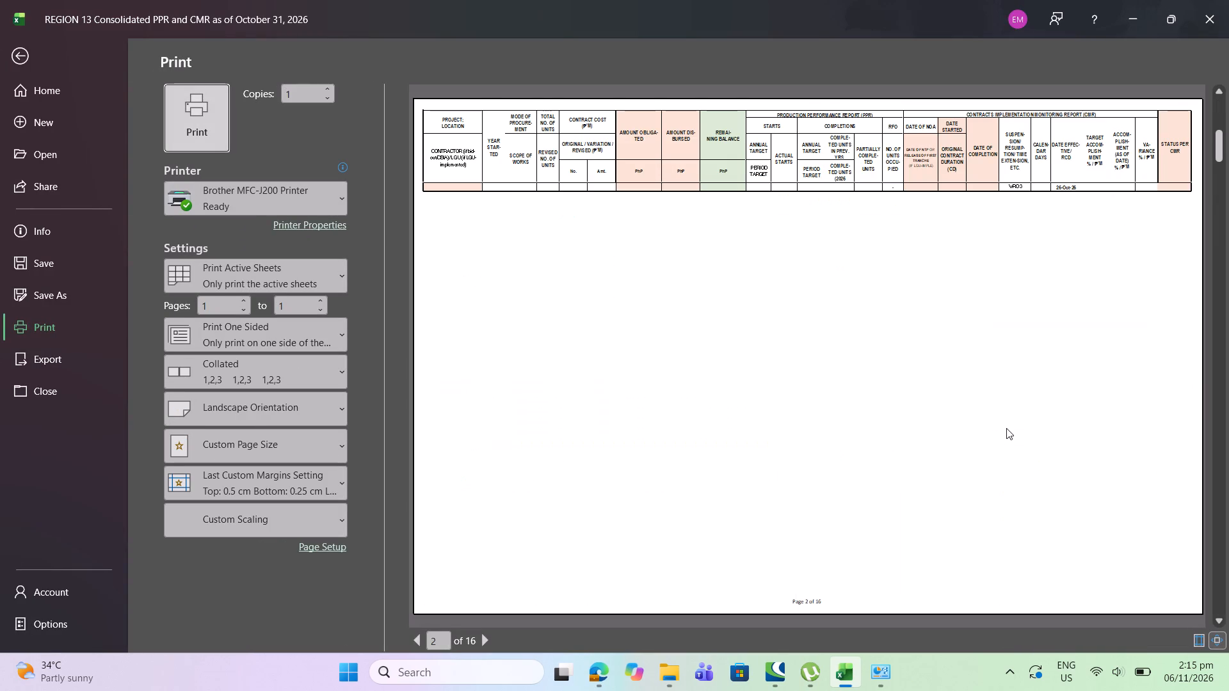
scroll(1006, 428, up, 1)
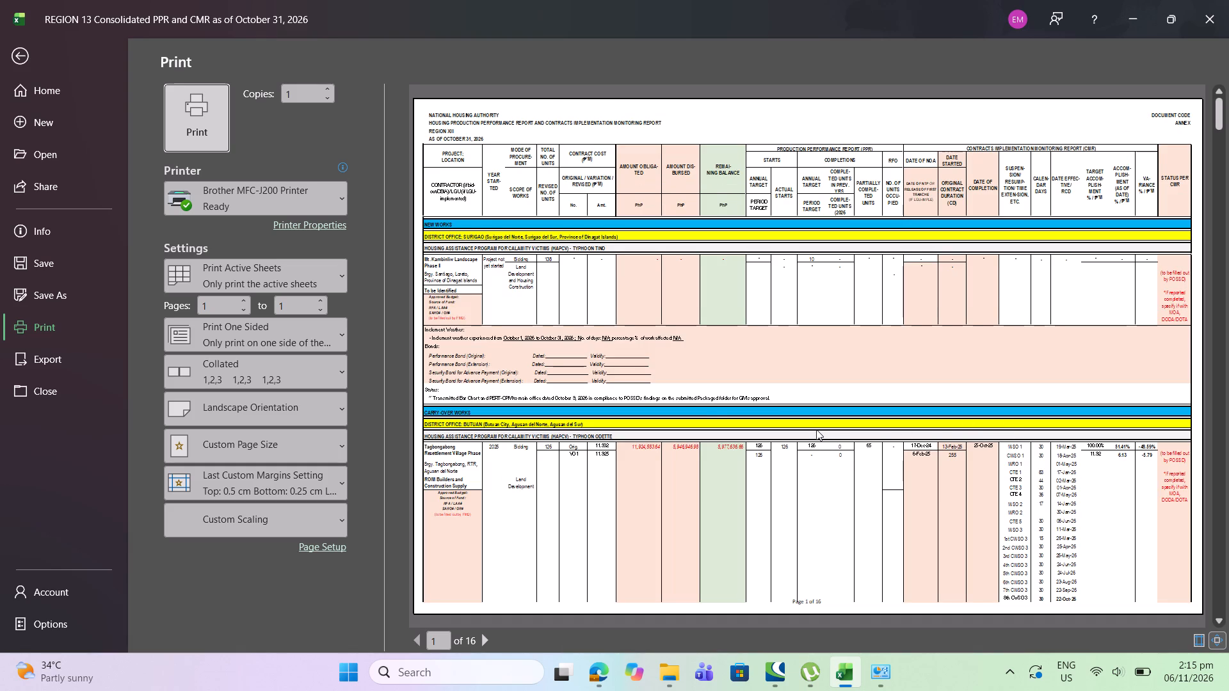
key(Escape)
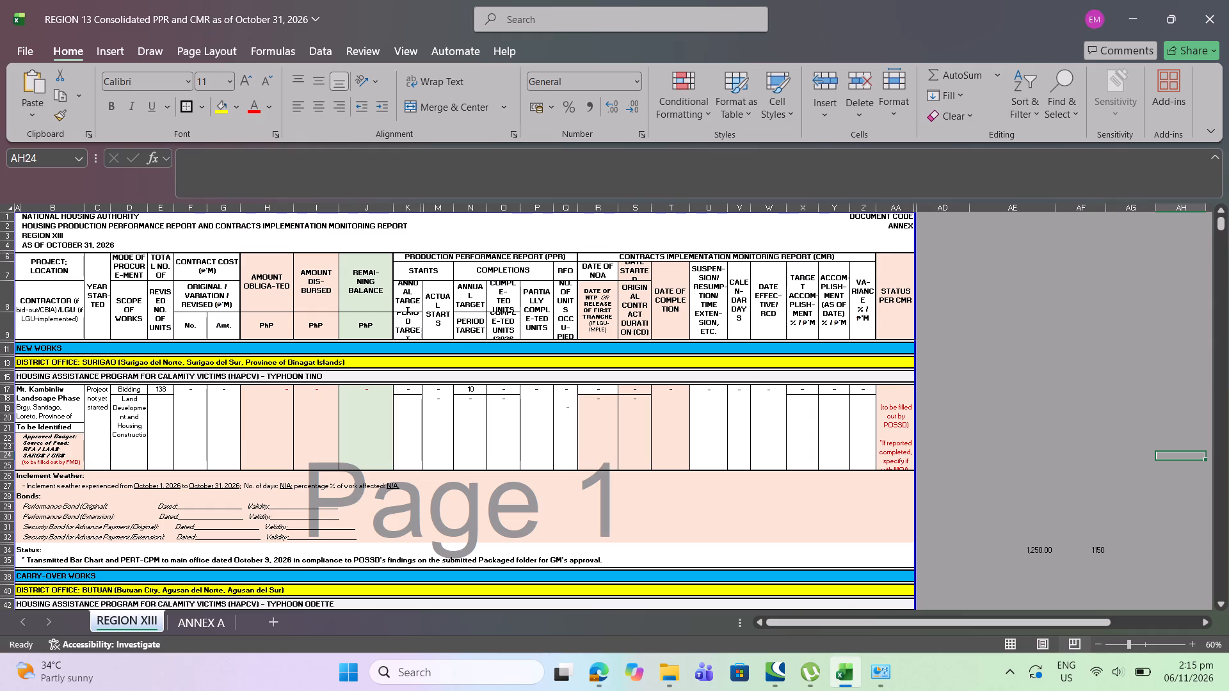
Set the font size of the Tagbongabong Resettlement Village Phase 2 project name under CARRY-OVER WORKS to 9.
scroll(125, 420, up, 2)
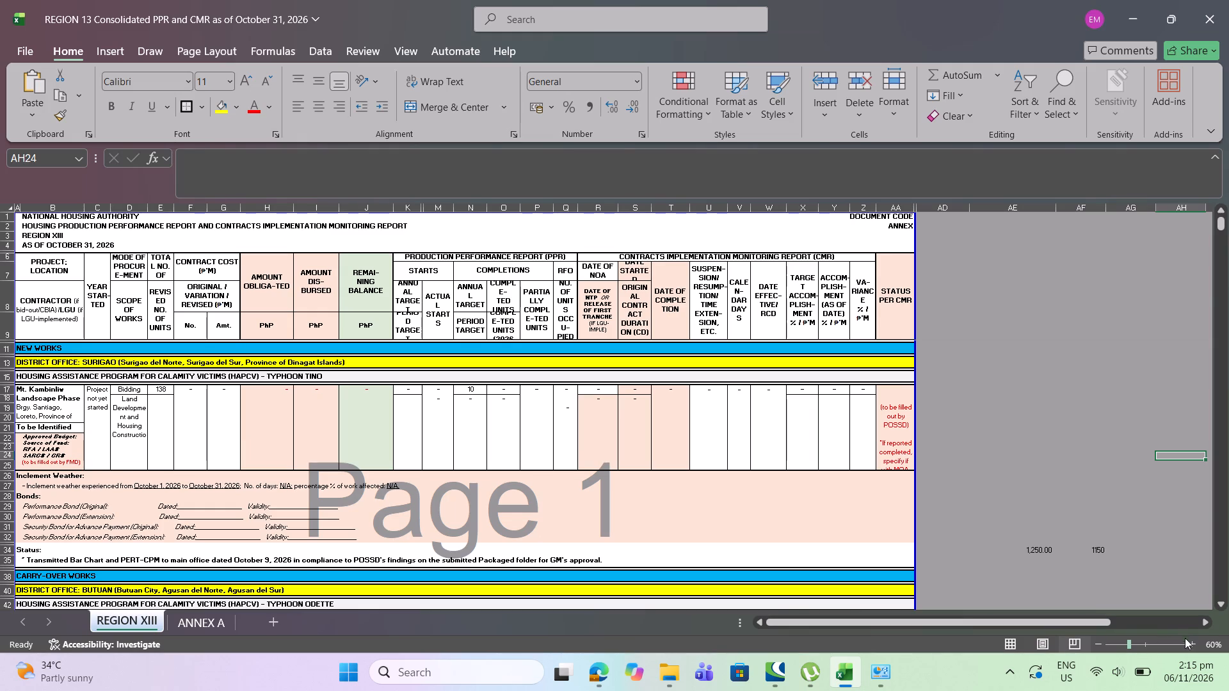
click(1192, 645)
double_click(1192, 645)
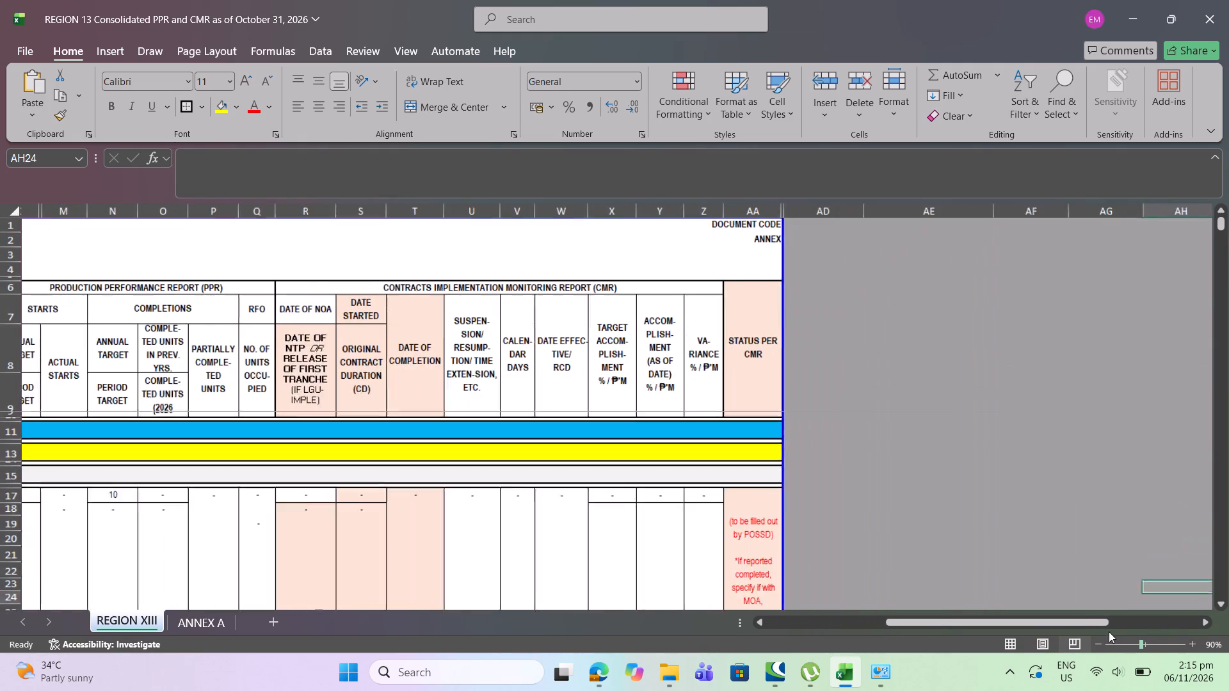
drag(1093, 622, 600, 616)
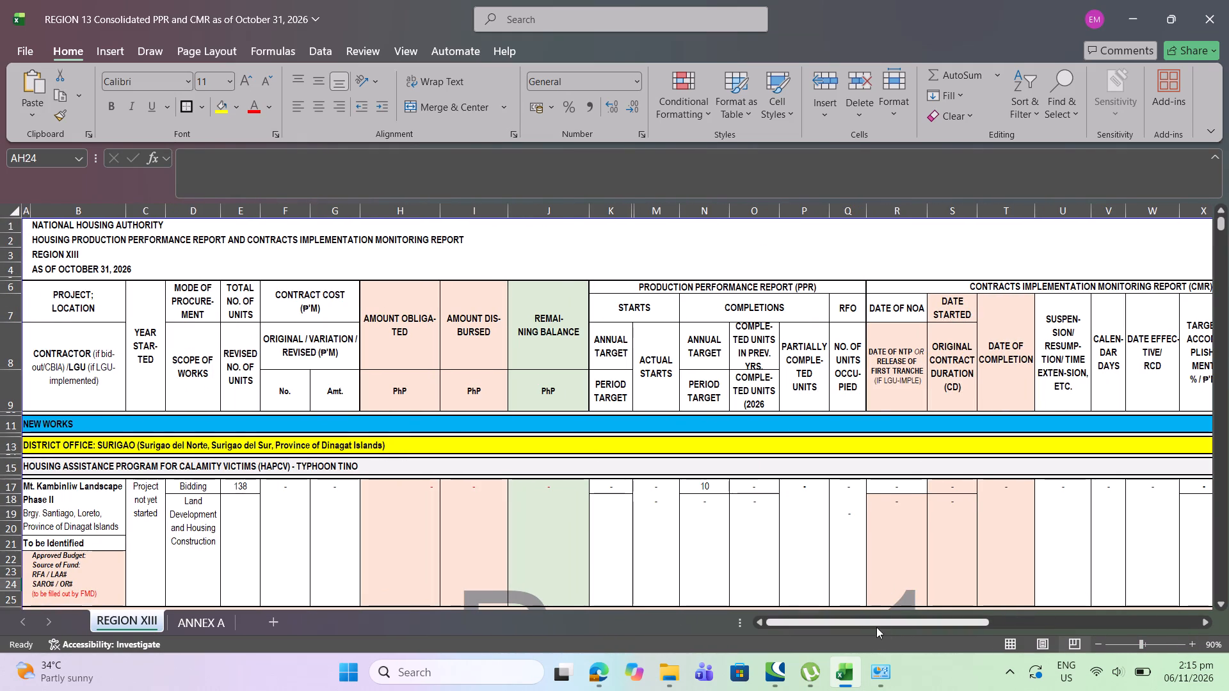
click(1098, 640)
click(1098, 640)
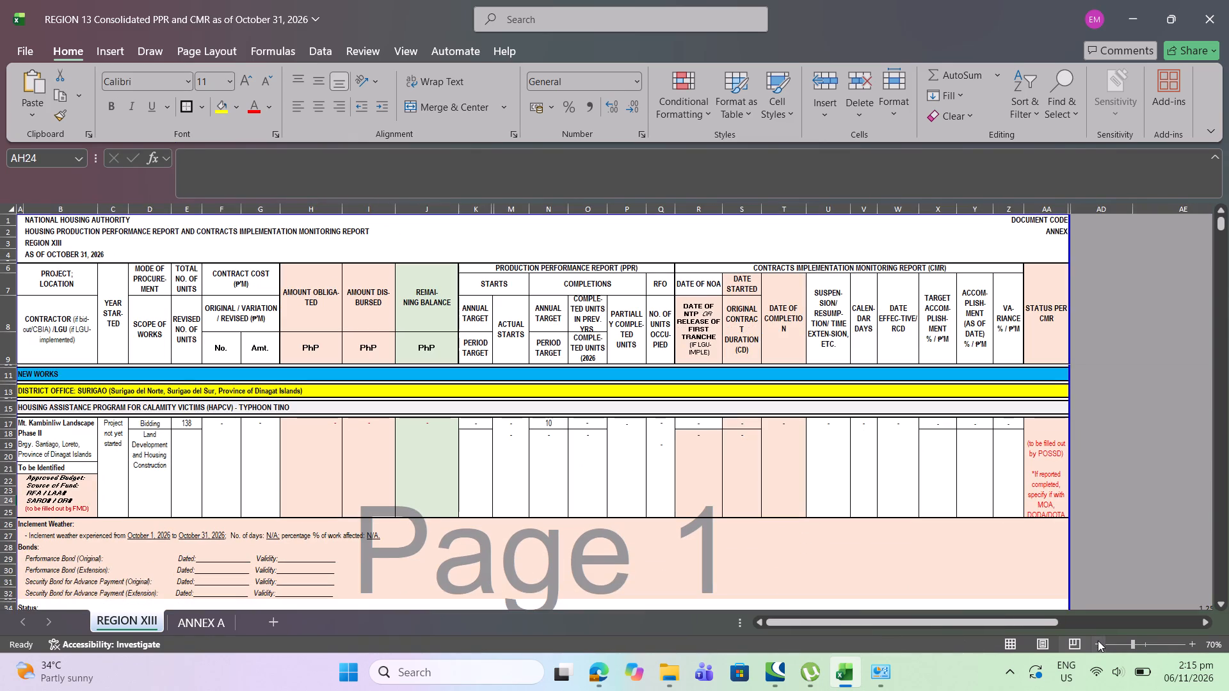
scroll(79, 447, up, 1)
scroll(76, 448, down, 1)
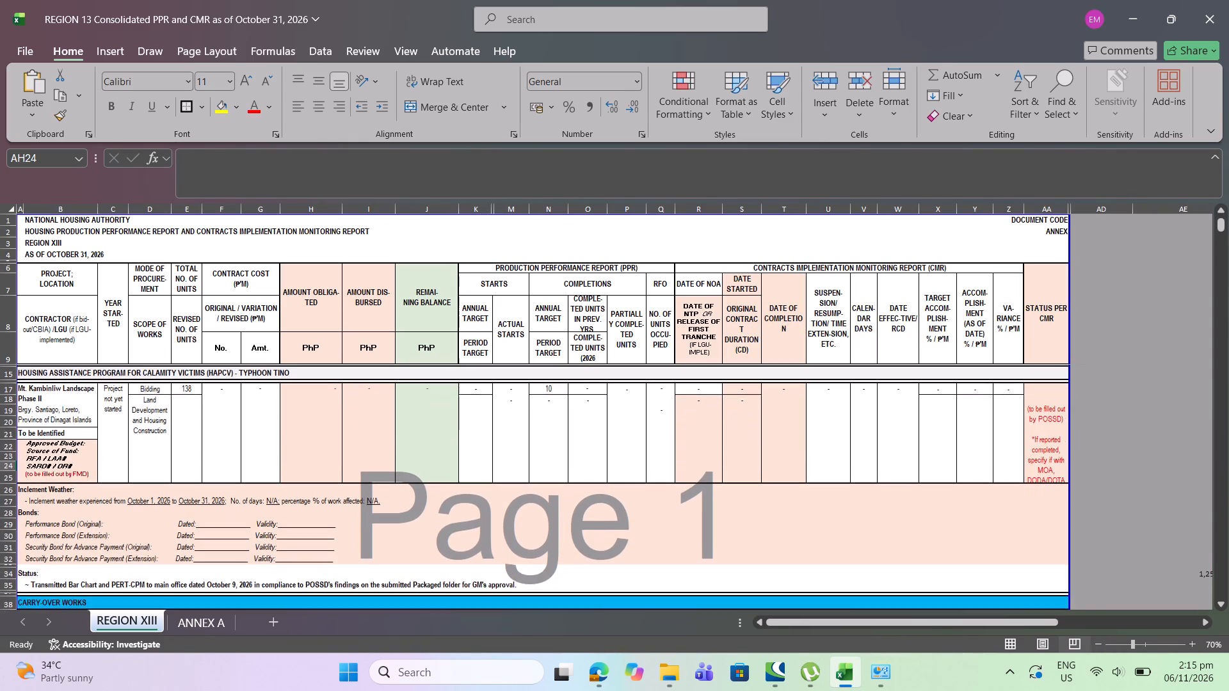
scroll(76, 448, down, 3)
double_click(70, 555)
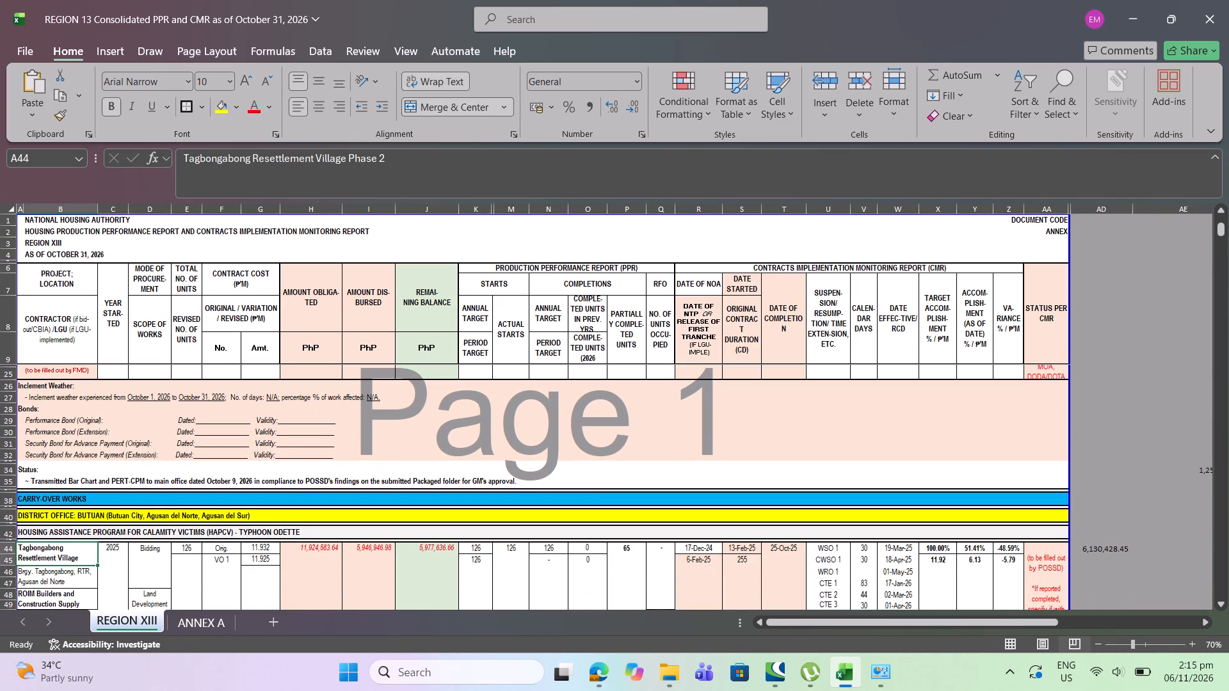
key(Escape)
click(228, 77)
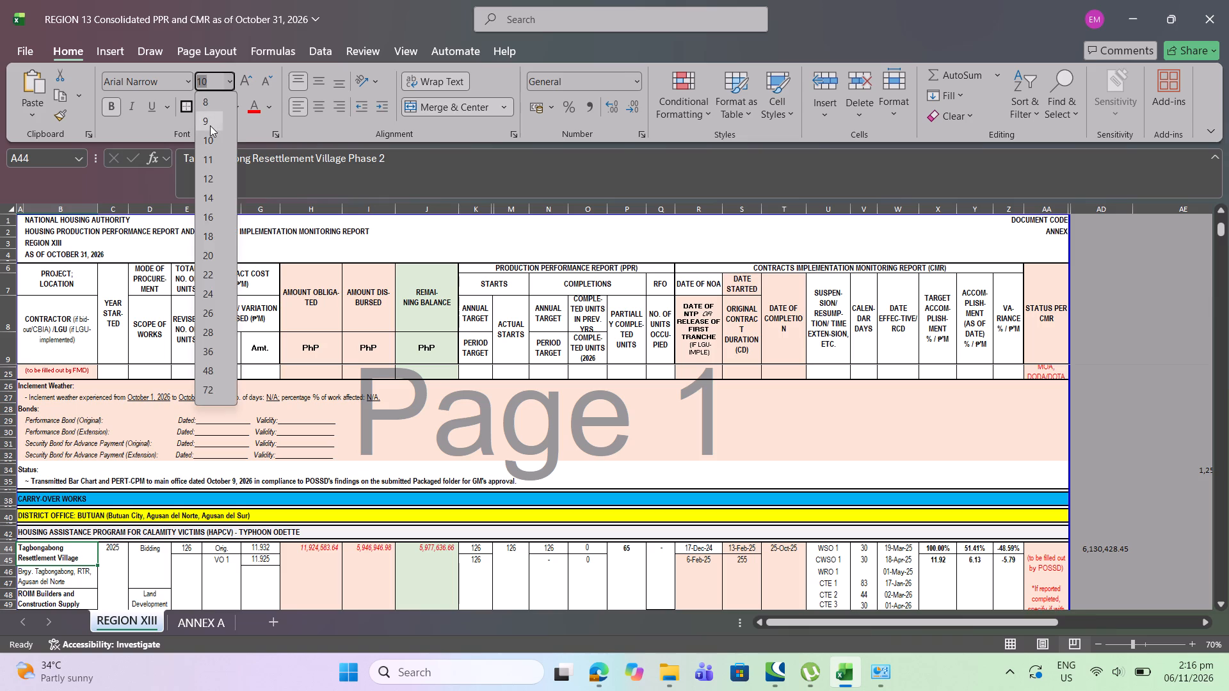
click(210, 125)
click(505, 491)
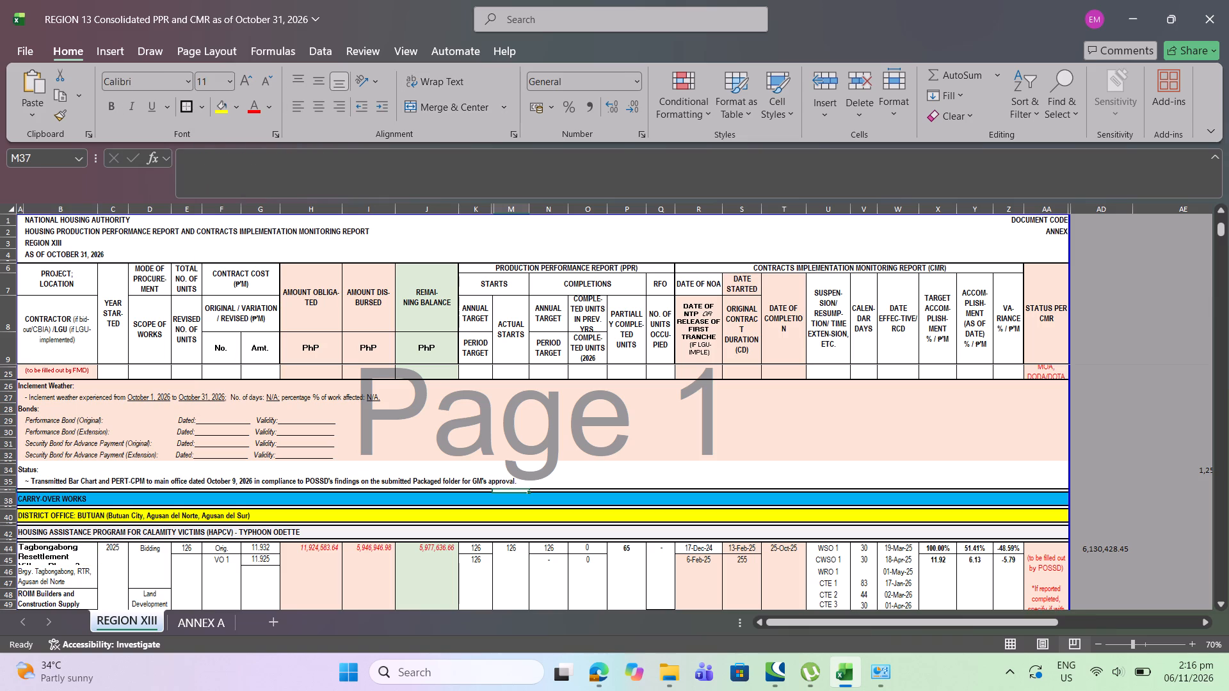
Check the resized Tagbongabong project name in the print preview and return to the worksheet.
key(ctrl+p)
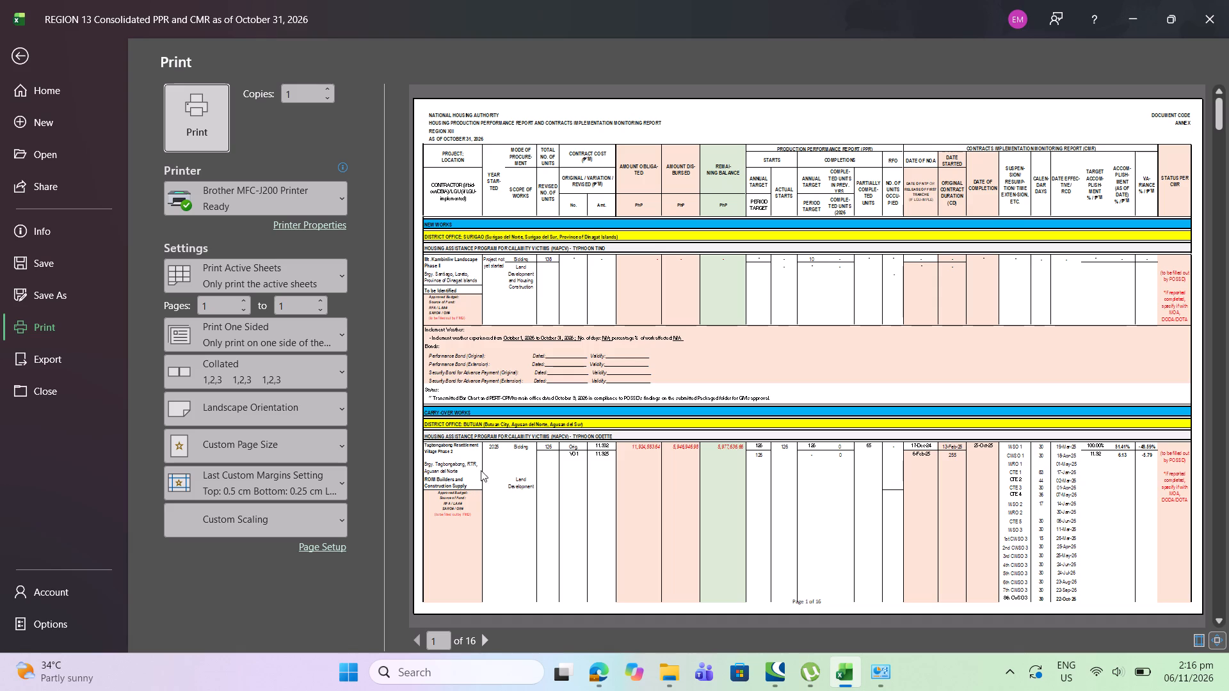
key(Escape)
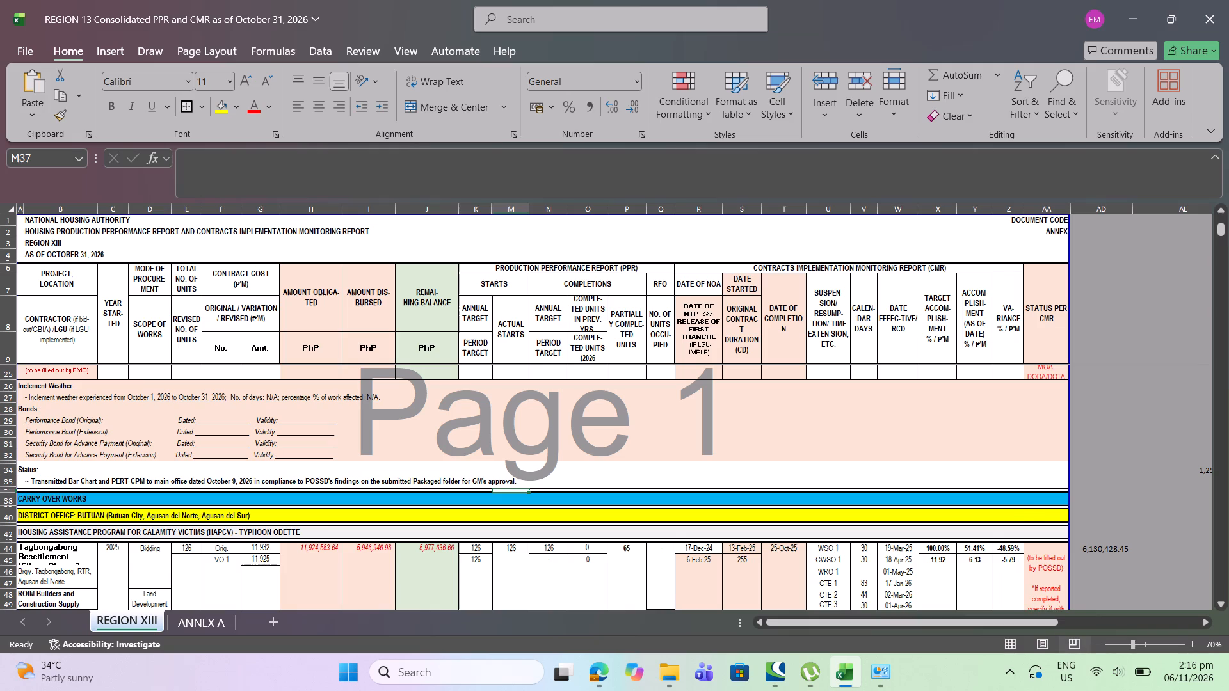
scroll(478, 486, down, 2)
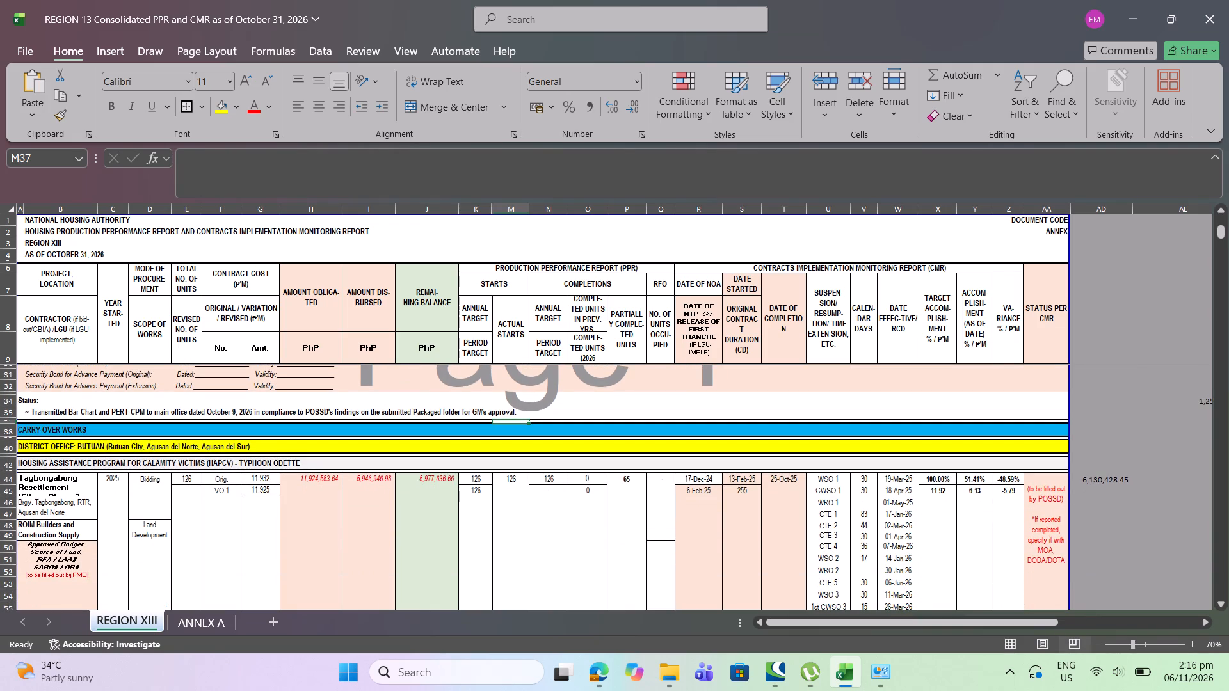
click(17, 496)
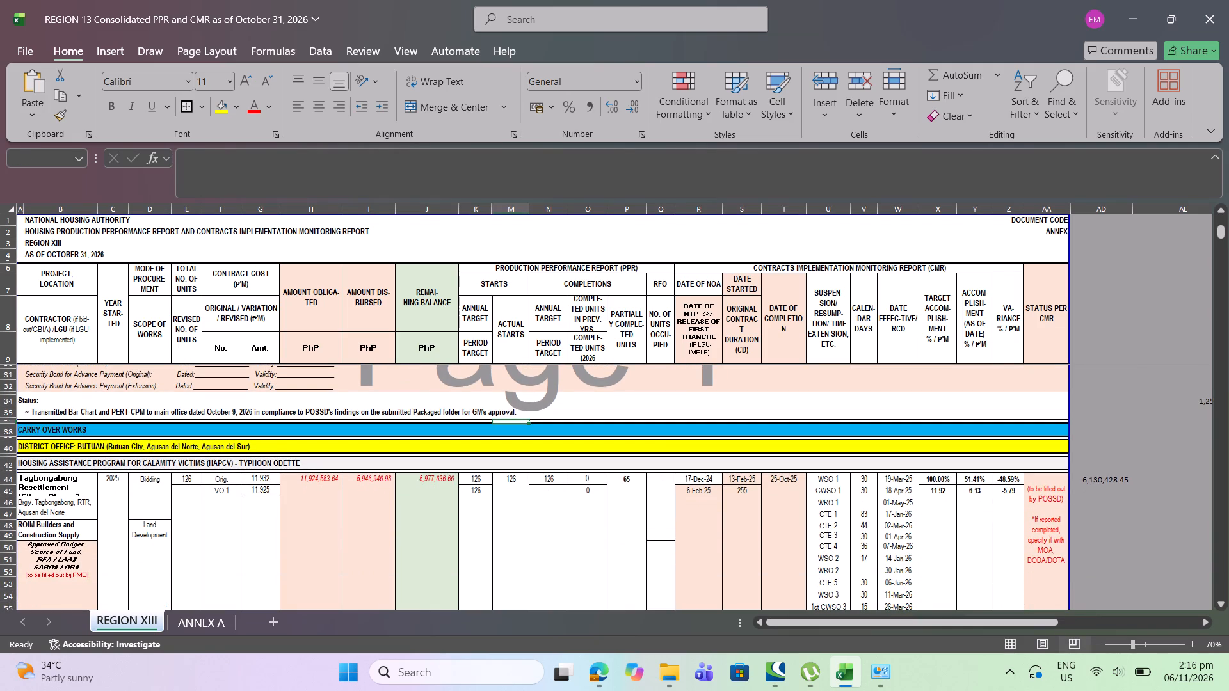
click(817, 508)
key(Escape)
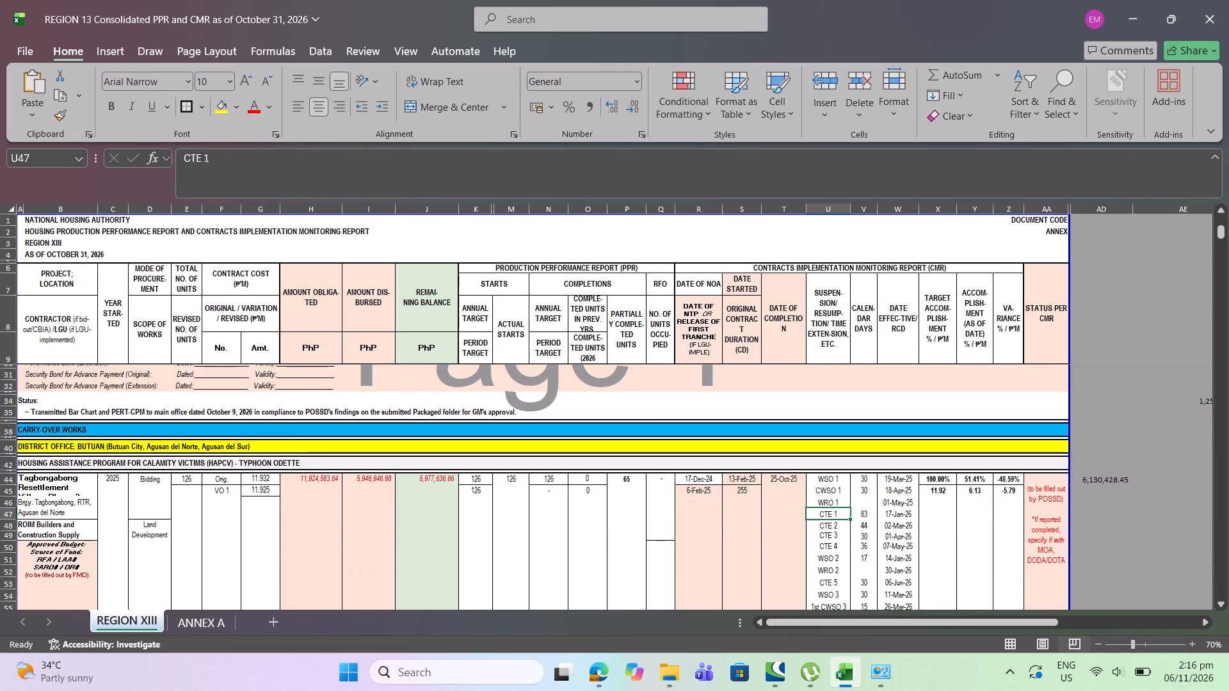
Switch to Control Panel and open the Windows Printers & scanners settings.
click(883, 678)
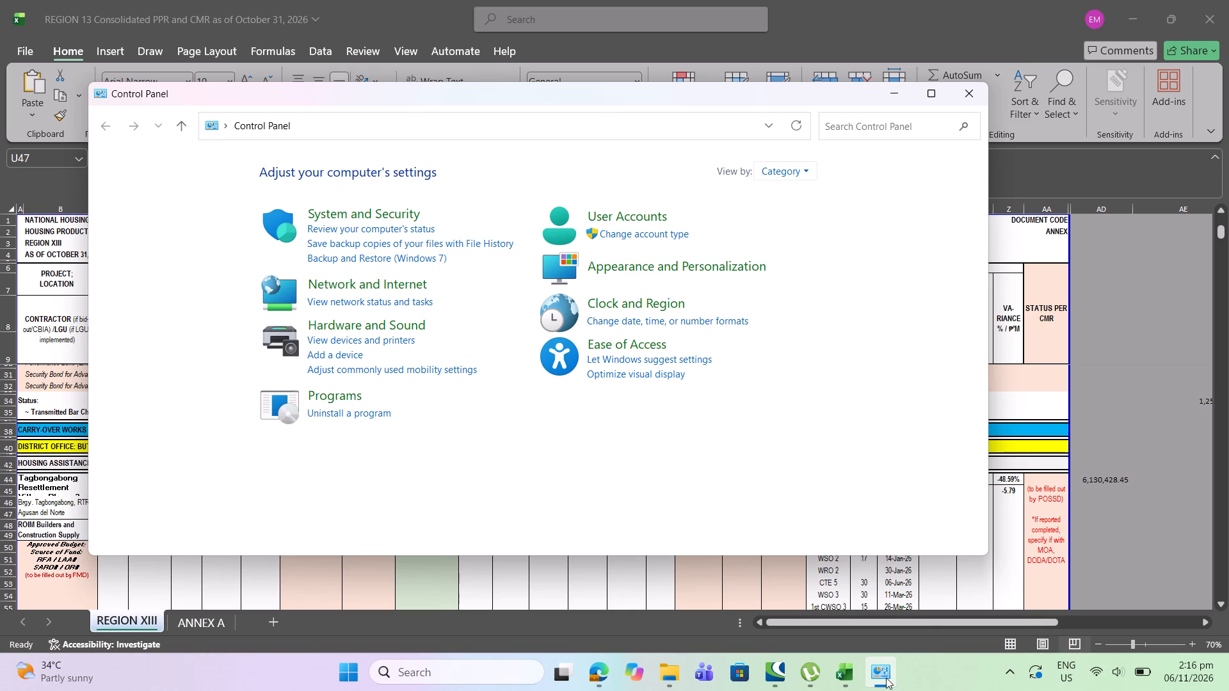
click(847, 679)
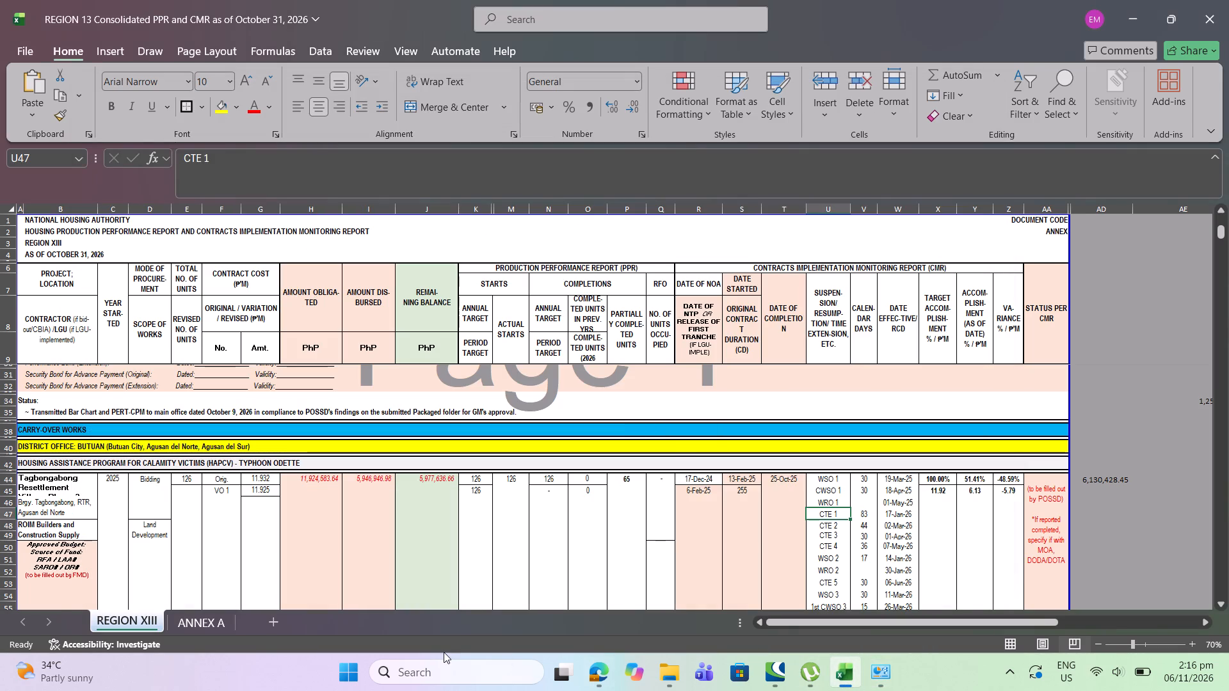
click(870, 672)
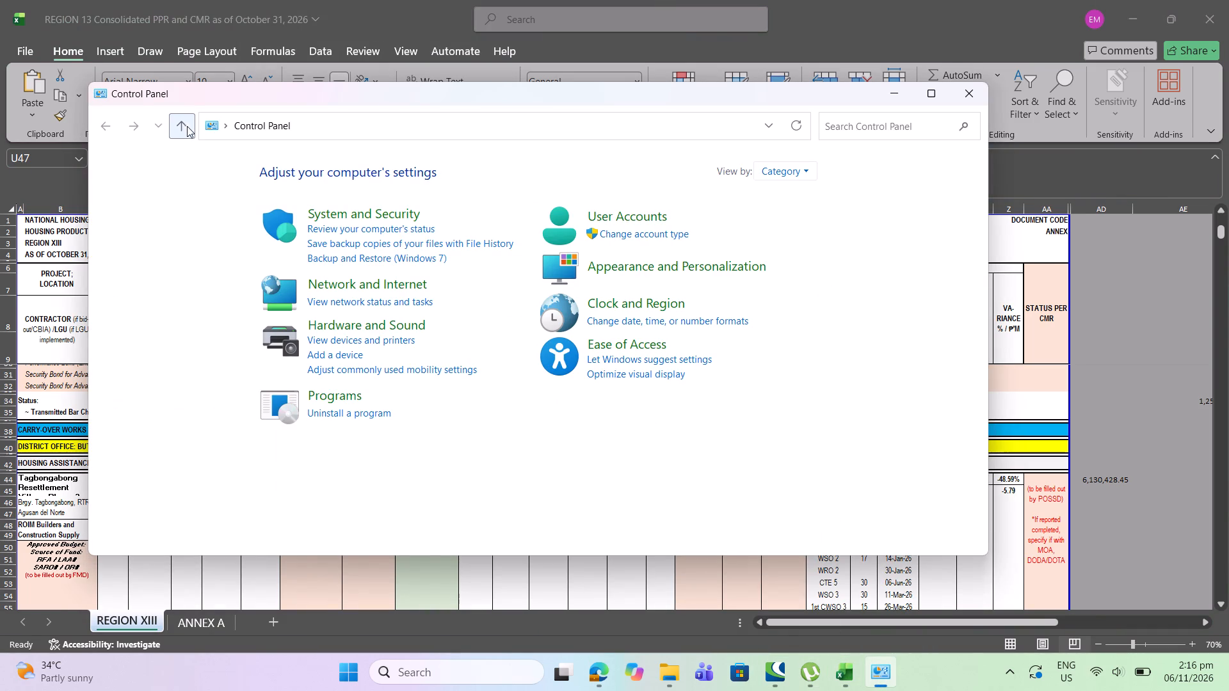
click(355, 340)
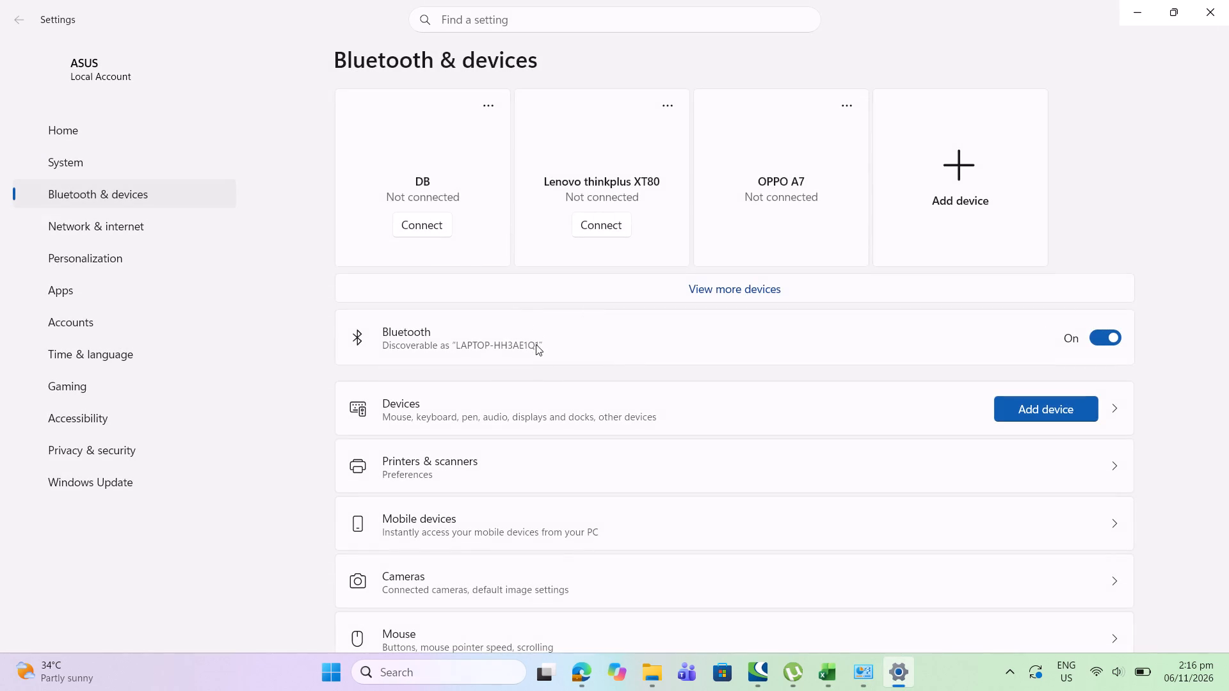
scroll(561, 425, down, 6)
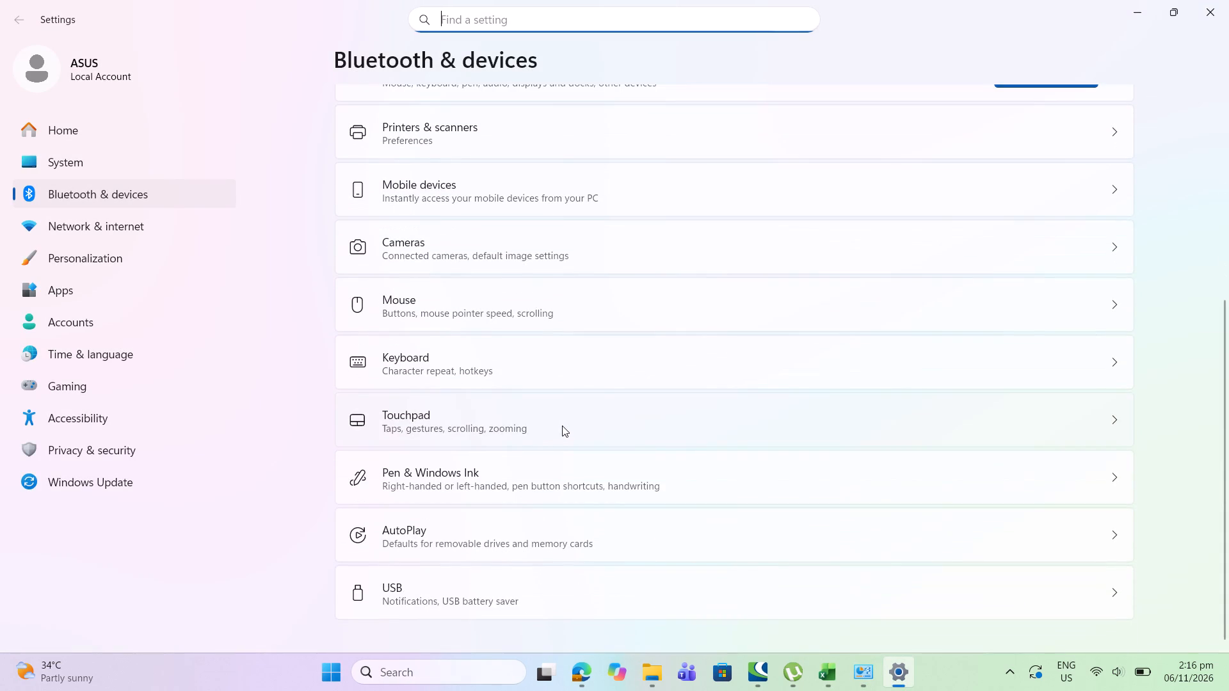
scroll(562, 425, up, 5)
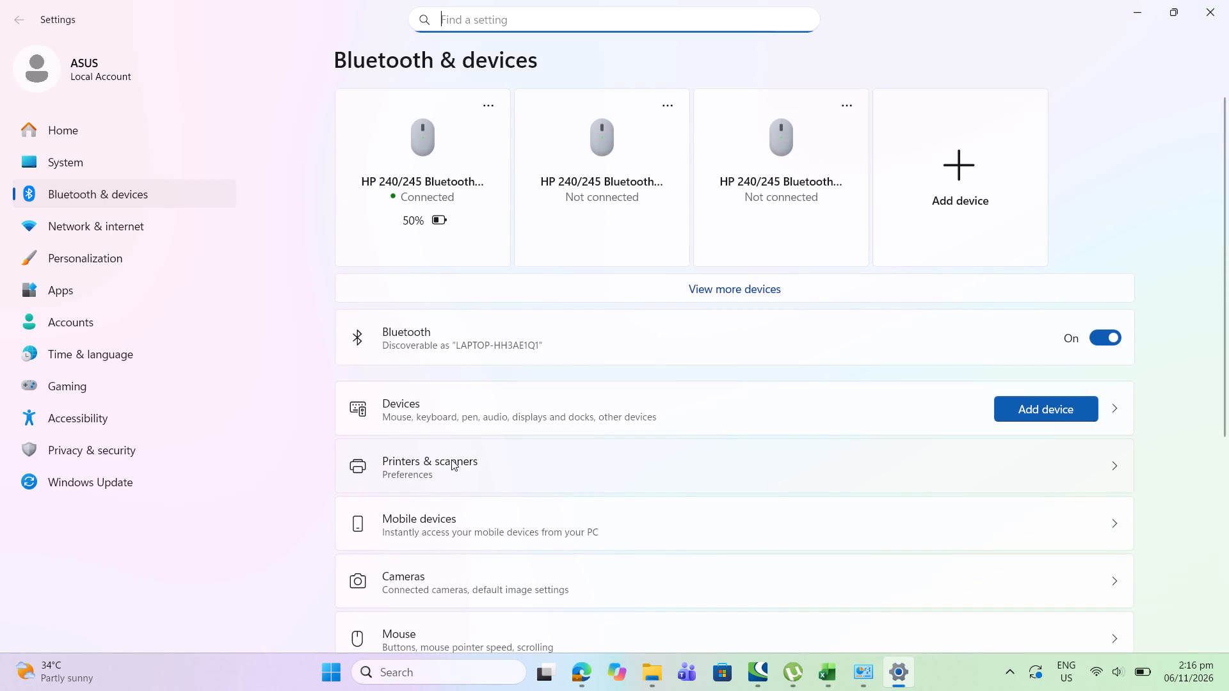
click(1045, 463)
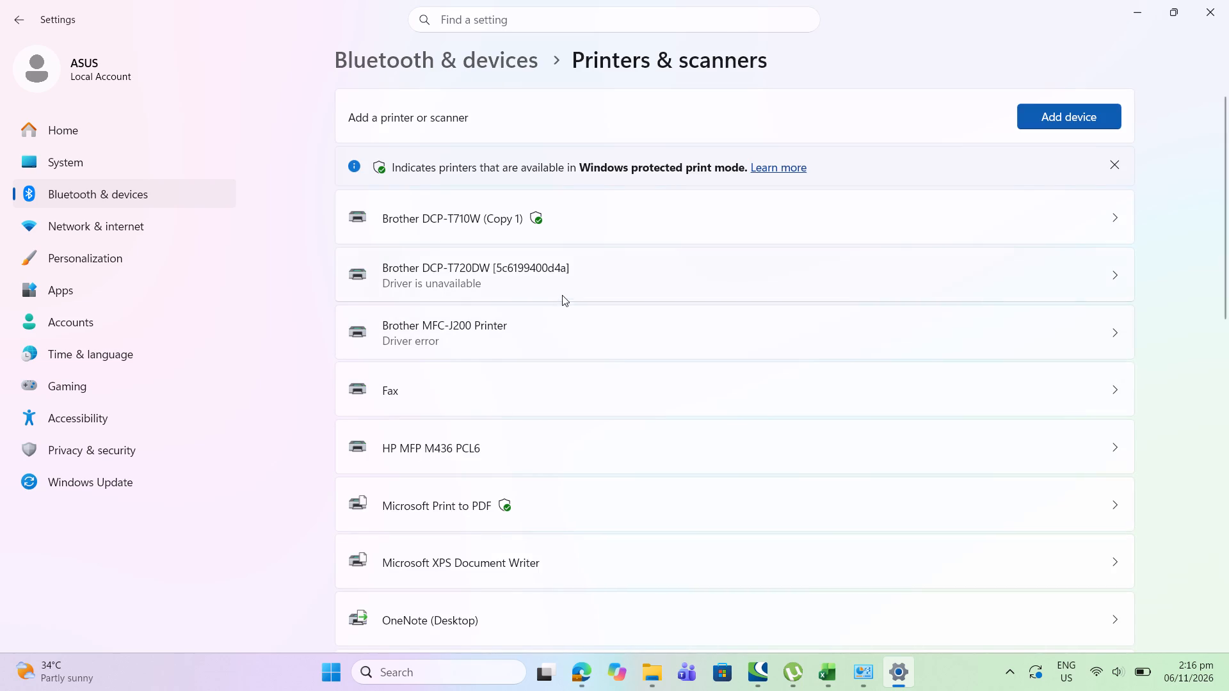
Look through the installed printers and the printer preferences in the Printers & scanners settings.
scroll(568, 305, down, 4)
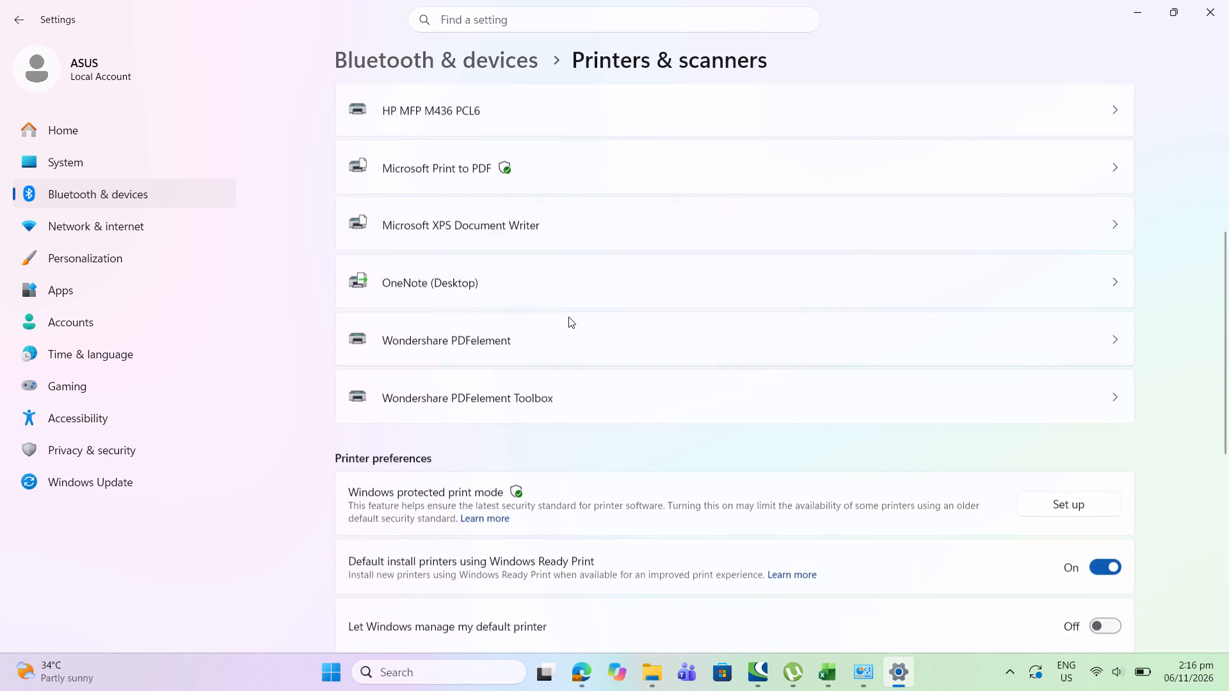
scroll(568, 317, up, 6)
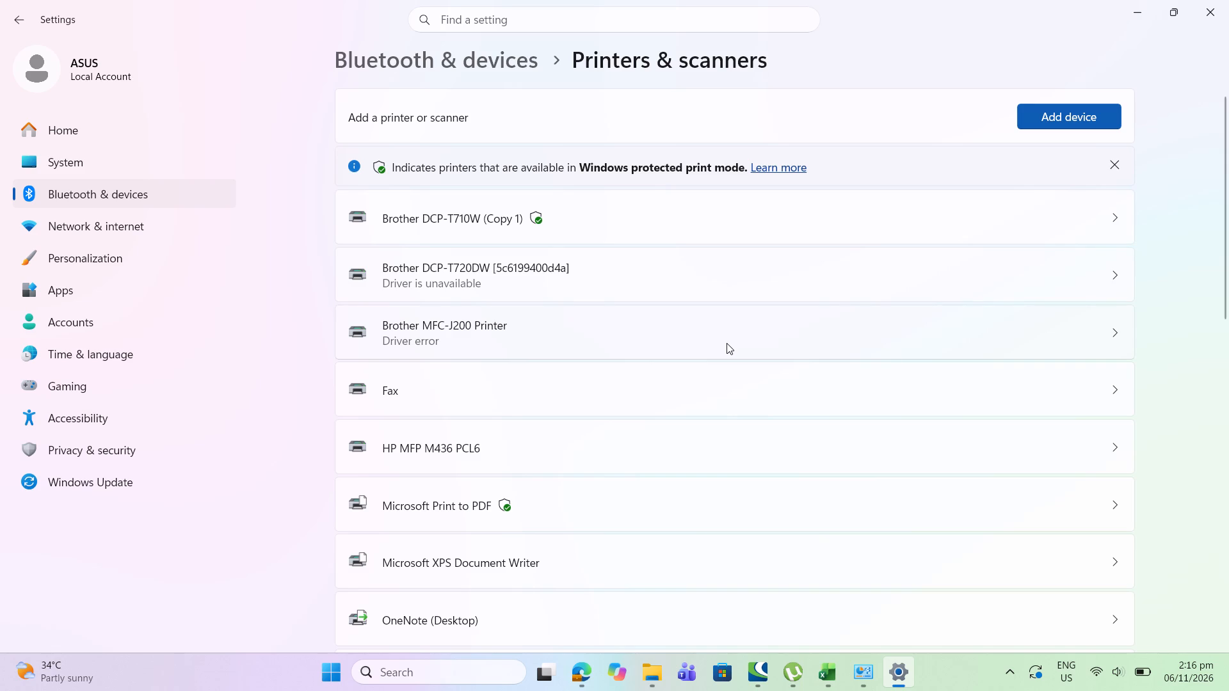
scroll(727, 343, down, 5)
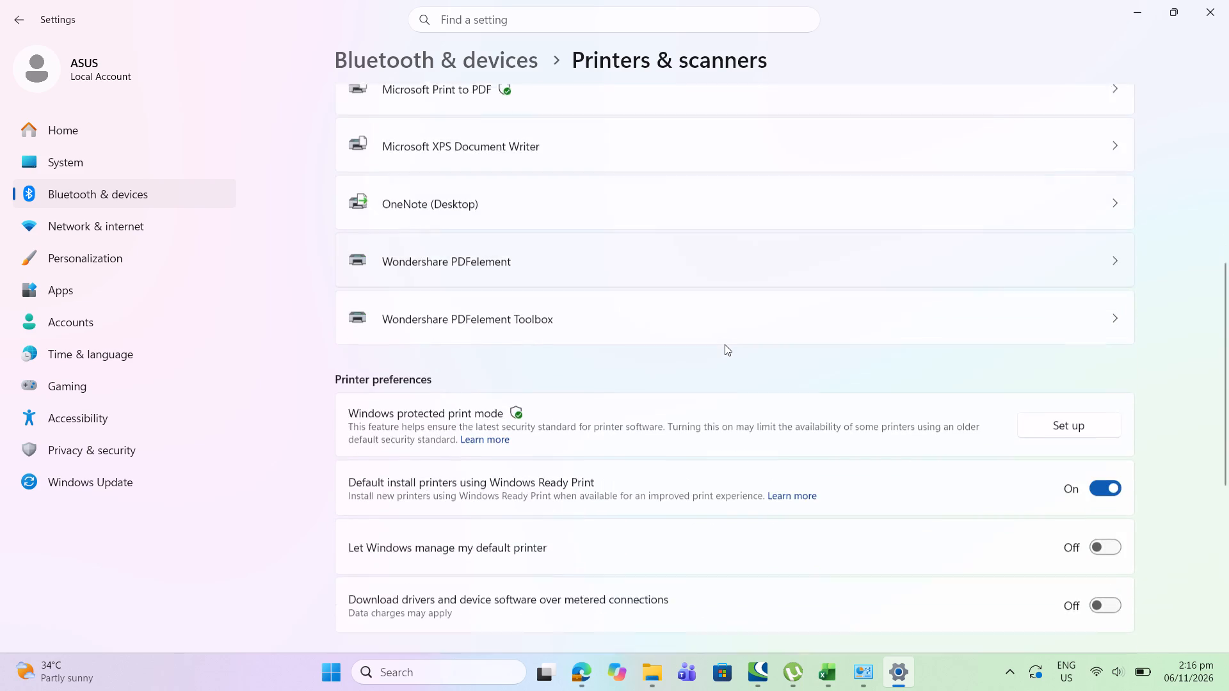
scroll(725, 344, down, 12)
scroll(725, 344, up, 12)
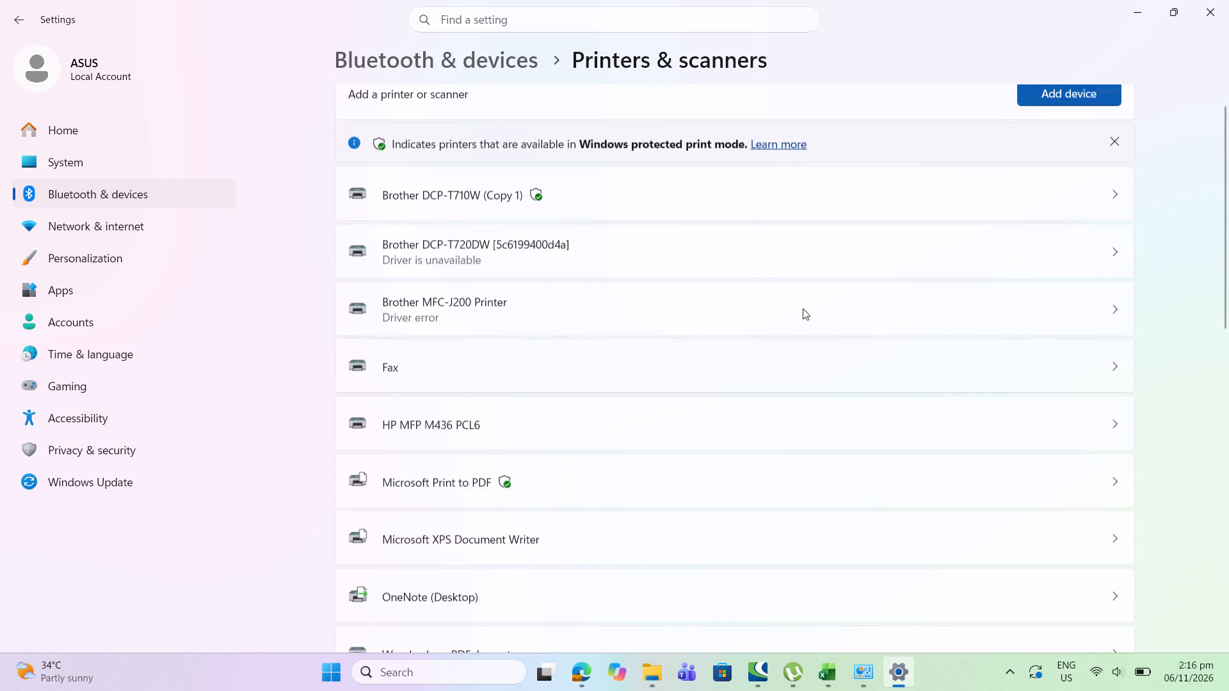
Search for a new printer or scanner to add, including Wi-Fi Direct printers.
click(1094, 119)
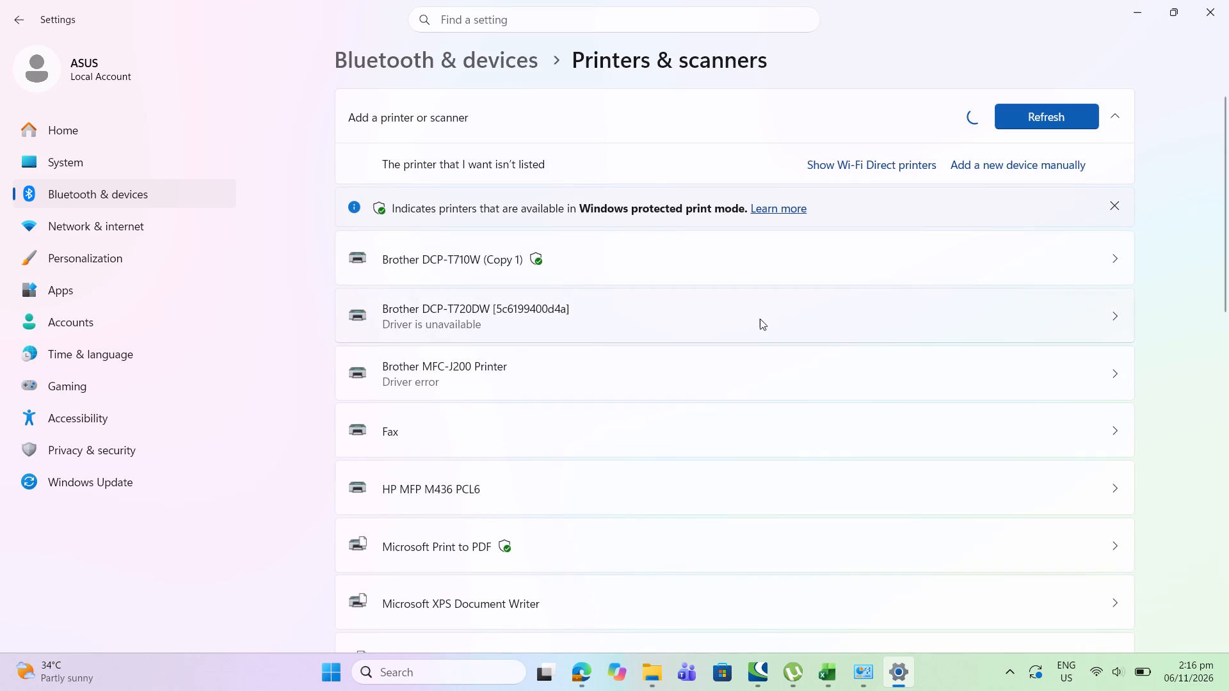
scroll(732, 303, down, 3)
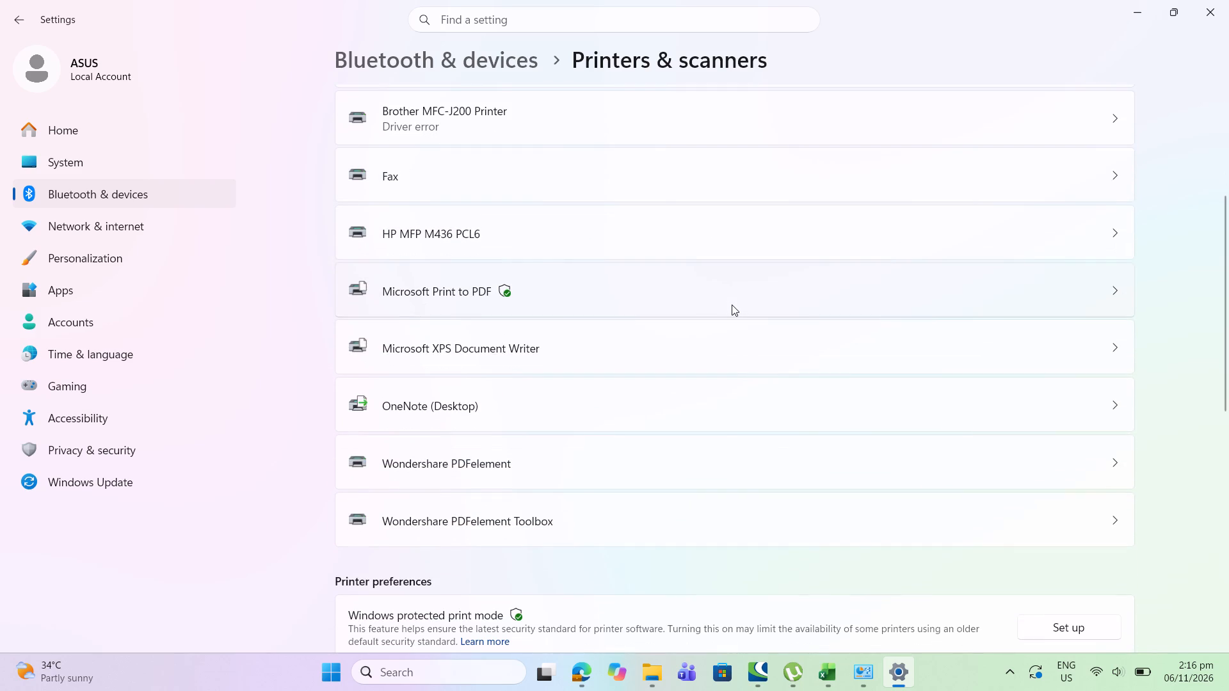
scroll(732, 305, down, 9)
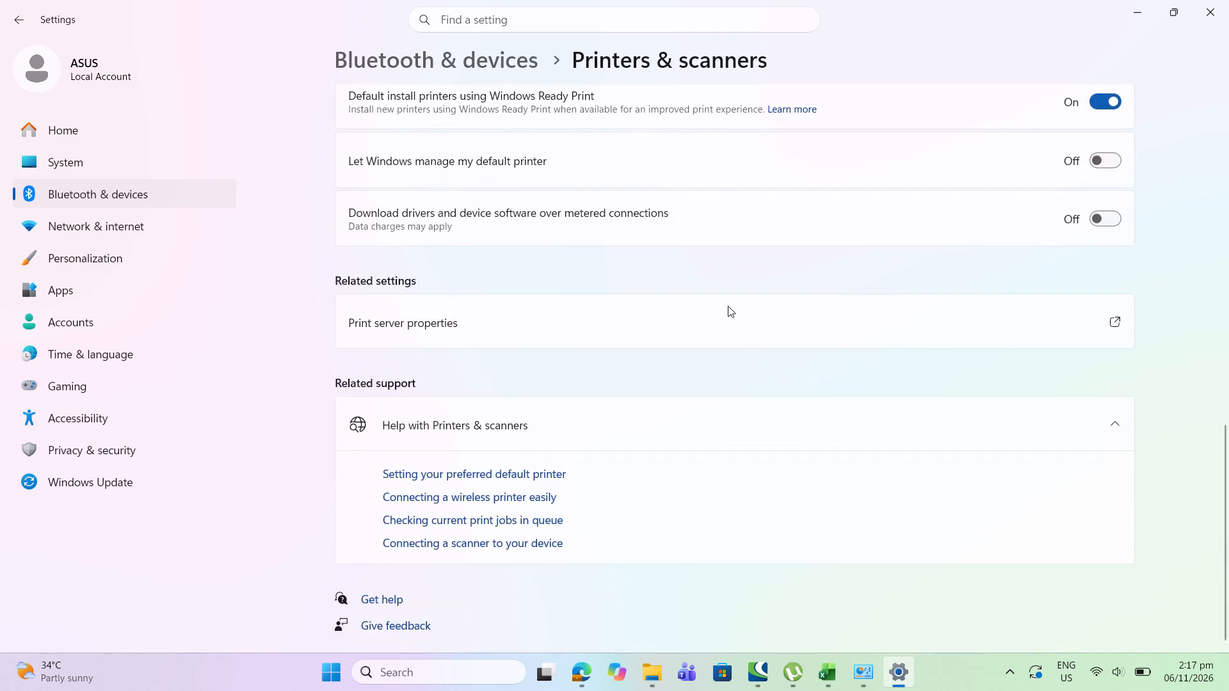
scroll(728, 305, up, 17)
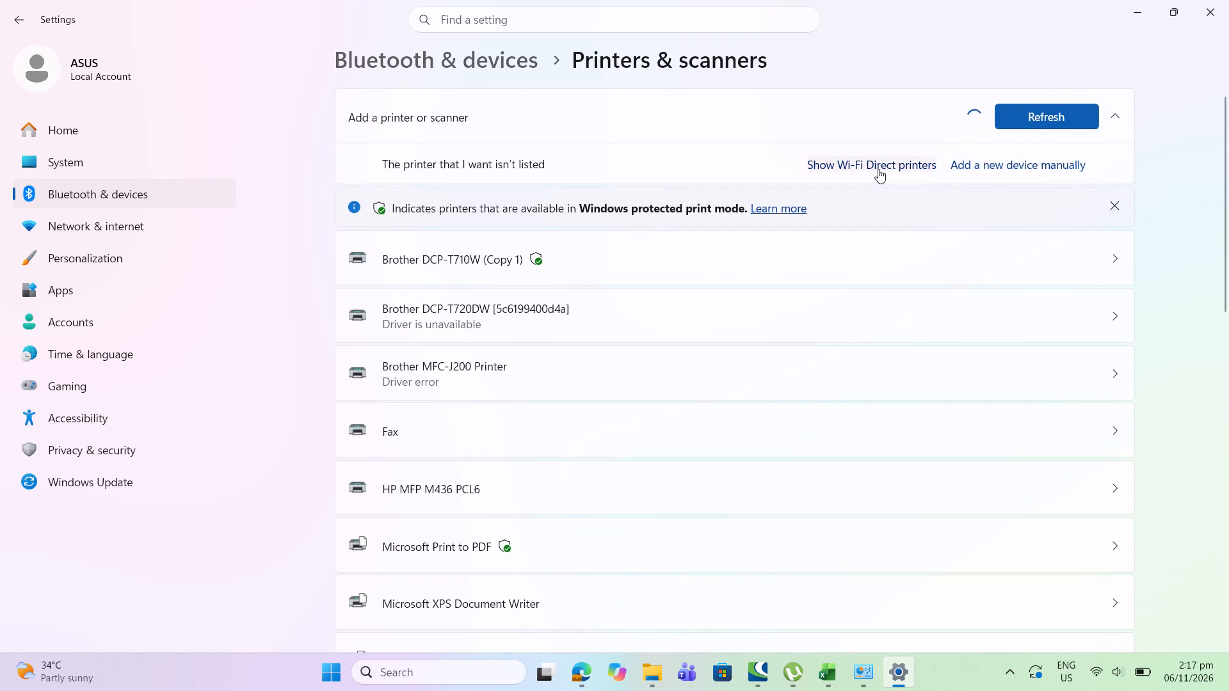
click(1037, 164)
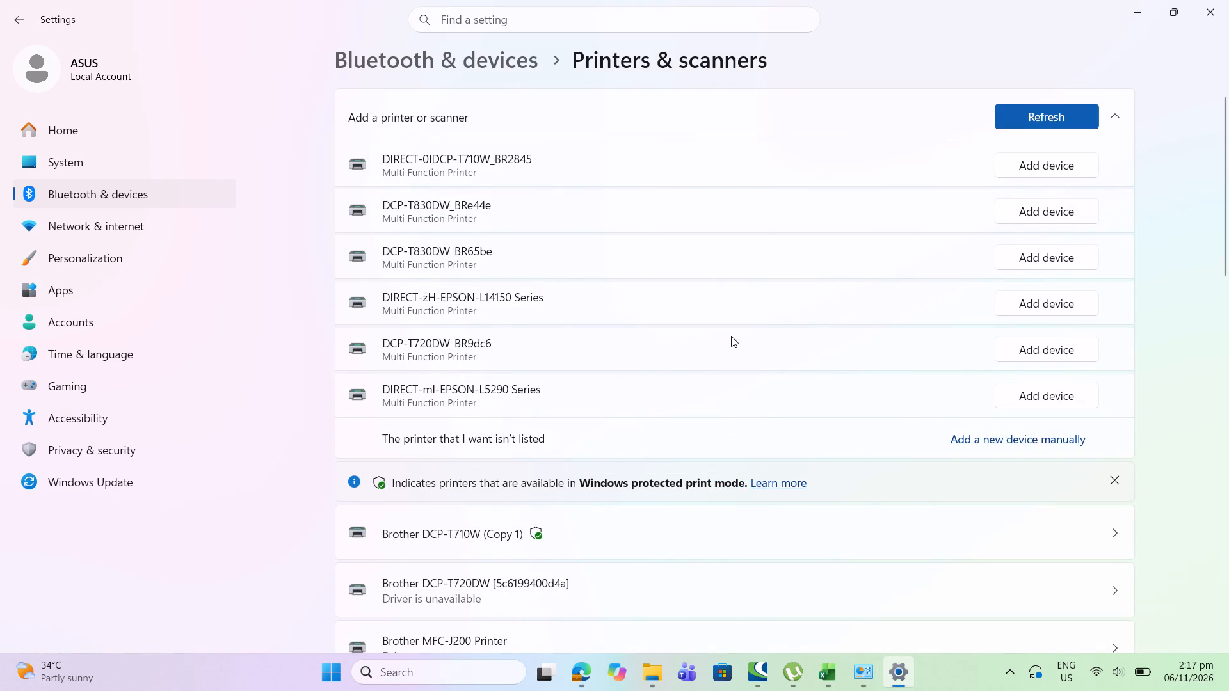
Open the settings page of the installed Brother MFC-J200 Printer.
scroll(731, 336, down, 5)
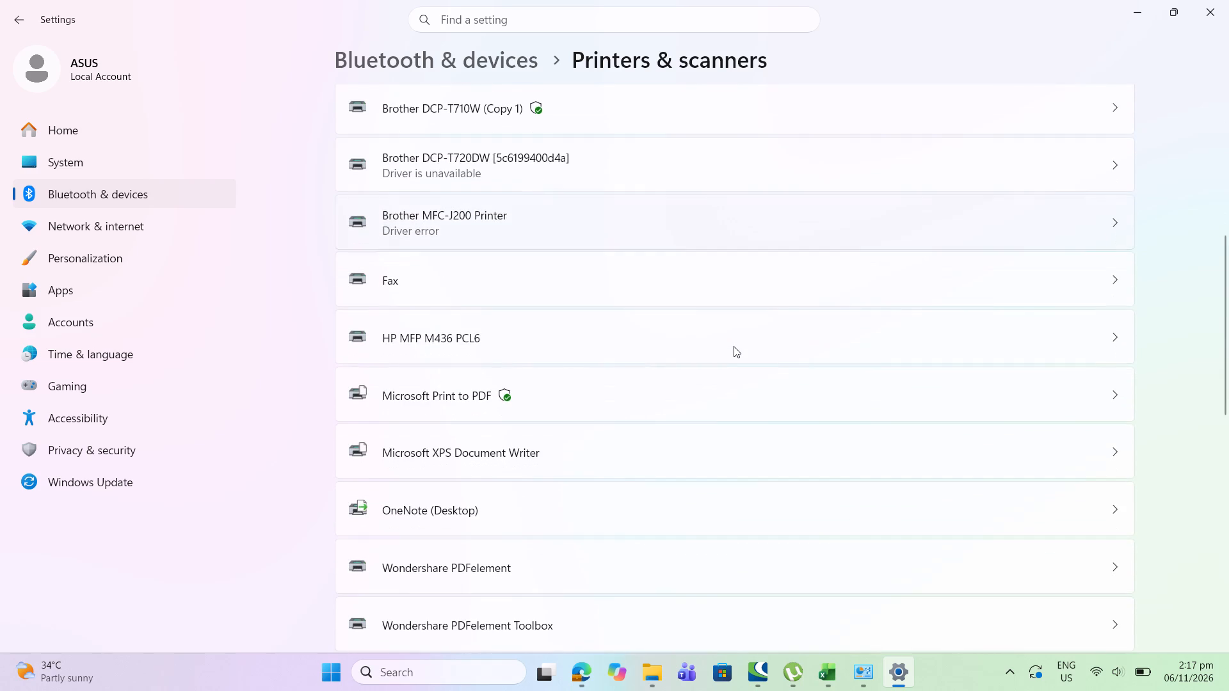
right_click(616, 215)
click(1105, 222)
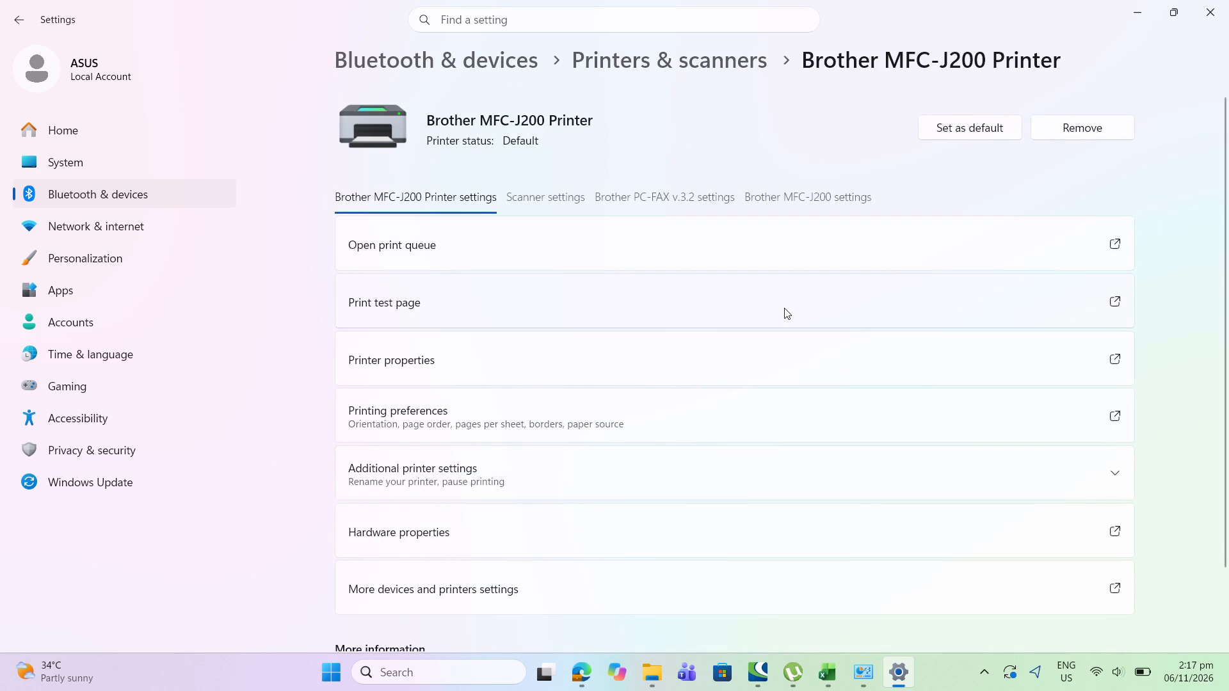
Look through the Brother MFC-J200 Printer's options and open the "Scanners not appearing" help link.
scroll(784, 308, down, 4)
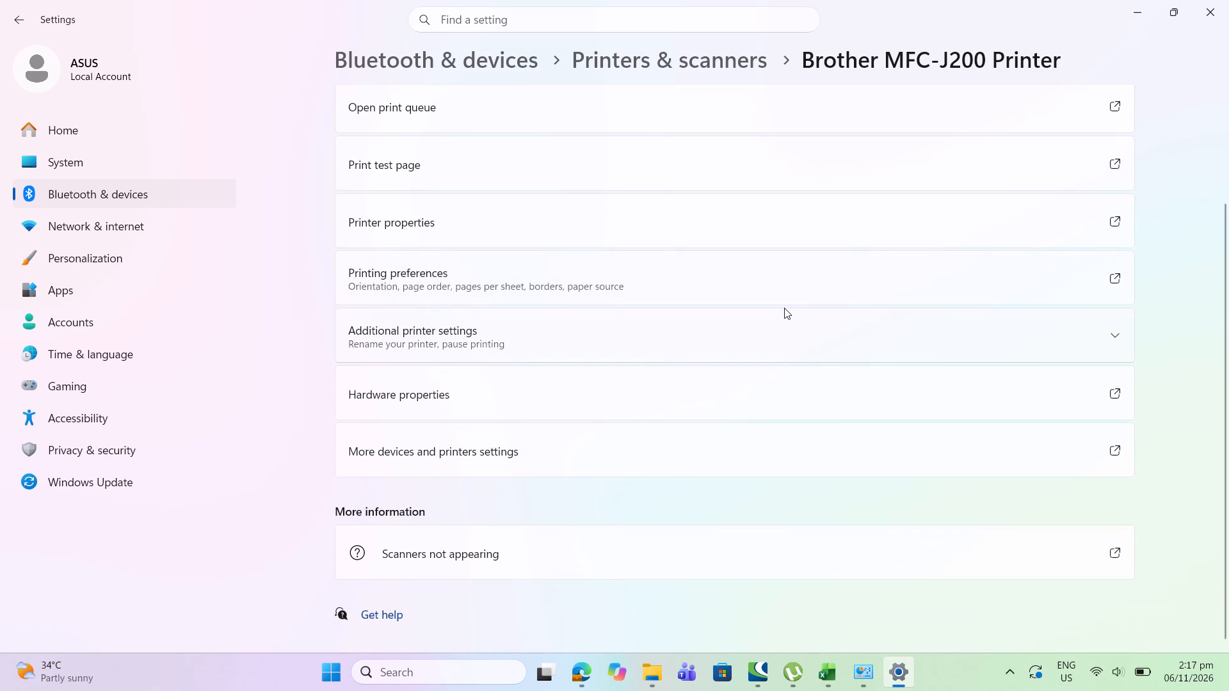
scroll(784, 308, up, 3)
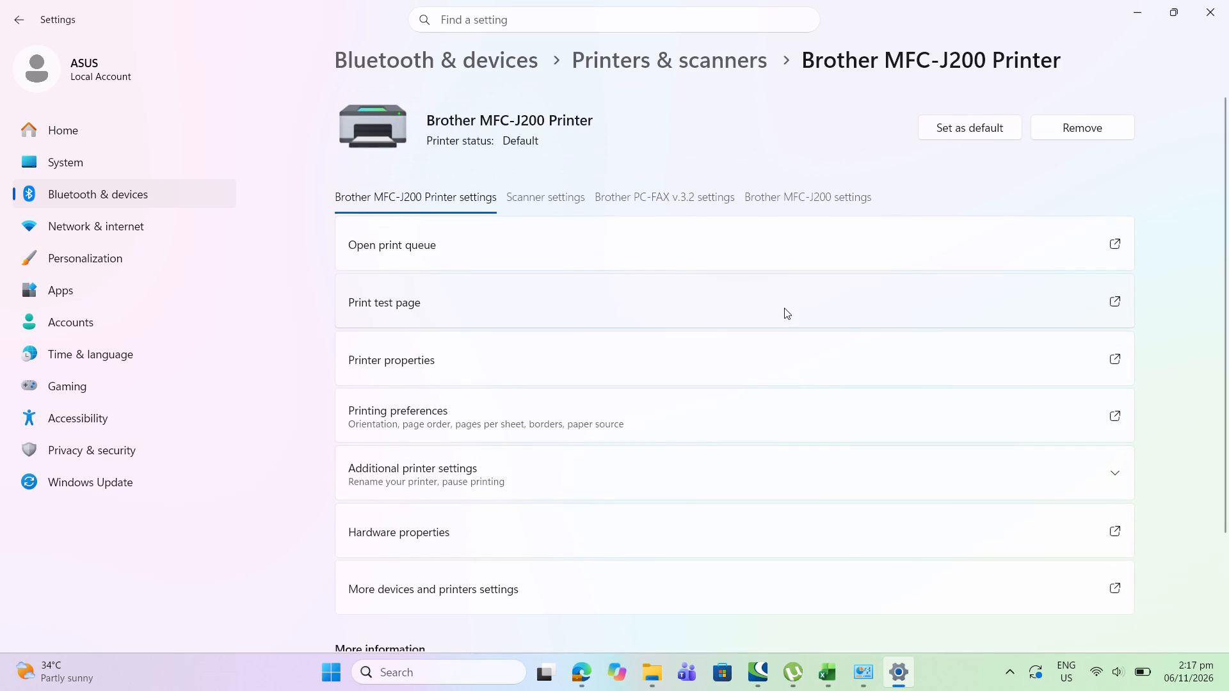
scroll(783, 308, down, 4)
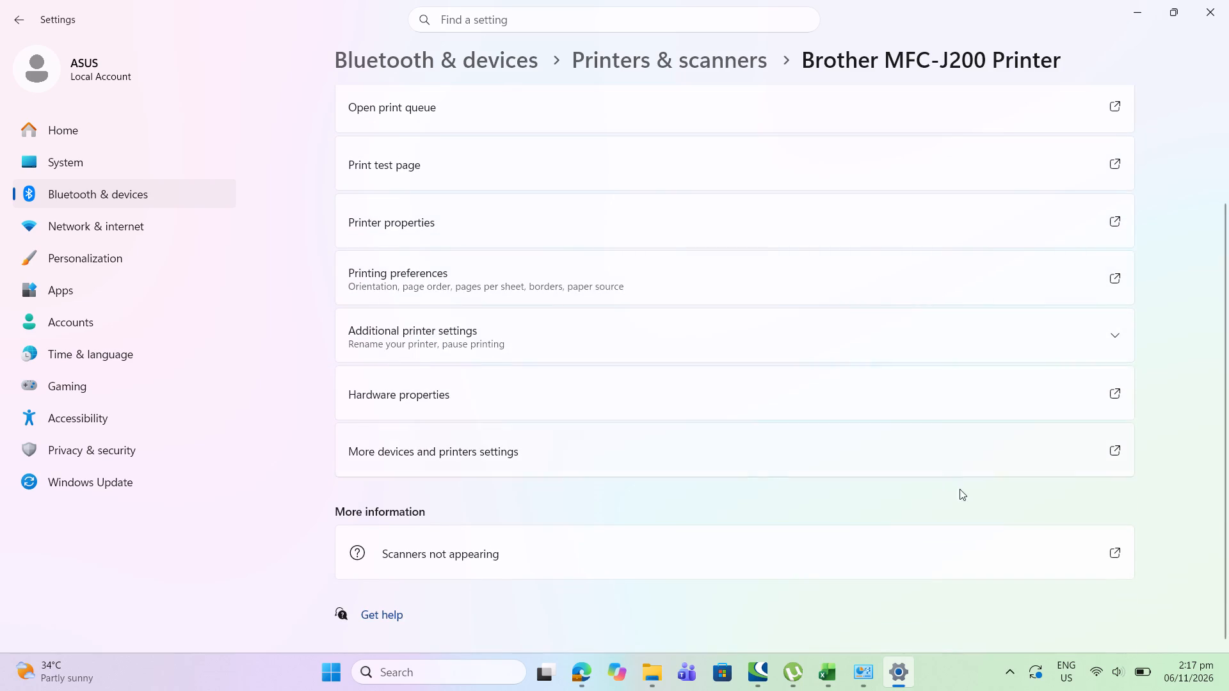
click(1112, 548)
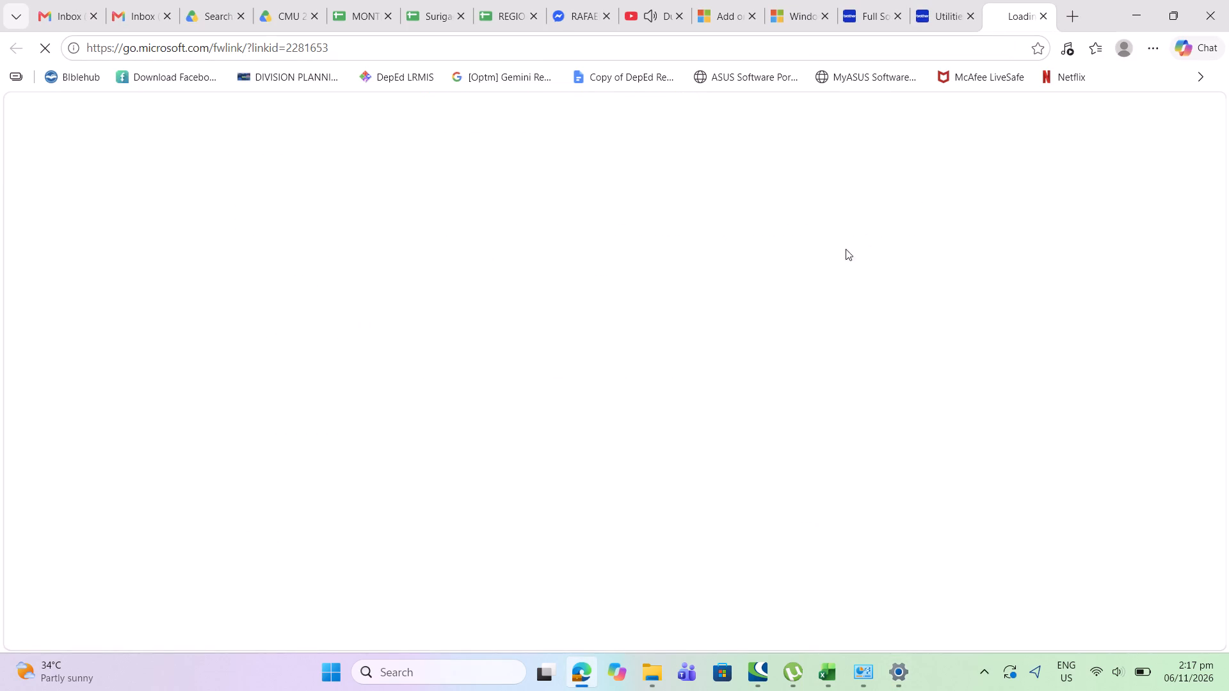
Review the Brother MFC-J200 Full Driver & Software Package page, close it, and review the Utilities download page.
click(862, 17)
scroll(754, 377, down, 4)
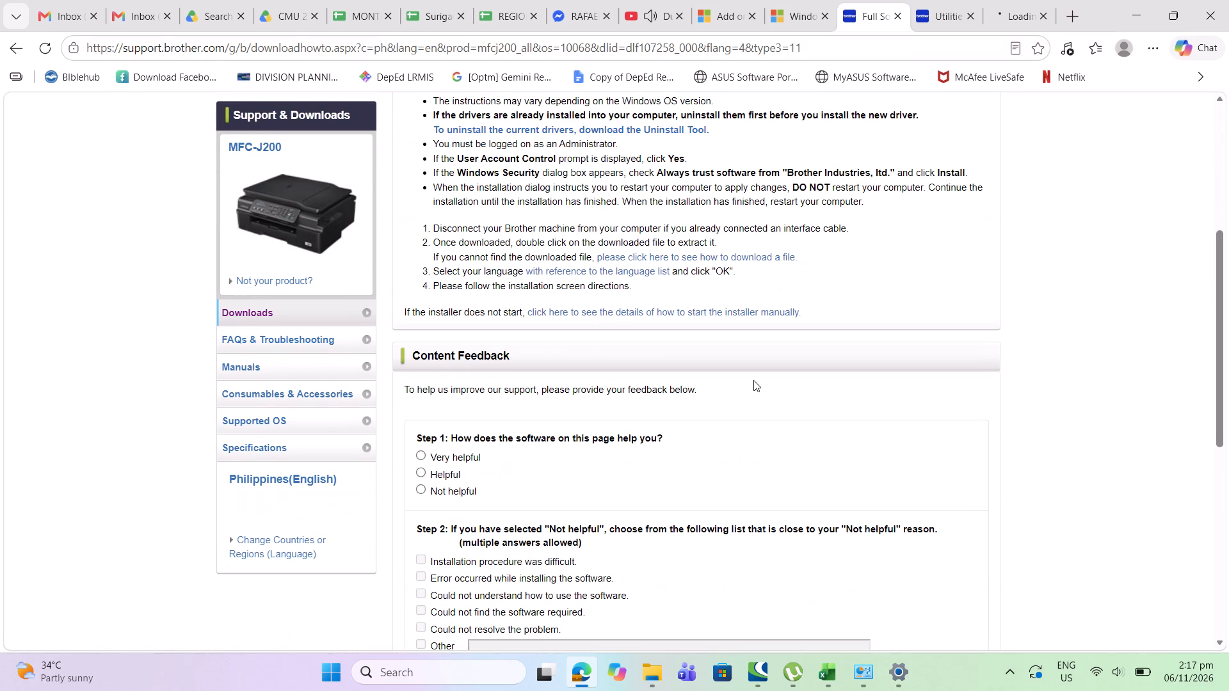
scroll(755, 378, down, 5)
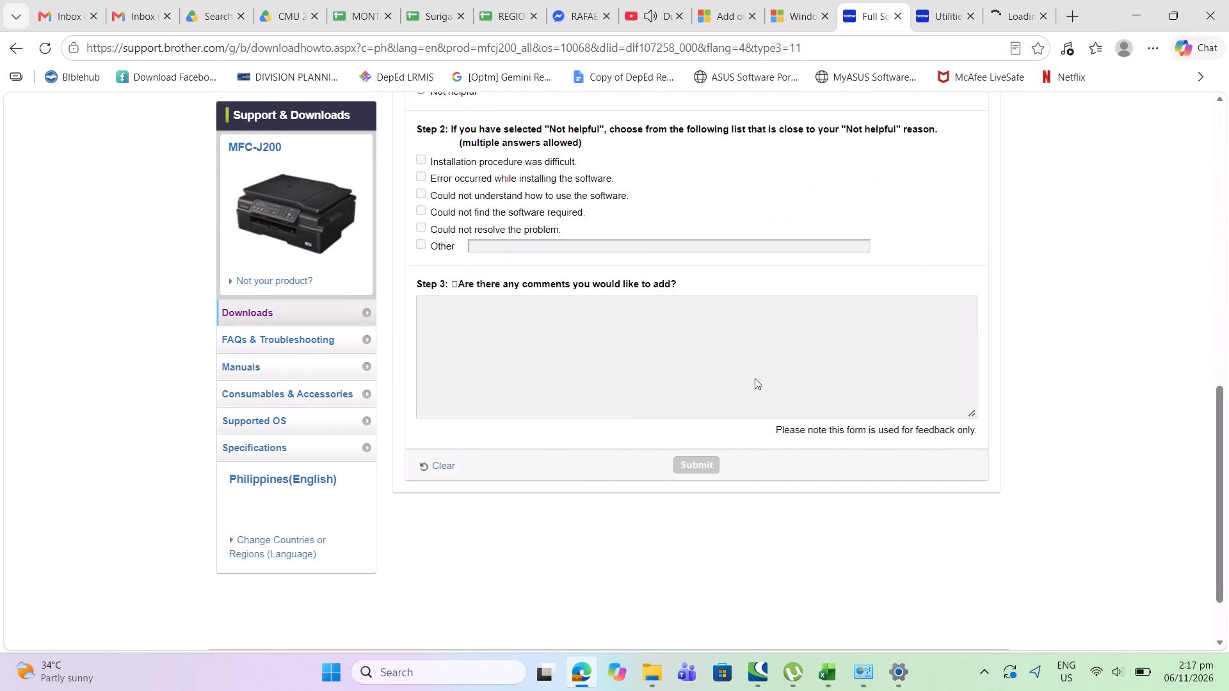
scroll(756, 375, up, 10)
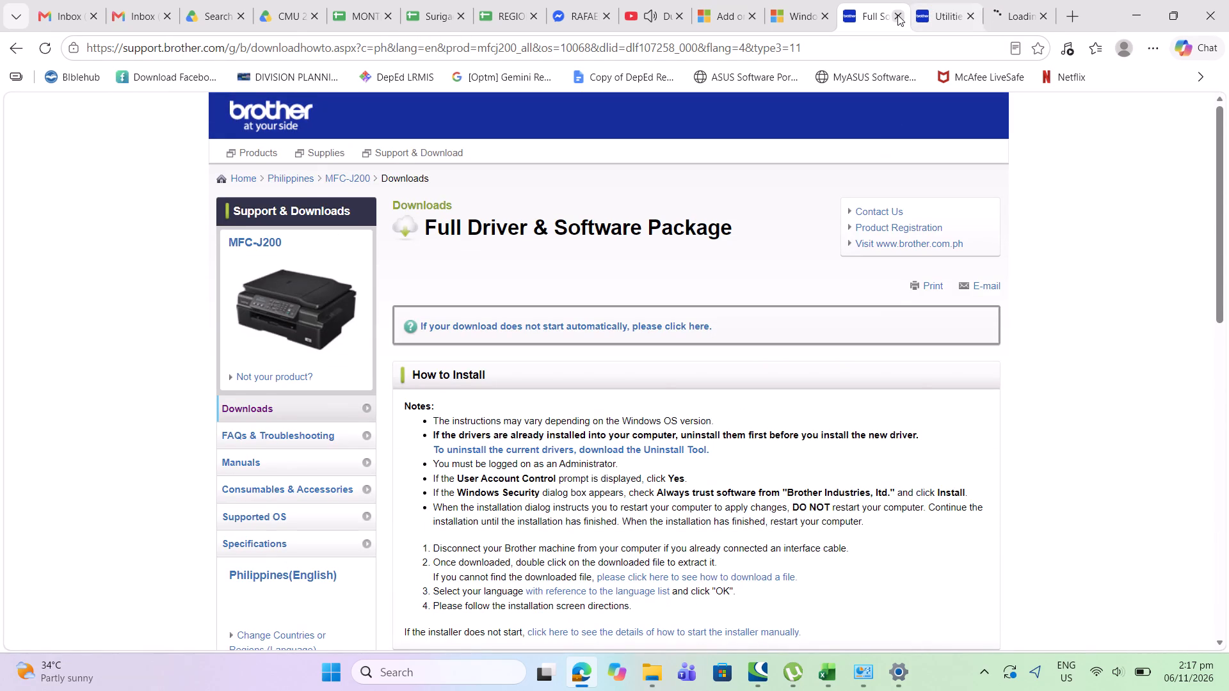
click(897, 15)
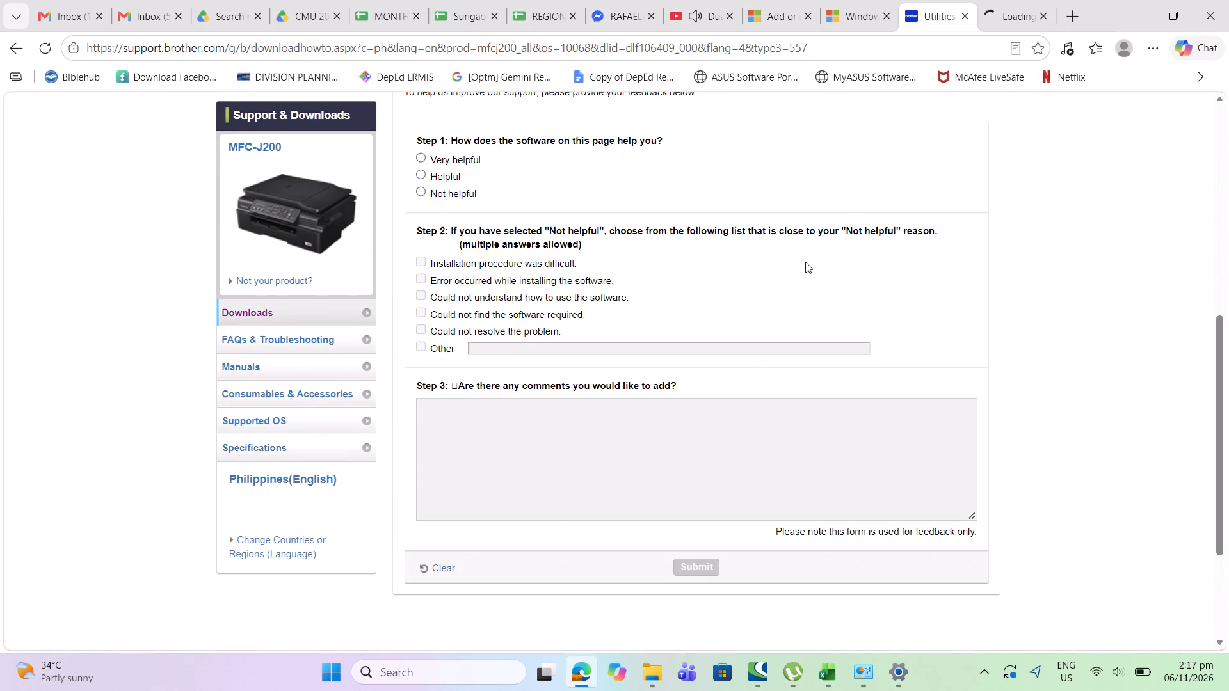
scroll(805, 262, down, 1)
scroll(805, 262, up, 5)
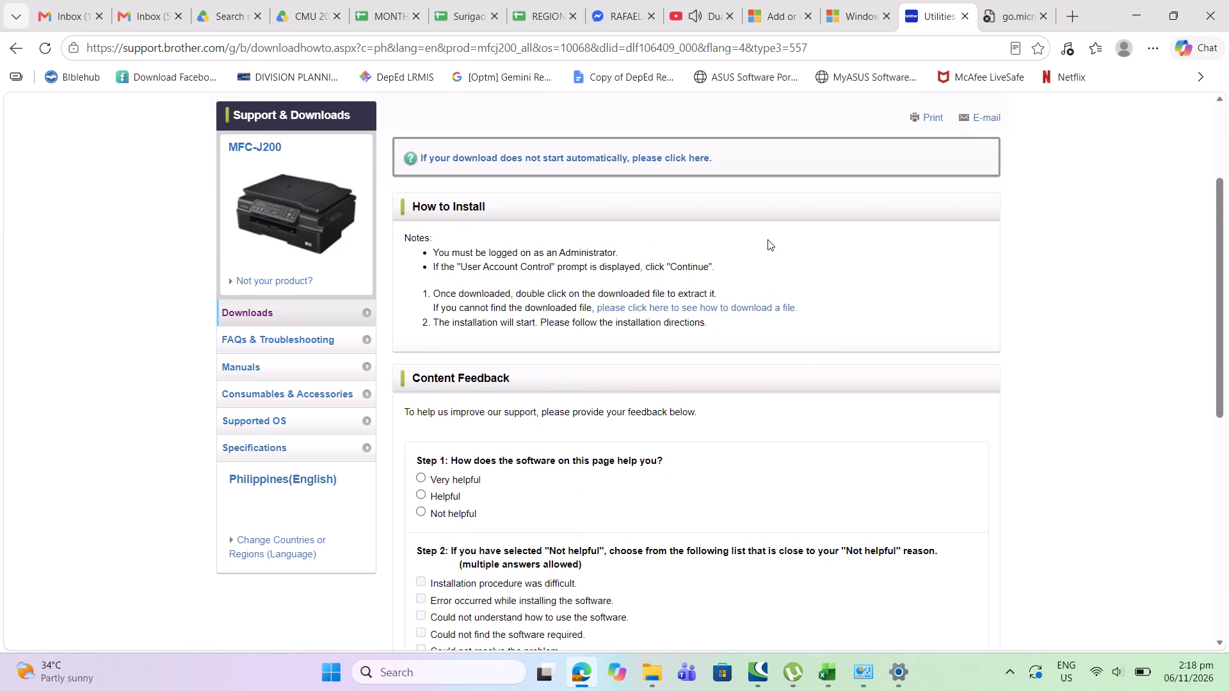
Read through the Microsoft Learn article on Windows protected print mode, from compatible devices to the related articles.
click(990, 12)
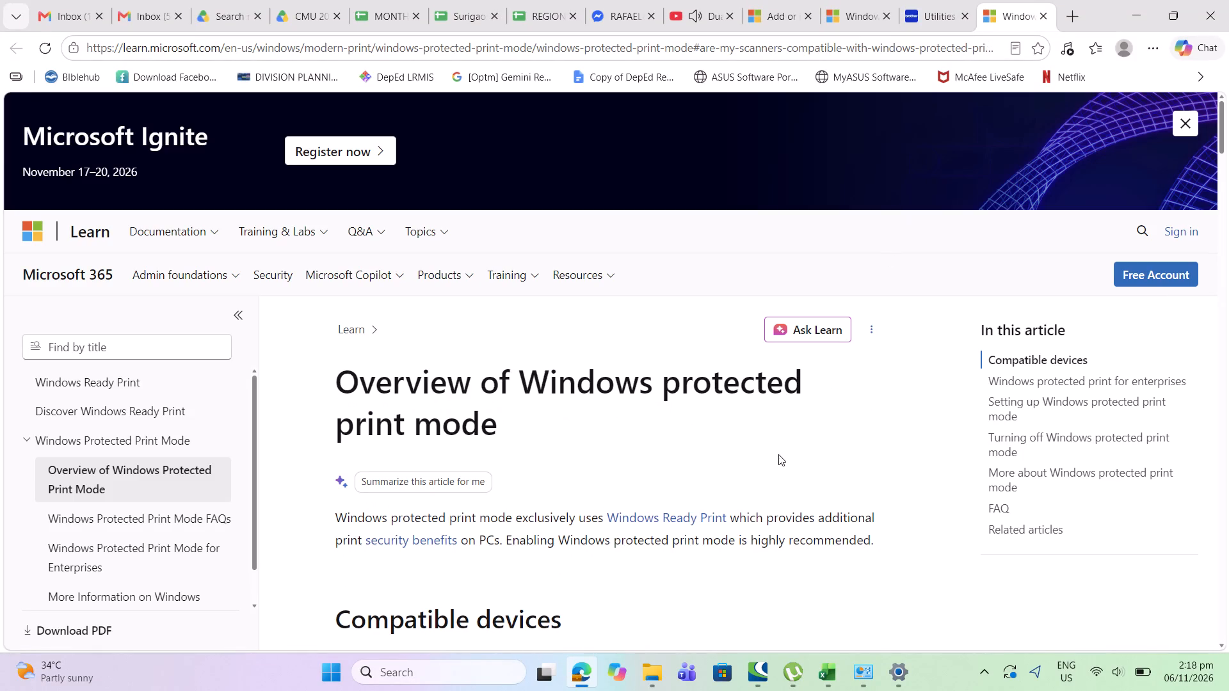
scroll(853, 455, down, 3)
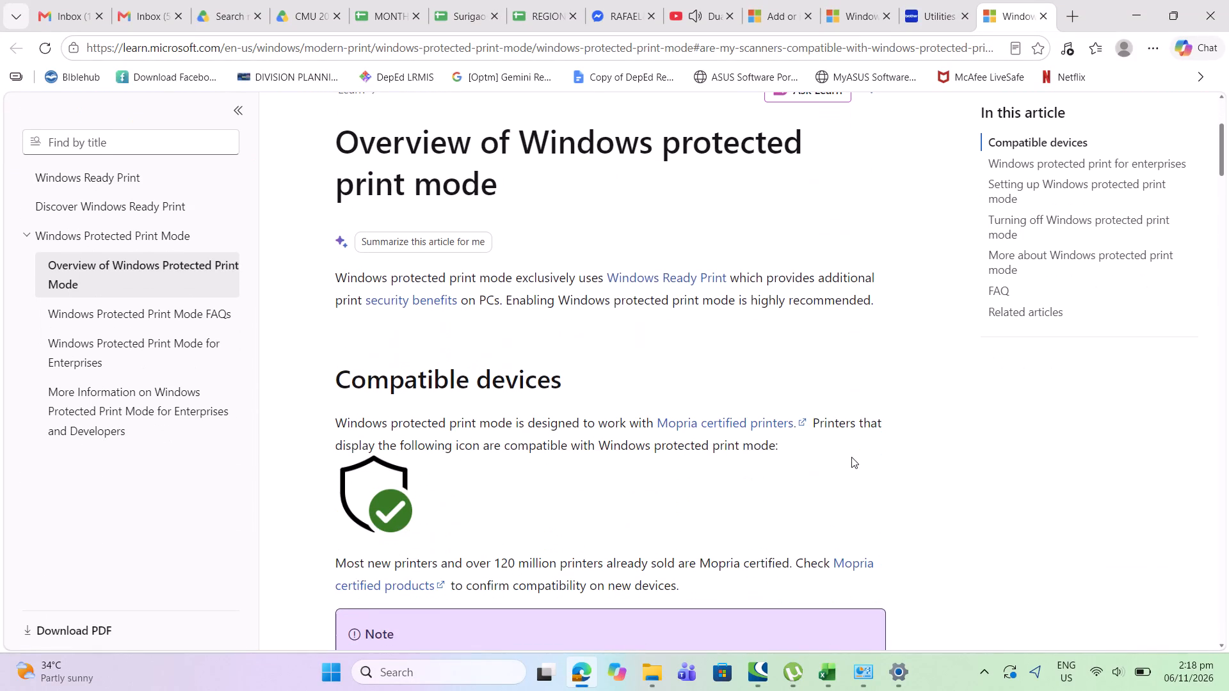
scroll(851, 457, down, 10)
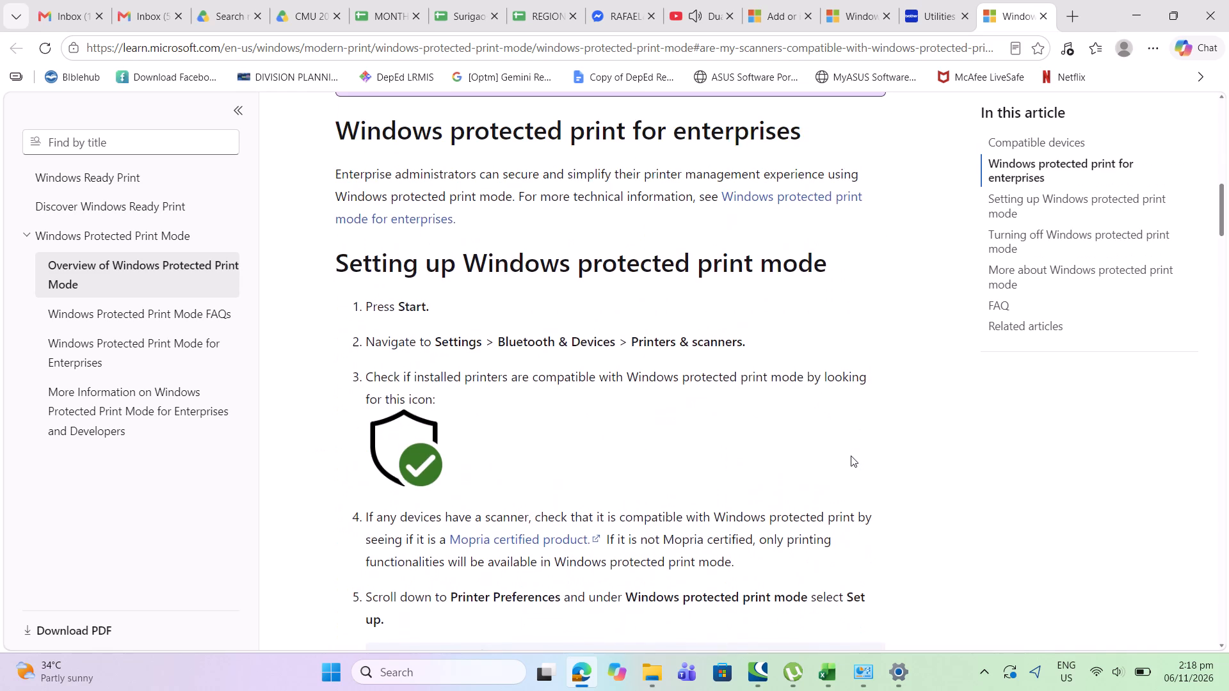
scroll(851, 456, down, 11)
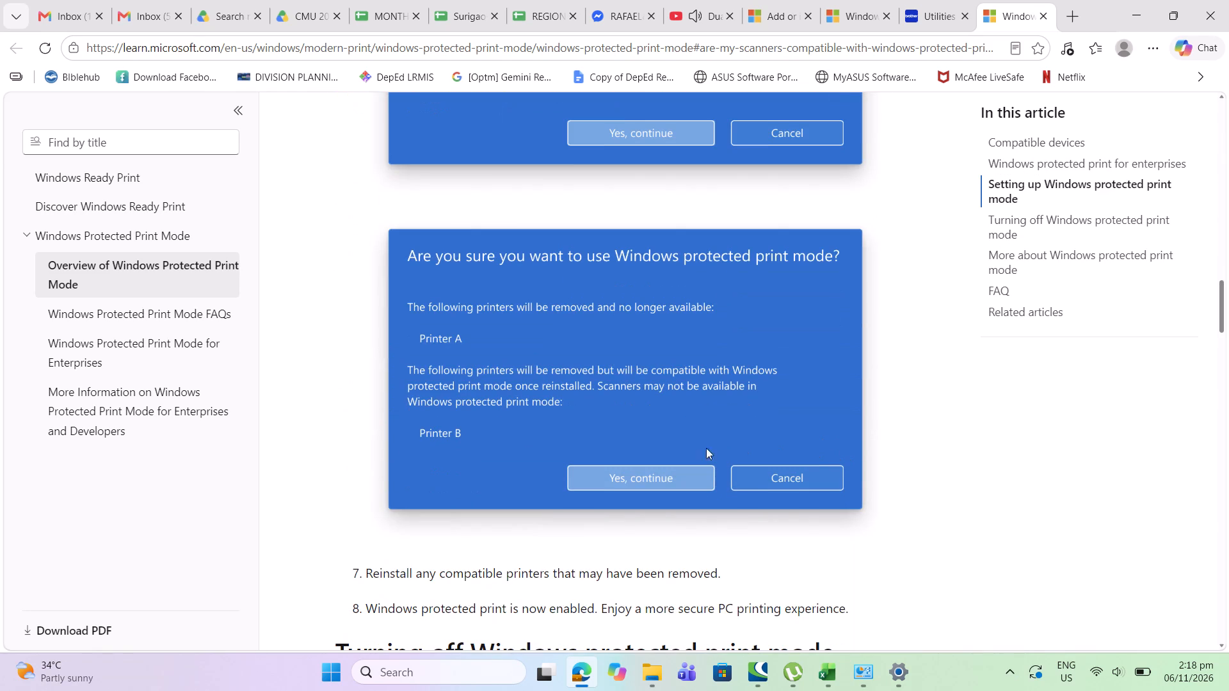
scroll(871, 466, down, 15)
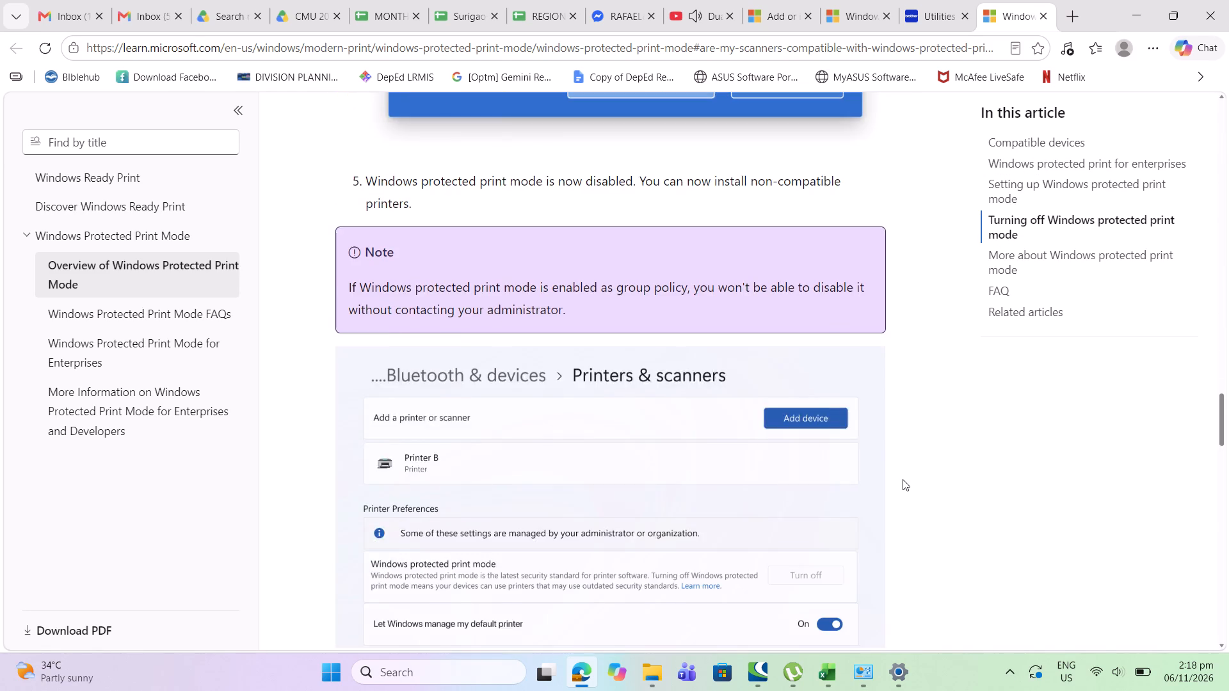
scroll(903, 479, down, 20)
scroll(903, 478, down, 6)
key(Escape)
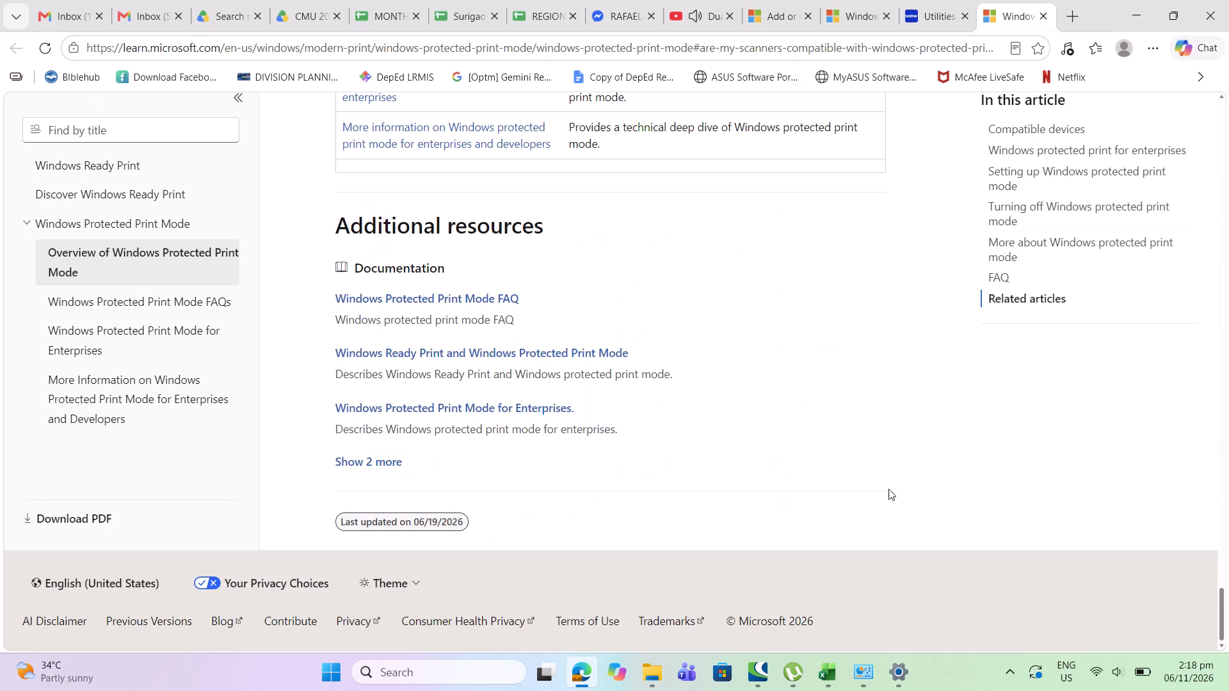
Switch to the Excel workbook and slightly reduce the height of row 25 on the REGION XIII sheet.
click(833, 678)
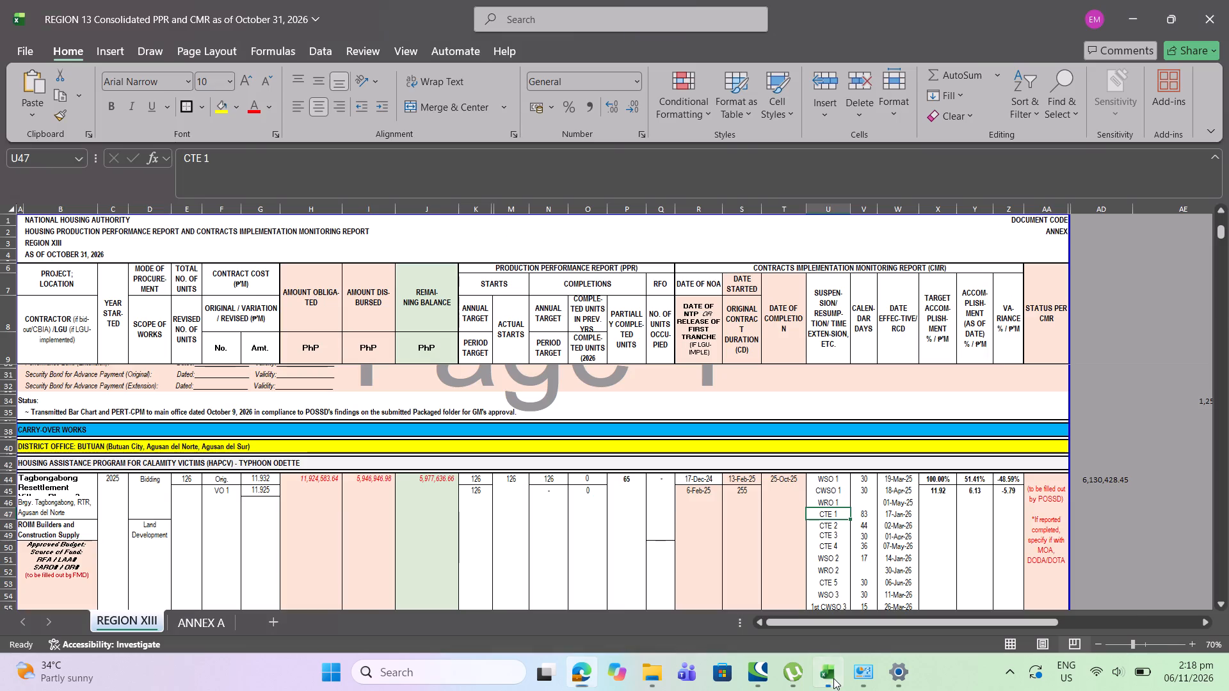
scroll(735, 534, down, 6)
scroll(738, 531, up, 1)
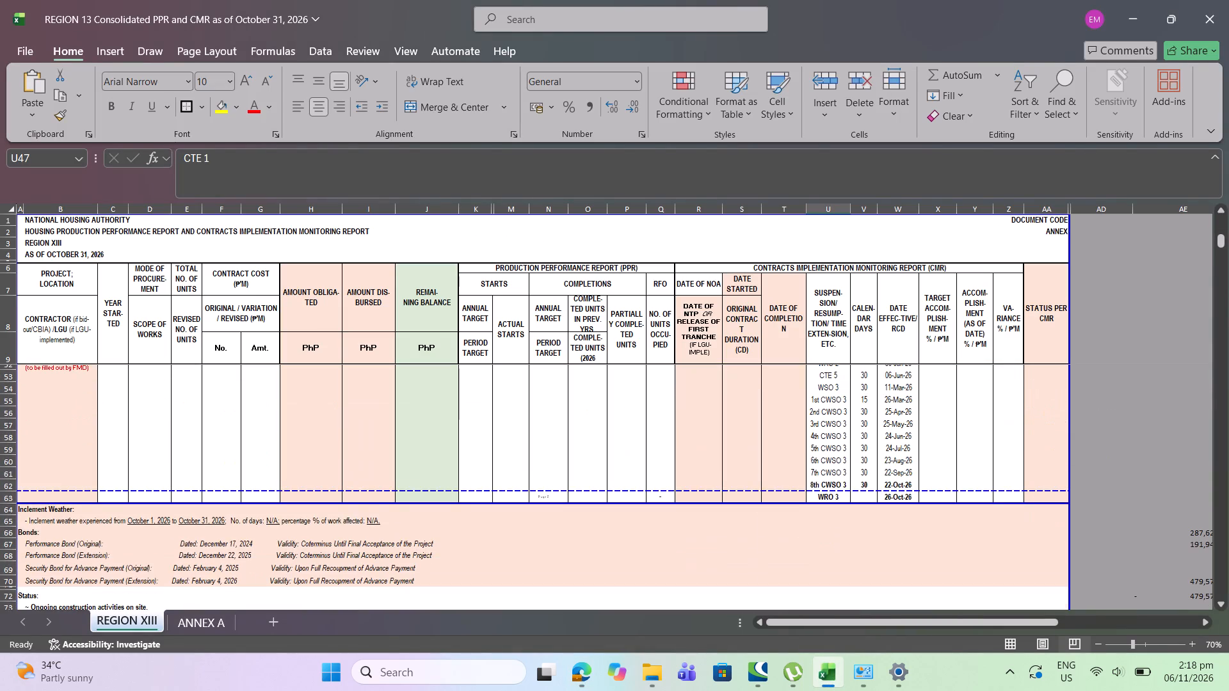
scroll(741, 523, up, 5)
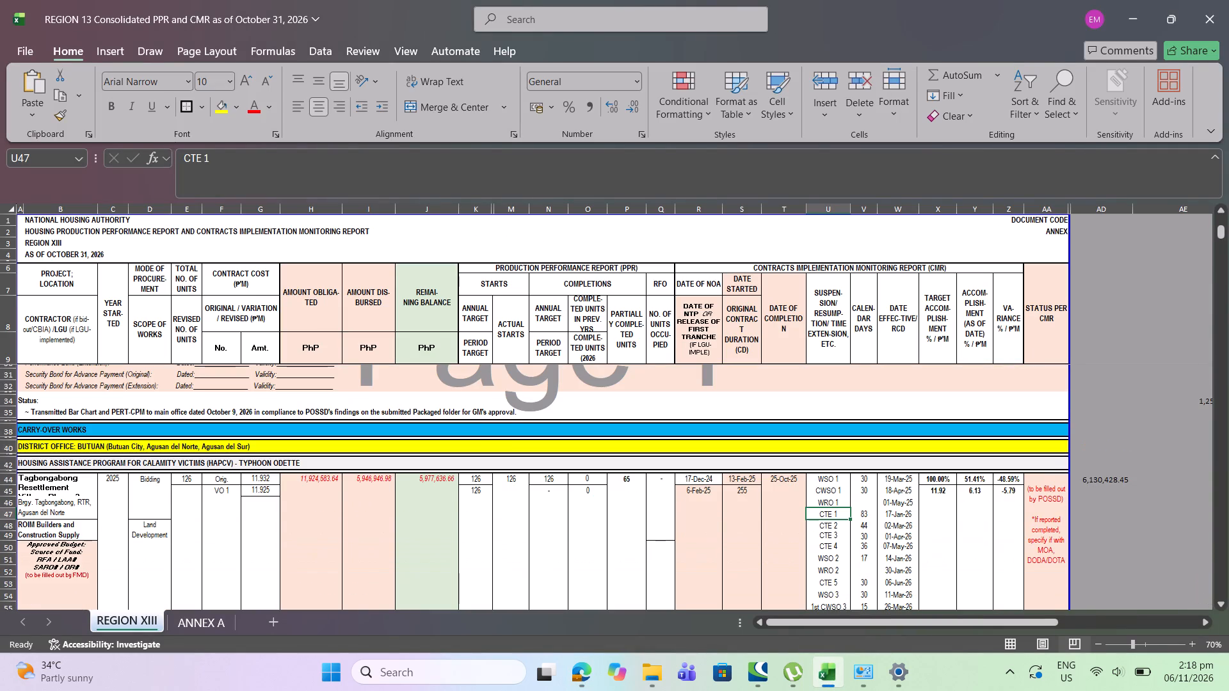
scroll(490, 510, up, 6)
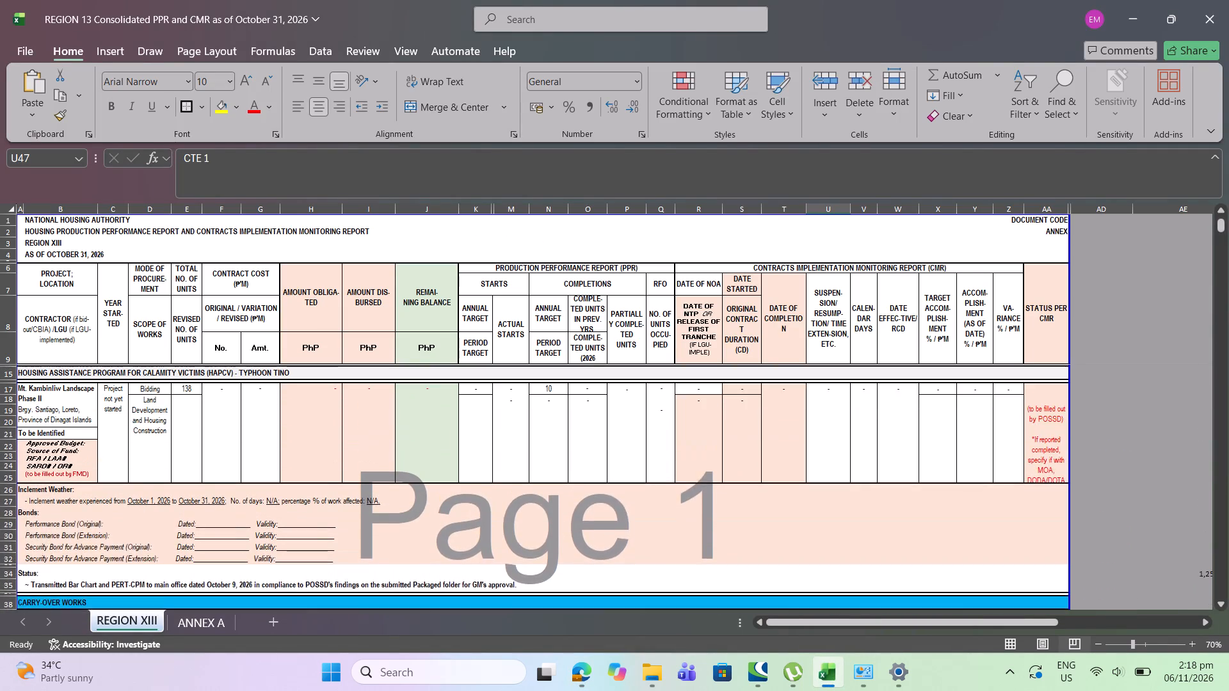
scroll(490, 510, up, 1)
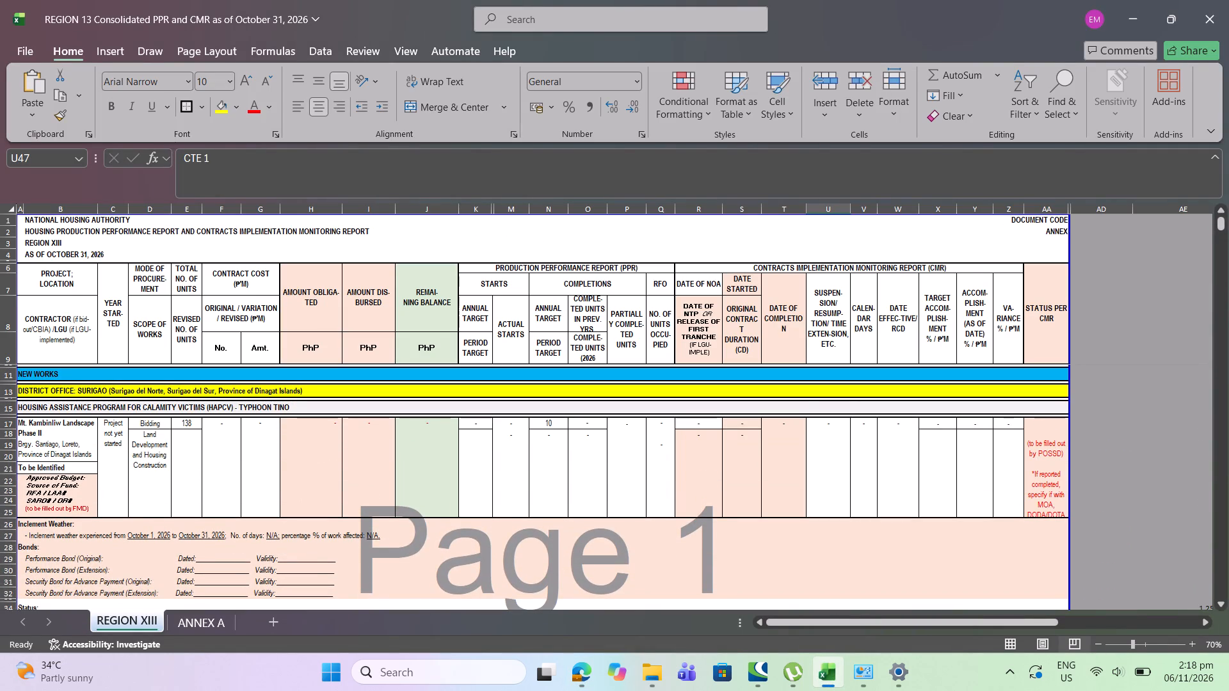
click(71, 493)
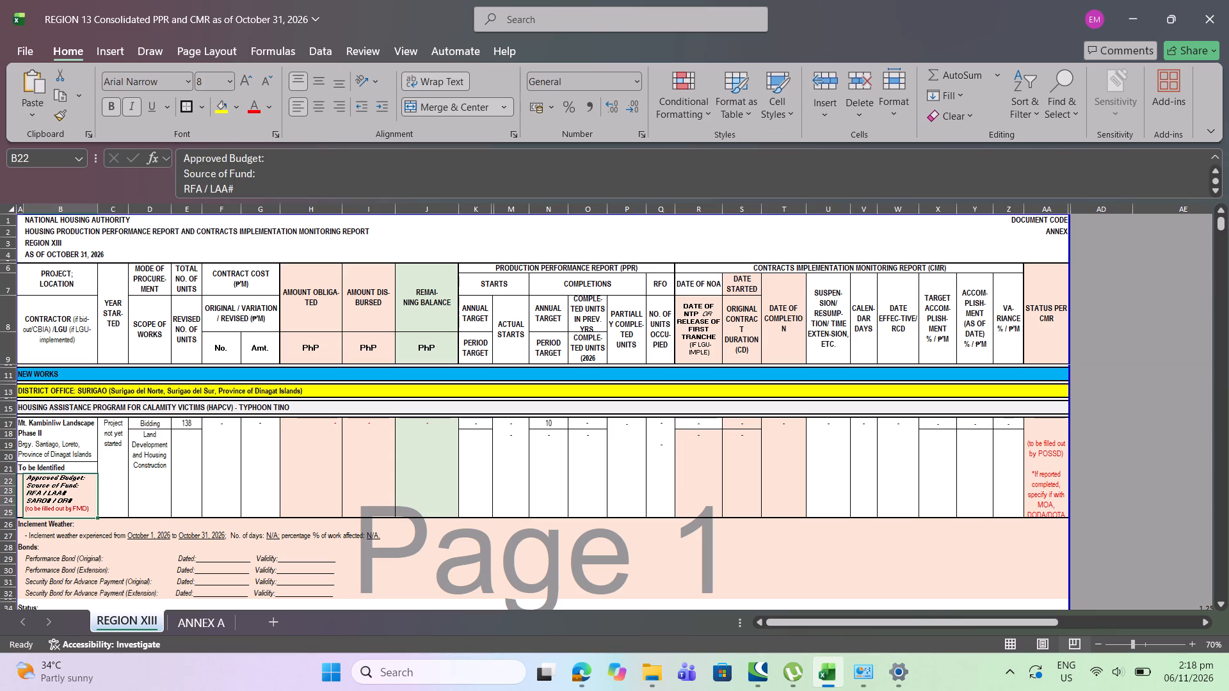
click(13, 519)
Check where page 1 of the REGION XIII sheet ends in the print preview.
scroll(263, 496, down, 5)
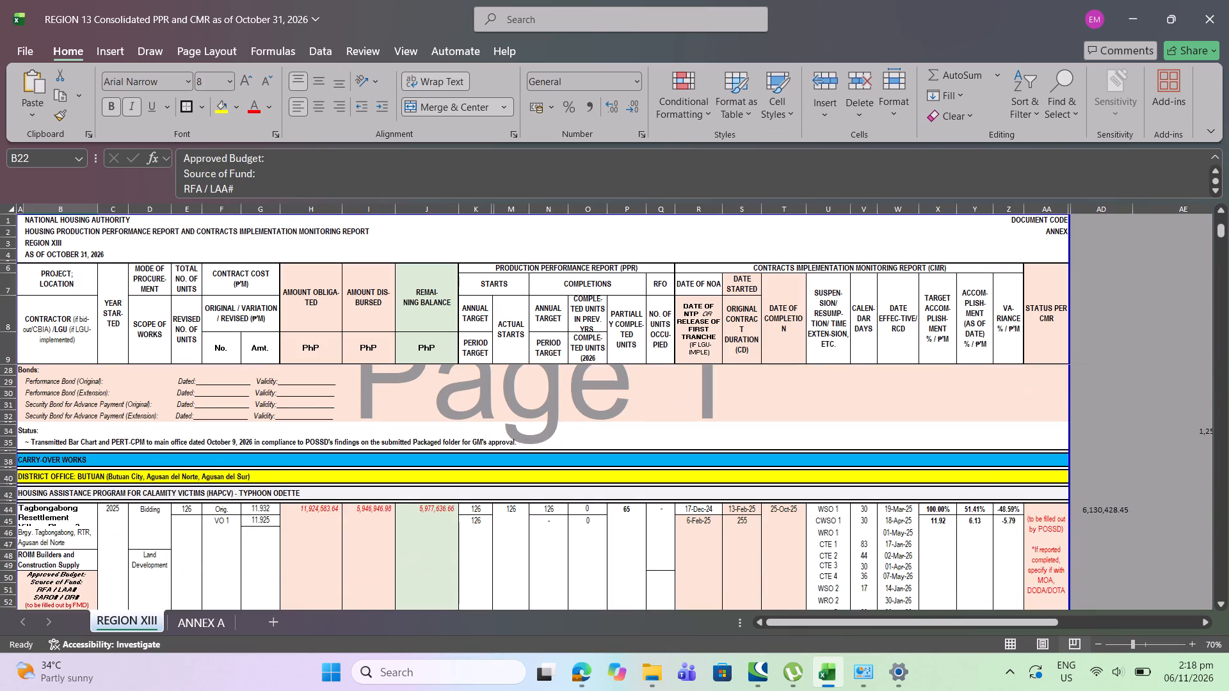
scroll(263, 502, down, 4)
scroll(263, 502, up, 6)
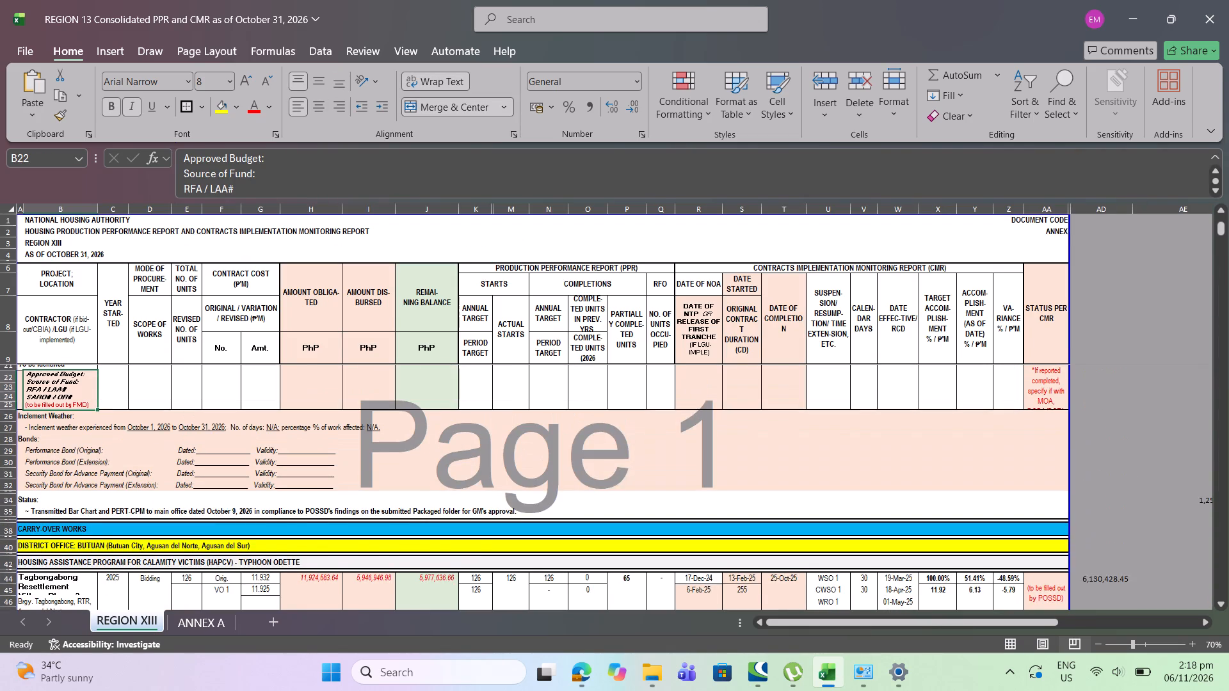
key(ctrl+p)
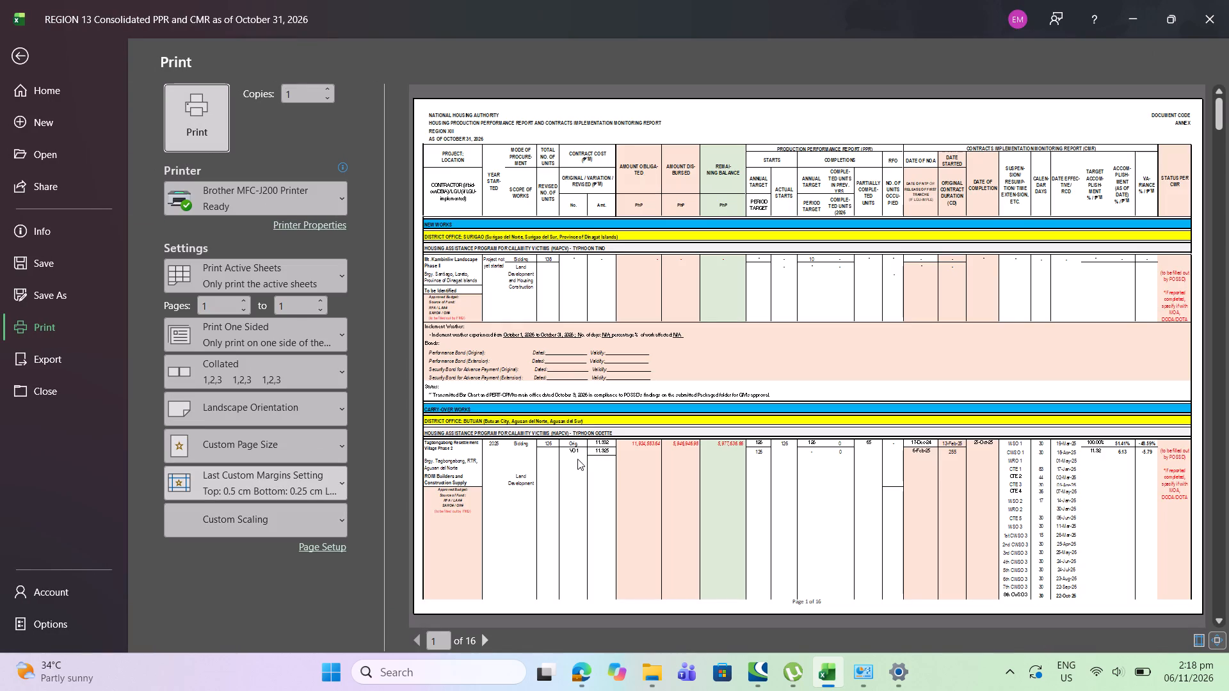
key(Escape)
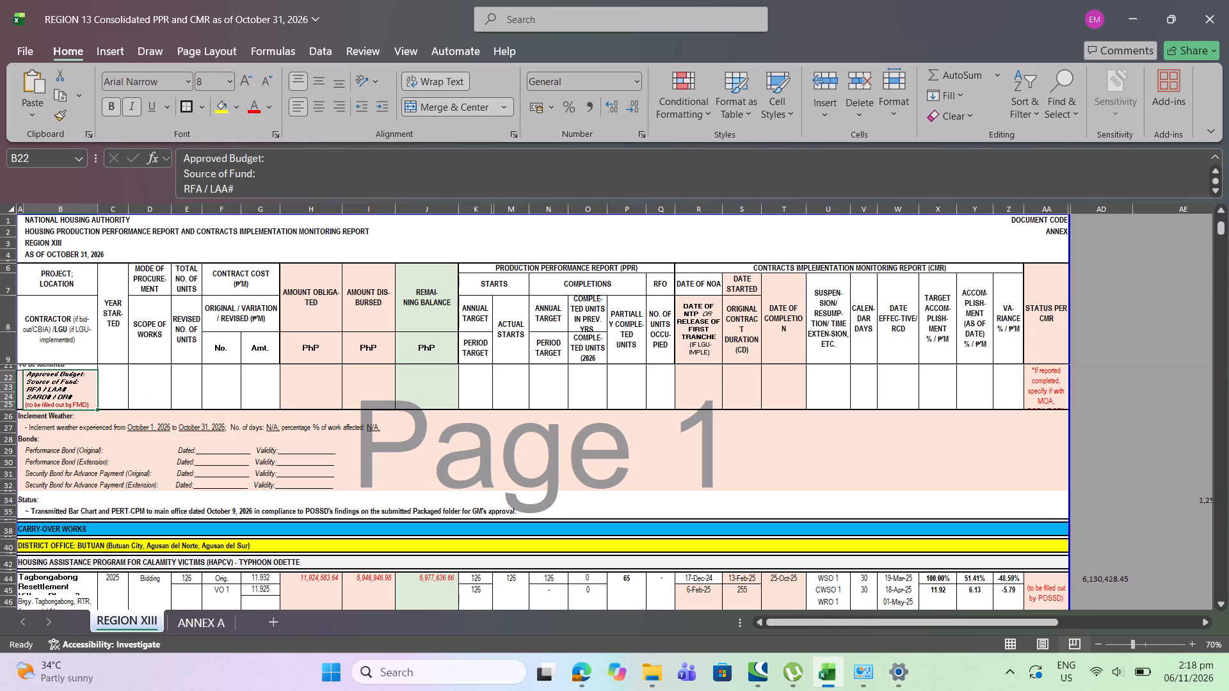
Slightly reduce the heights of rows 35 and 63 so that row 63 fits on page 1.
drag(3, 516, 9, 514)
scroll(509, 483, down, 8)
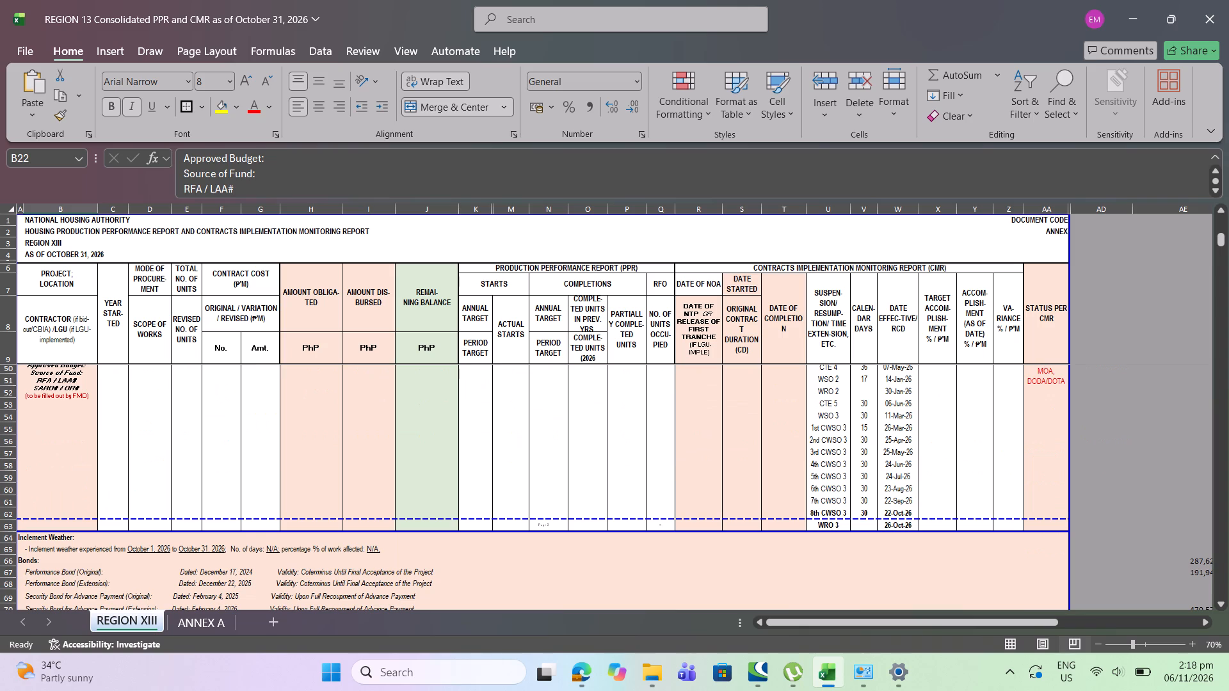
click(8, 532)
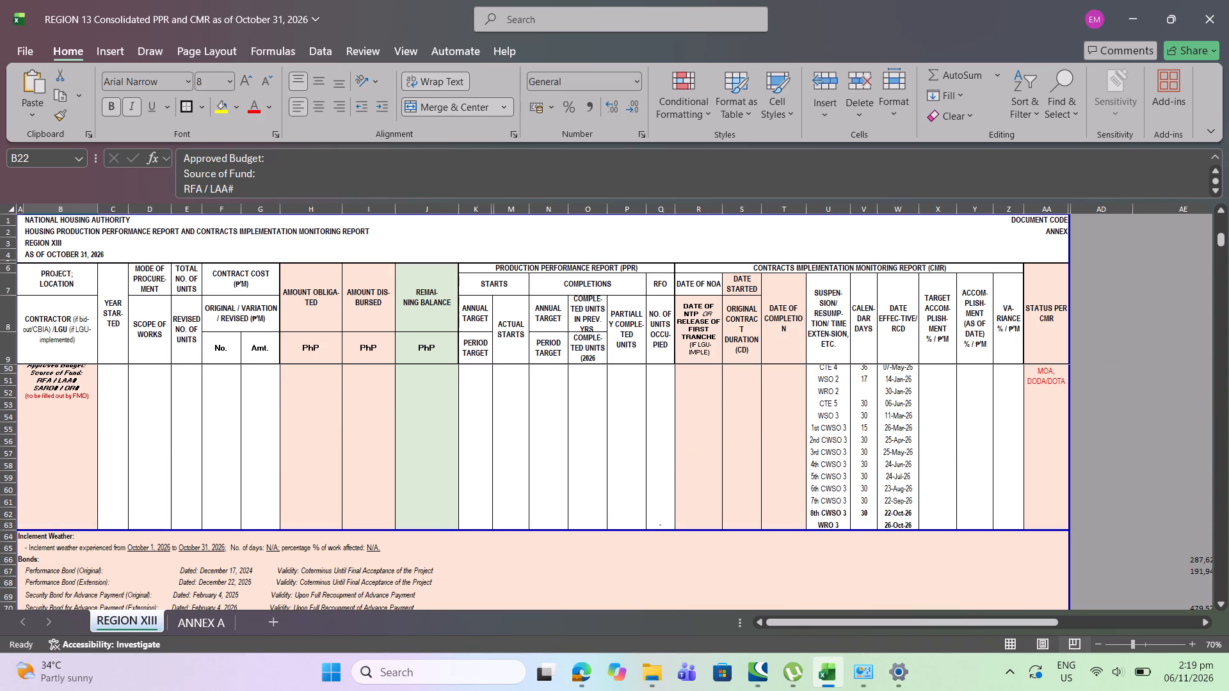
Review pages 1 to 5 in the print preview, comparing how pages 4 and 5 divide.
key(ctrl+p)
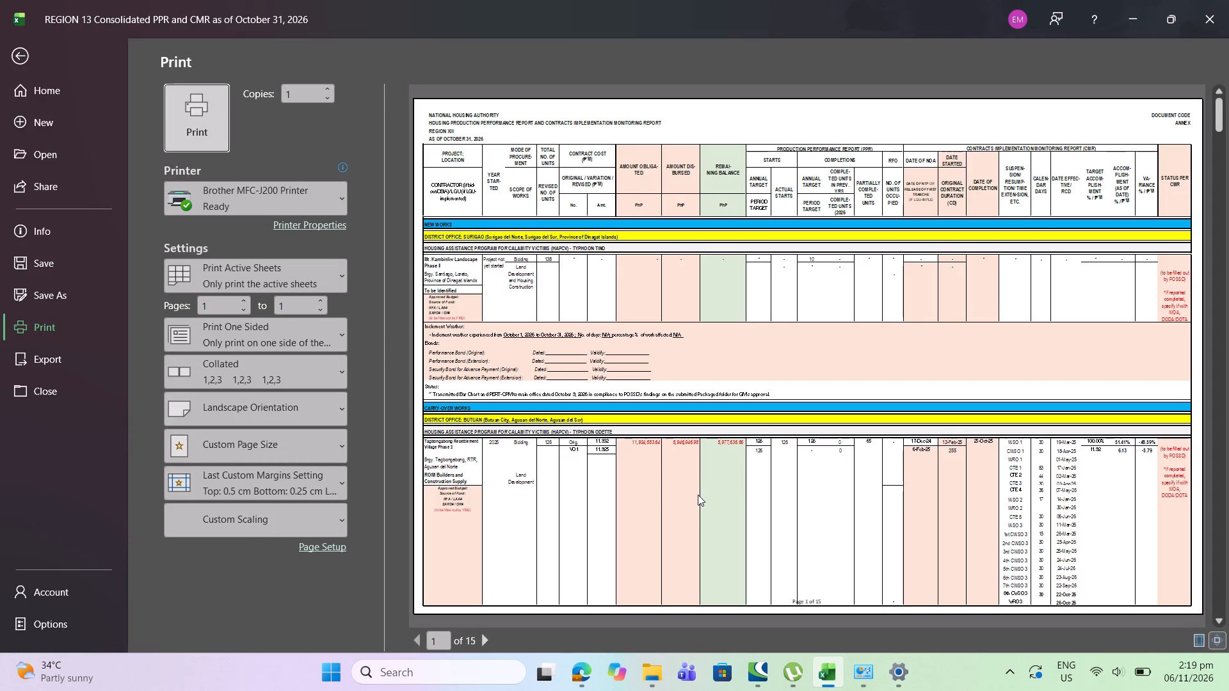
scroll(698, 495, down, 1)
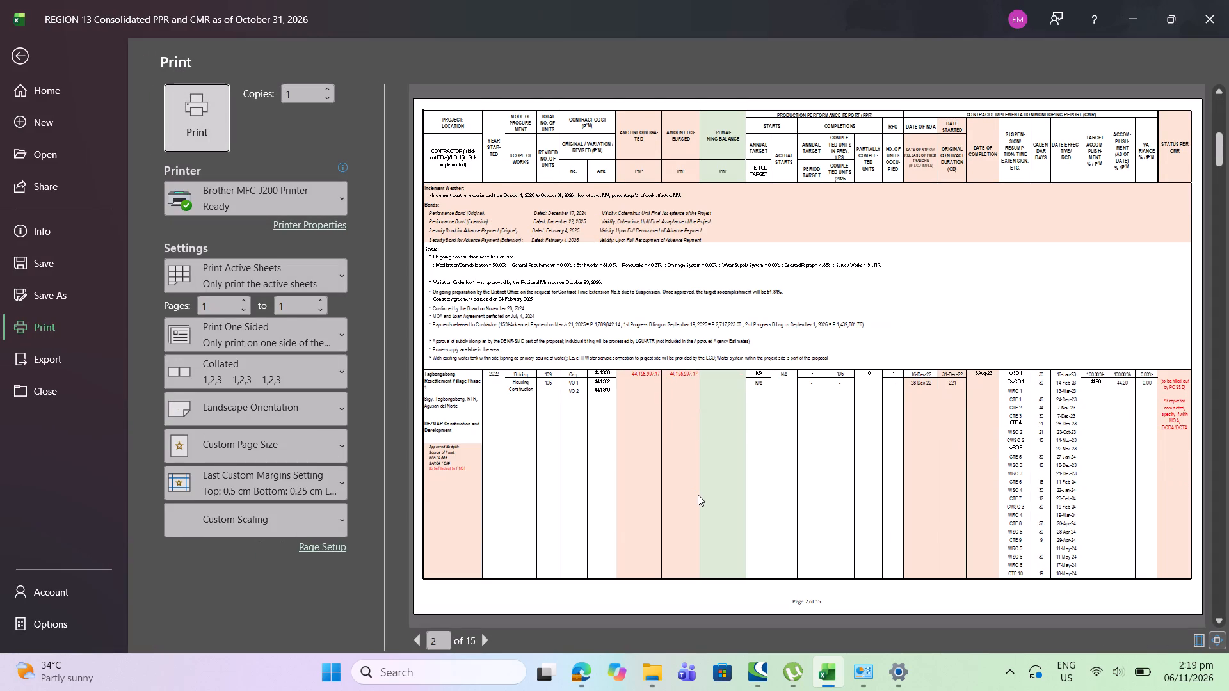
scroll(698, 495, down, 1)
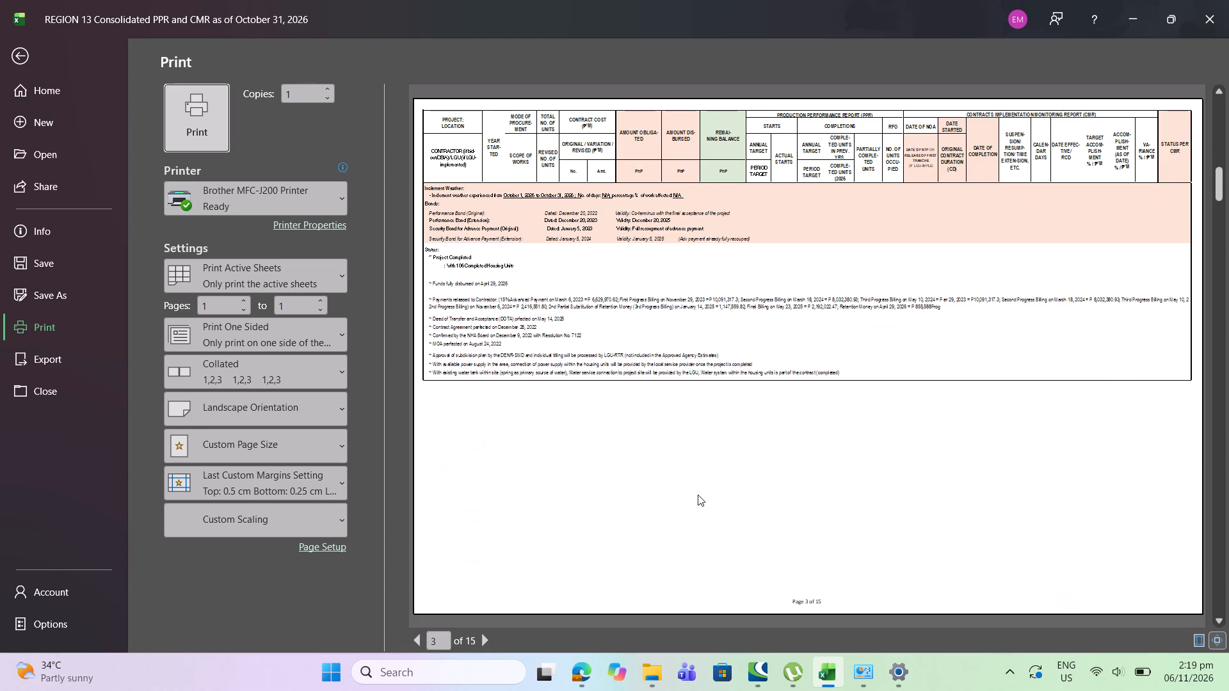
scroll(698, 495, down, 1)
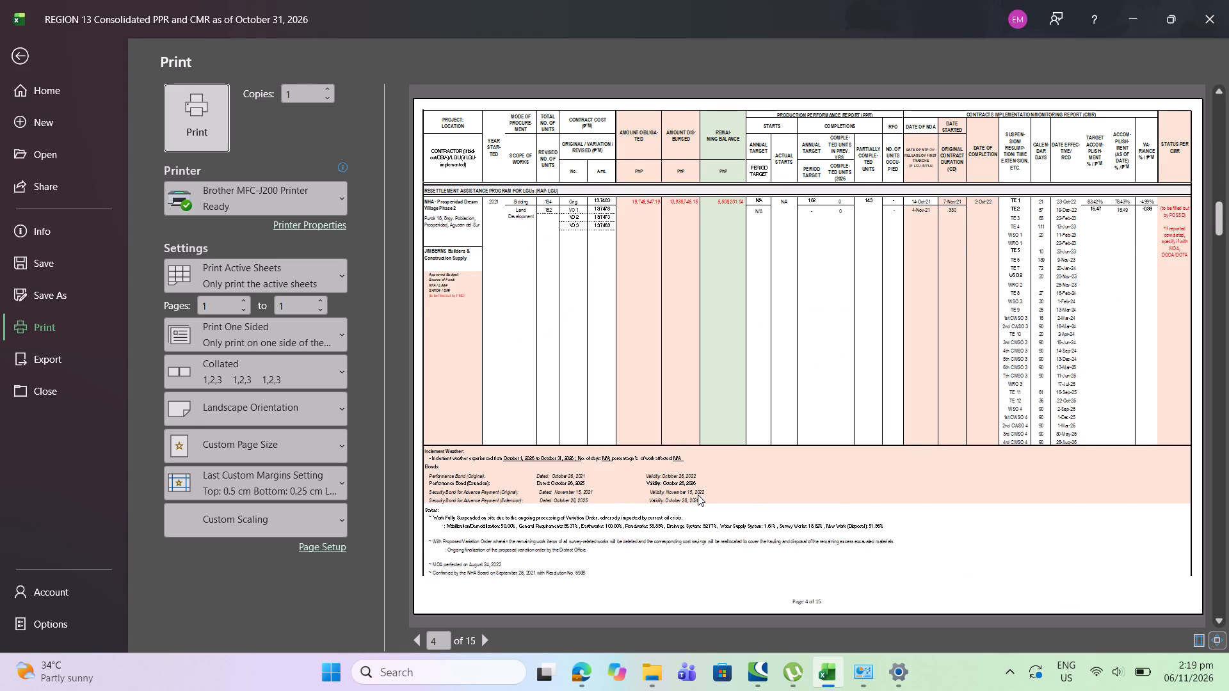
scroll(698, 495, down, 1)
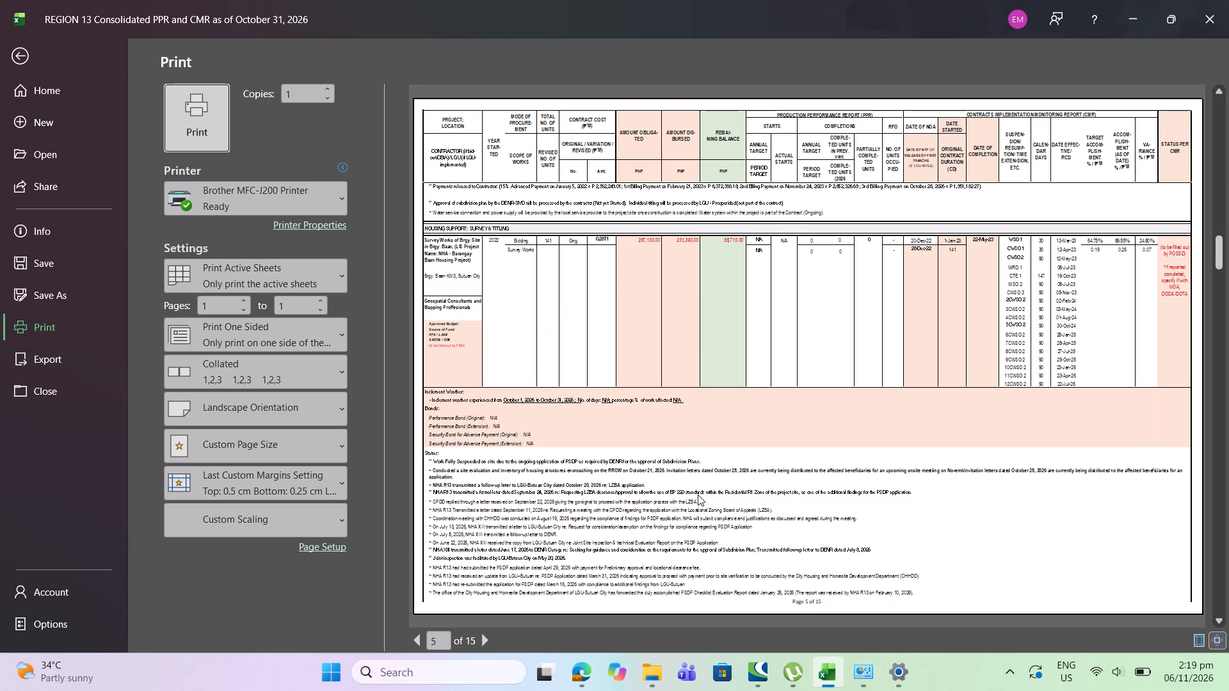
scroll(698, 495, up, 1)
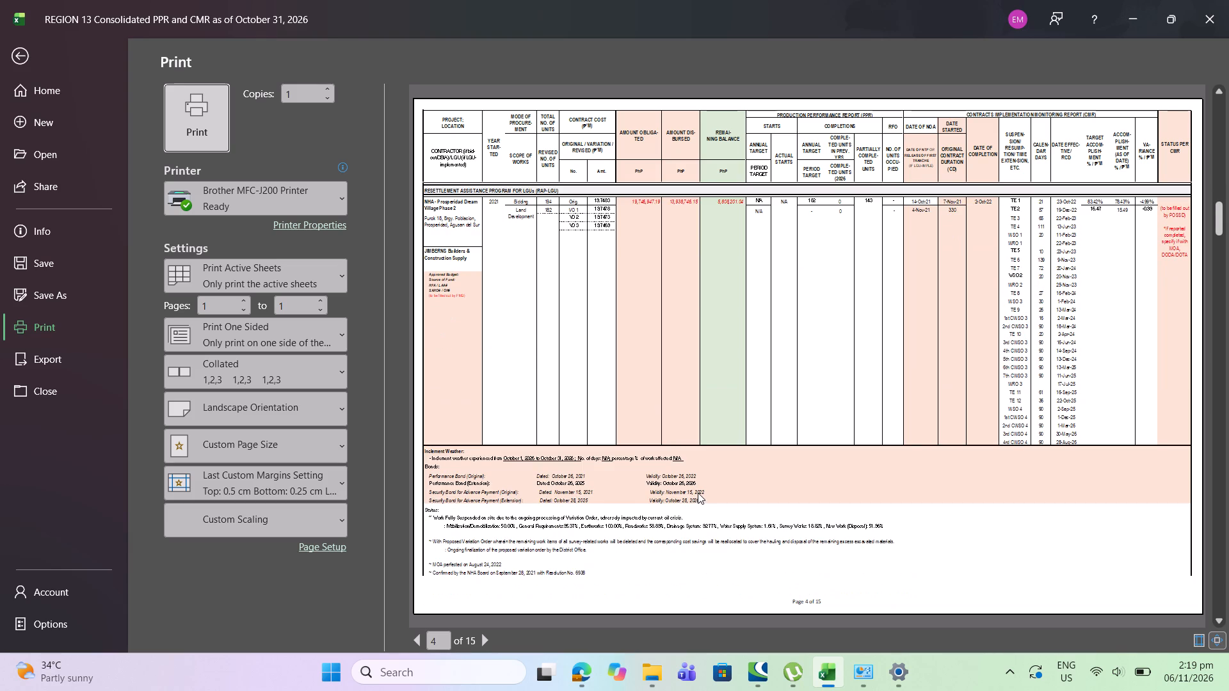
scroll(702, 487, down, 1)
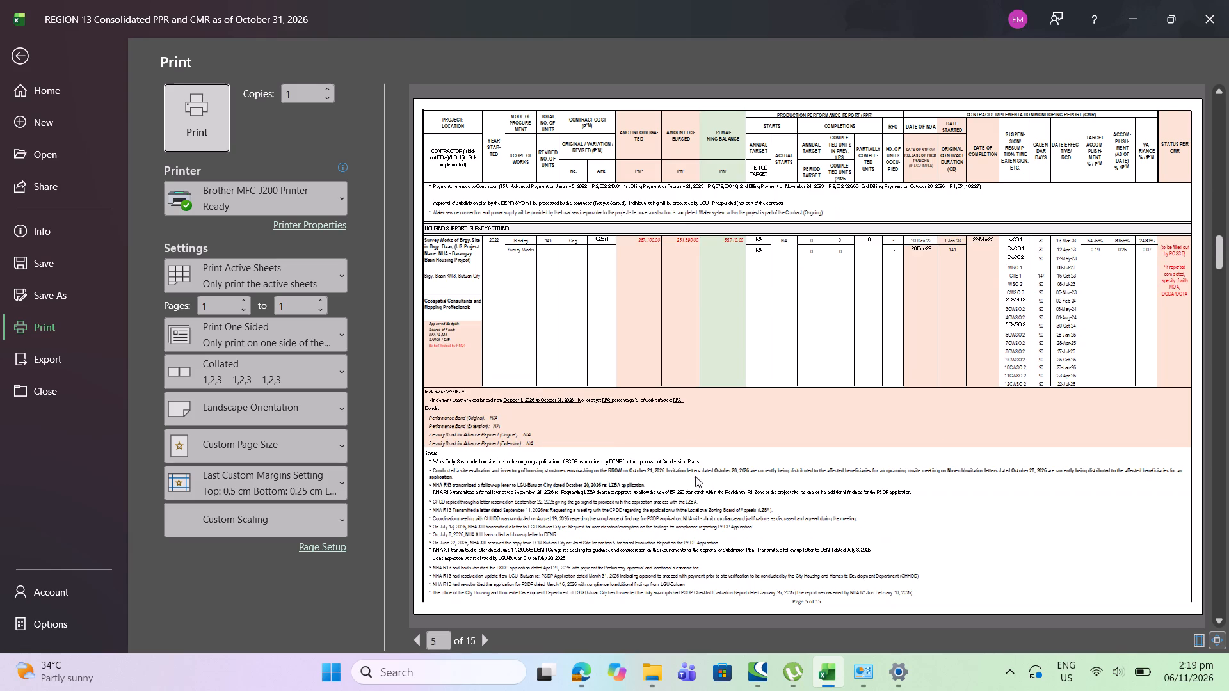
key(Escape)
Remove the manual page break below row 187, in the status notes of NHA - Prosperidad Dream Village Phase 2.
scroll(649, 477, down, 6)
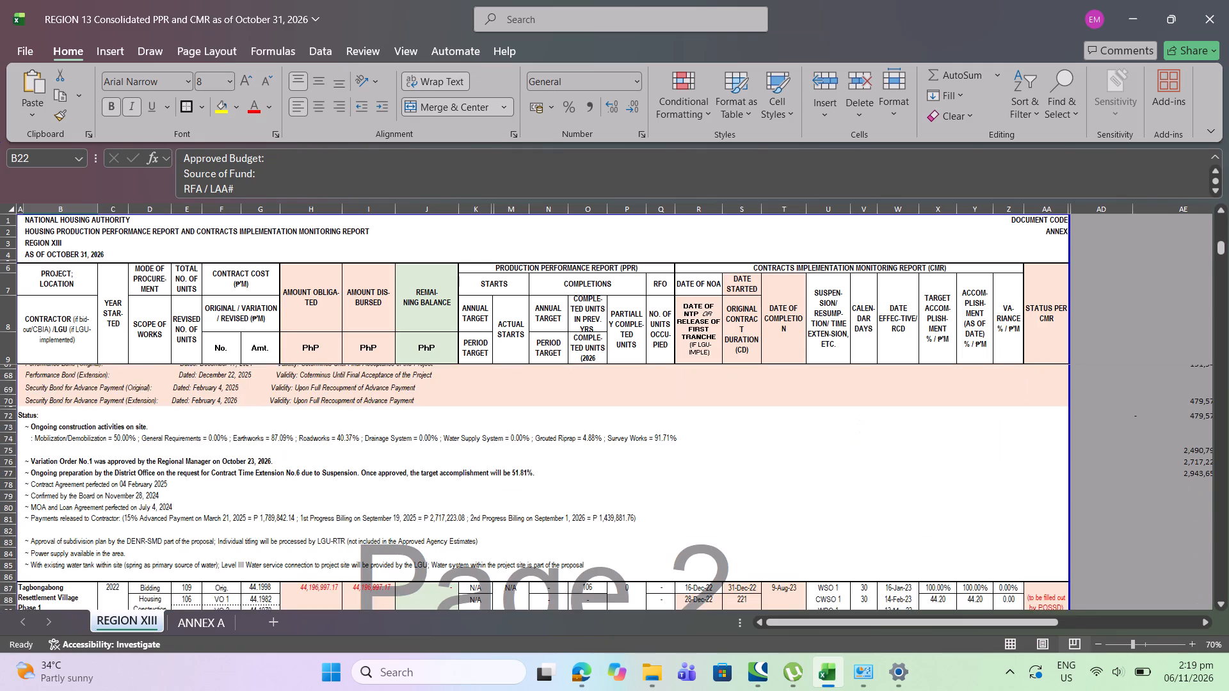
scroll(645, 481, down, 3)
scroll(643, 480, up, 20)
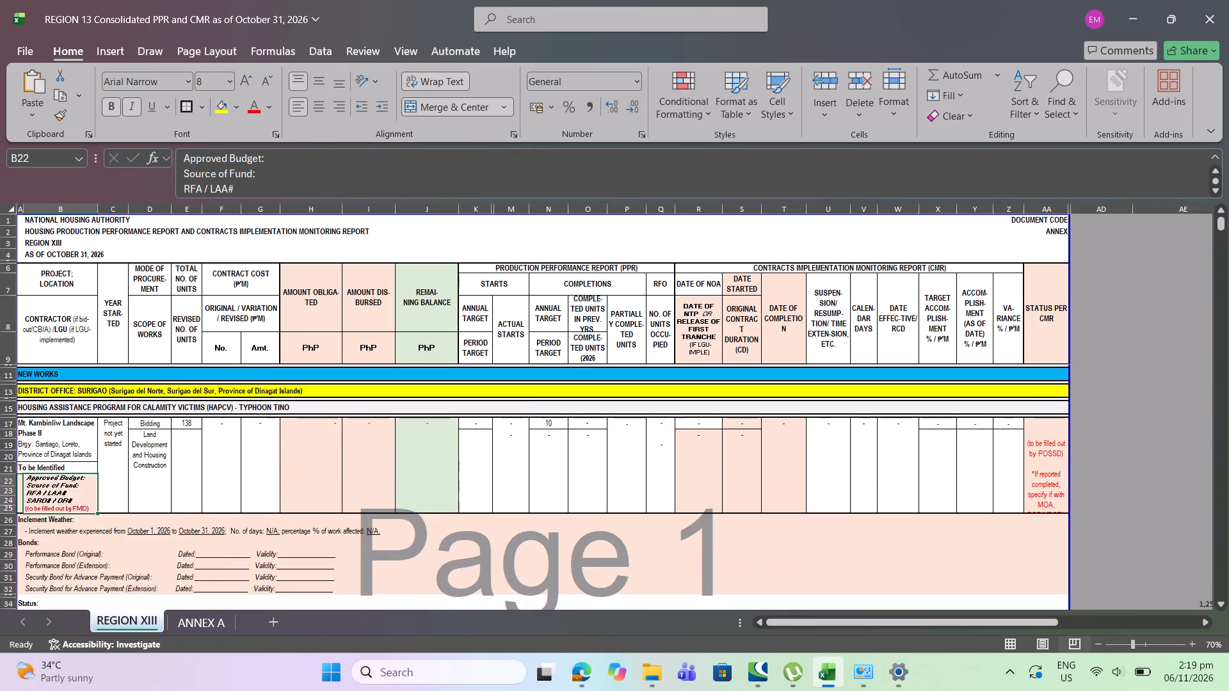
scroll(636, 475, down, 19)
scroll(636, 475, down, 10)
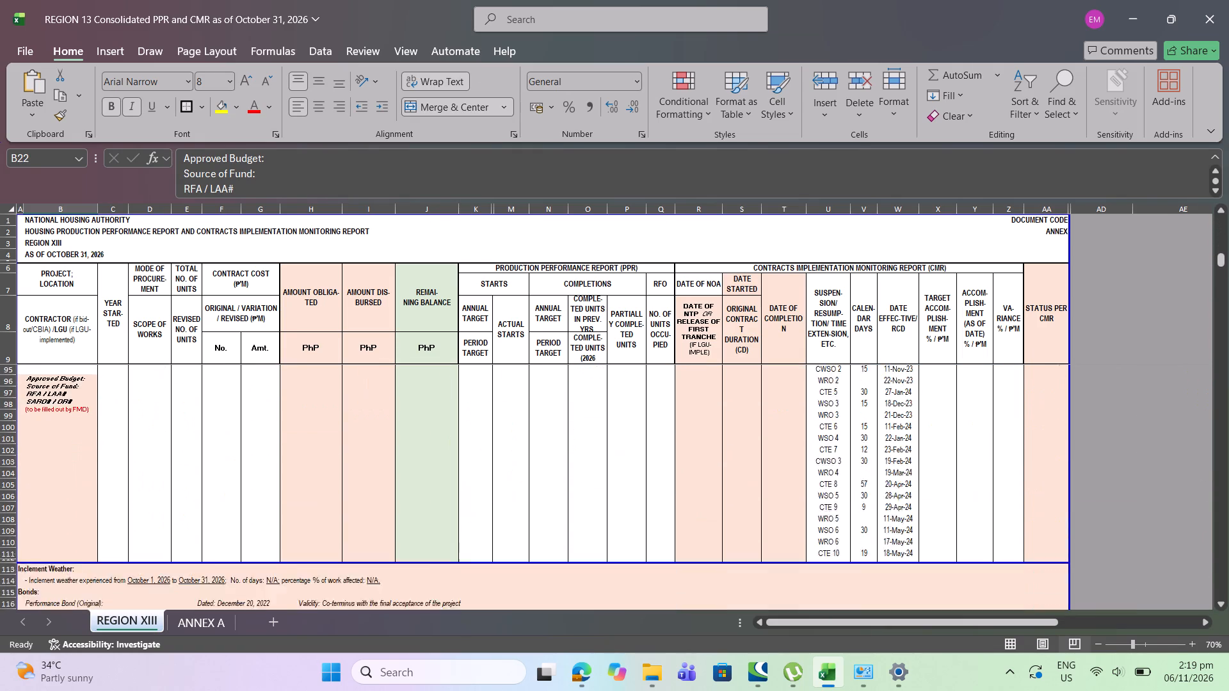
scroll(636, 475, down, 11)
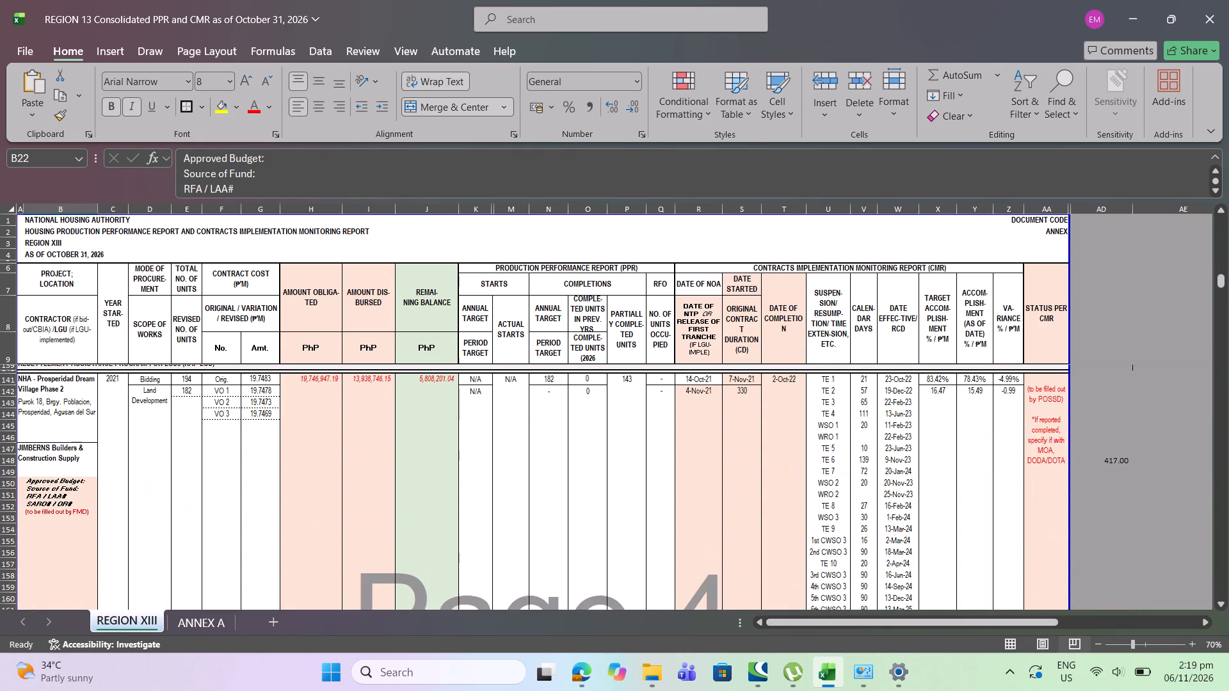
scroll(634, 475, down, 11)
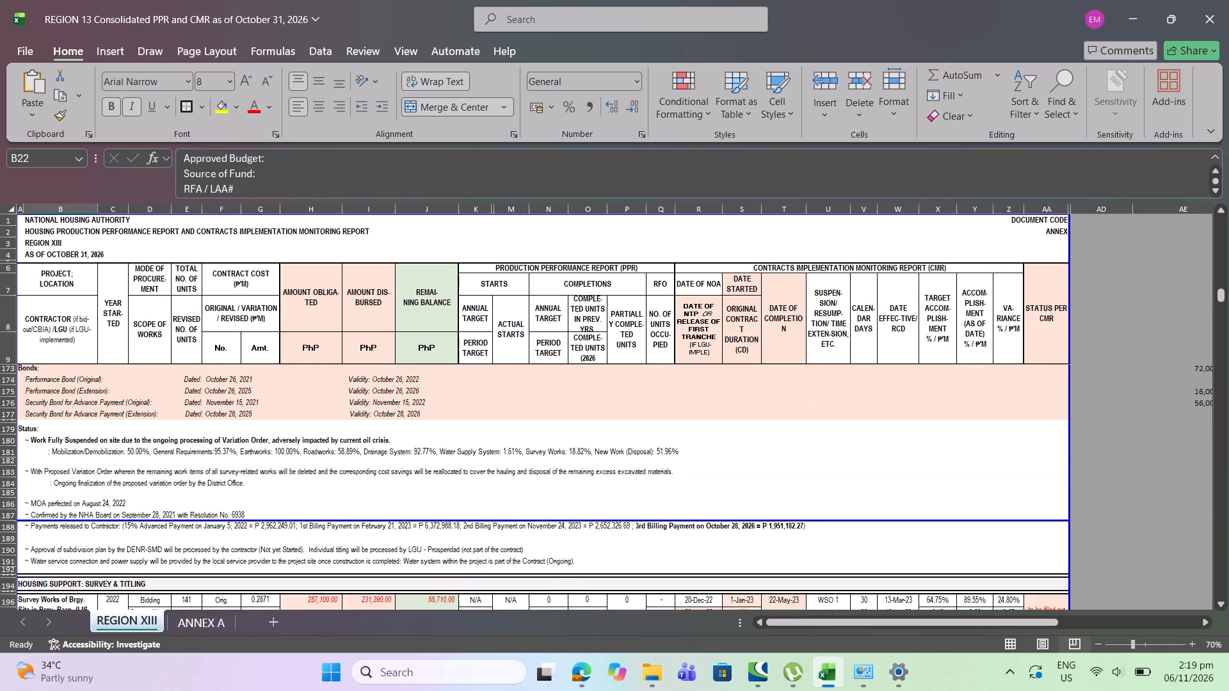
scroll(634, 475, down, 1)
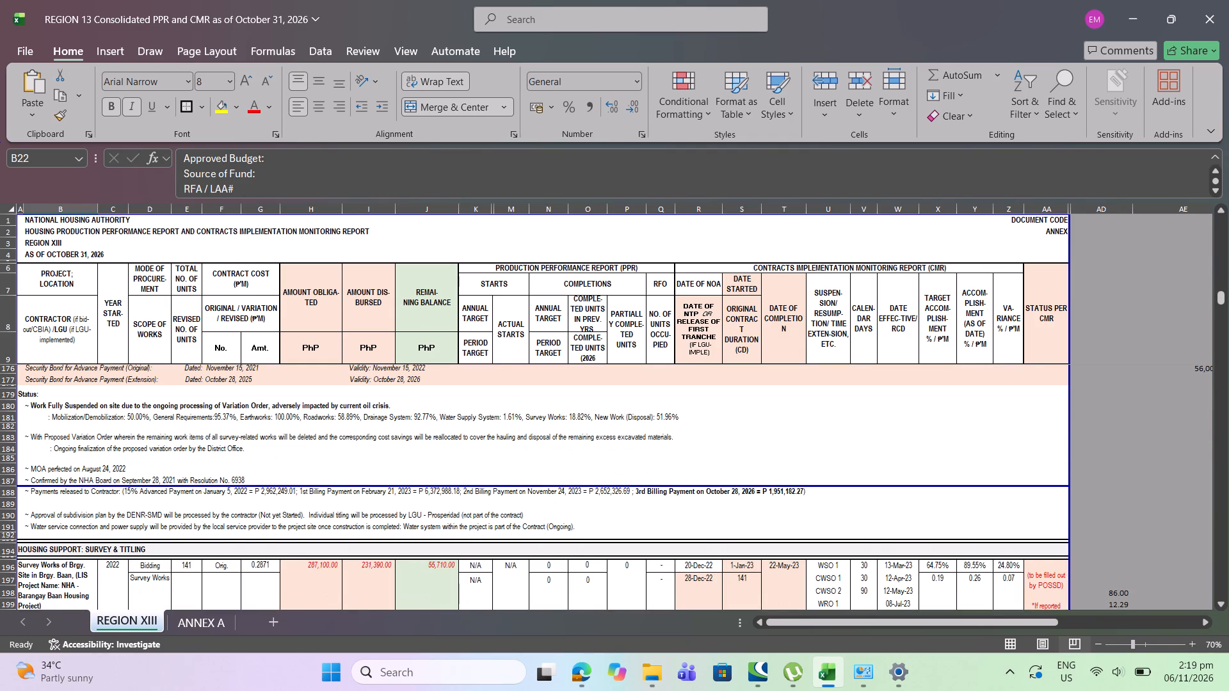
drag(628, 485, 604, 294)
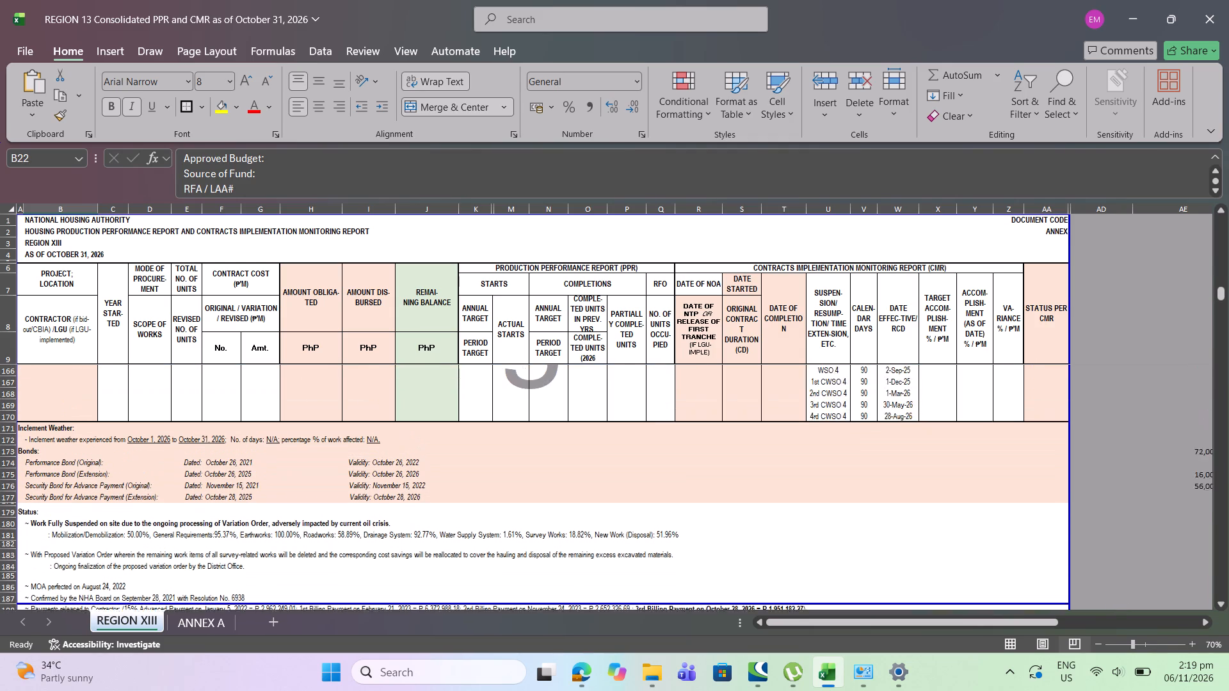
drag(604, 294, 604, 293)
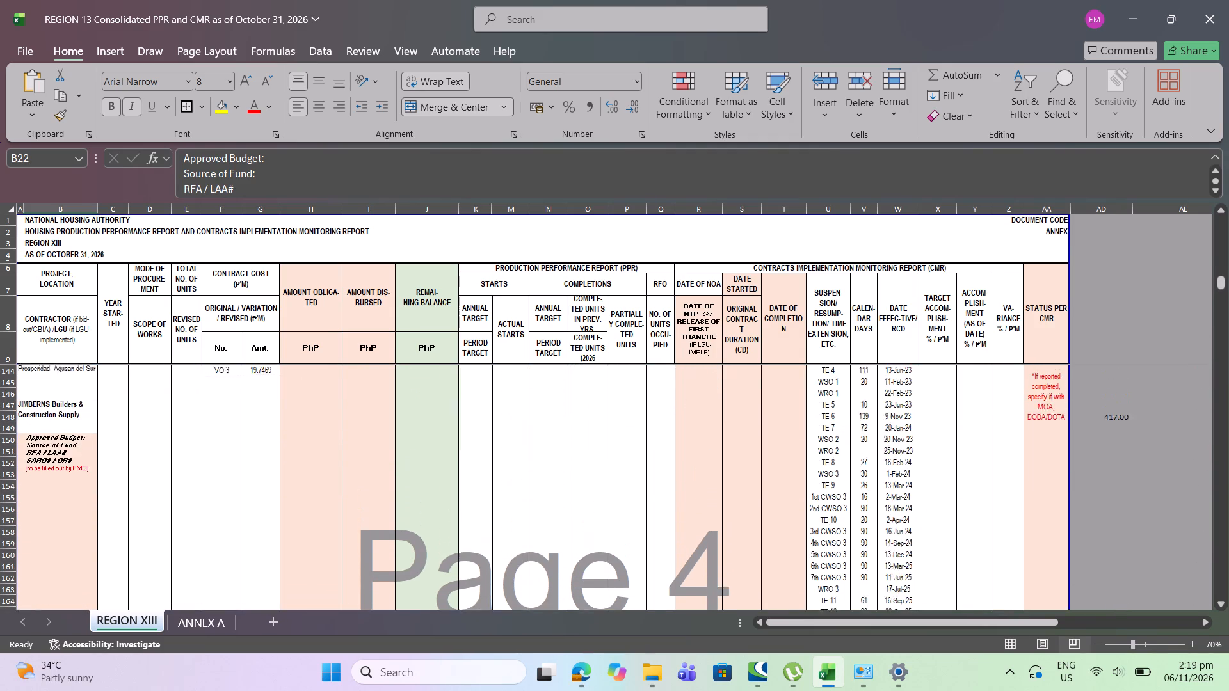
drag(604, 293, 590, 447)
scroll(608, 493, down, 6)
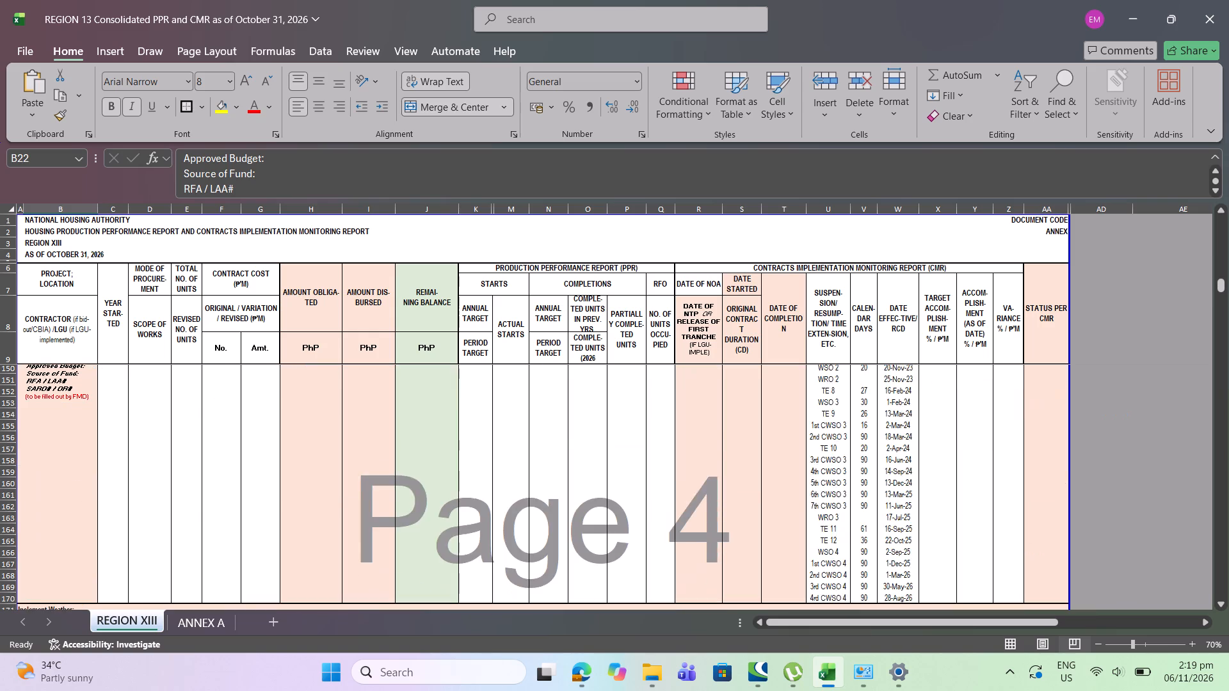
Examine the page 4 rows from row 141 down to the page break near row 190 and the Survey & Titling section.
scroll(612, 492, down, 12)
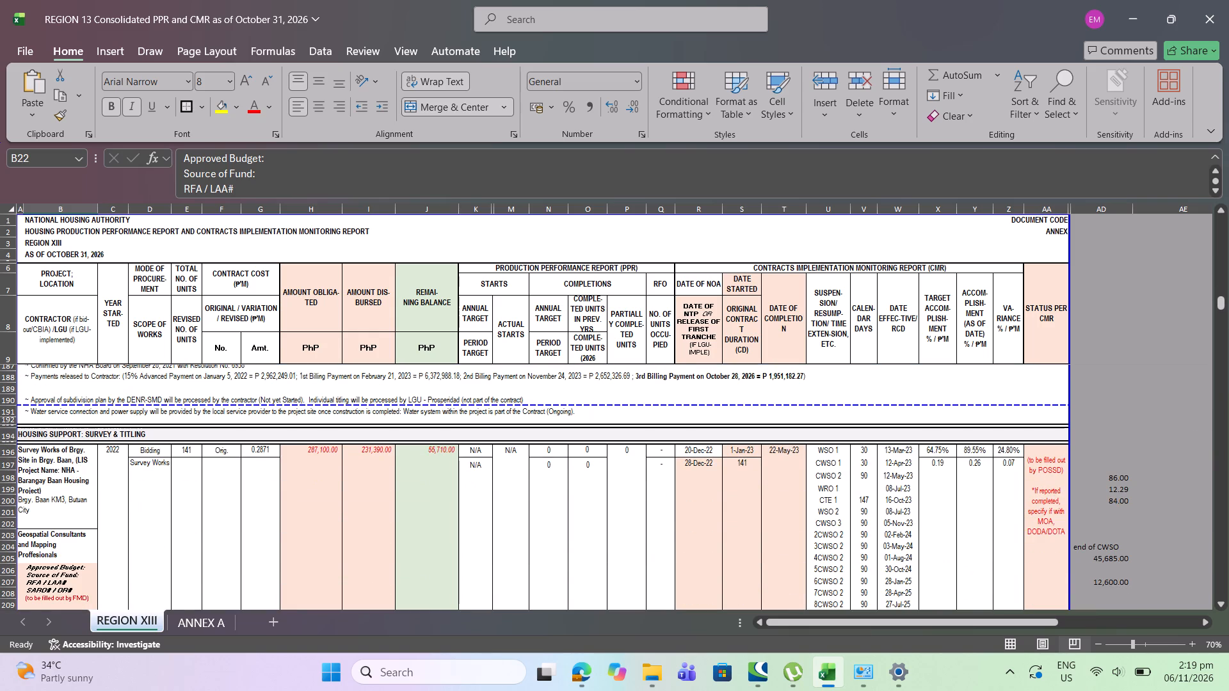
scroll(622, 483, up, 4)
scroll(622, 483, down, 1)
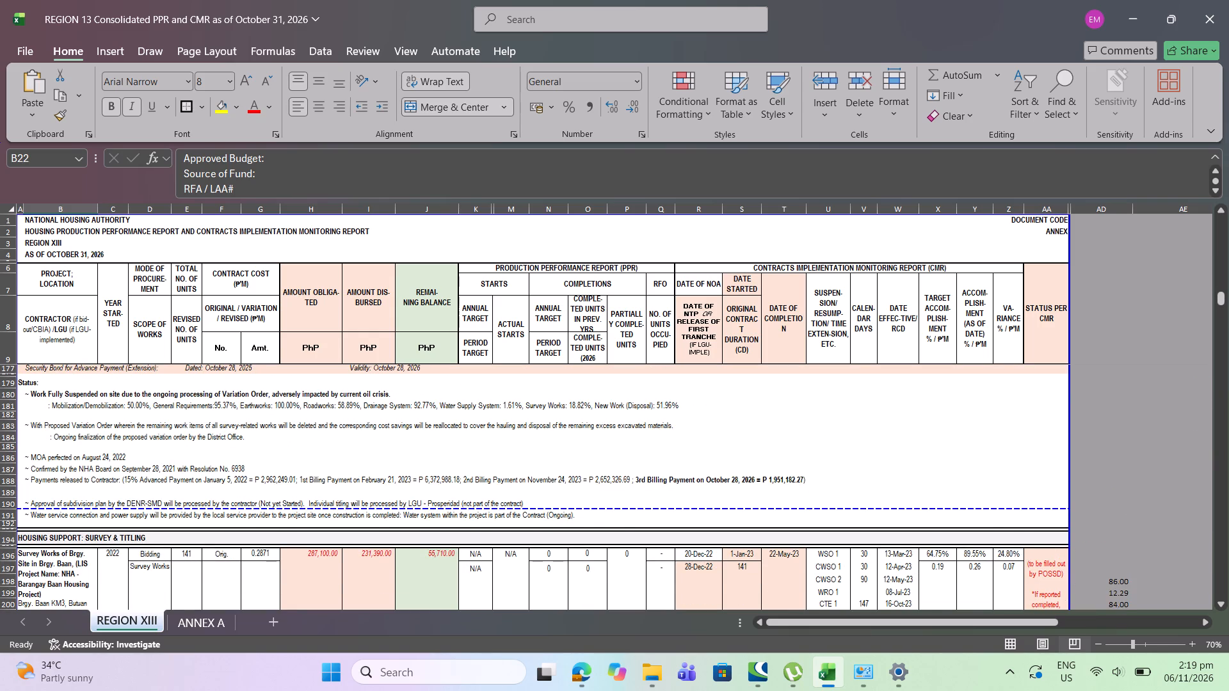
scroll(232, 482, up, 2)
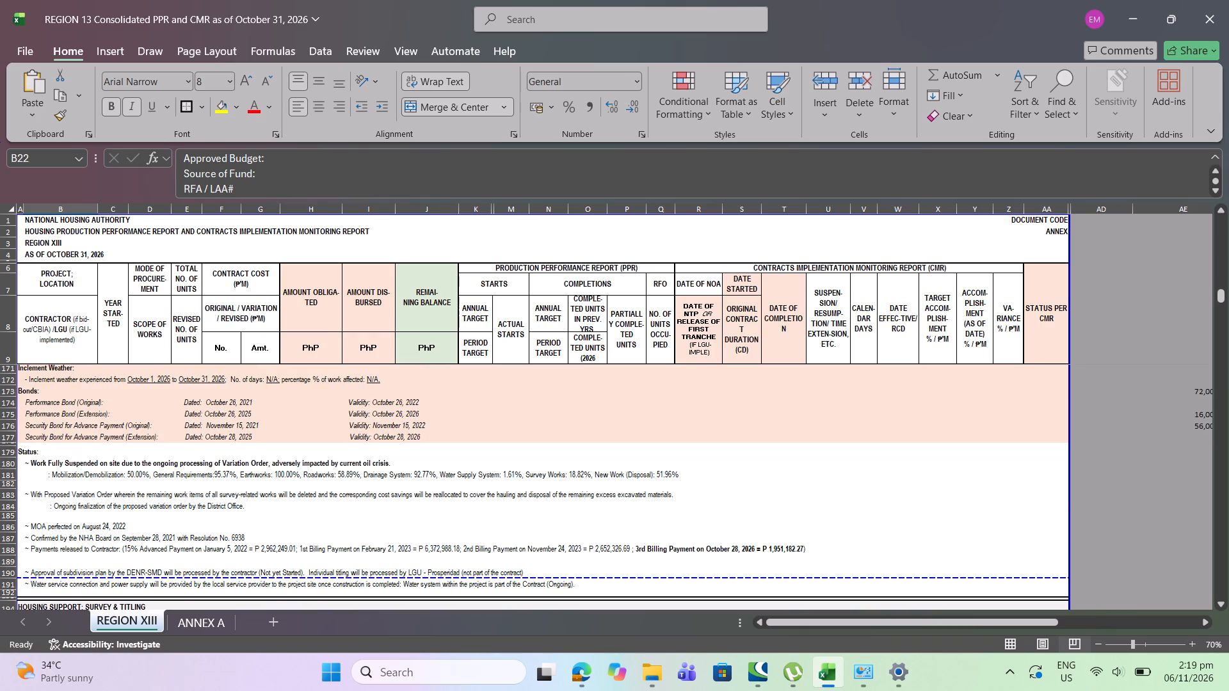
scroll(303, 501, up, 3)
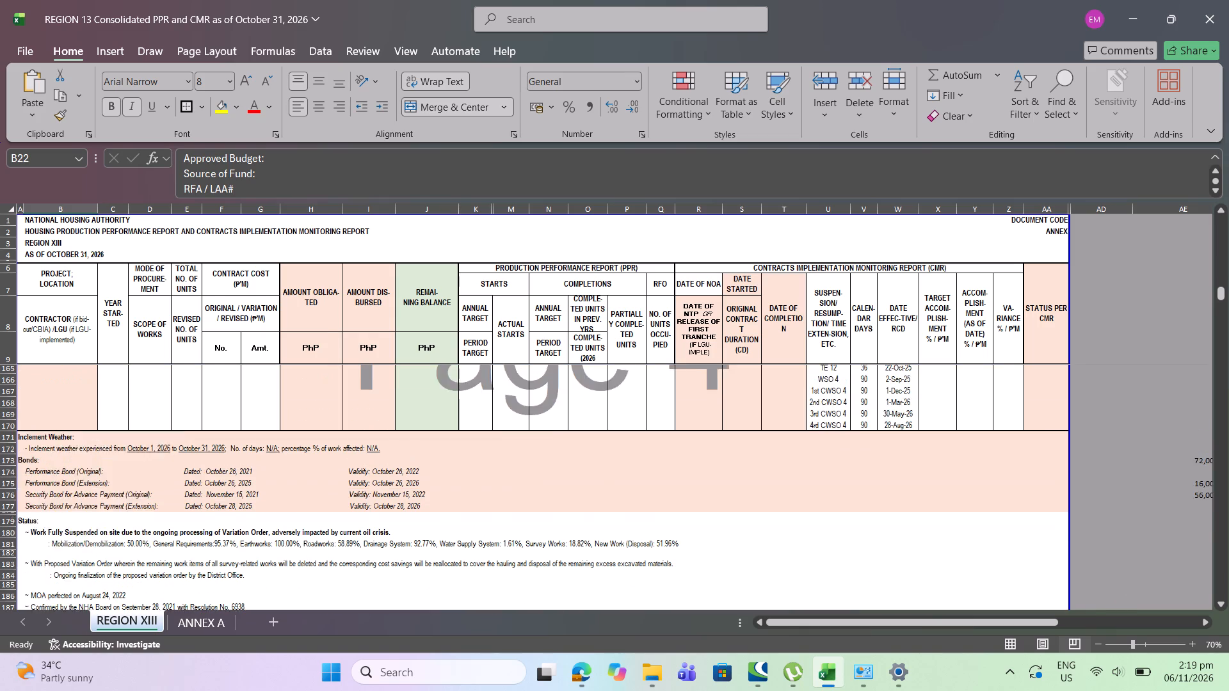
scroll(303, 501, up, 8)
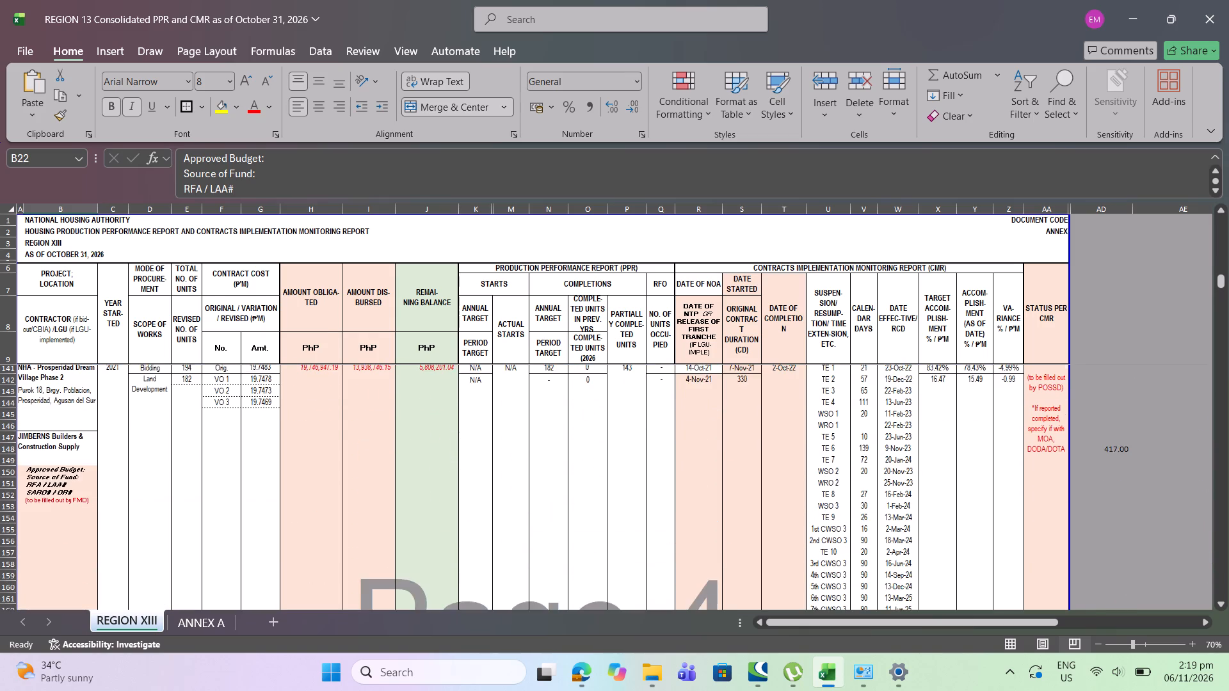
scroll(304, 500, up, 1)
scroll(304, 500, down, 8)
scroll(304, 500, up, 7)
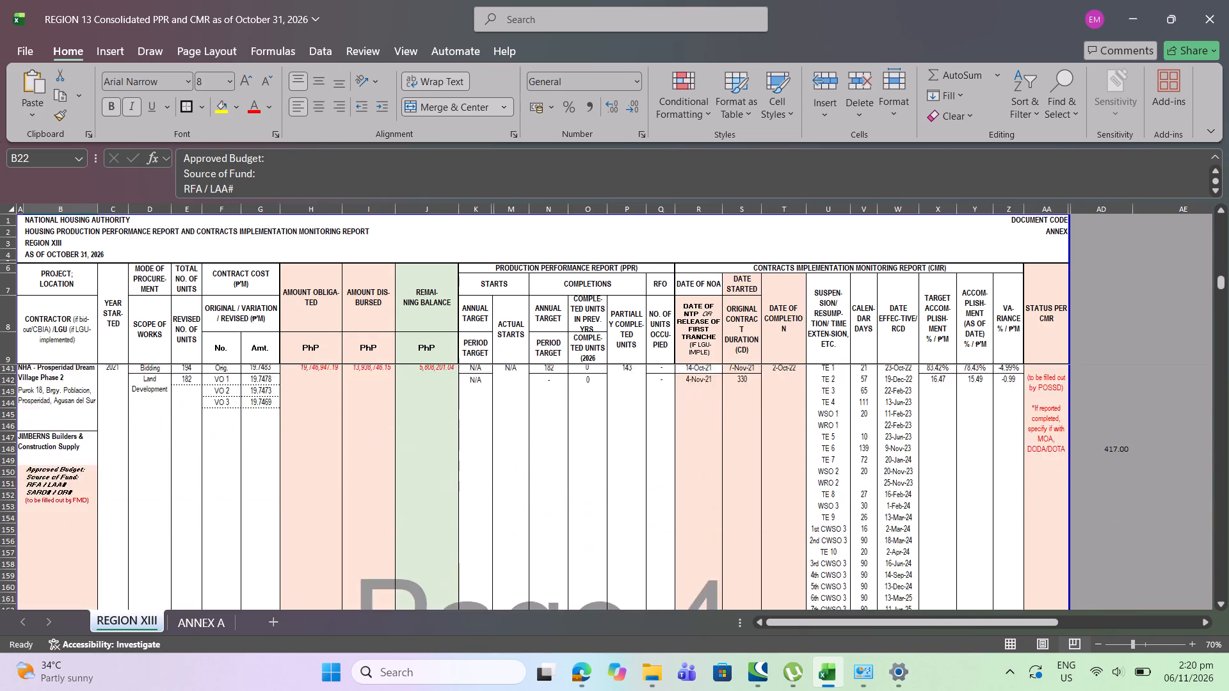
Shrink the blank spacer rows 189 and 185 so page 4 extends past row 191, reducing row 185 to about 3.60.
scroll(305, 497, up, 3)
scroll(305, 497, down, 11)
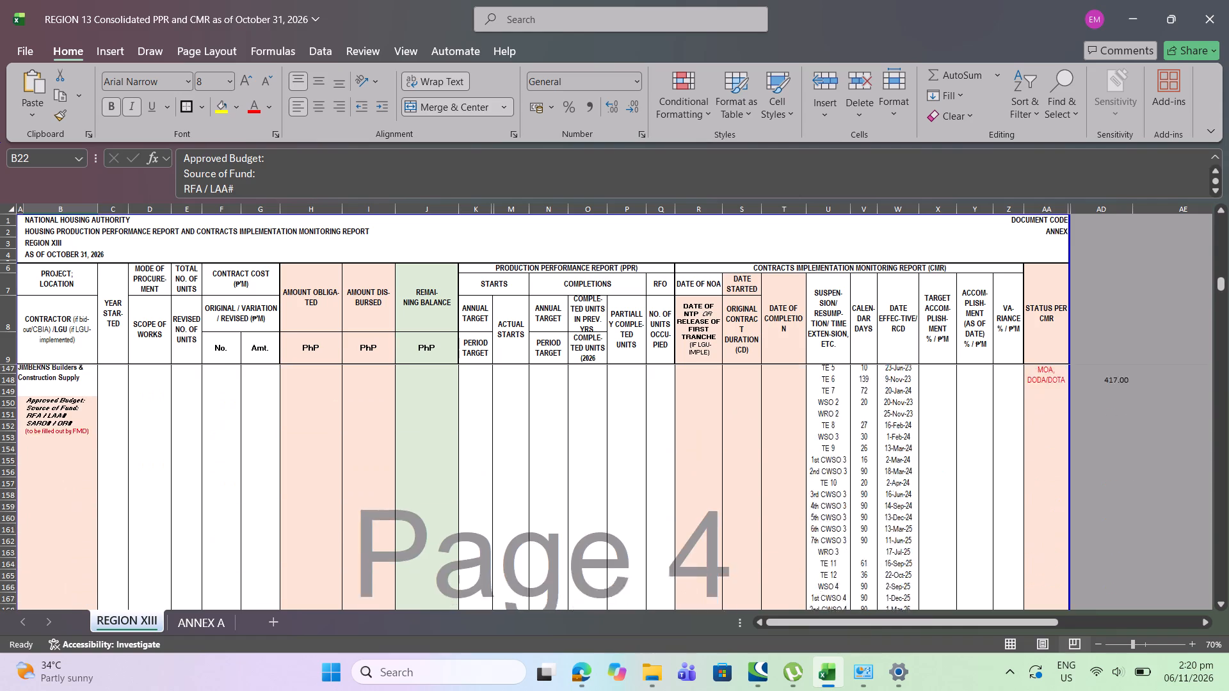
scroll(305, 496, down, 4)
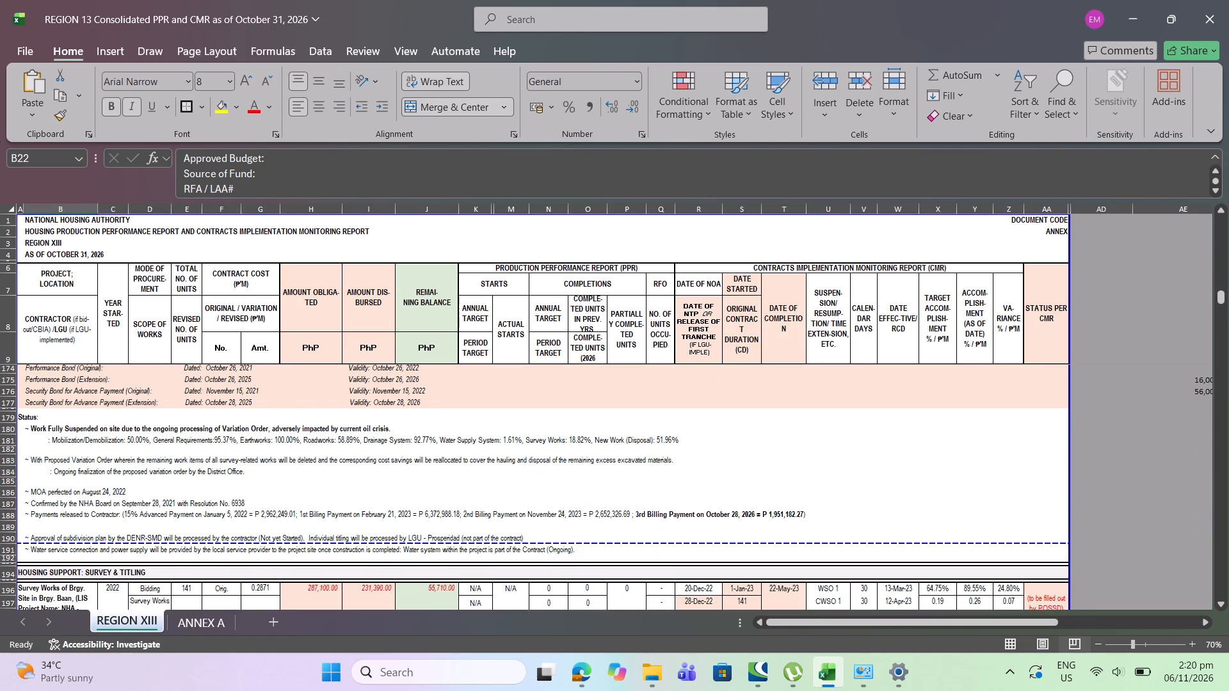
click(10, 531)
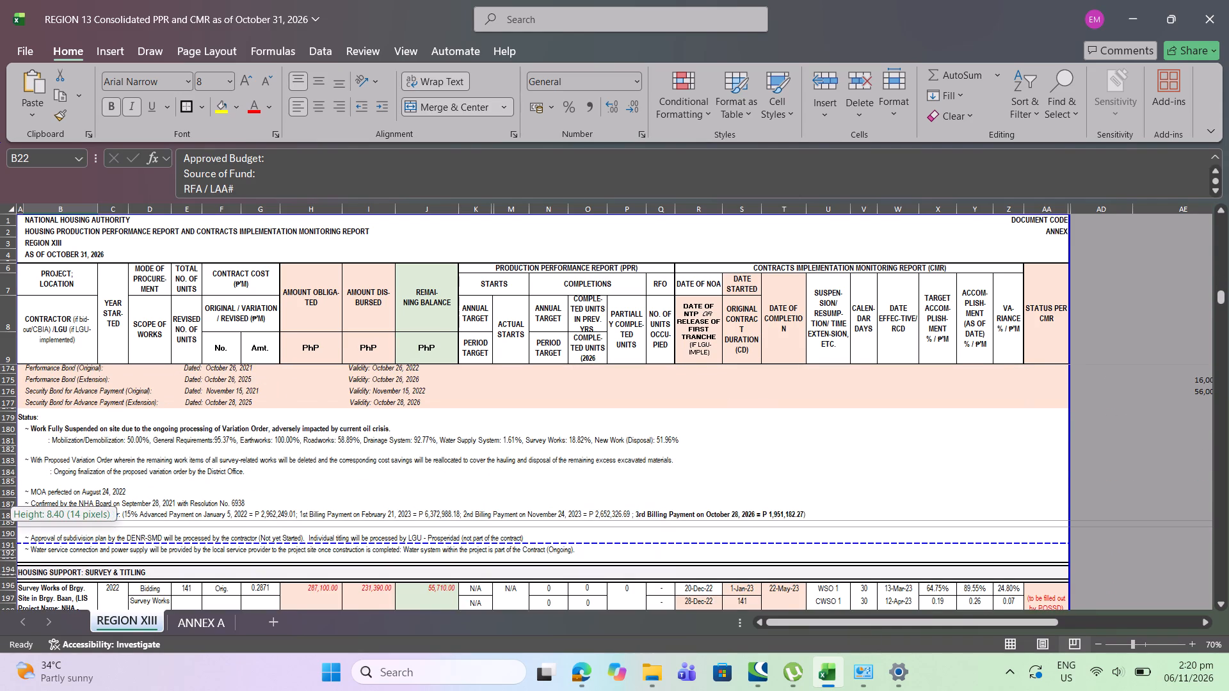
click(14, 487)
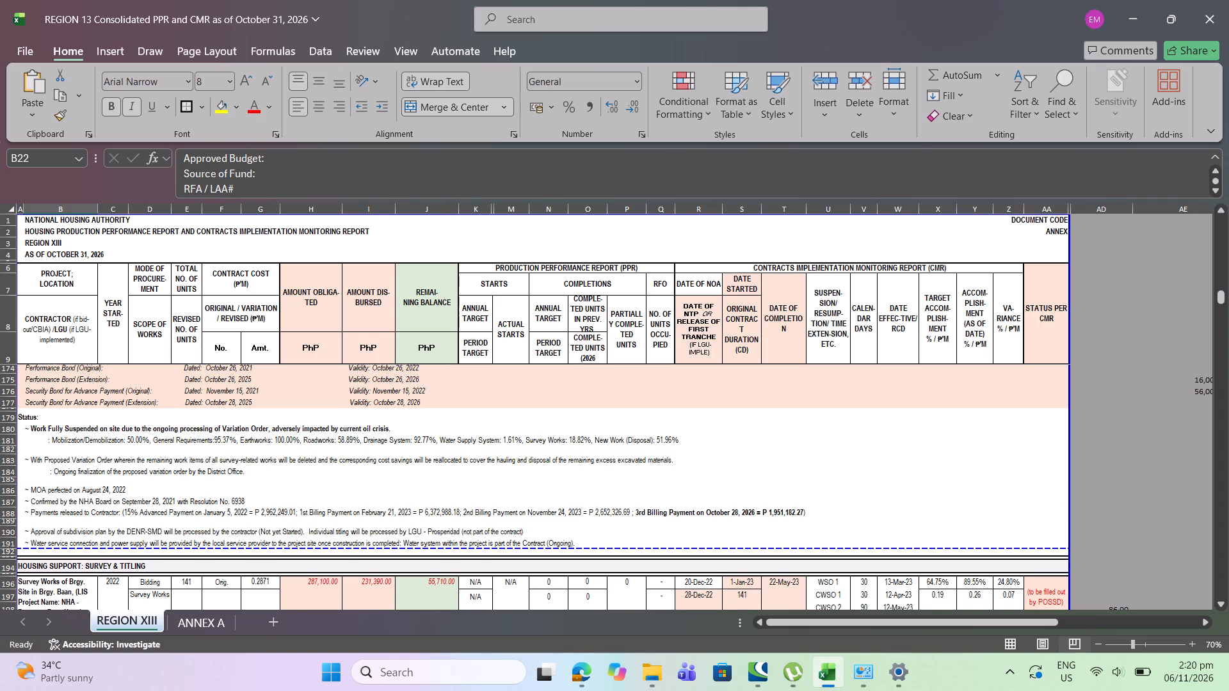
click(12, 484)
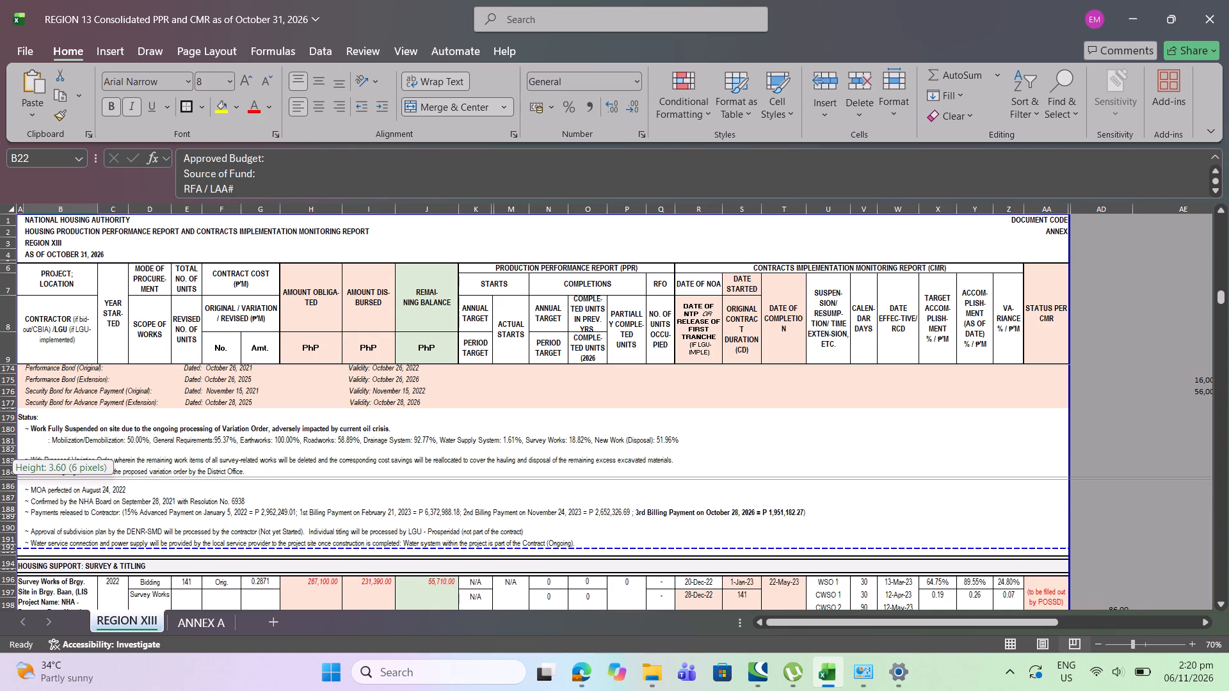
click(15, 523)
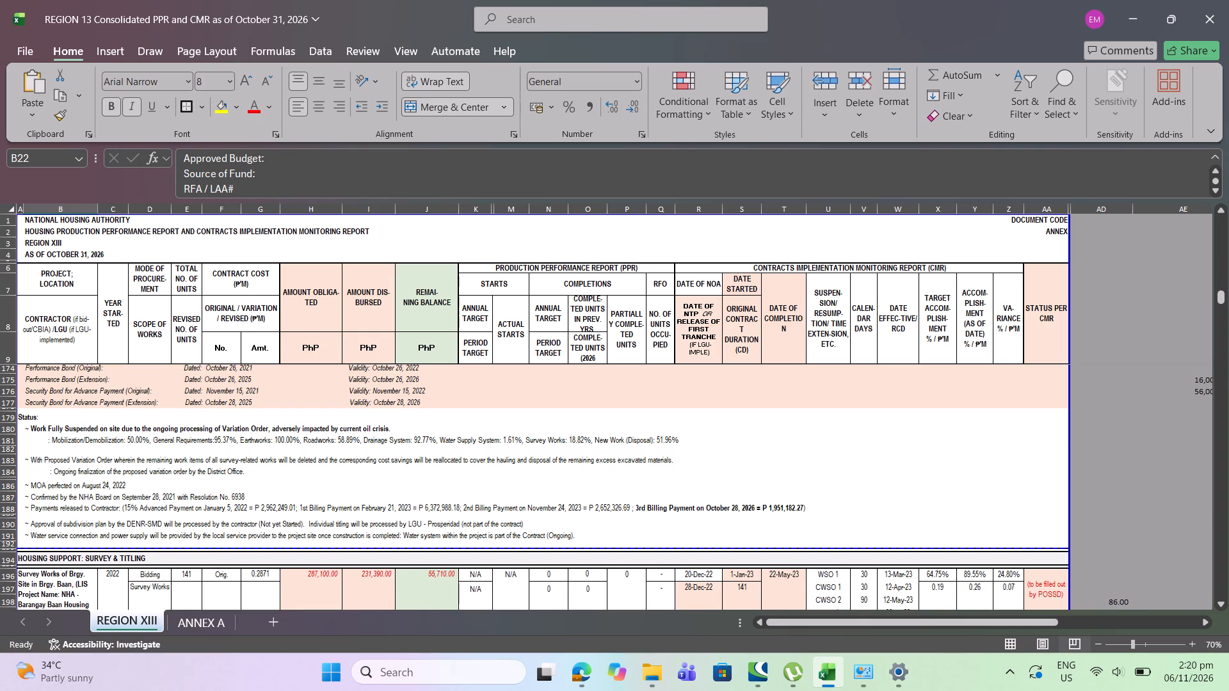
Move the page break from below row 239 up to just above the HOUSING SUPPORT: SURVEY & TITLING heading, below row 192.
scroll(776, 532, down, 9)
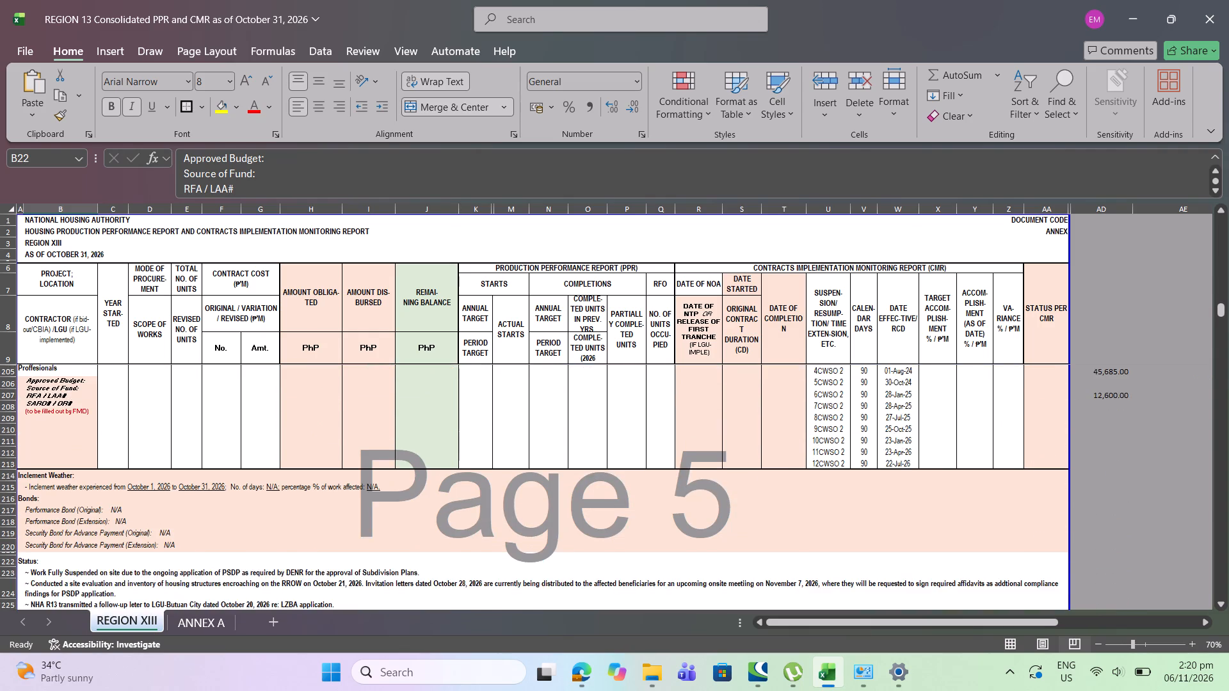
scroll(777, 535, down, 10)
scroll(777, 535, up, 1)
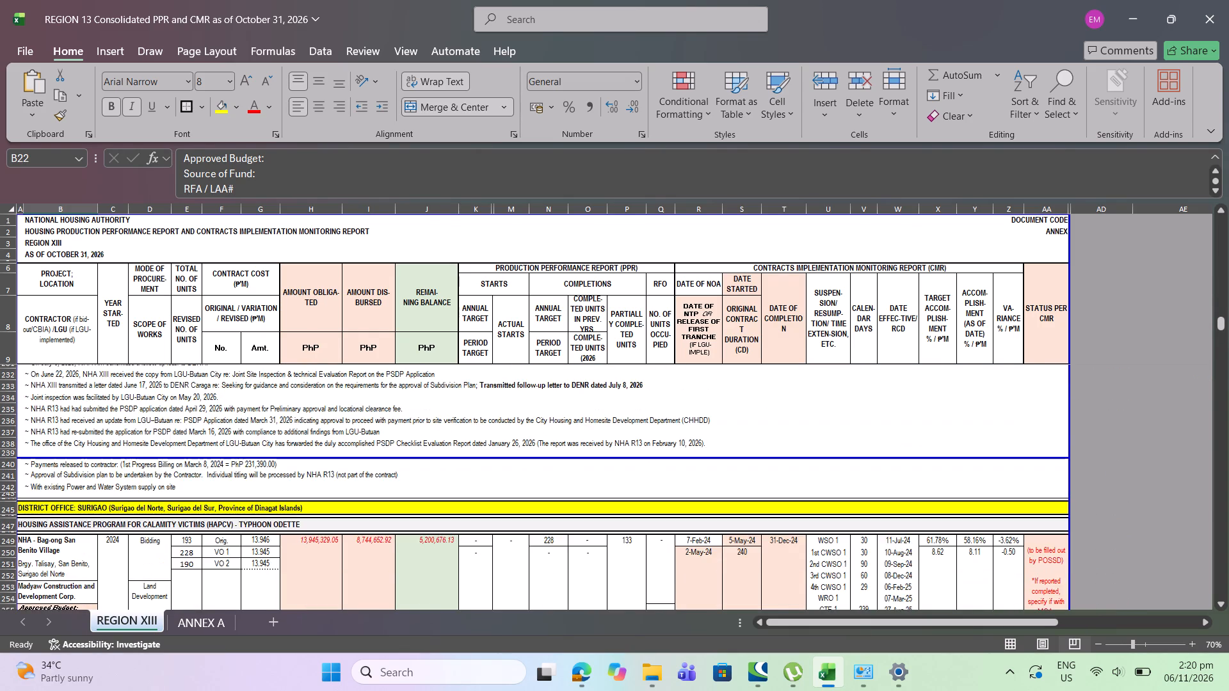
scroll(776, 534, up, 3)
drag(748, 562, 748, 546)
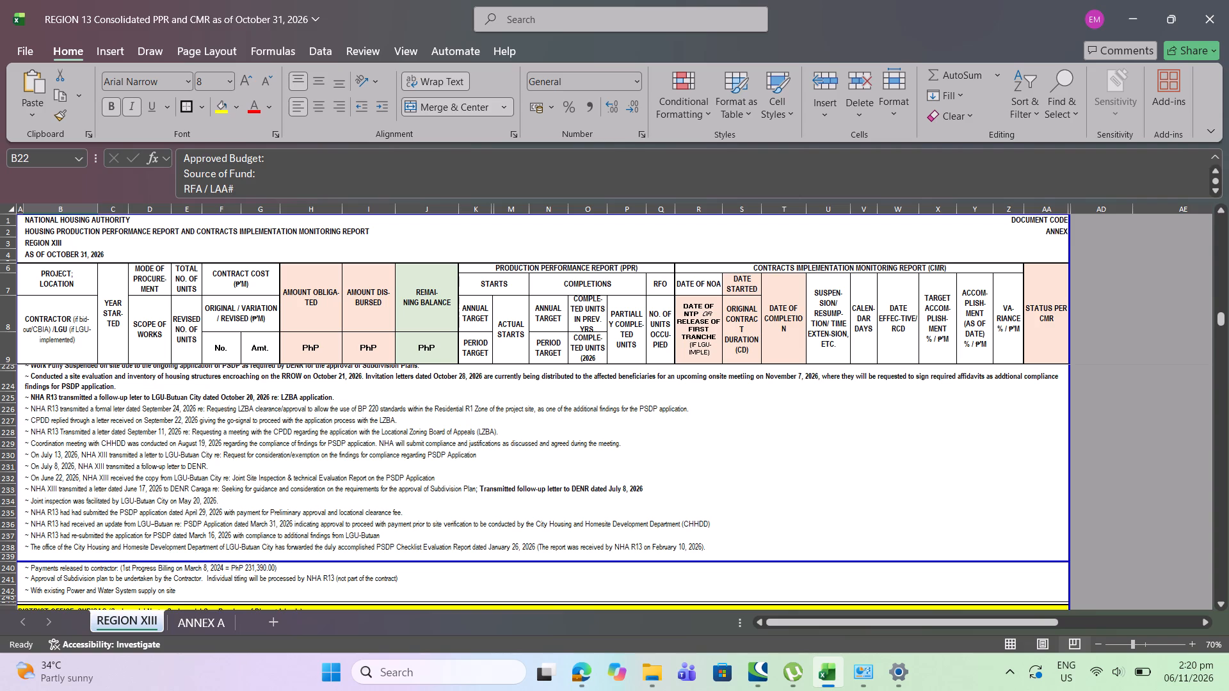
drag(748, 546, 734, 298)
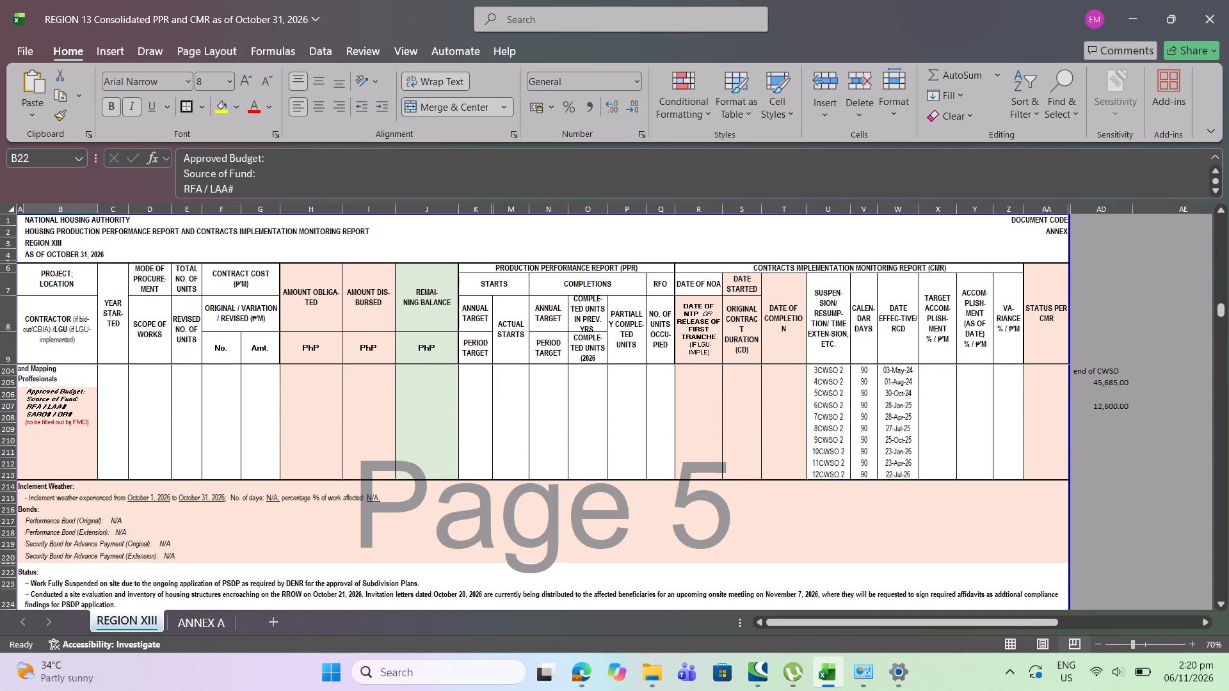
drag(734, 298, 715, 457)
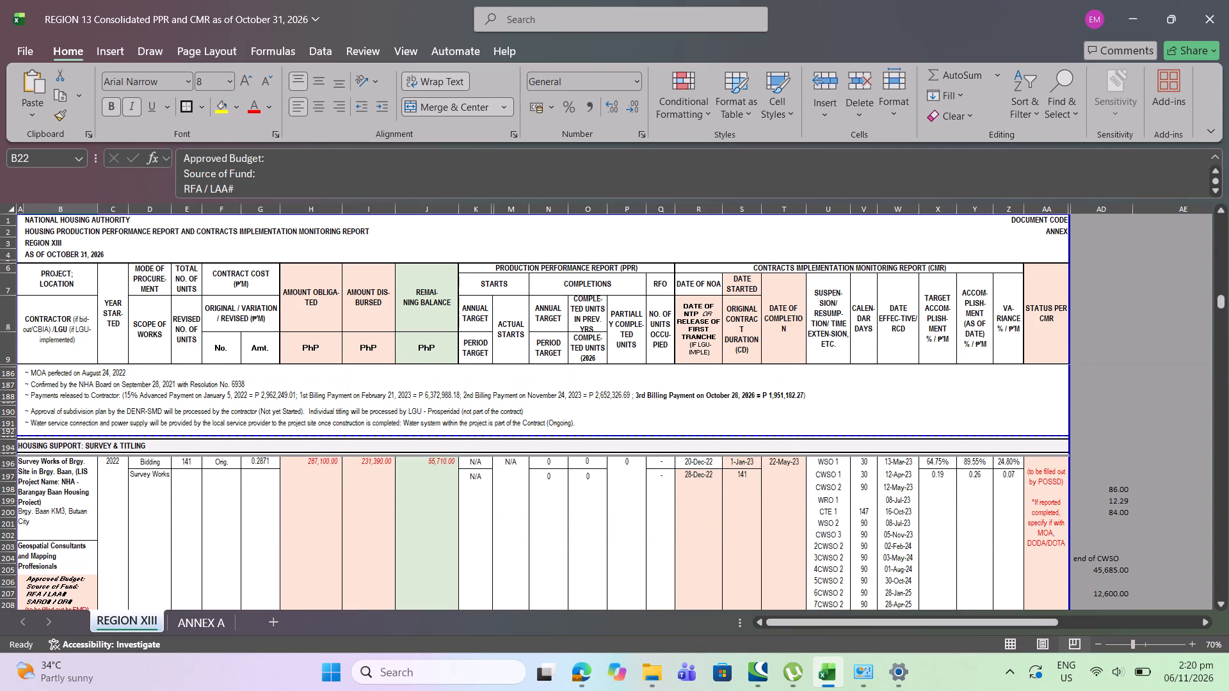
drag(715, 457, 718, 433)
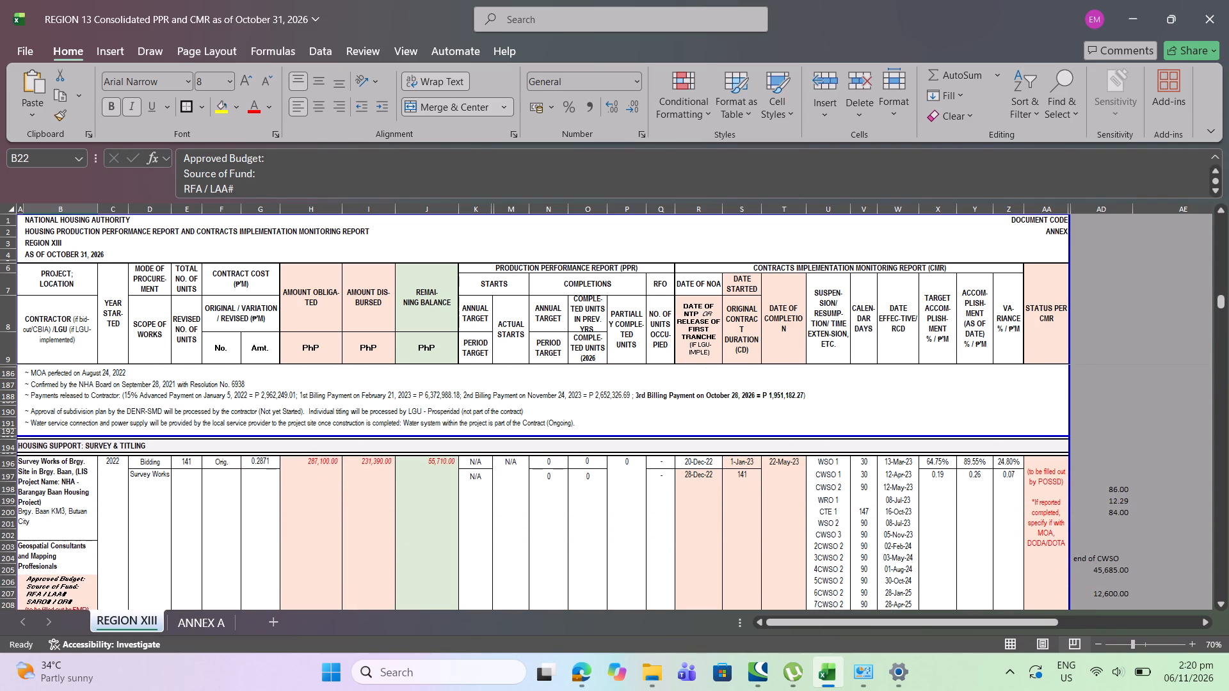
Review pages 1 to 5 in the print preview, checking where pages 4 and 5 begin and end.
key(ctrl+p)
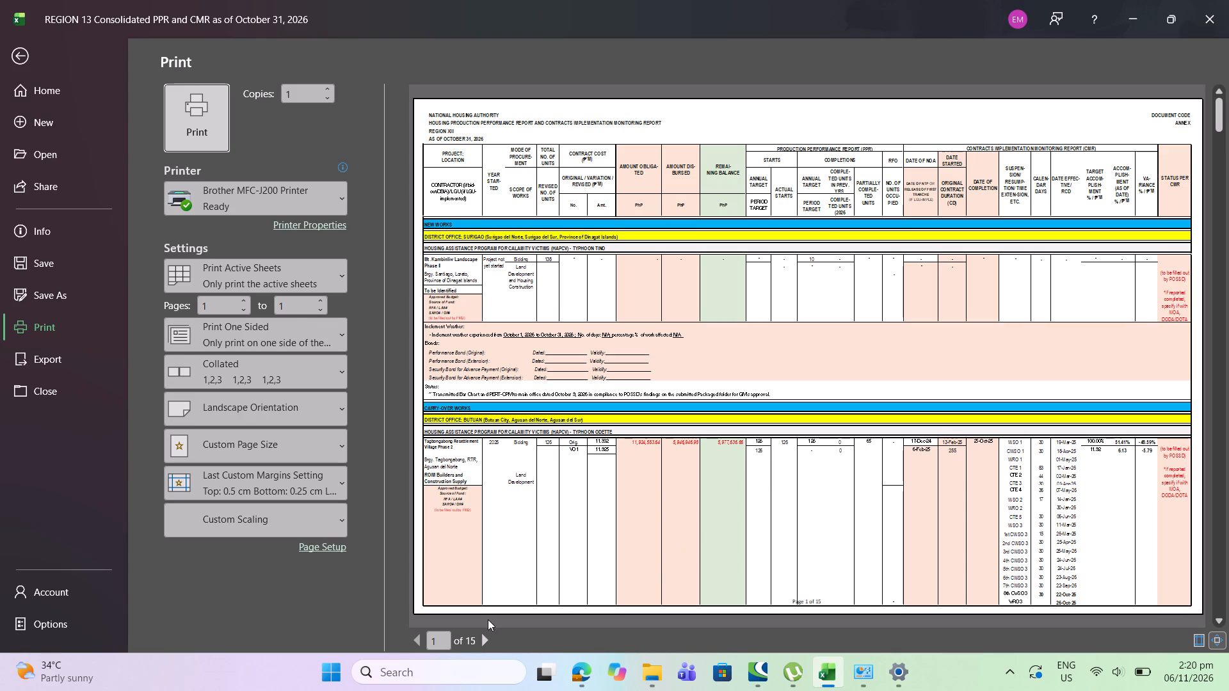
click(481, 641)
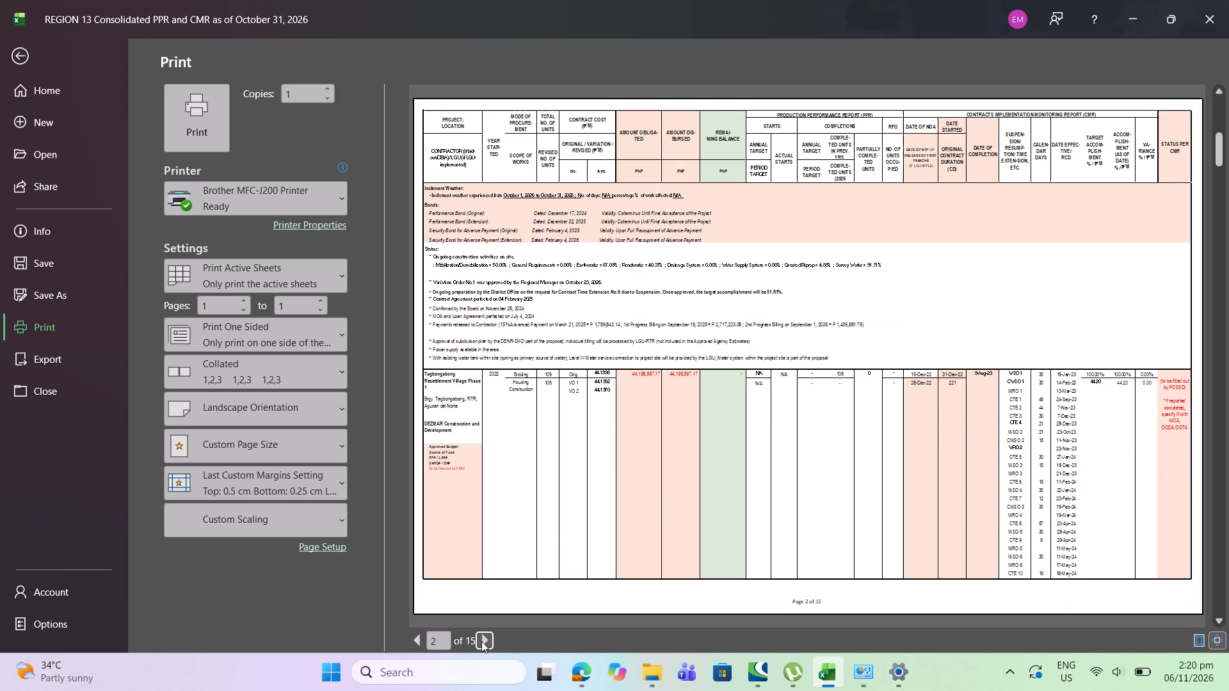
click(481, 641)
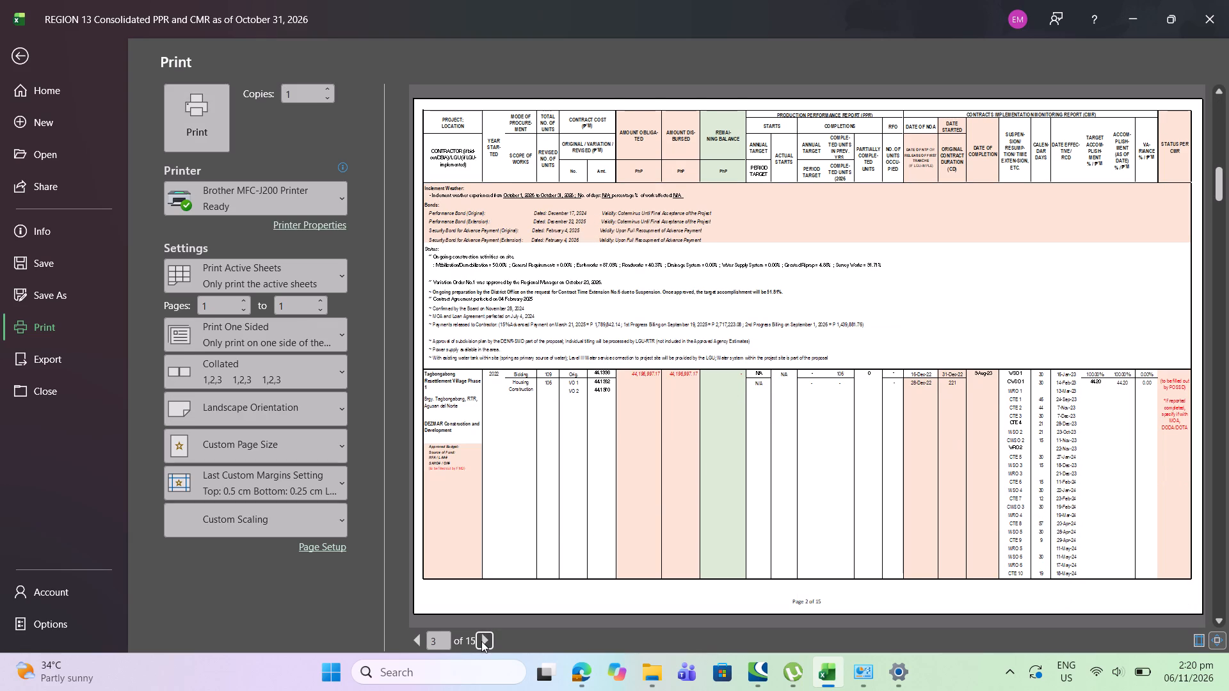
click(481, 641)
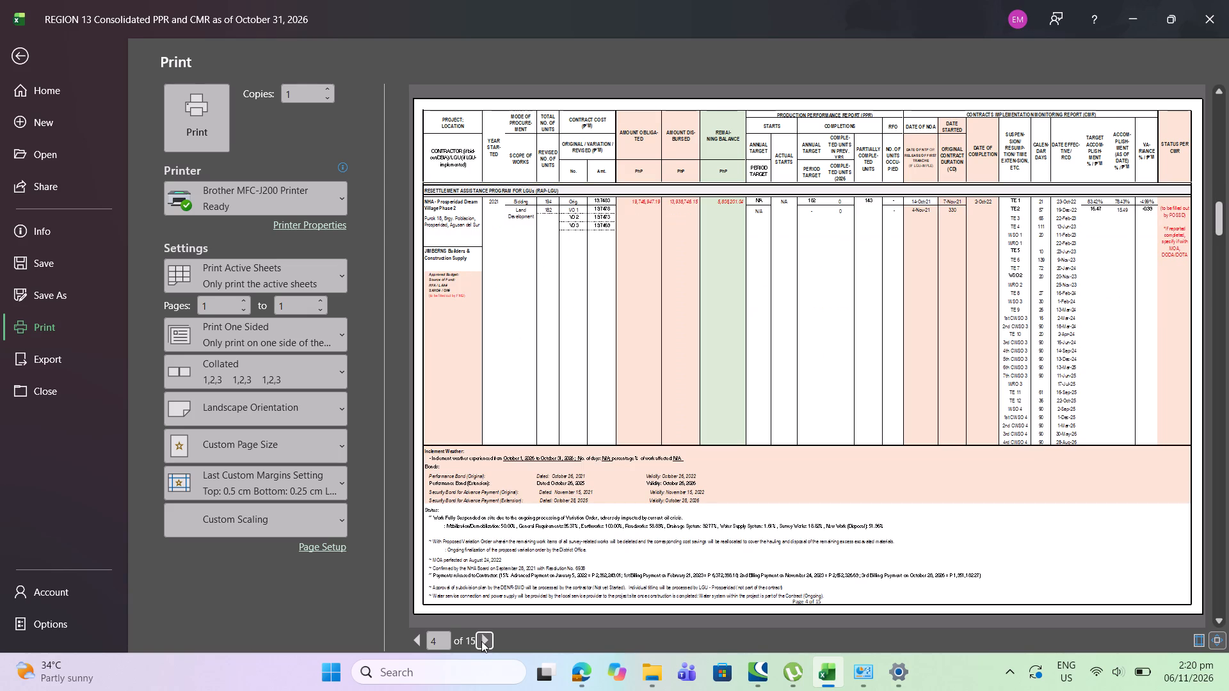
click(481, 641)
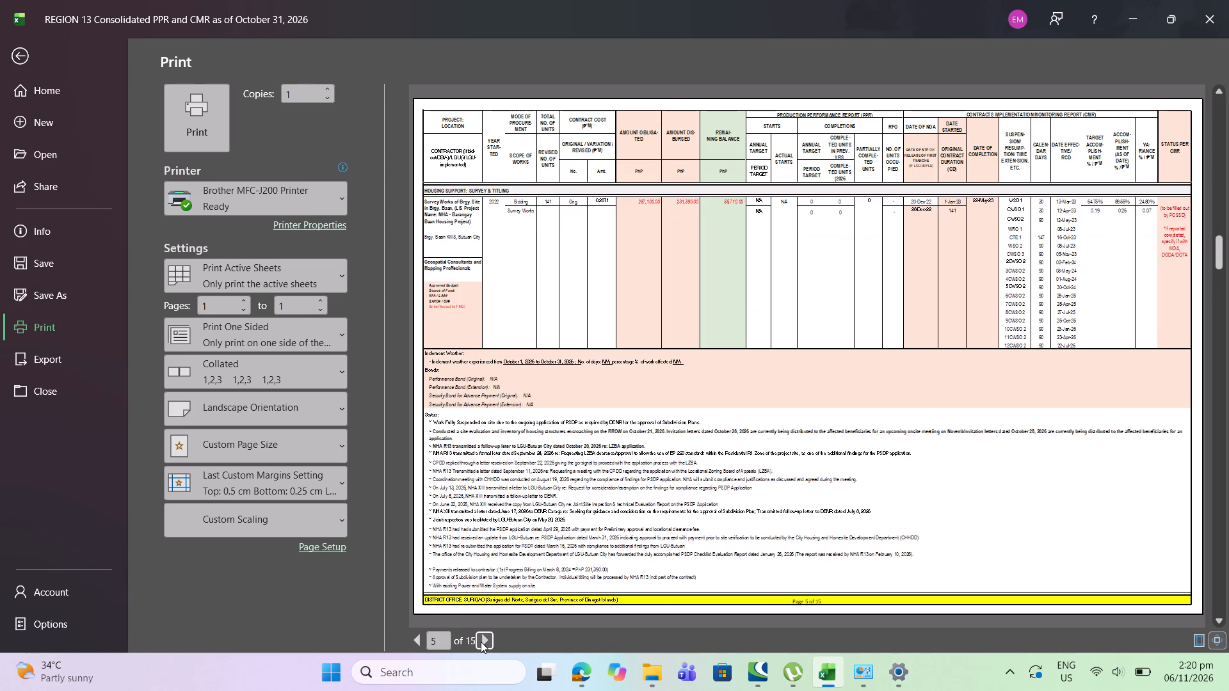
key(Escape)
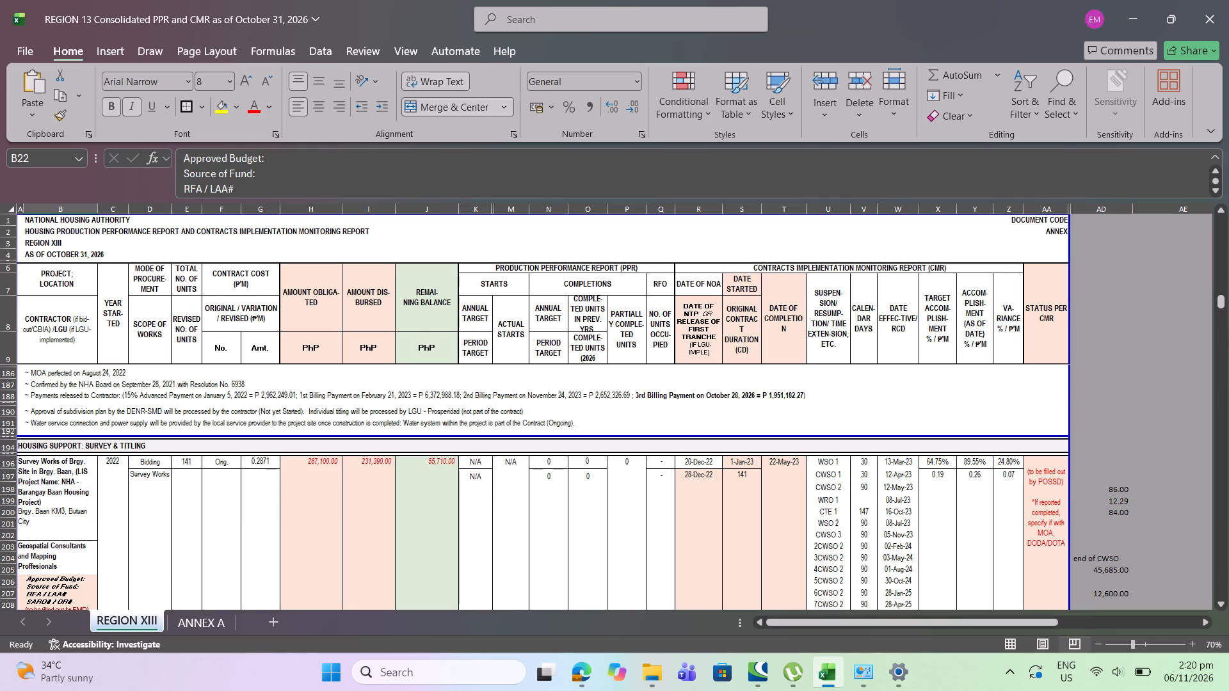
Move the page 5 bottom break up to just above the DISTRICT OFFICE: SURIGAO heading in row 245.
scroll(495, 492, down, 14)
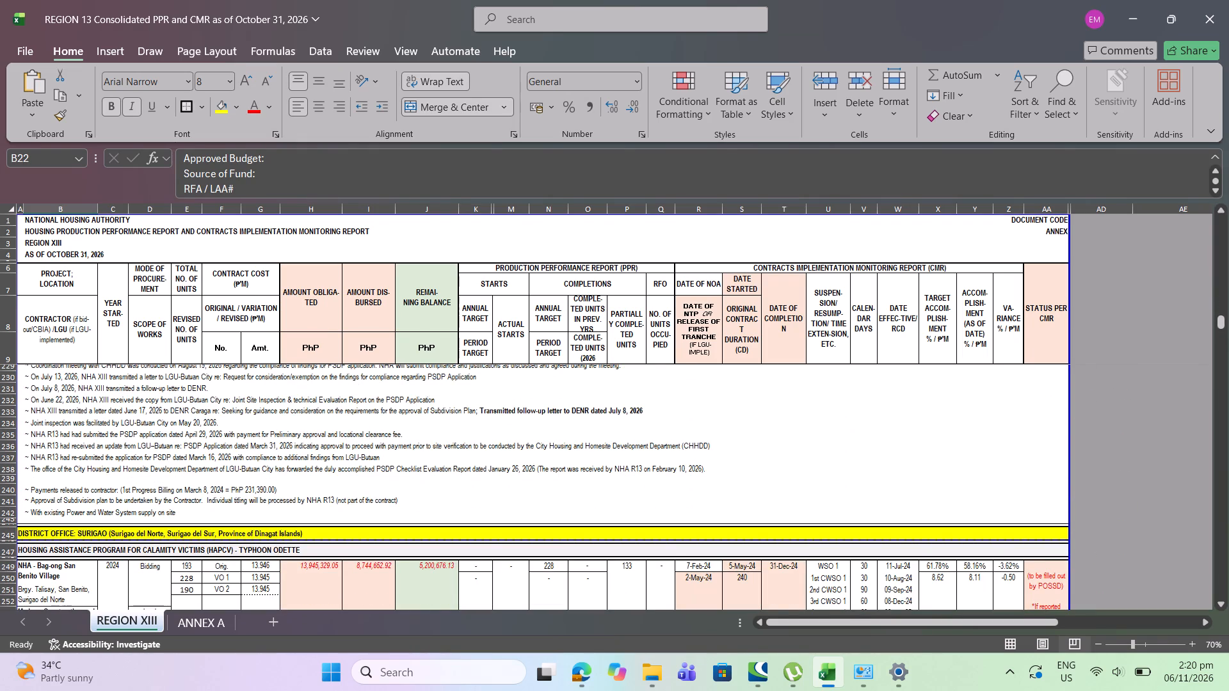
drag(495, 537, 497, 525)
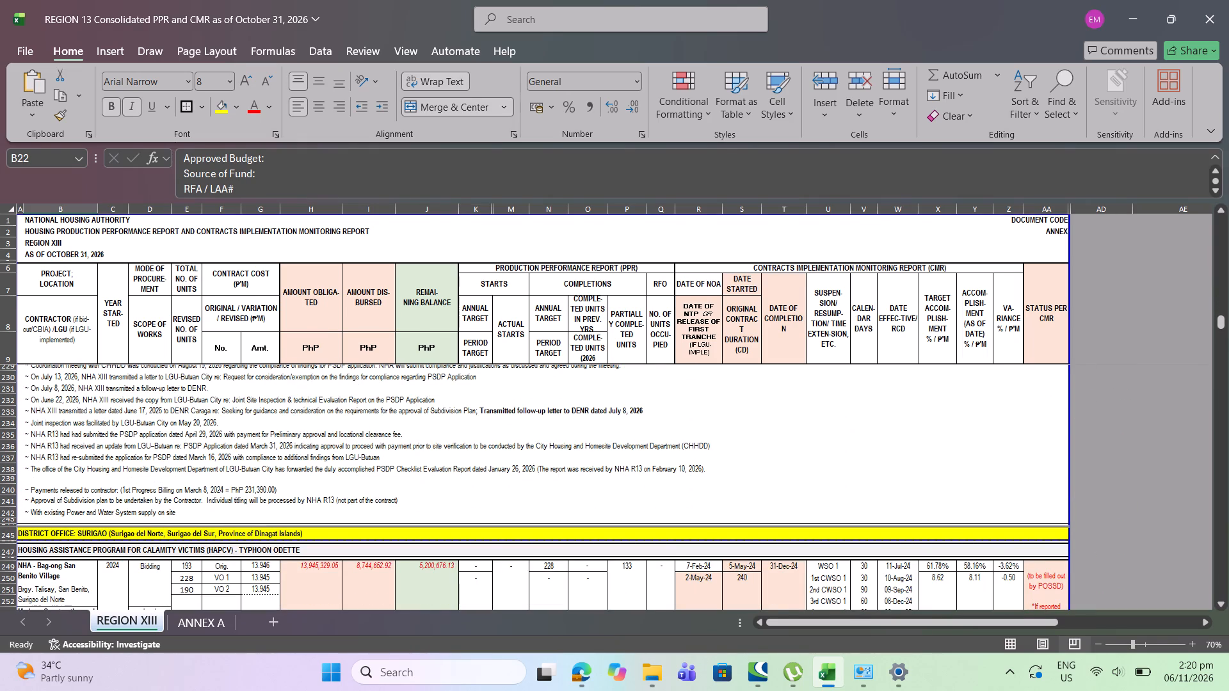
drag(497, 525, 497, 523)
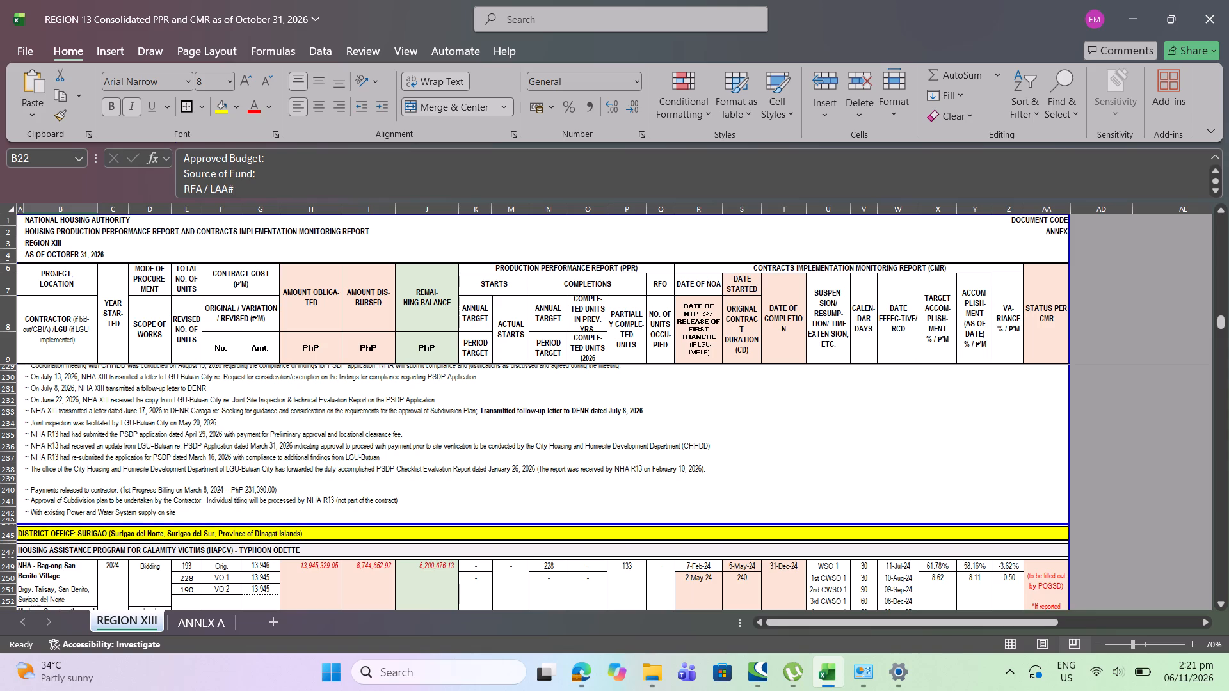
Review the print preview from page 1 through page 10, checking how the project entries divide between pages.
key(ctrl+p)
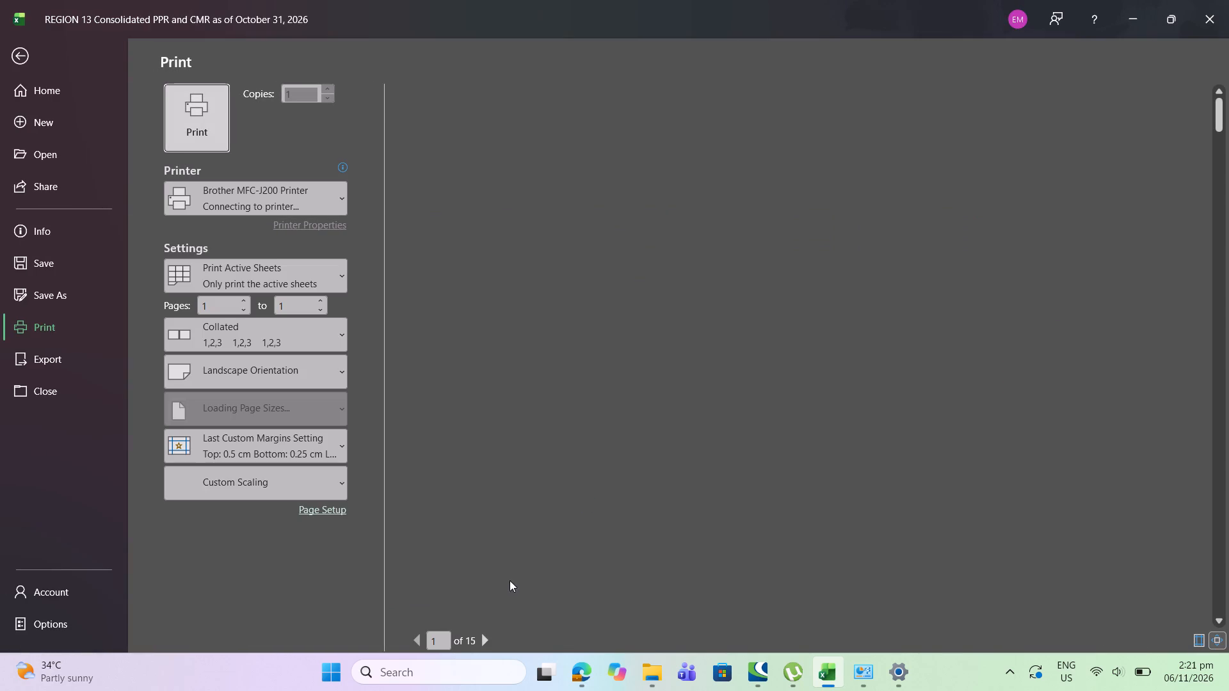
click(486, 635)
click(486, 637)
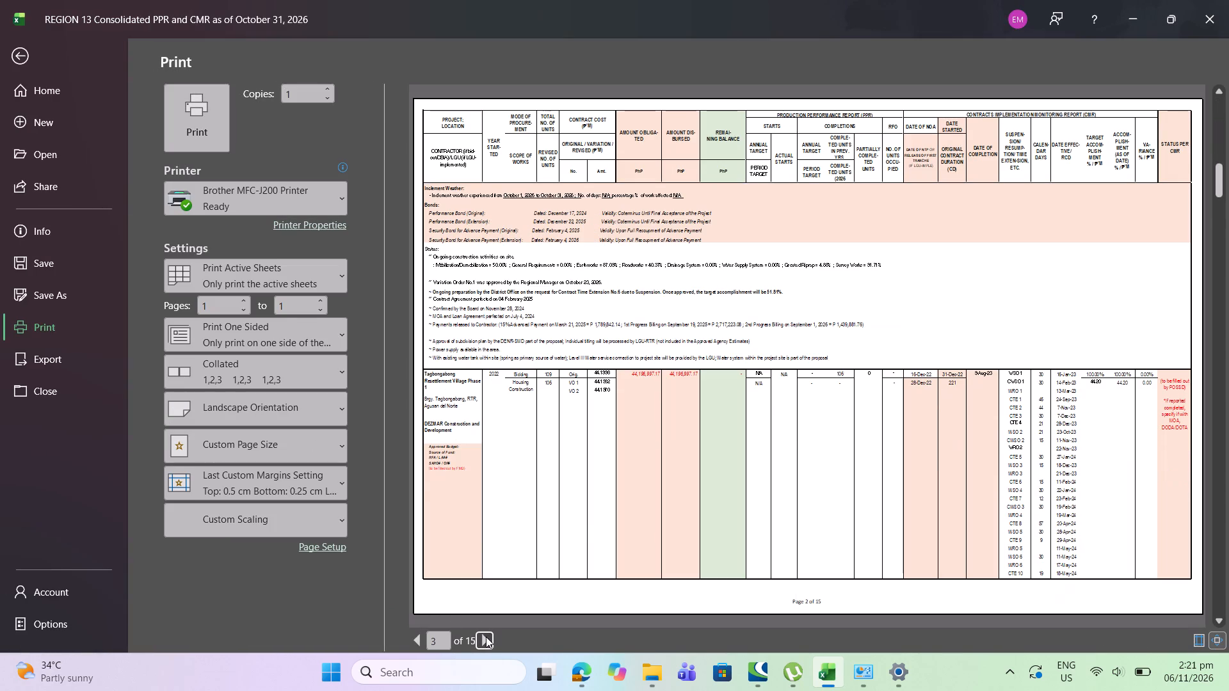
click(485, 636)
click(485, 636)
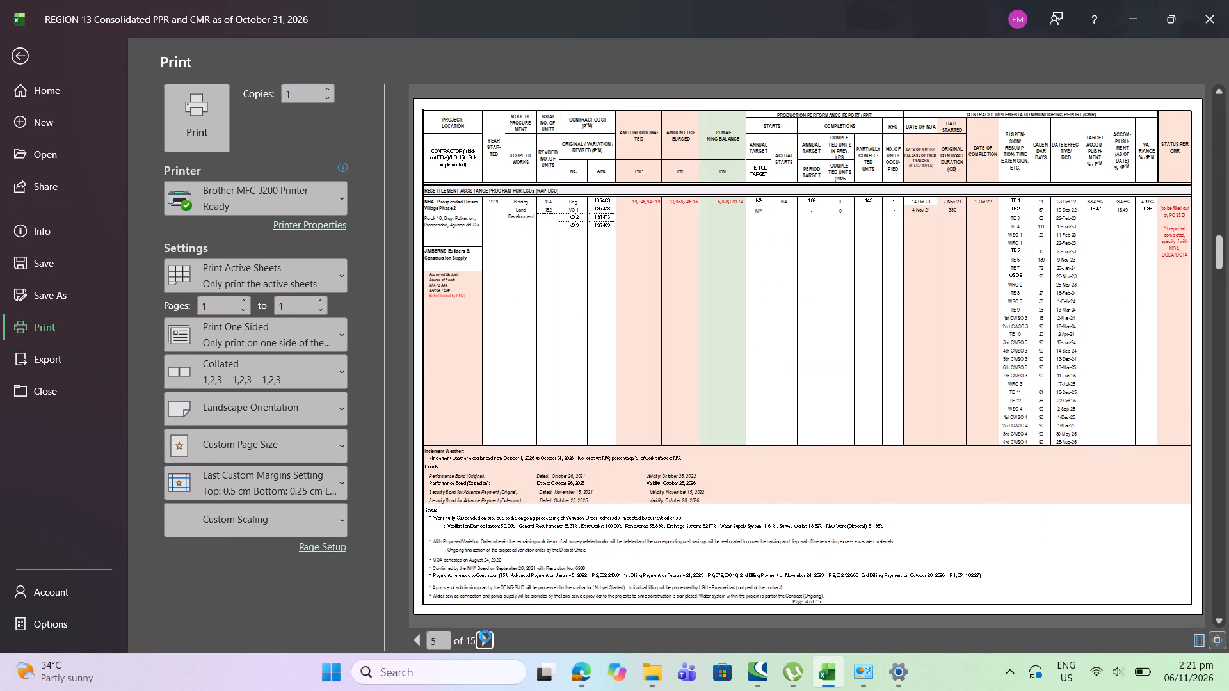
click(485, 636)
click(485, 636)
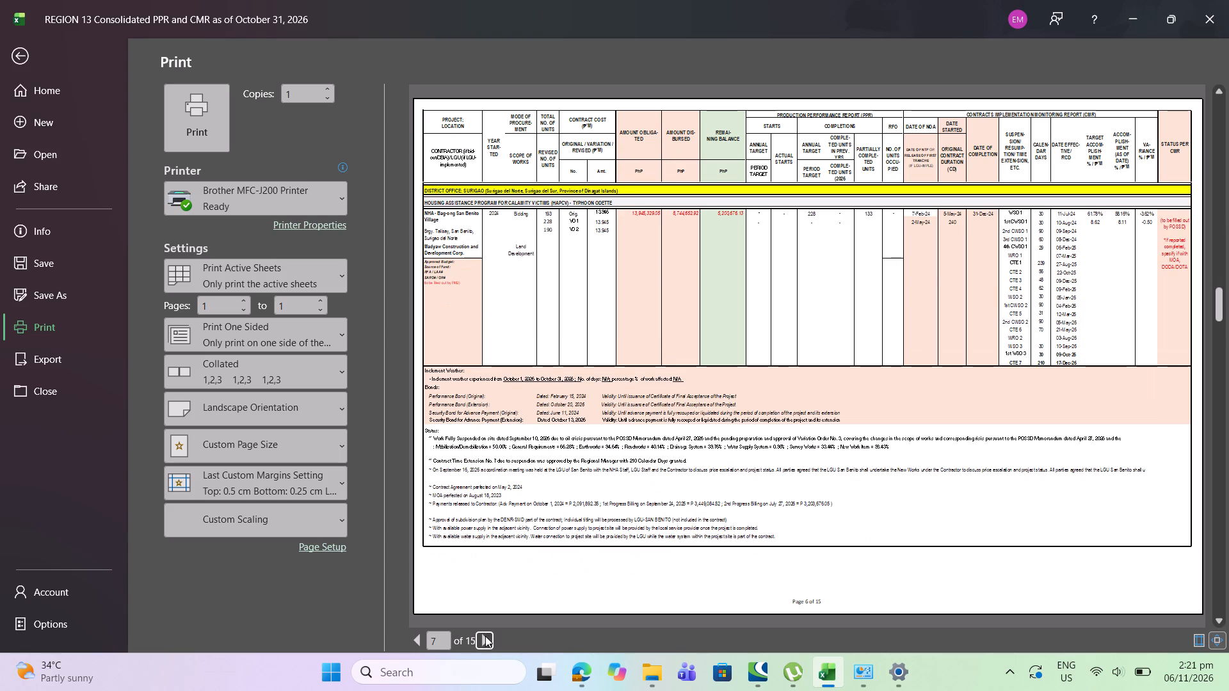
click(485, 636)
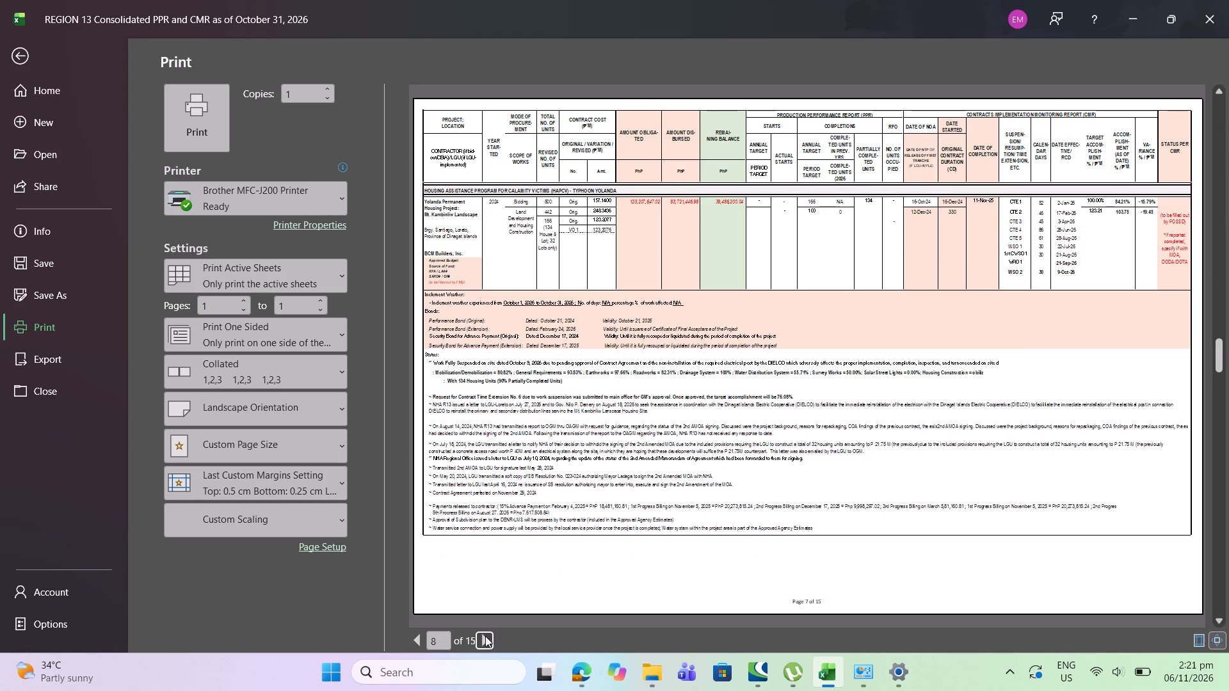
click(485, 636)
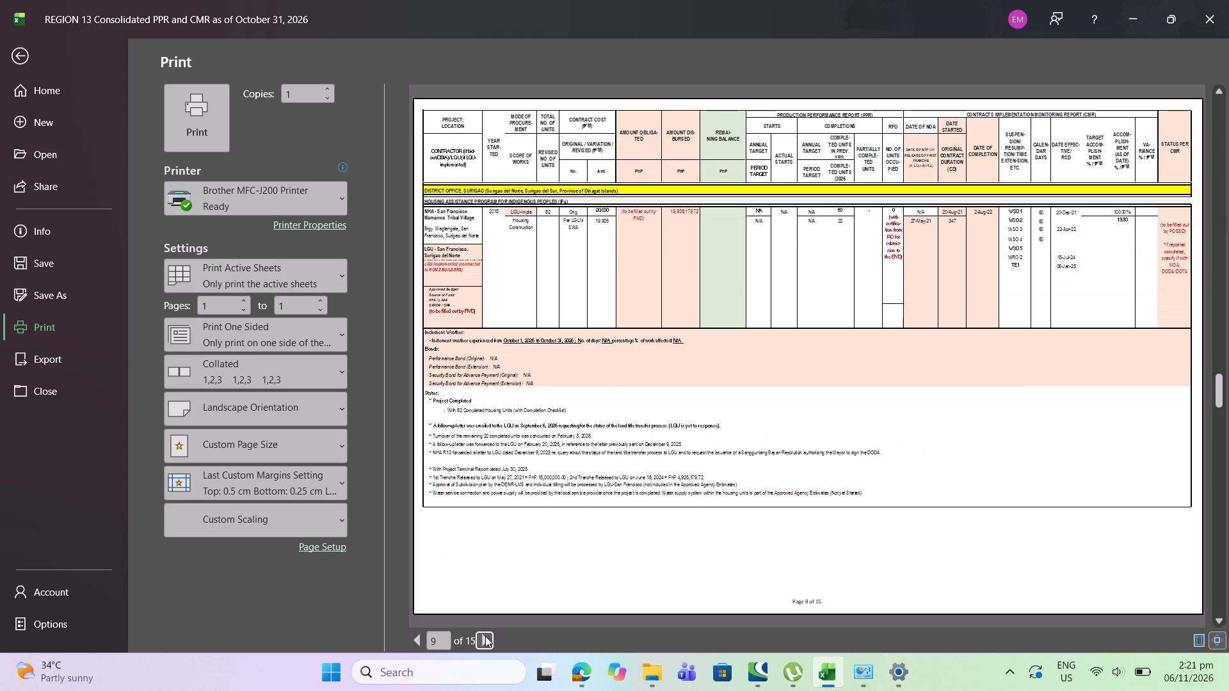
click(485, 636)
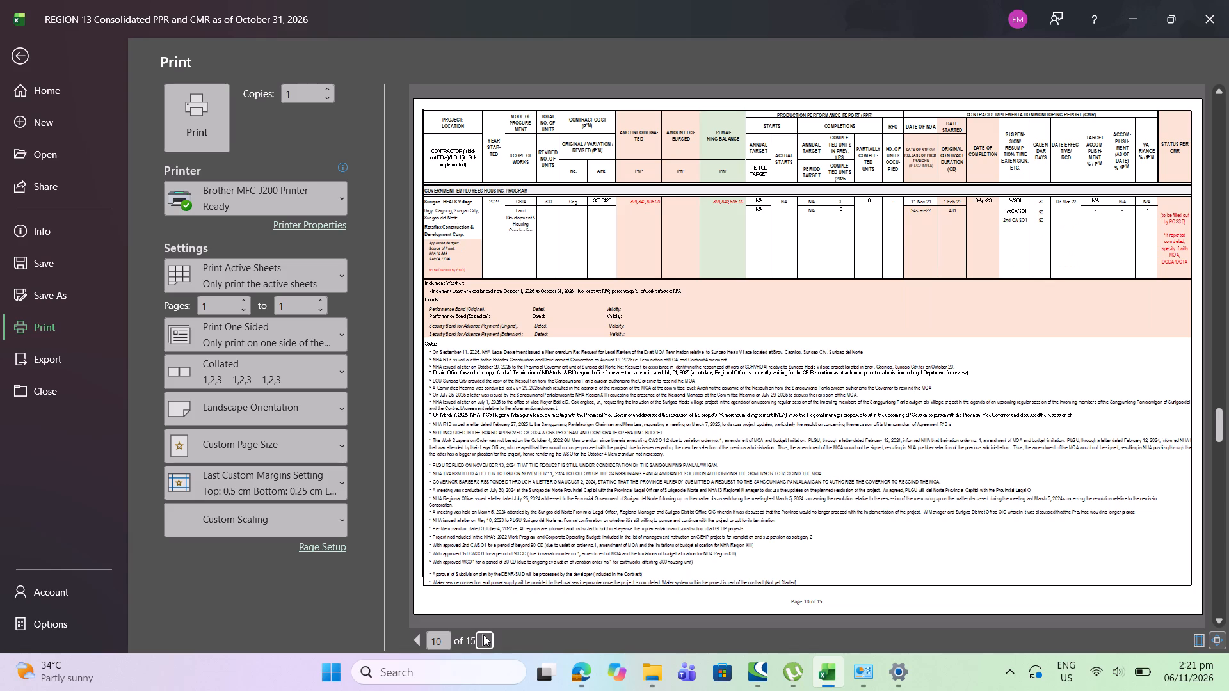
Review the remaining print preview pages 11 through 15, checking the project entries and the signatory block.
click(483, 635)
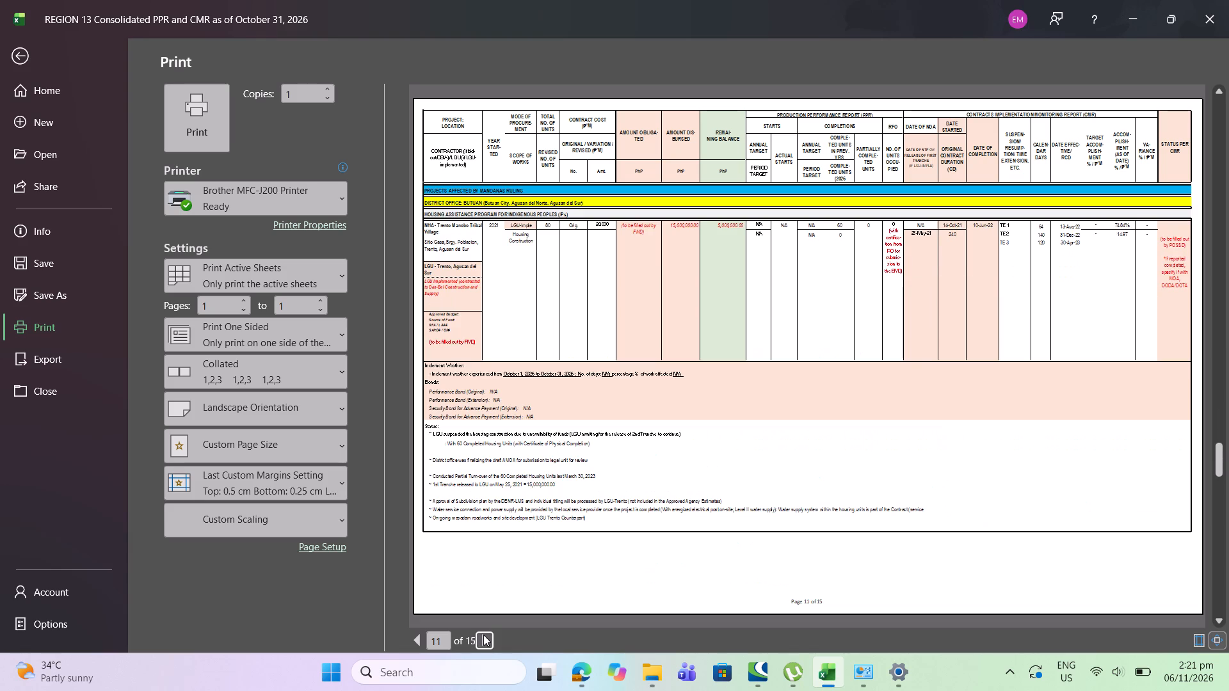
click(483, 635)
click(483, 635)
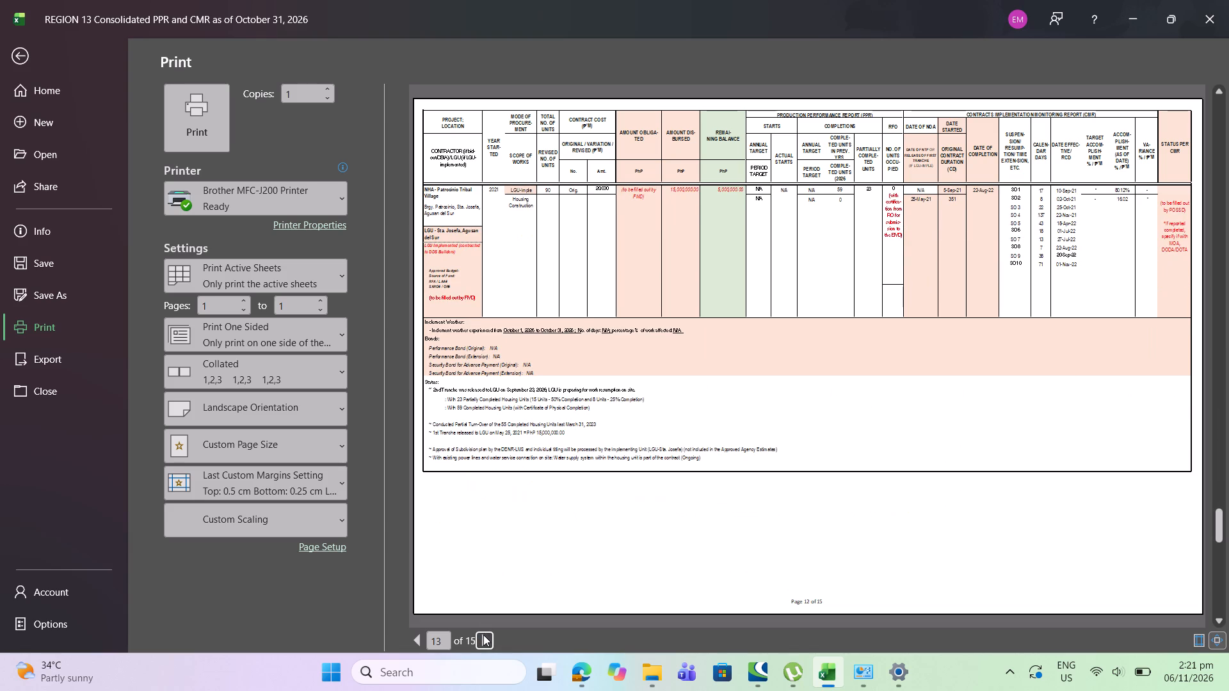
click(483, 635)
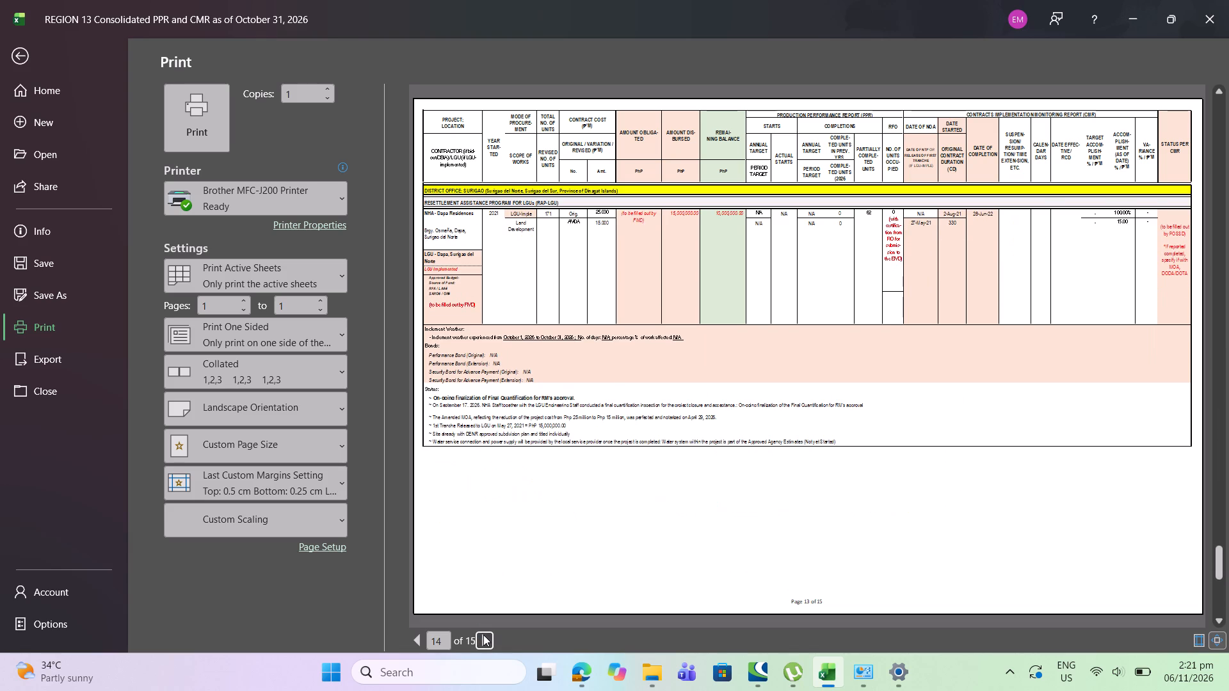
click(483, 635)
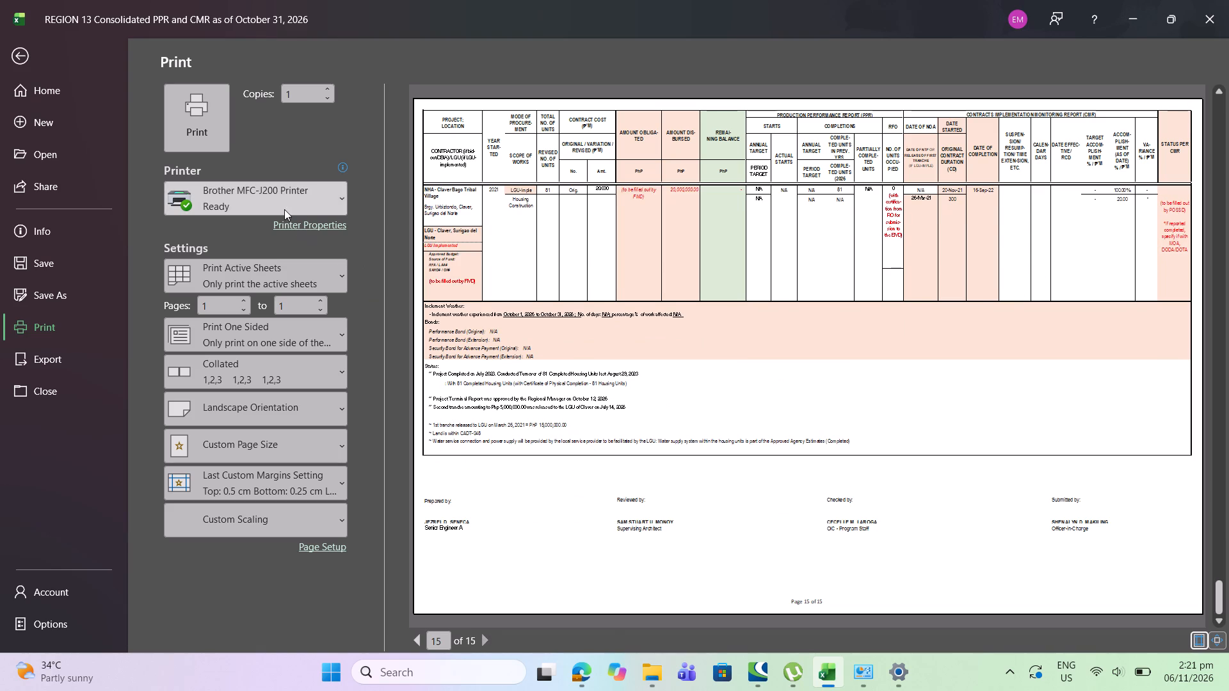
Print one copy of page 1 of the active sheet on the Brother MFC-J200, one-sided in landscape orientation.
click(210, 127)
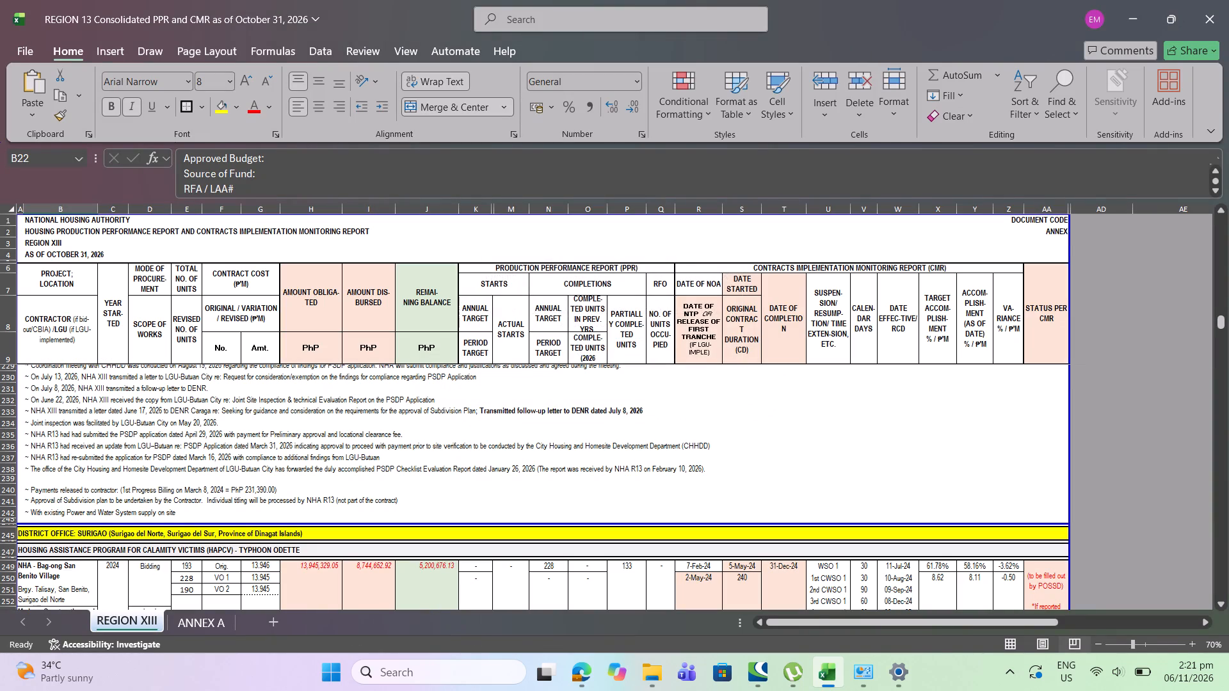
Switch to the Edge browser window with the Windows protected print mode article.
click(592, 676)
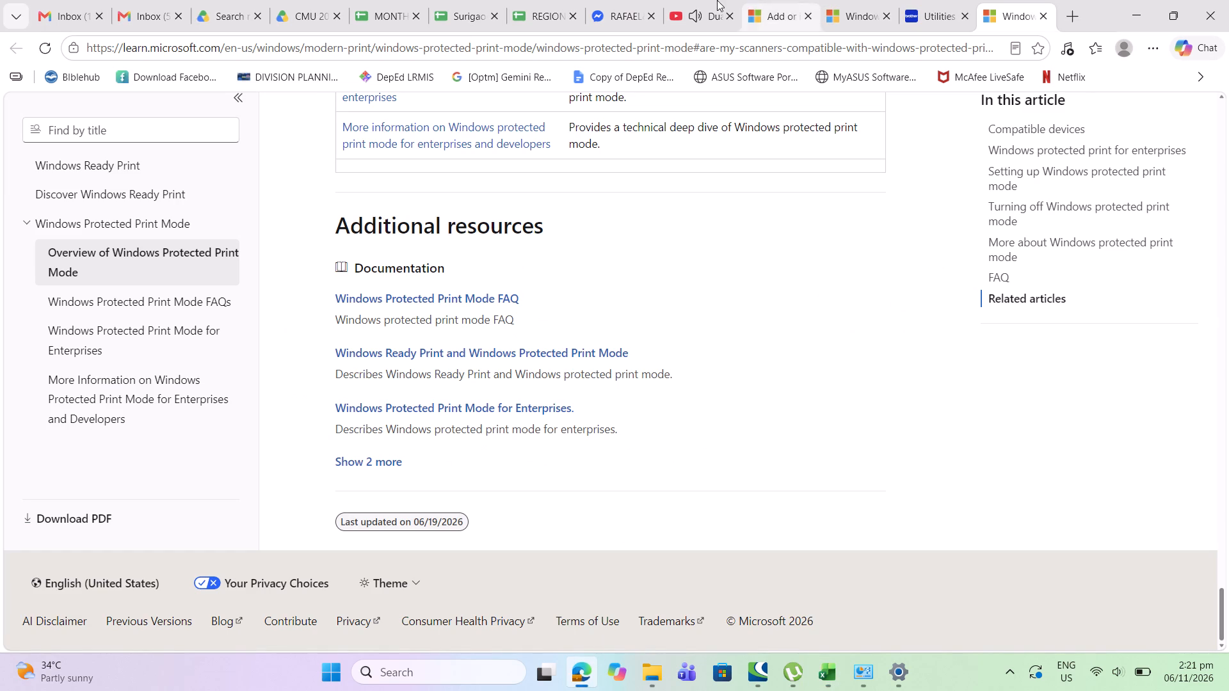
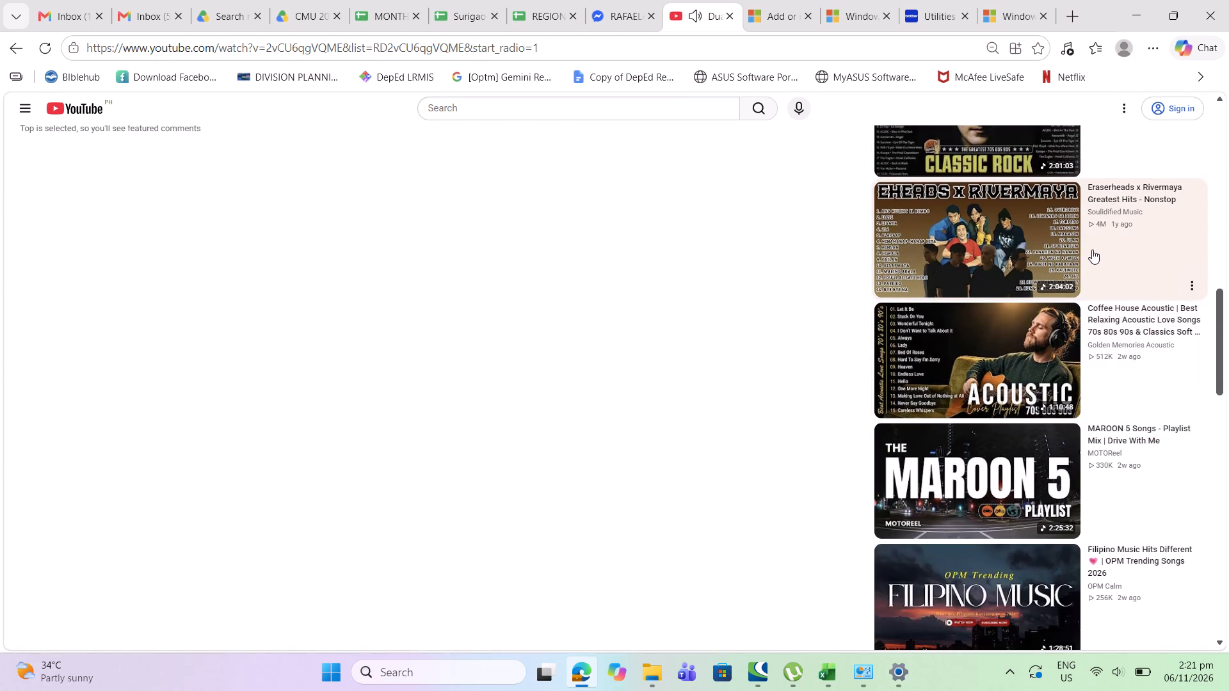
Play the YouTube video "Filipino Music Hits Different | OPM Trending Songs 2026" from the suggested videos and browse its related suggestions.
scroll(1094, 354, down, 3)
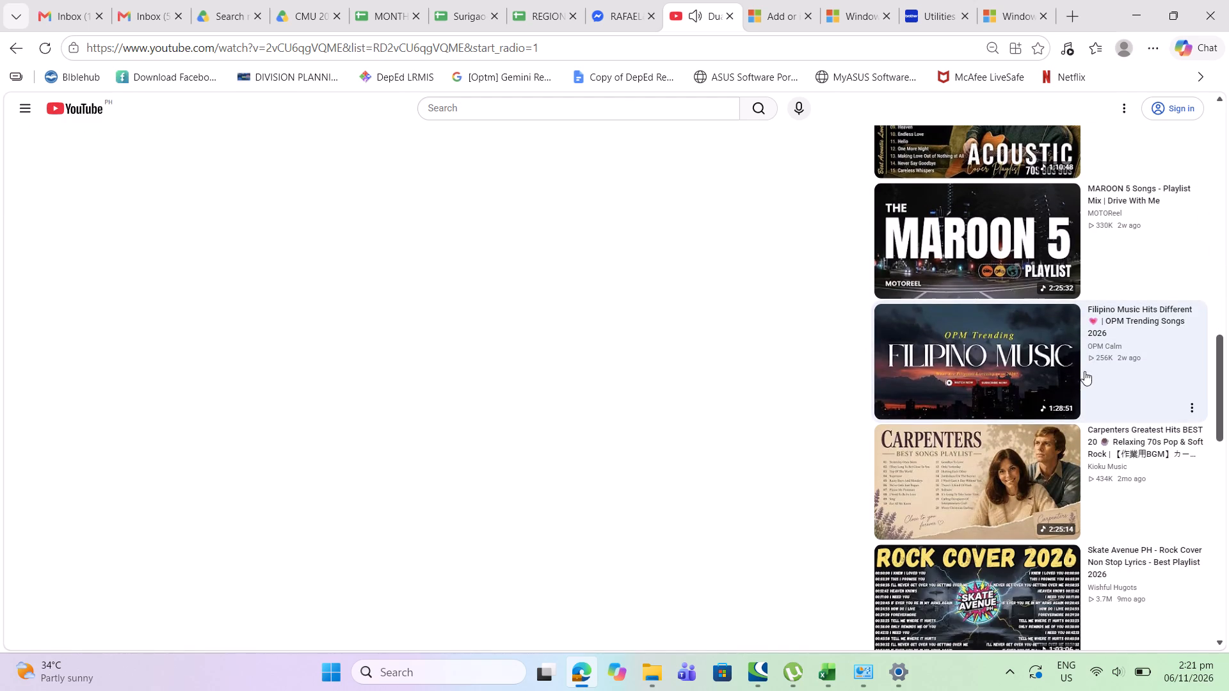
click(981, 365)
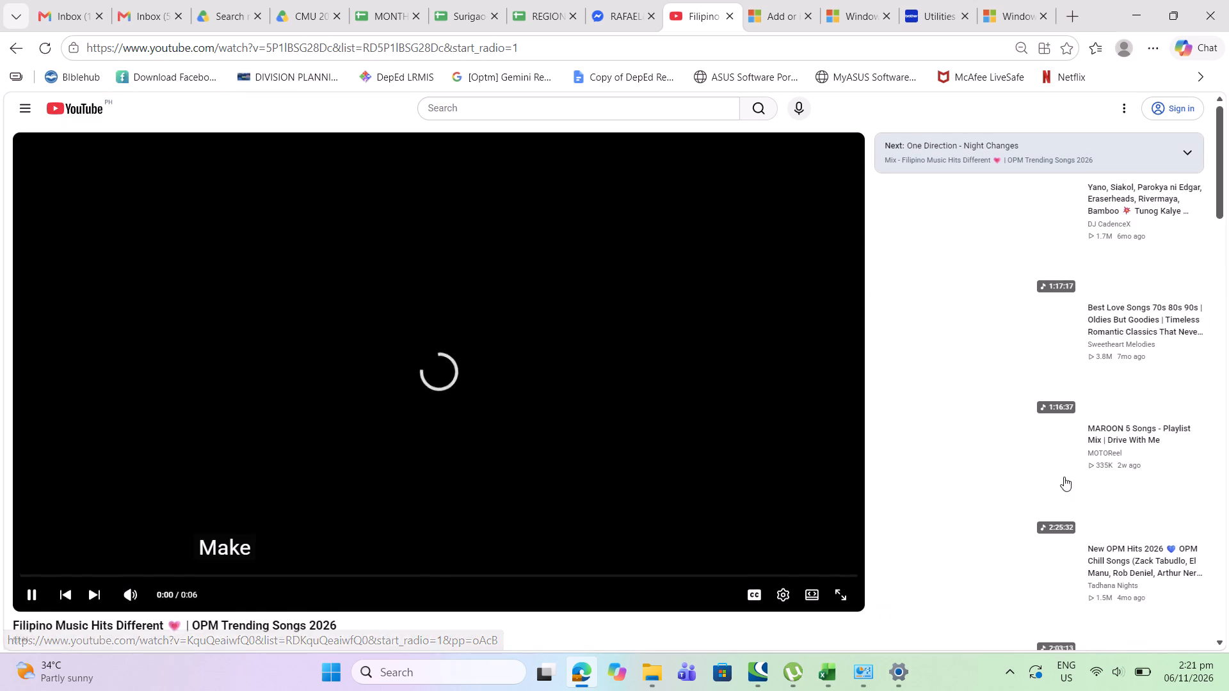
scroll(1063, 493, down, 6)
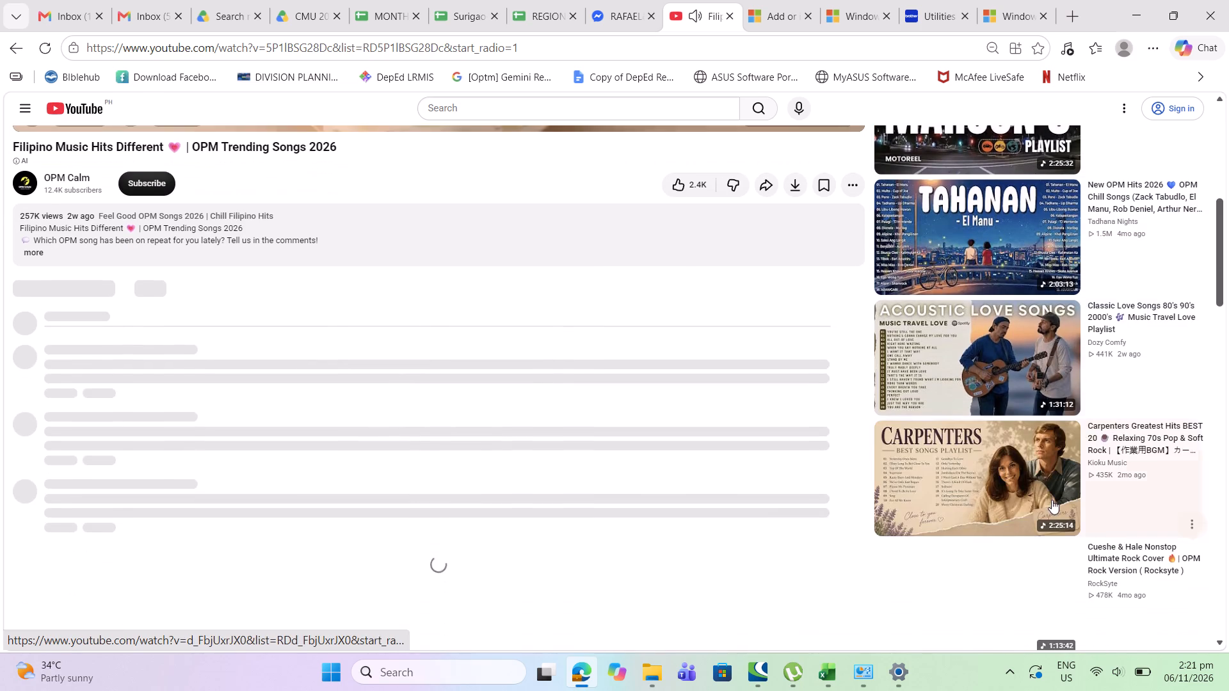
Switch back to the REGION 13 consolidated workbook in Excel.
click(824, 667)
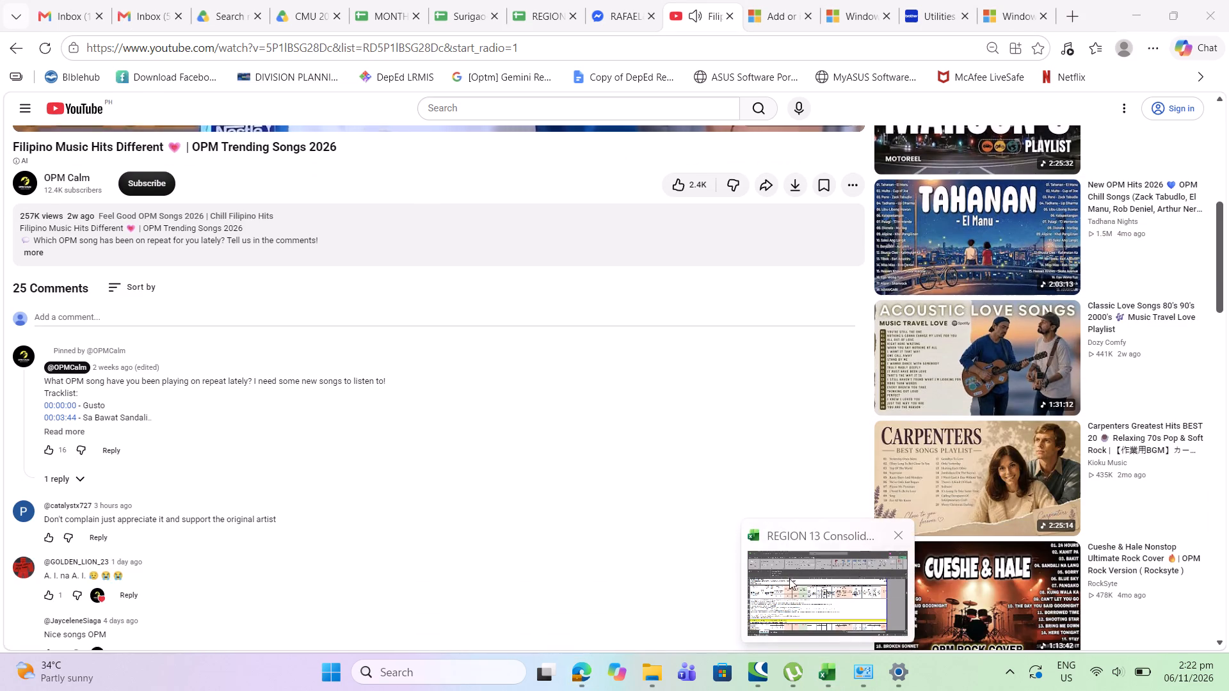
Switch to the REGION 13 Consolidated PPR and CMR workbook in Excel and print pages 2 to 15 on the Brother MFC-J200.
click(796, 591)
key(ctrl+p)
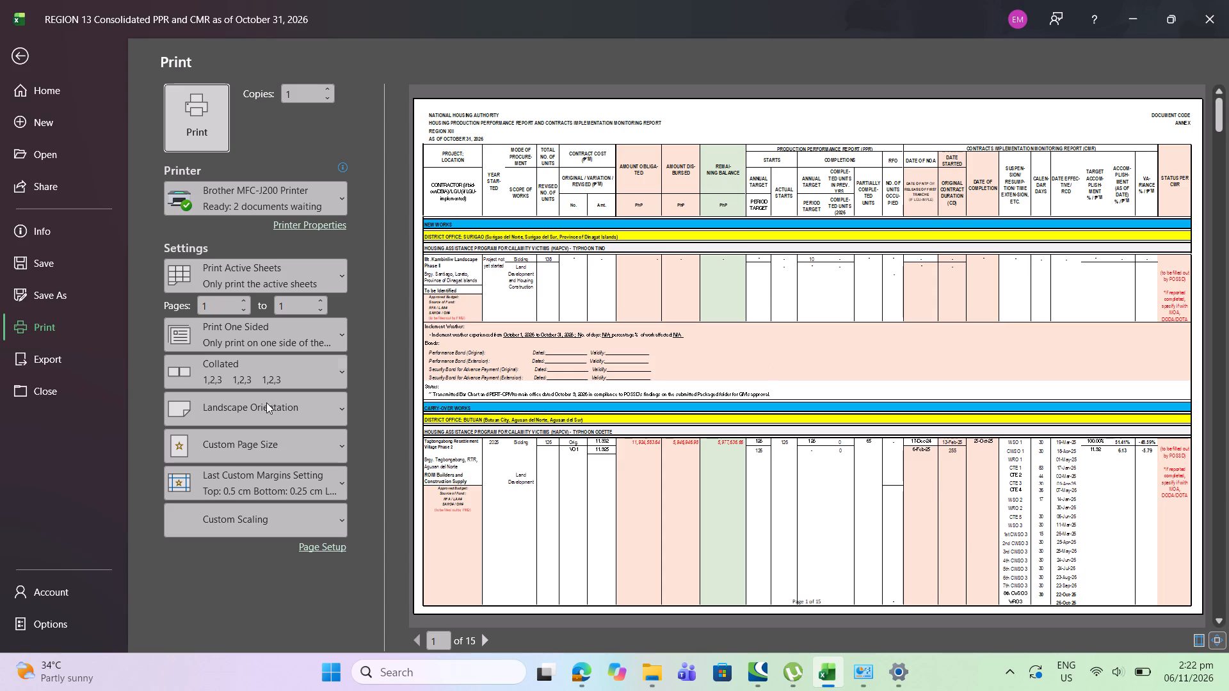
click(221, 308)
key(2)
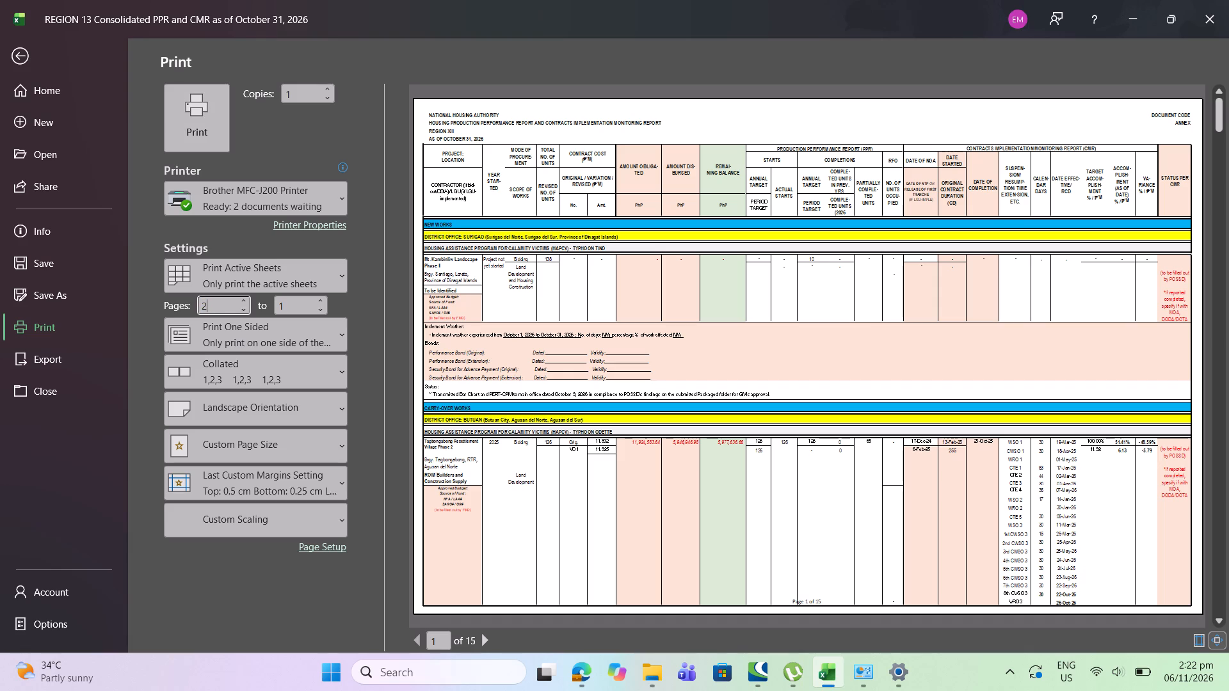
key(Tab)
text(15)
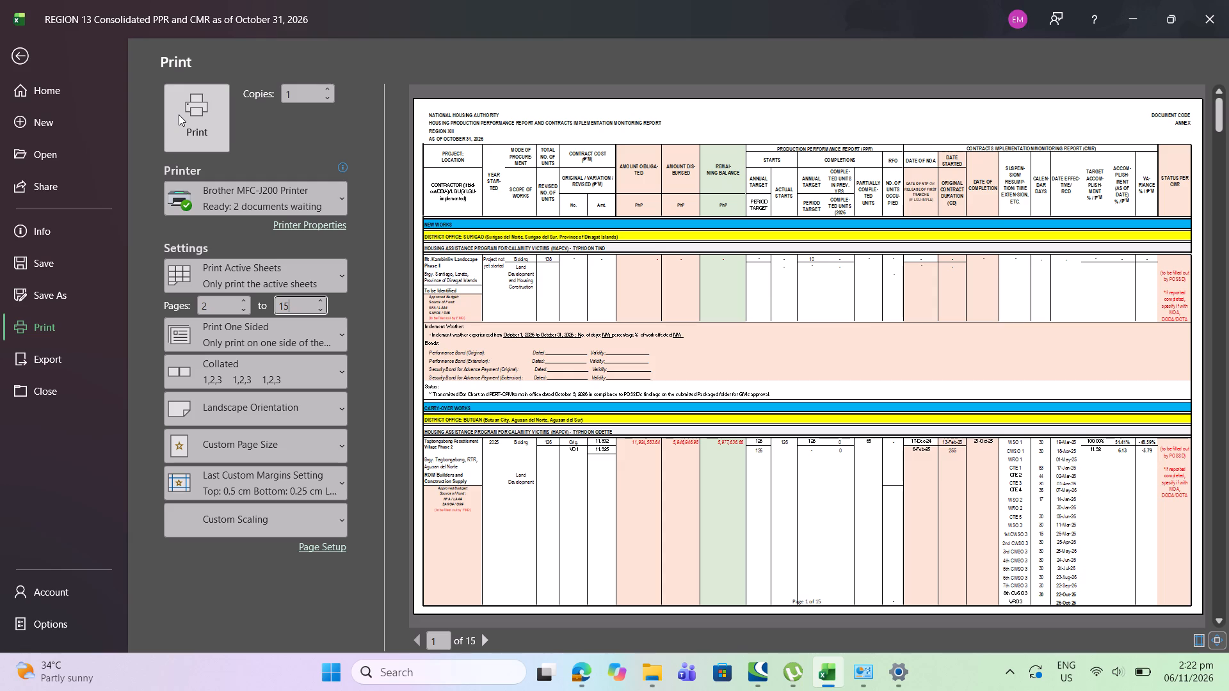
click(179, 115)
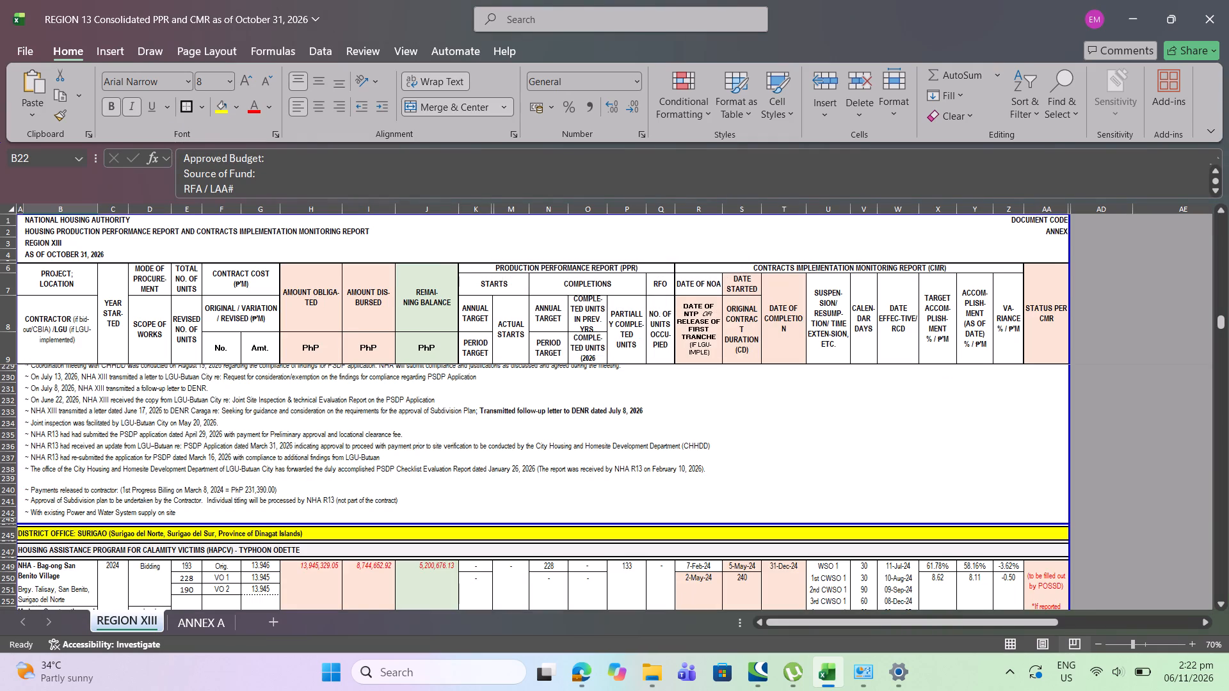
Switch to Edge and raise the system volume for the music video that is playing.
click(577, 683)
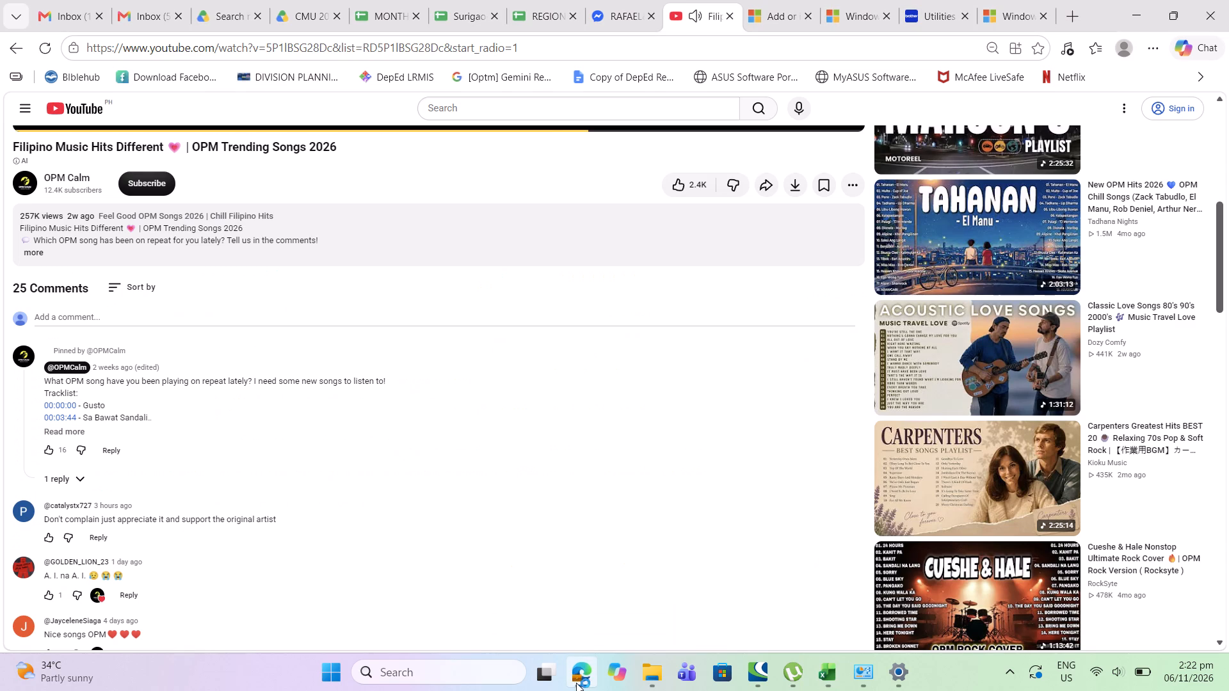
scroll(516, 328, up, 4)
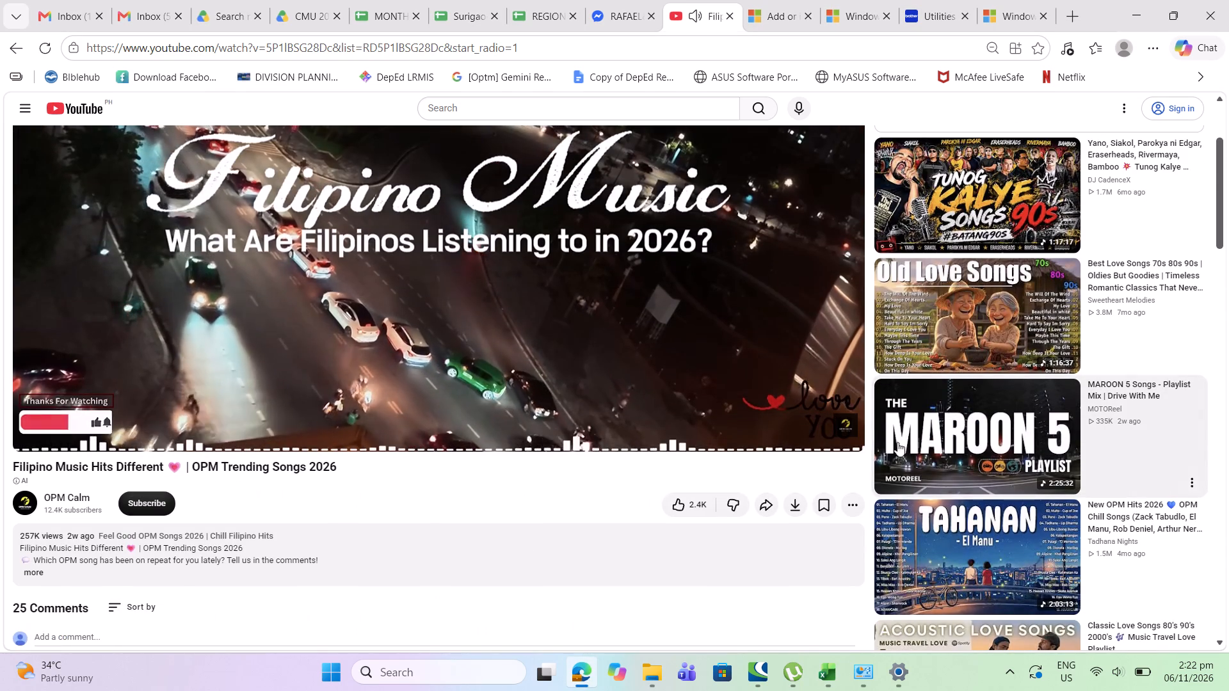
click(1111, 668)
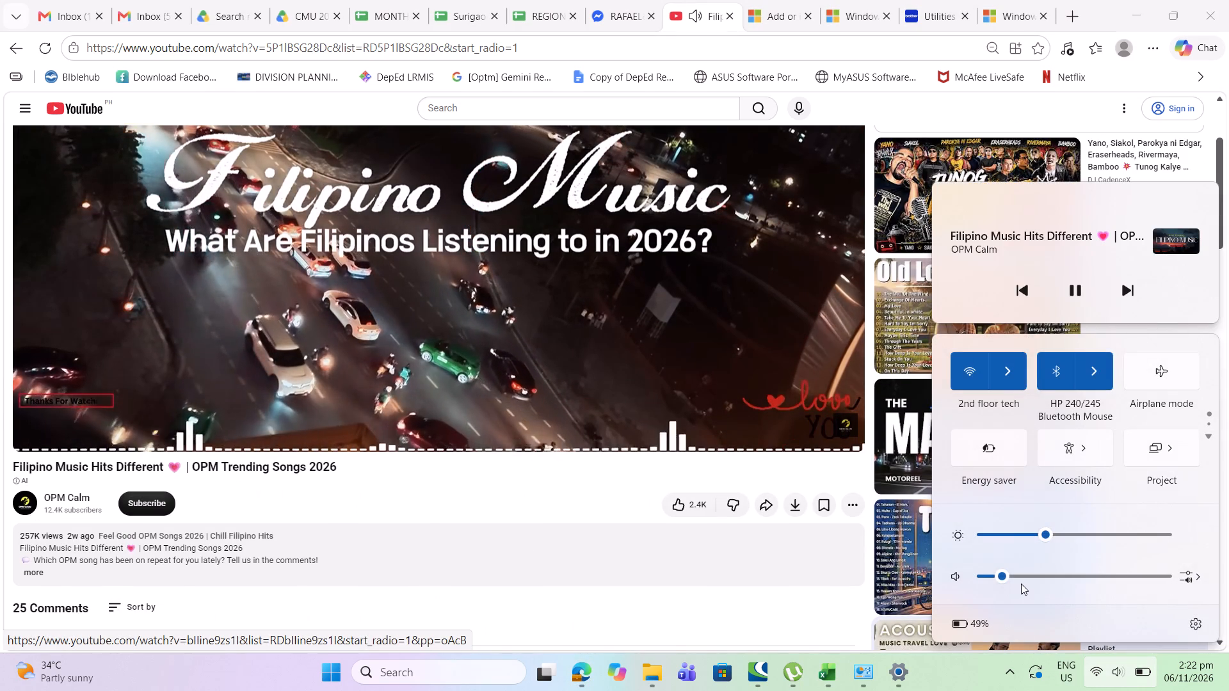
scroll(1021, 584, up, 4)
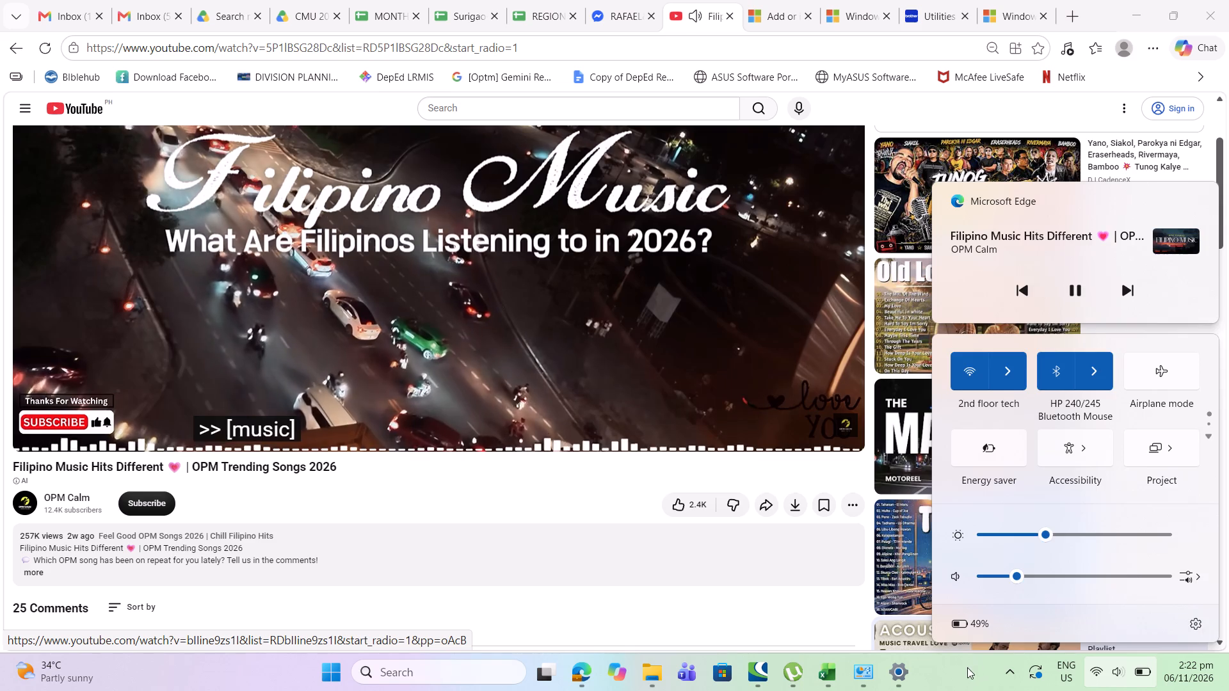
click(967, 667)
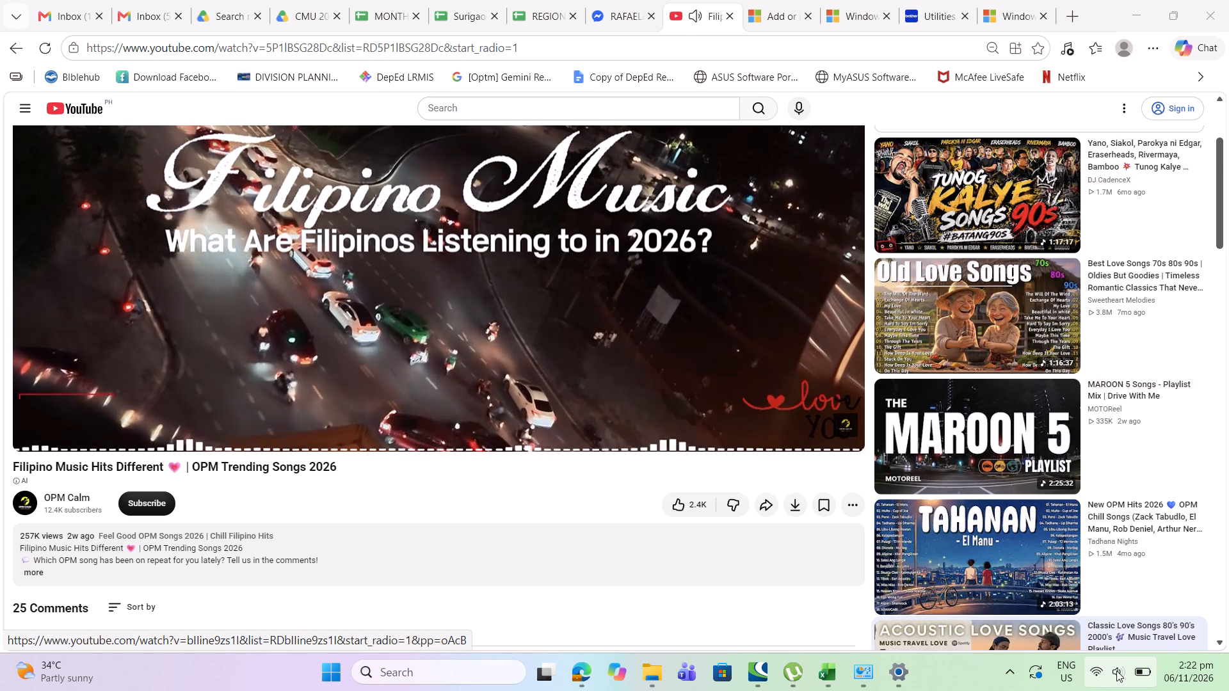
click(1116, 671)
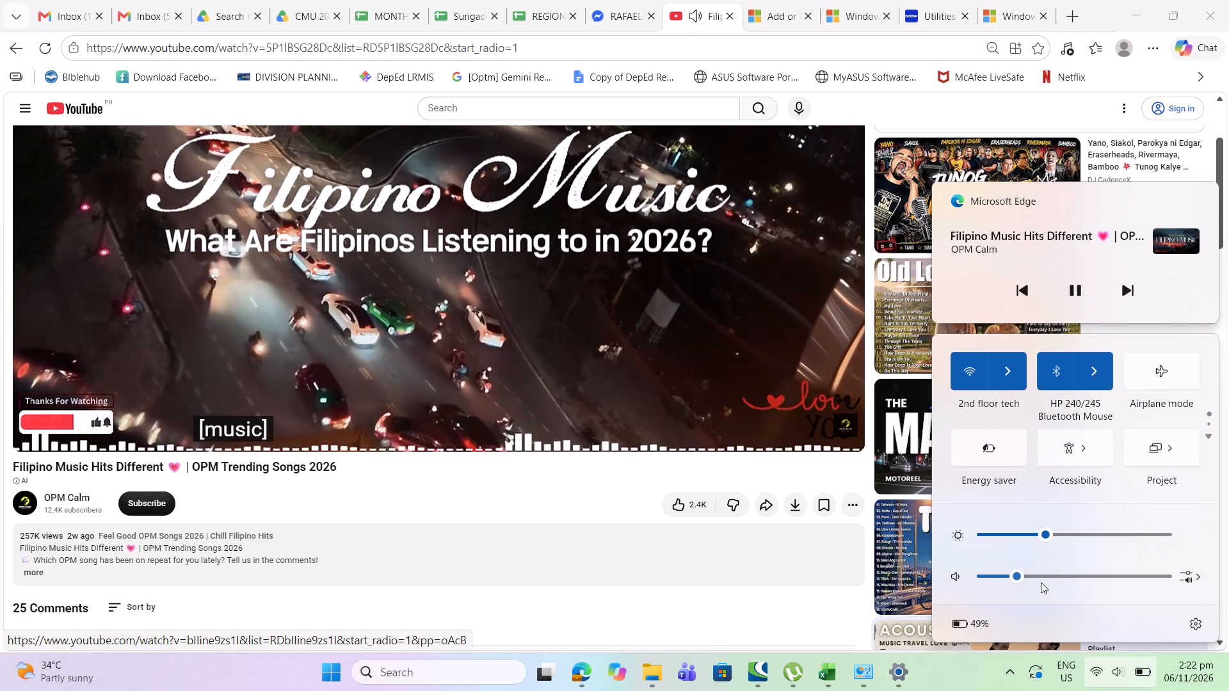
scroll(1041, 582, up, 1)
click(972, 671)
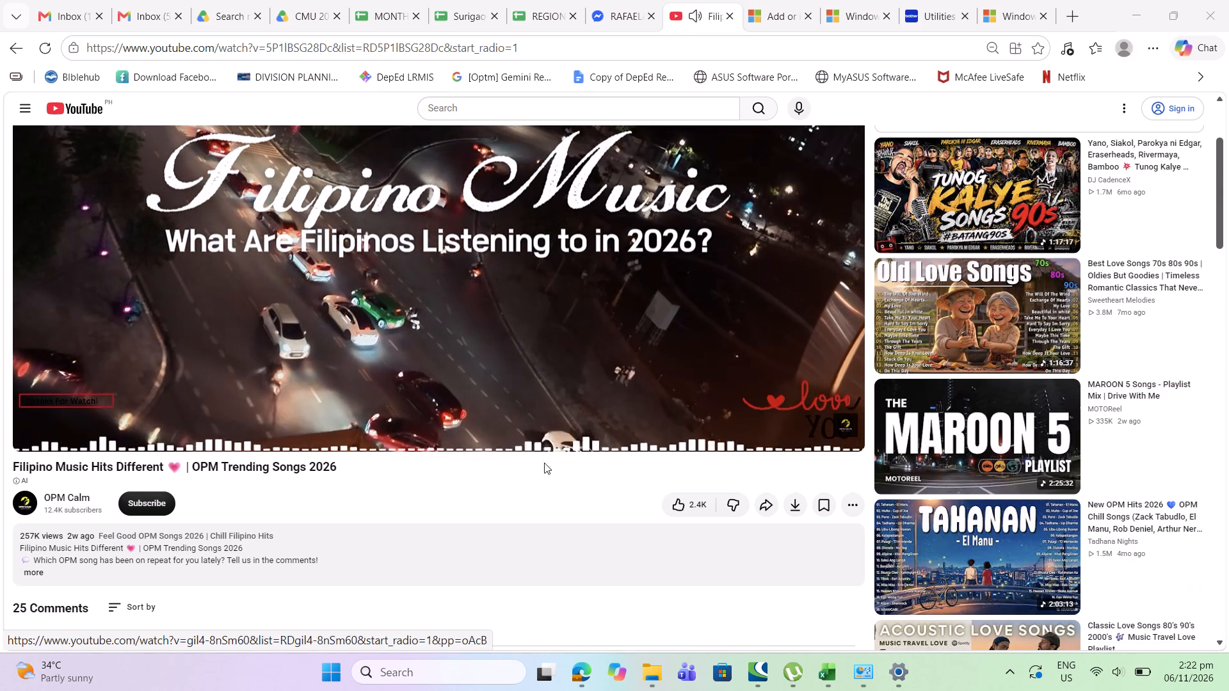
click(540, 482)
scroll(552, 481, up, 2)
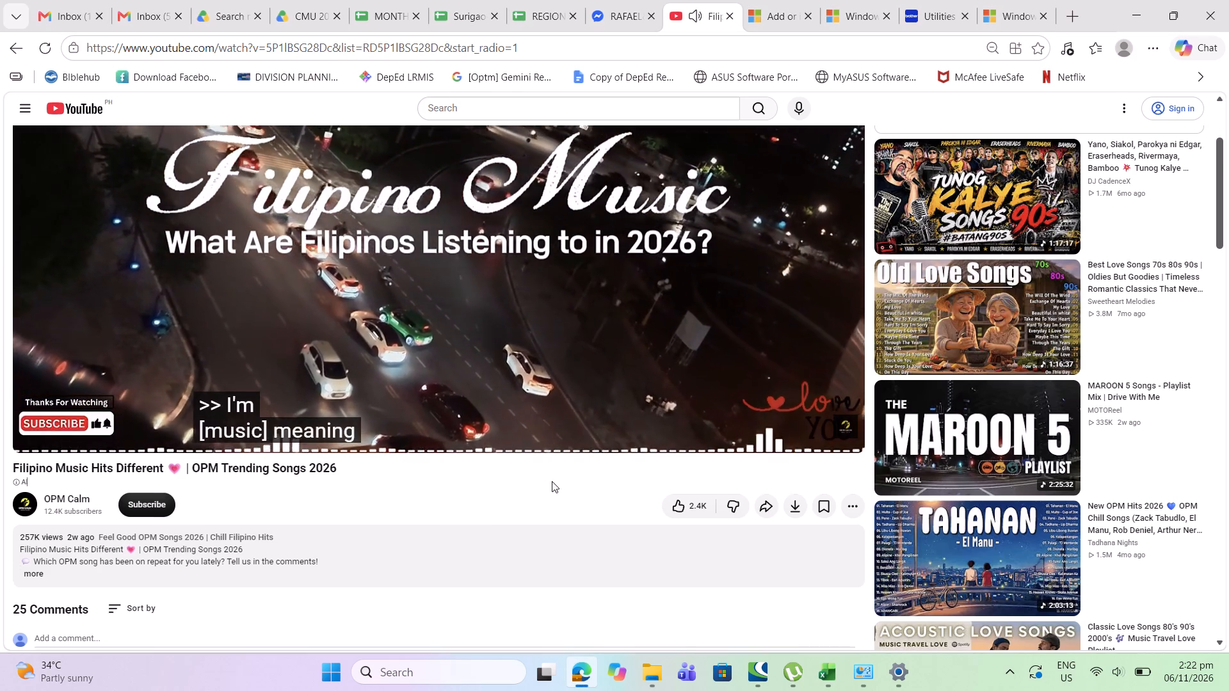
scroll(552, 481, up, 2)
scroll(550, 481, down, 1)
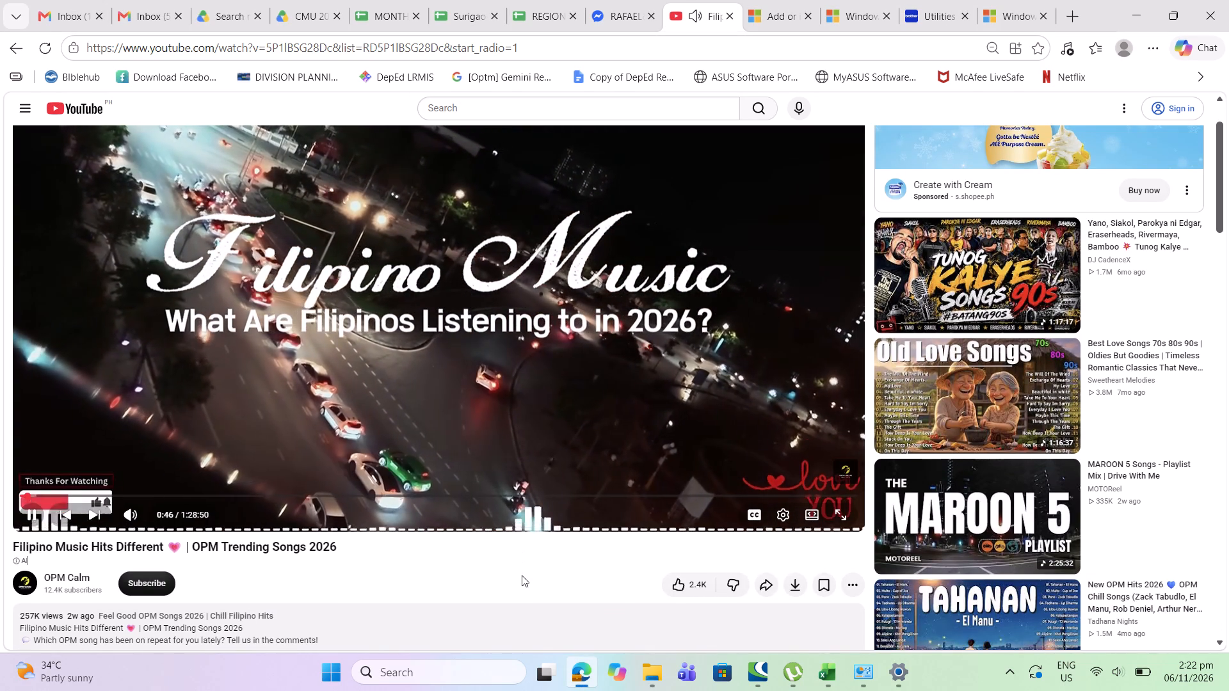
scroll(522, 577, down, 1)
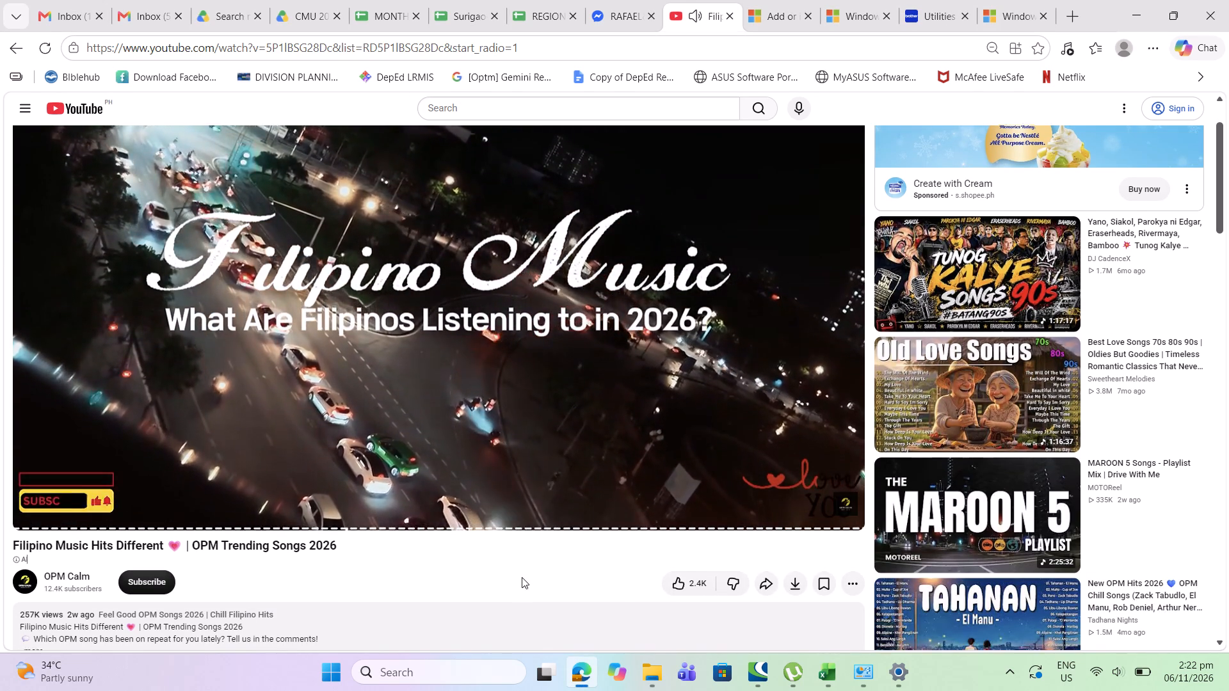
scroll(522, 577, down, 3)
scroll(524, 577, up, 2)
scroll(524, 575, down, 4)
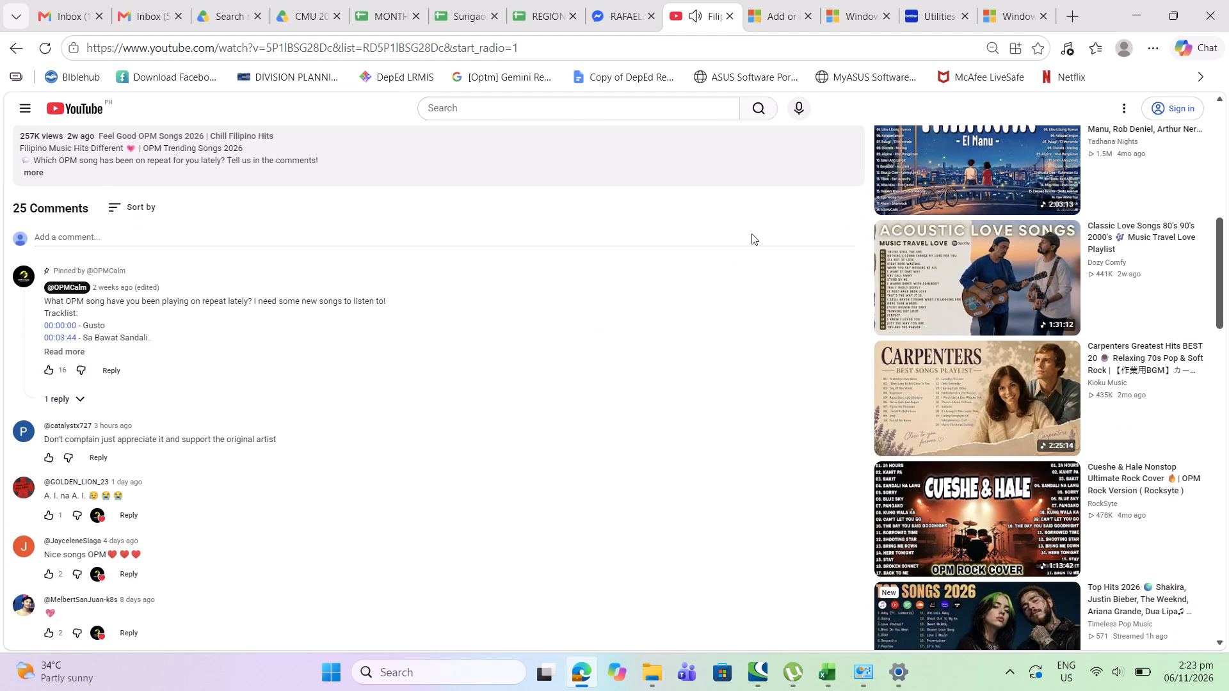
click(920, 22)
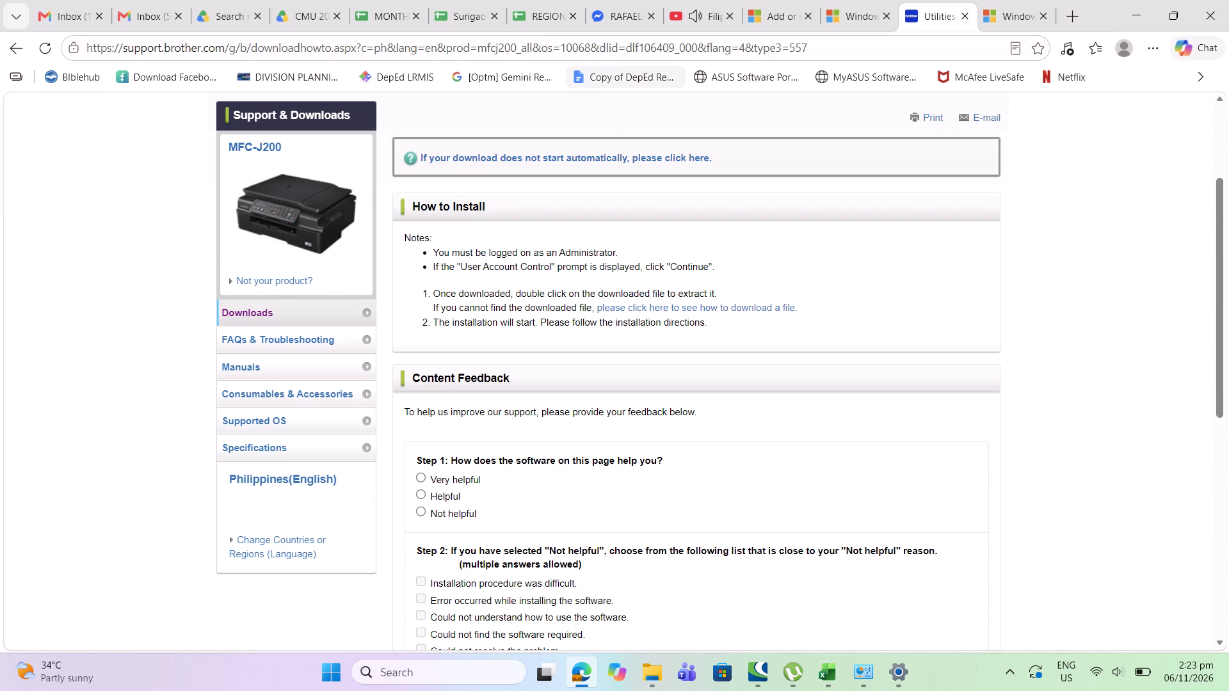
In the MONTHLY YOLANDA ACCOMPLISHMENT REPORT sheet, change the month in cell A3 so the line reads AS OF OCTOBER 31, 2026.
click(392, 15)
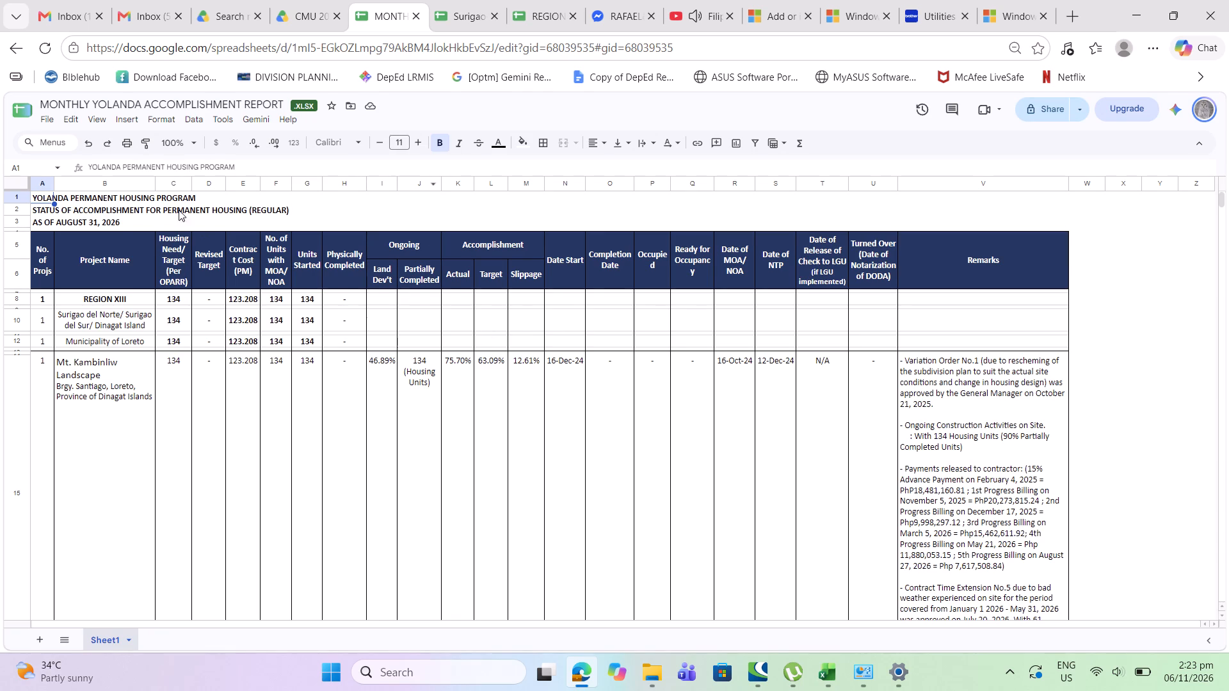
click(40, 219)
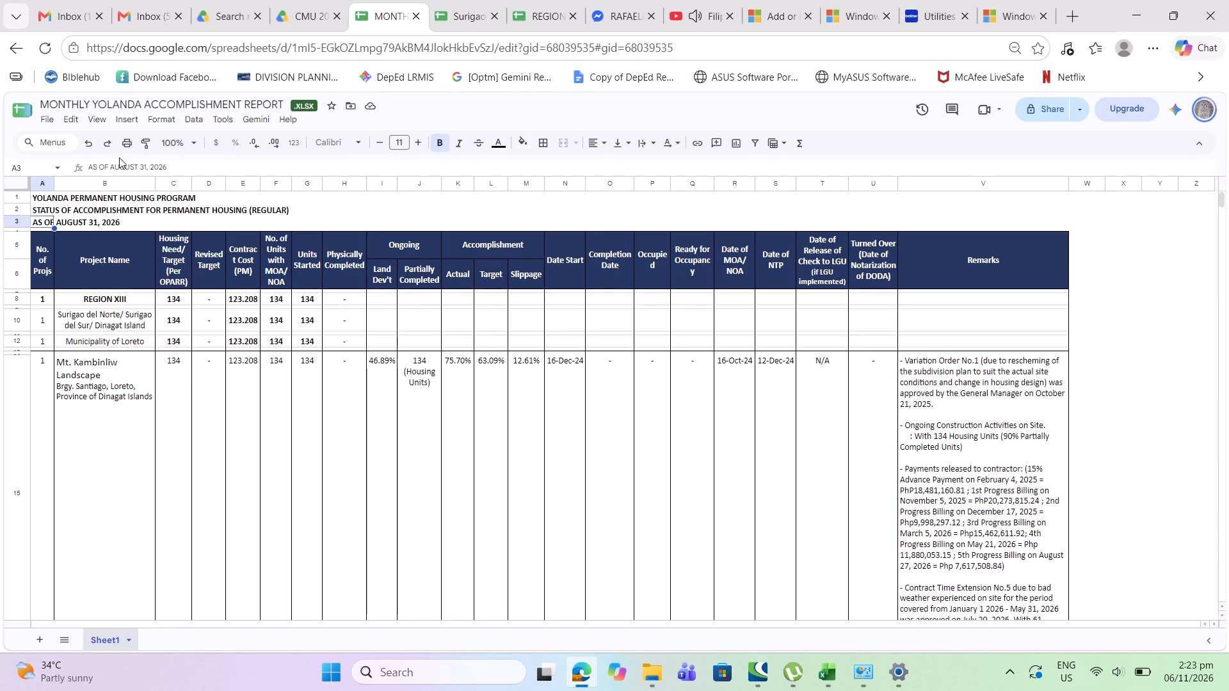
drag(109, 170, 135, 168)
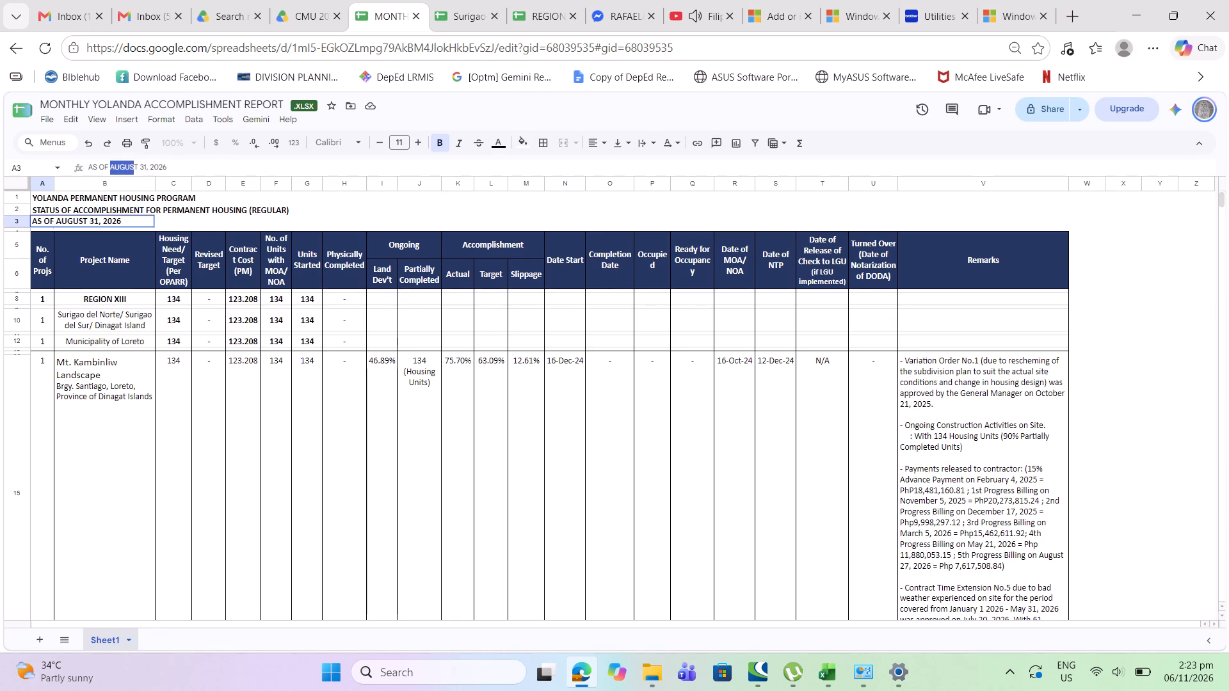
drag(135, 168, 138, 166)
text(OCTOBER)
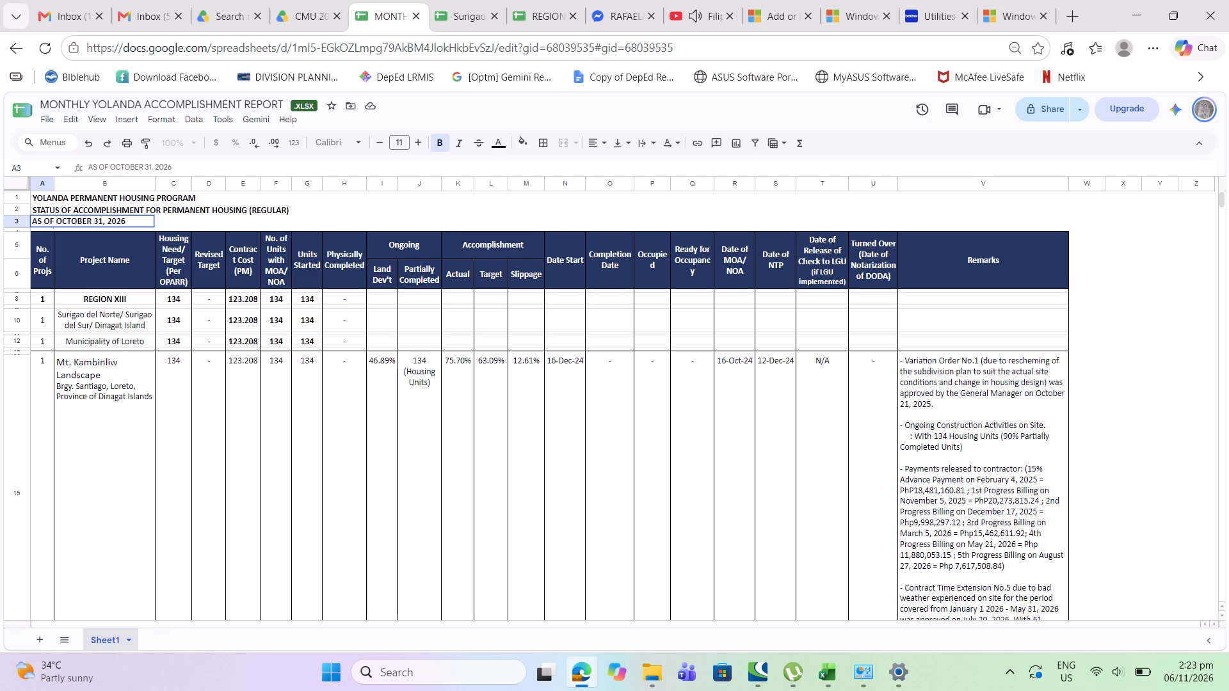
click(207, 413)
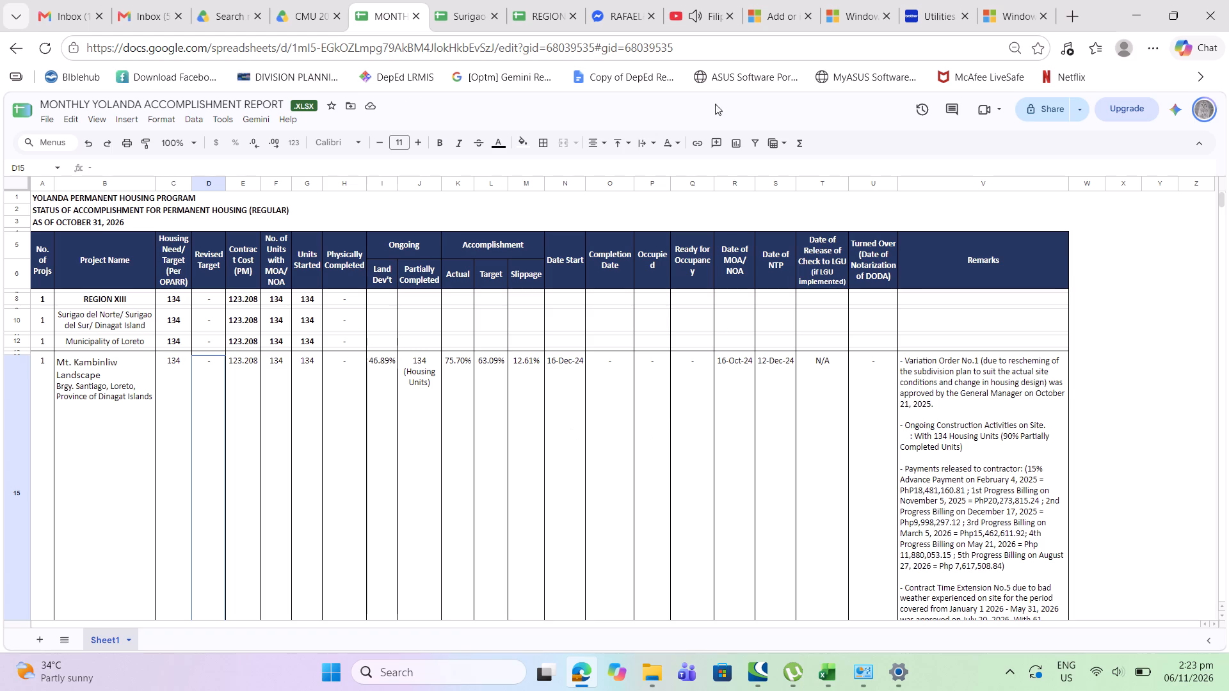
Skim the Microsoft support article on adding or installing a printer in Windows.
click(536, 7)
click(783, 6)
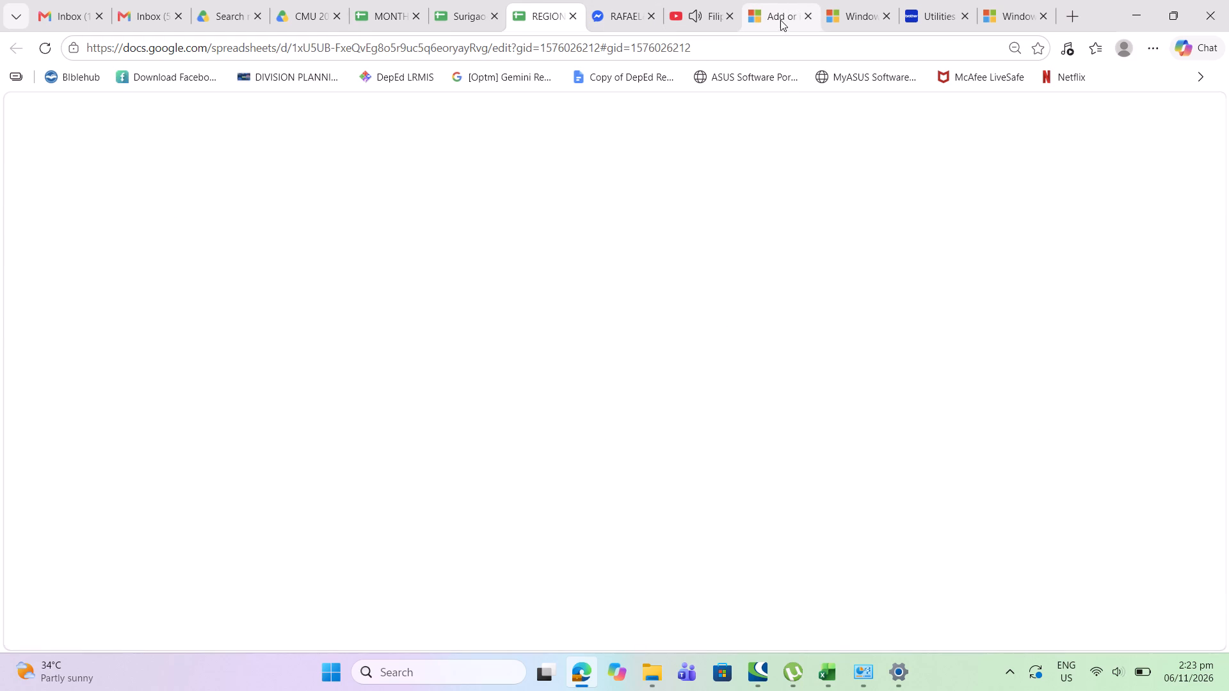
scroll(791, 372, down, 6)
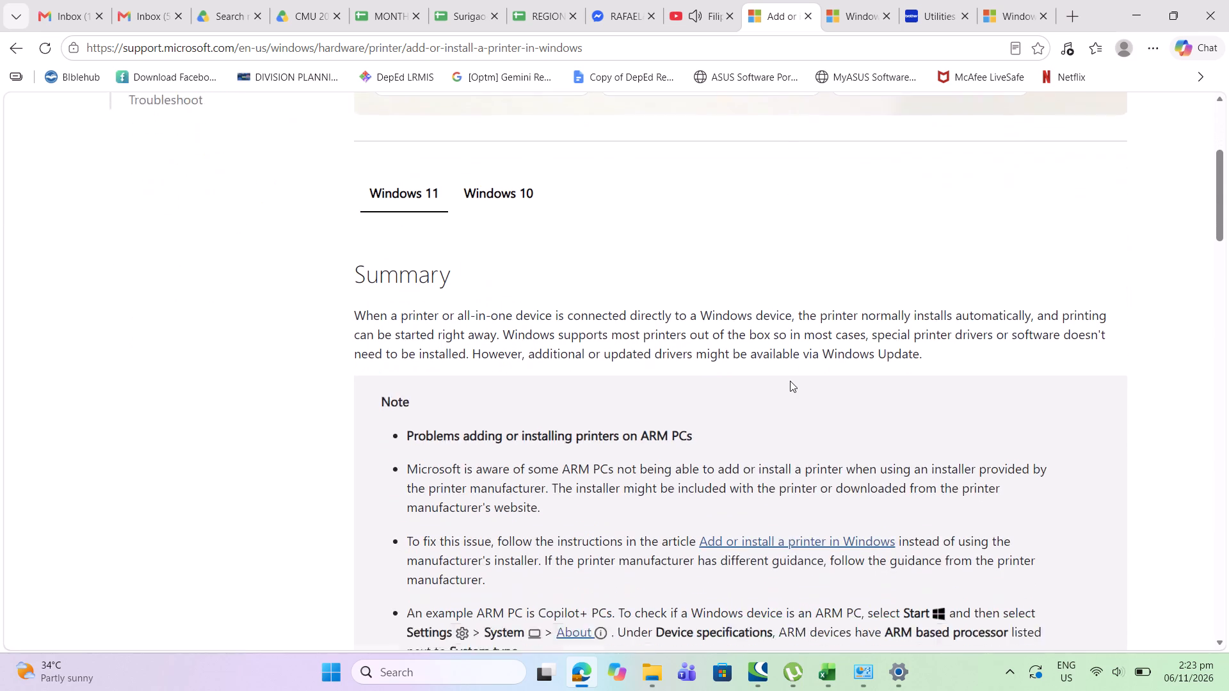
scroll(790, 381, down, 1)
scroll(790, 381, up, 6)
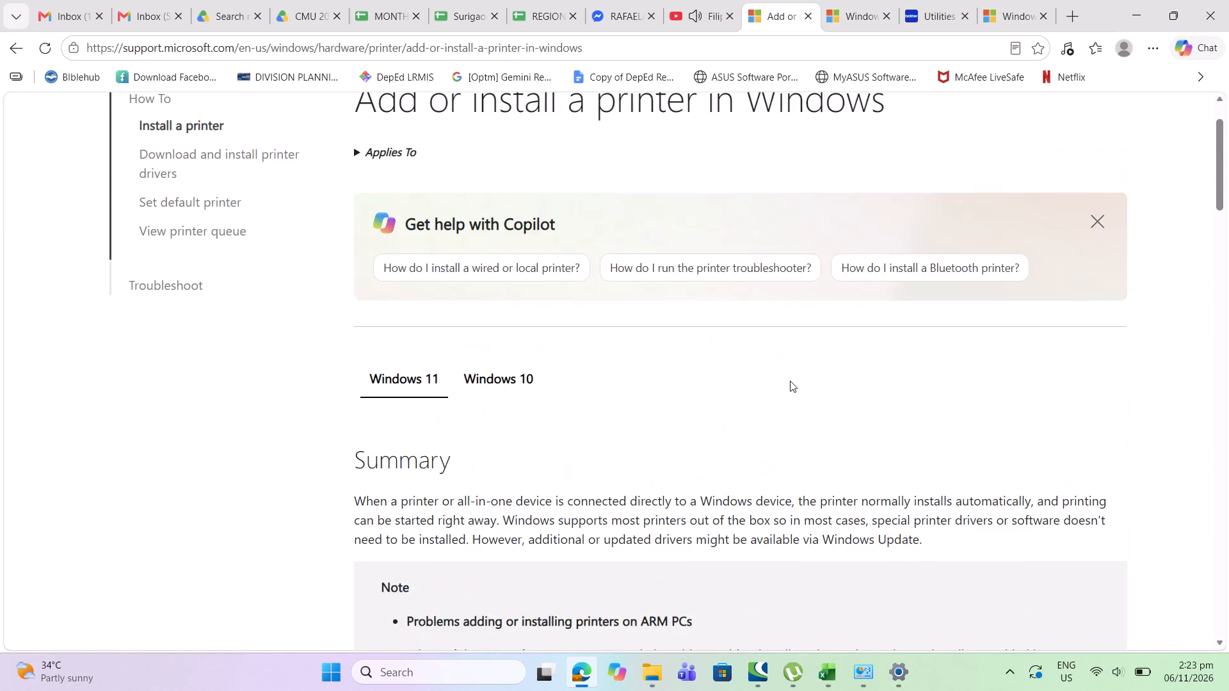
scroll(787, 381, down, 9)
scroll(709, 358, up, 6)
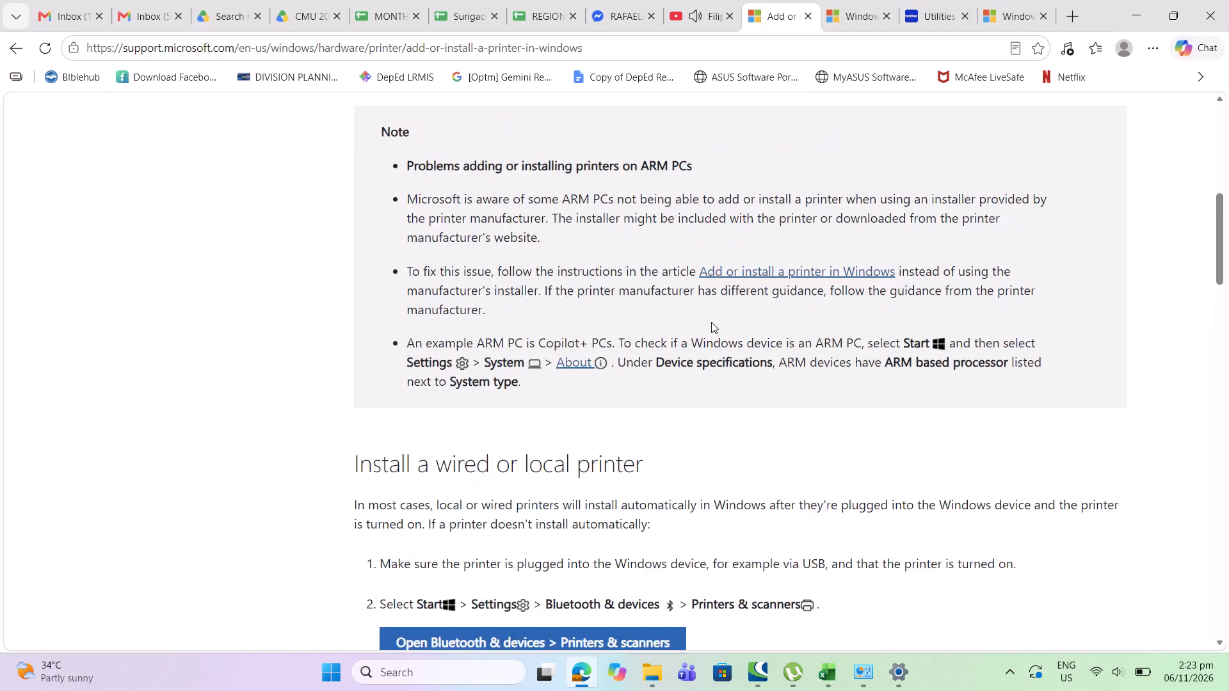
Close the four printer-related pages: the Microsoft printer installation article, both Windows Protected Print Mode pages and the Brother MFC-J200 download page.
click(805, 15)
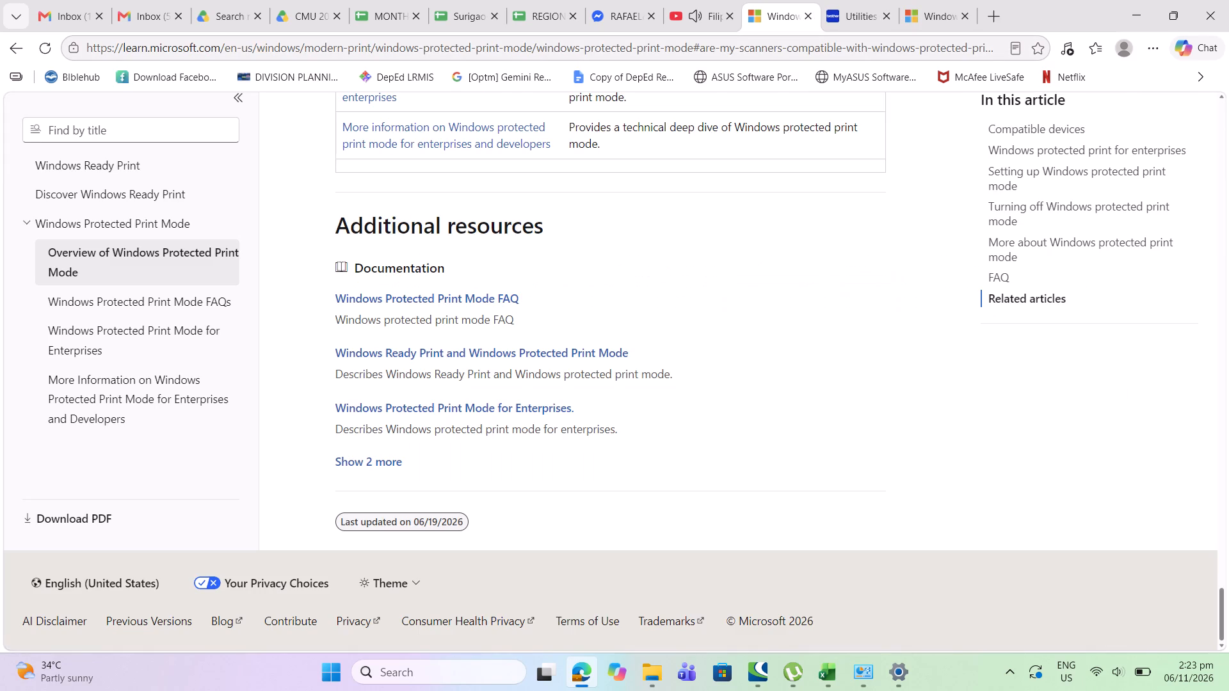
click(806, 17)
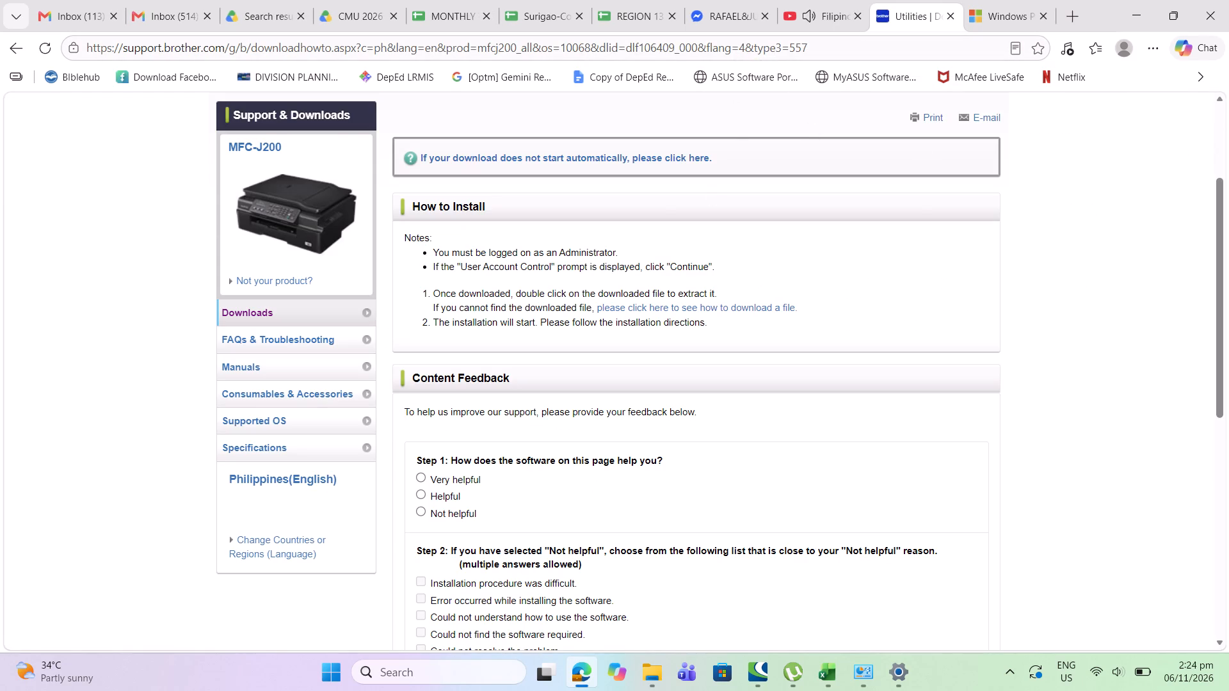
click(946, 14)
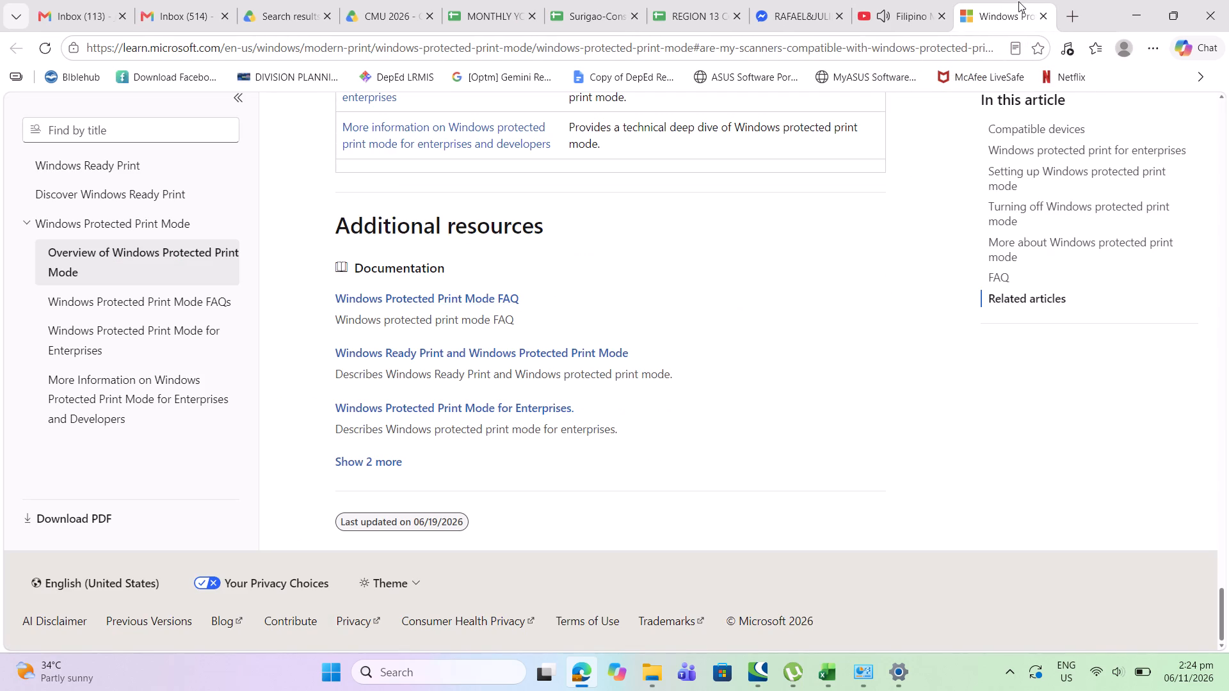
click(1043, 16)
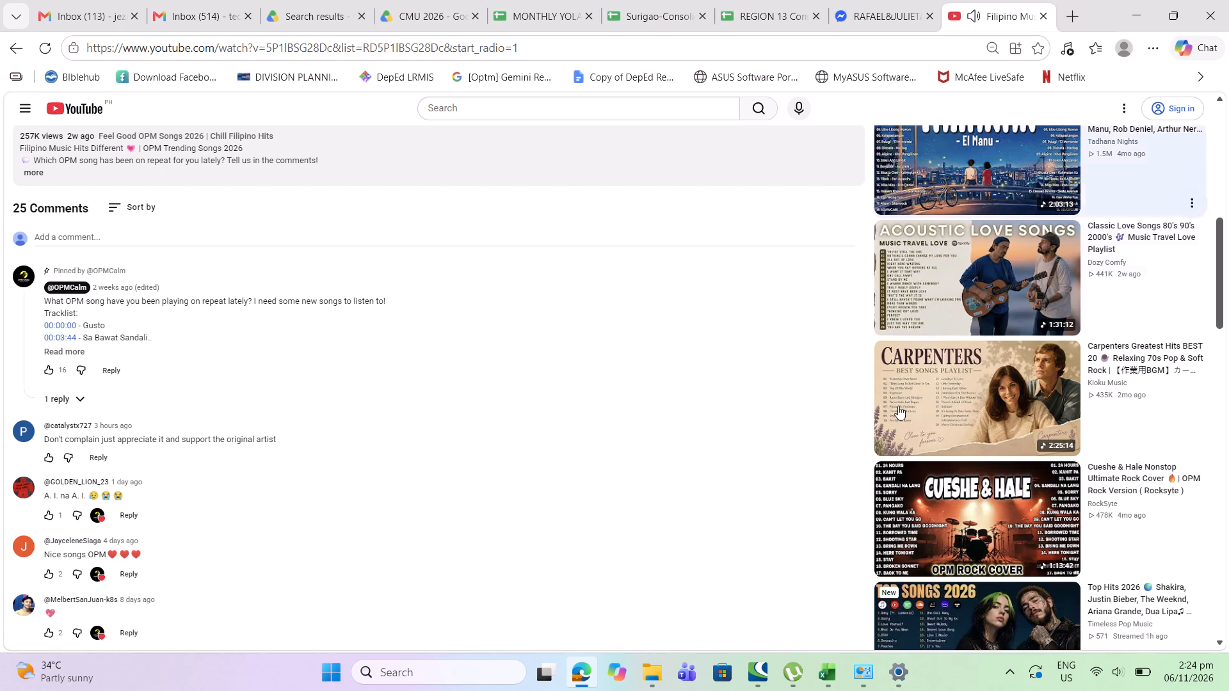
Switch to File Explorer and view the files in the Downloads folder.
click(641, 673)
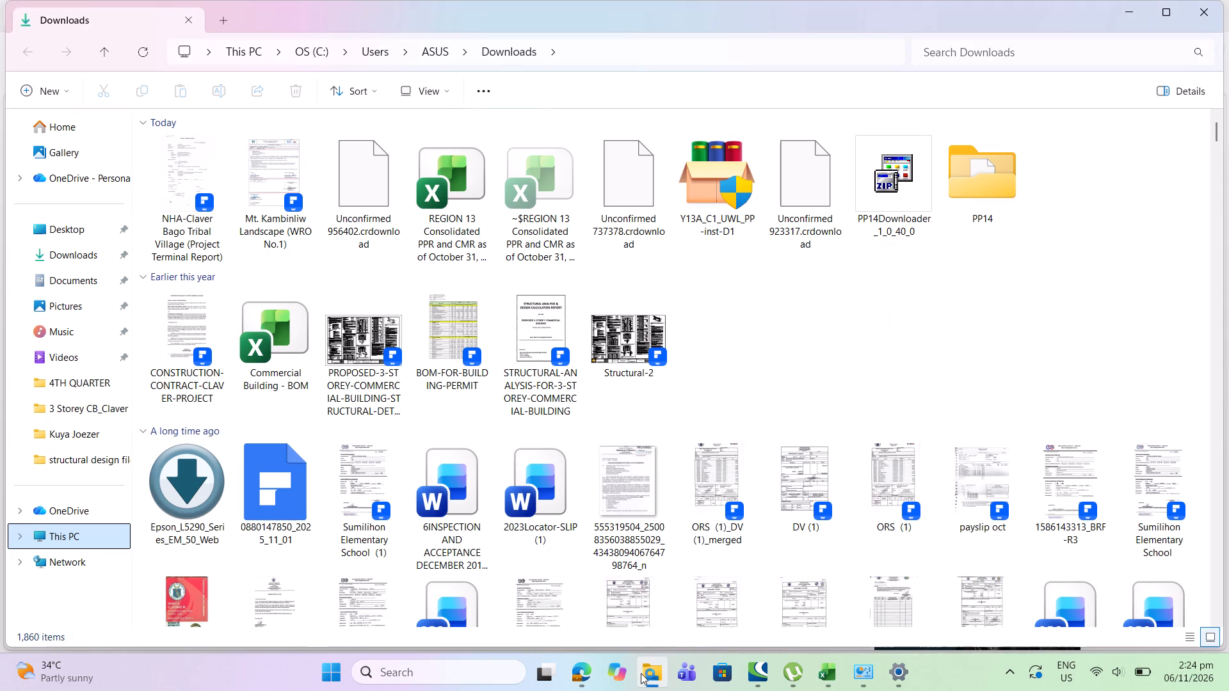
scroll(790, 272, up, 2)
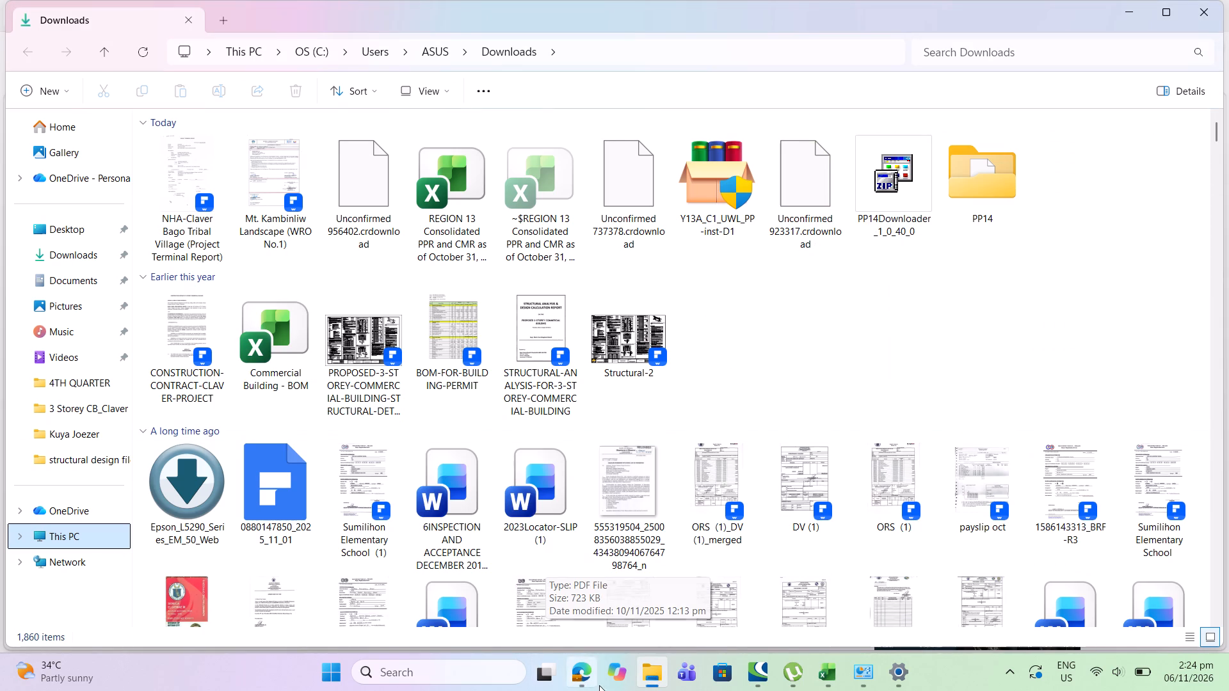
Switch to Microsoft Edge, look through the open report spreadsheets, and close the Surigao consolidated one.
click(577, 681)
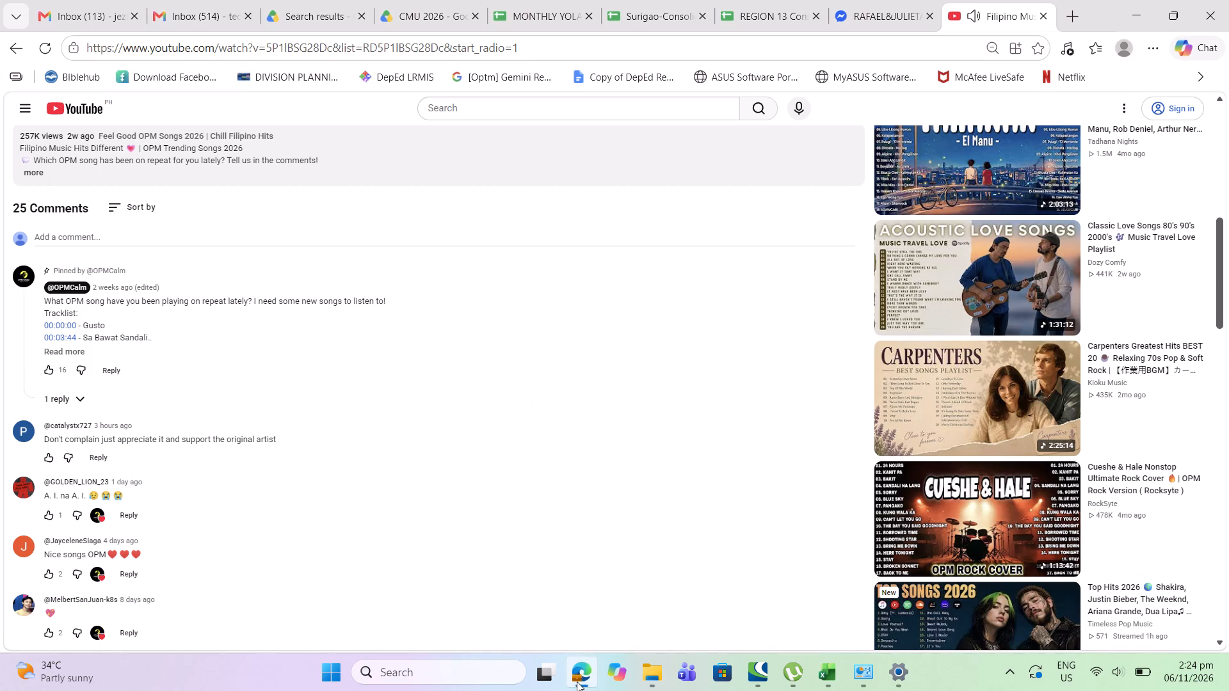
click(510, 0)
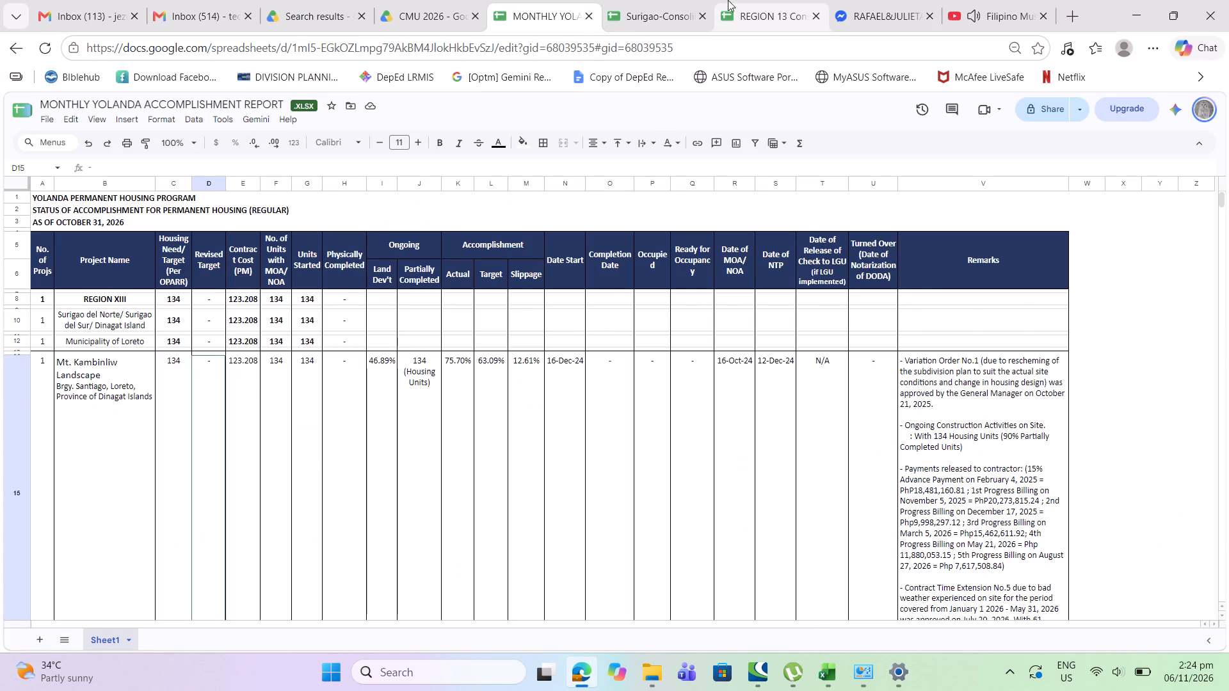
click(766, 3)
click(663, 5)
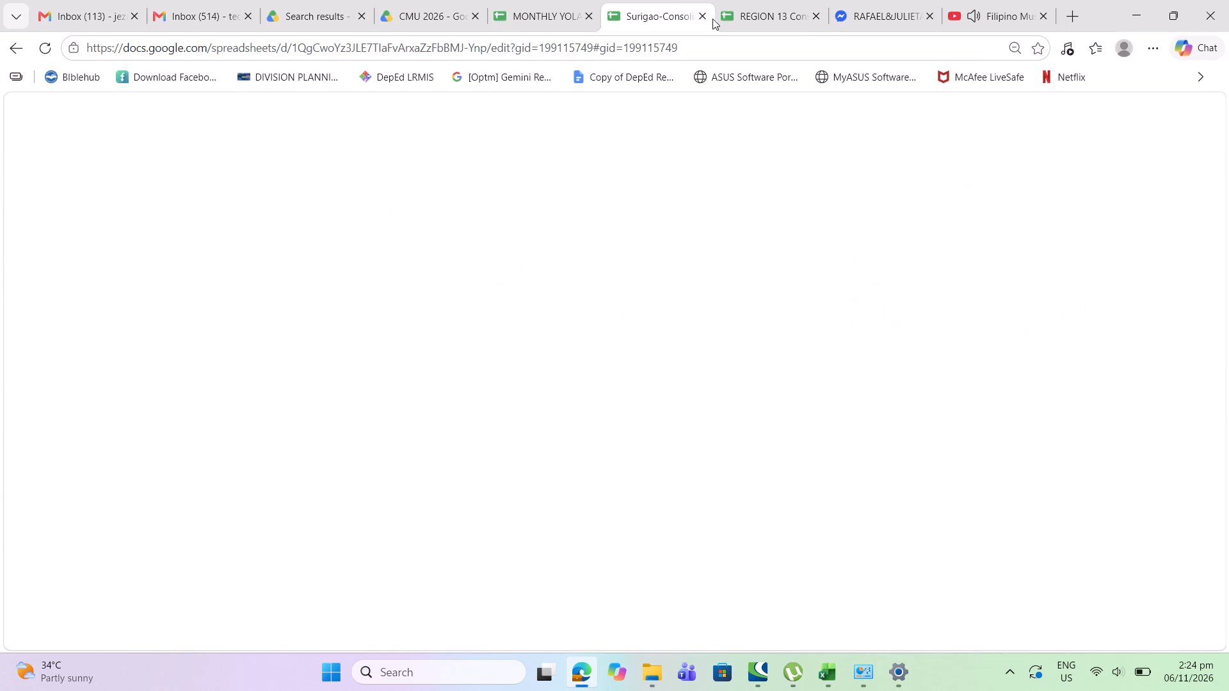
click(701, 15)
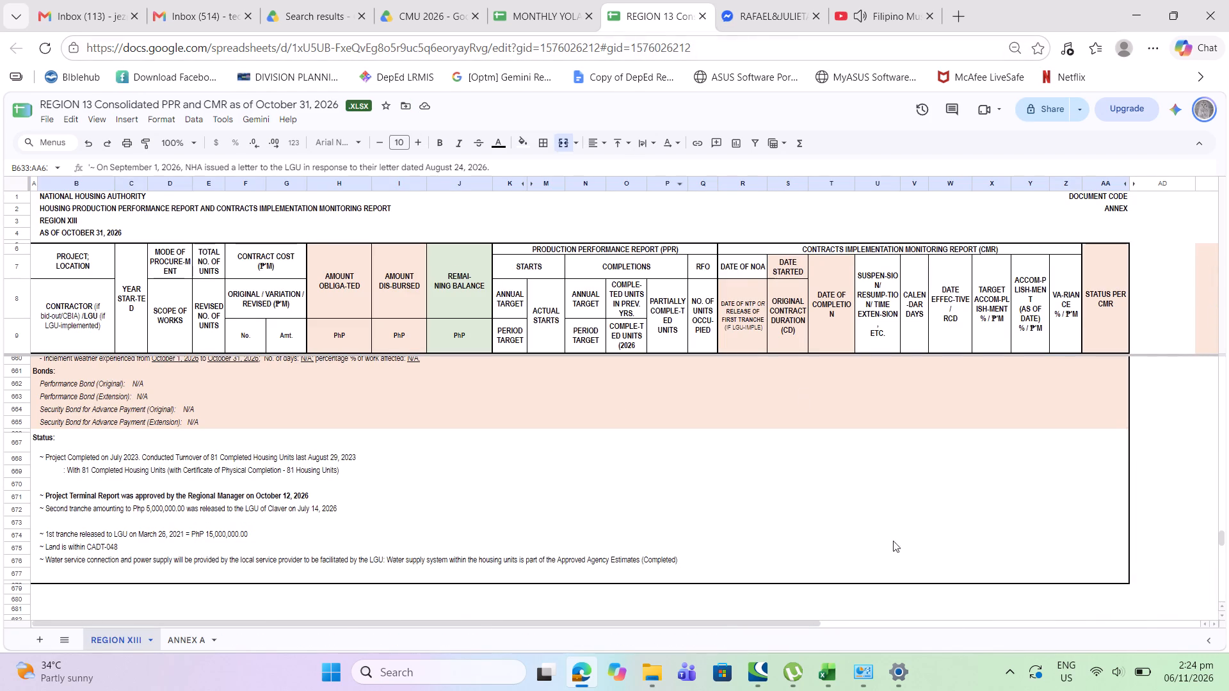
Show the hidden system tray icons in Windows.
click(1005, 672)
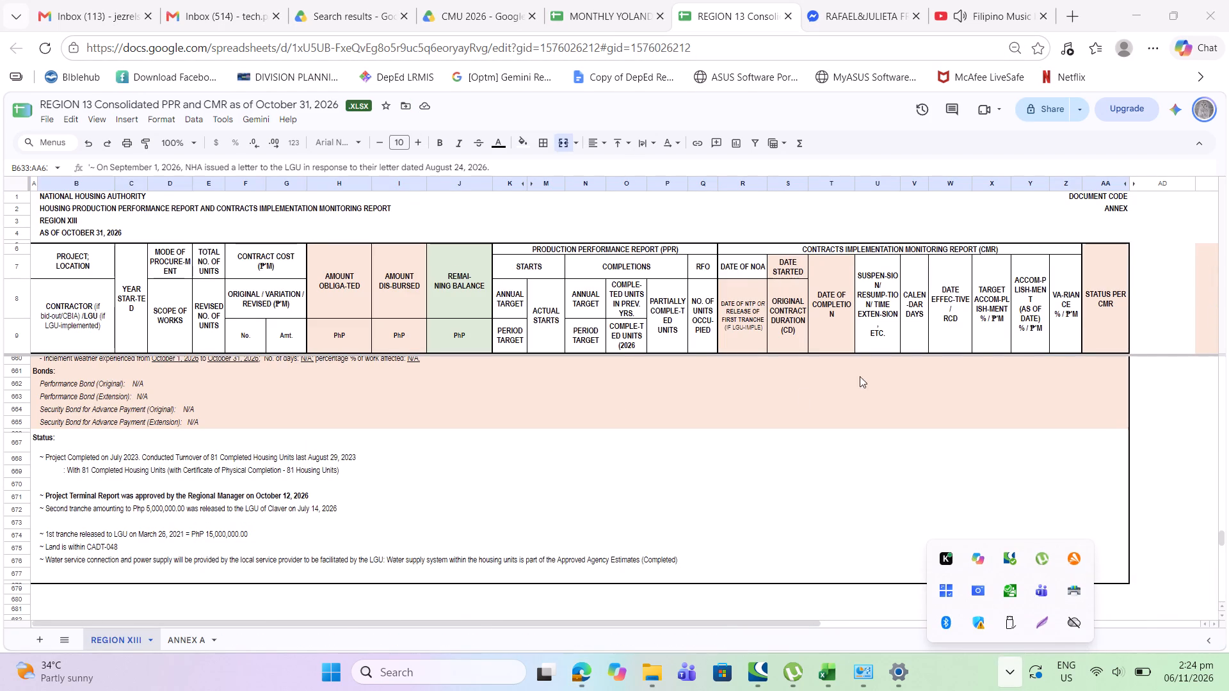
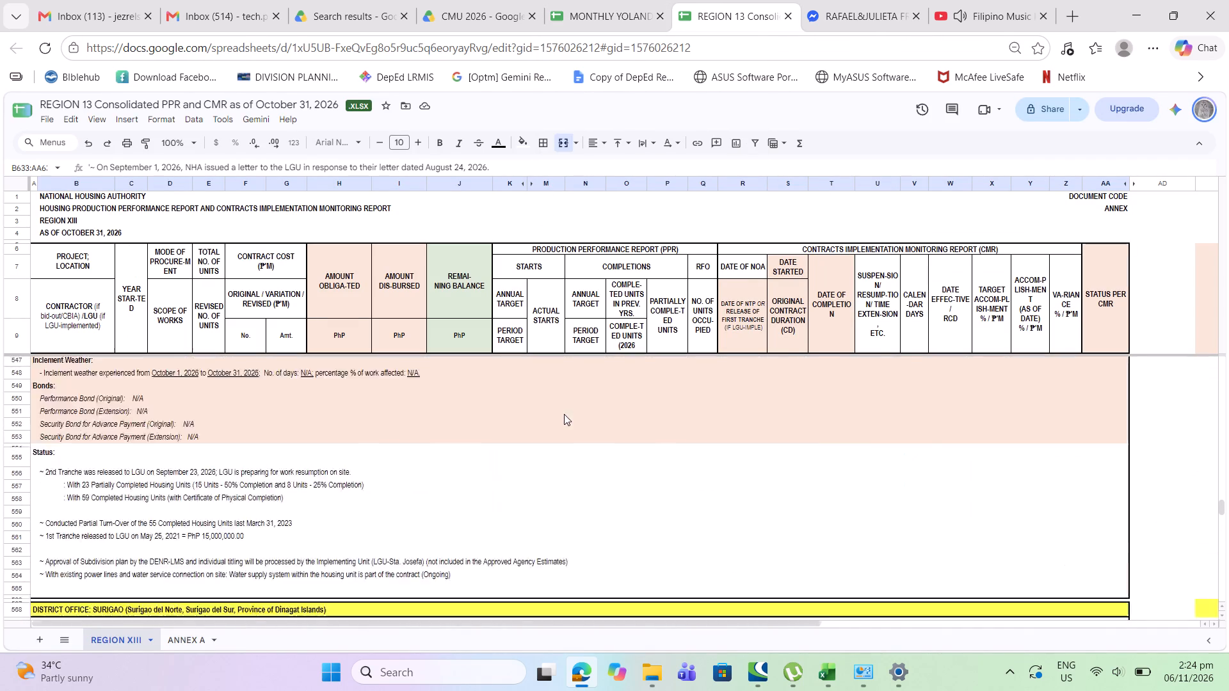
In the REGION XIII sheet of the consolidated report, examine the Typhoon Yolanda housing entry for Mt. Kambinliw Landscape.
scroll(564, 414, up, 16)
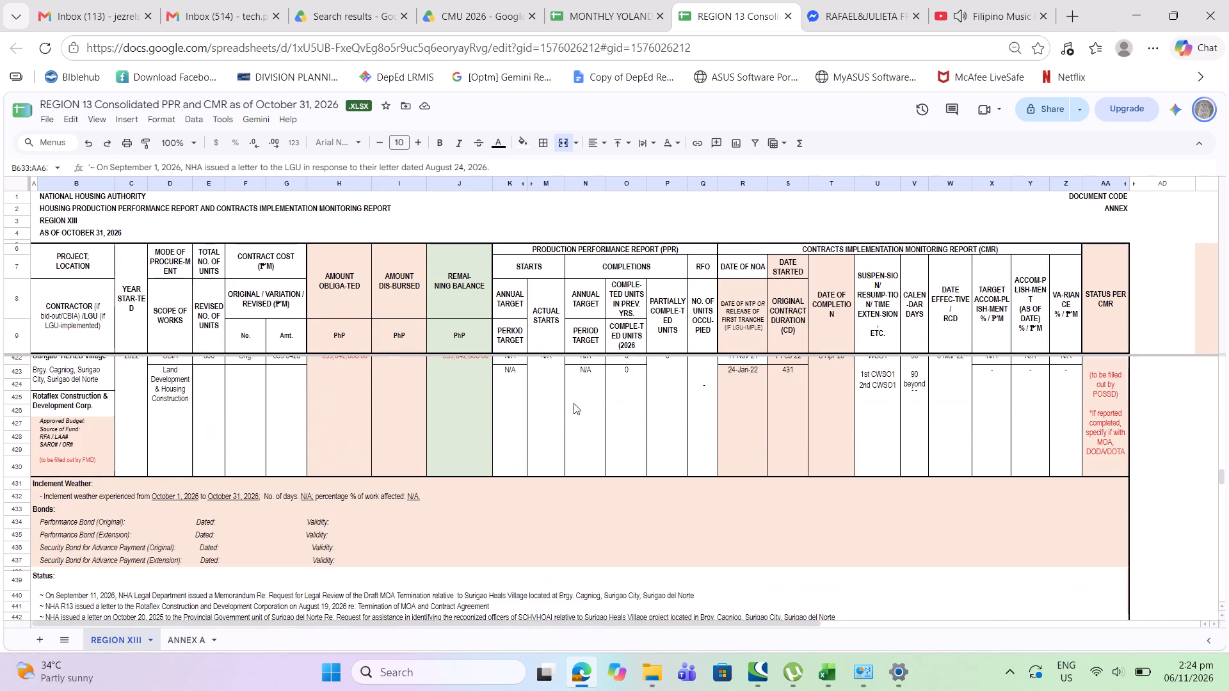
scroll(574, 403, up, 9)
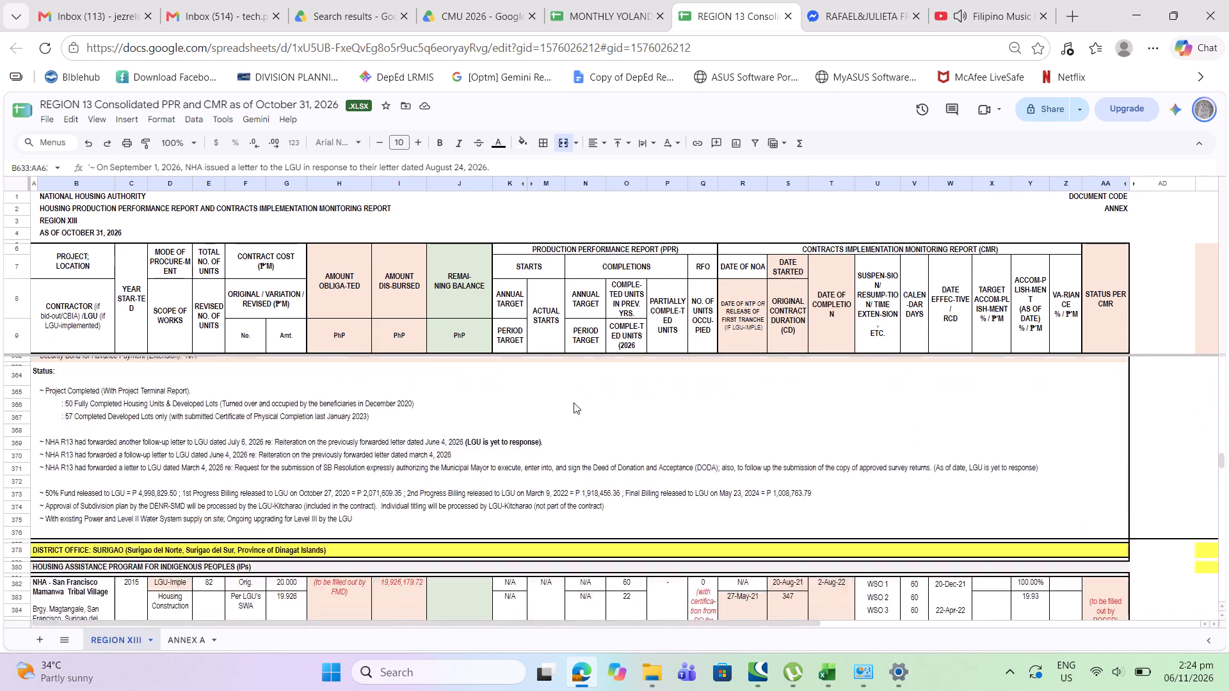
scroll(574, 402, up, 12)
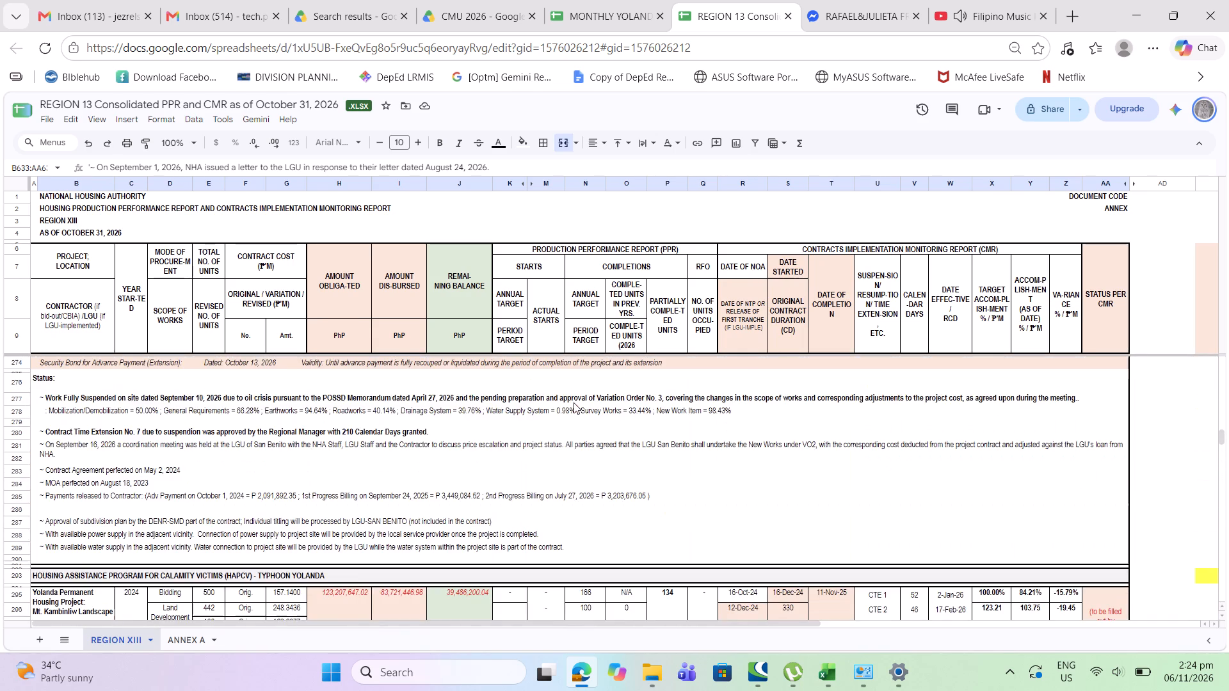
scroll(574, 402, up, 2)
scroll(574, 402, down, 4)
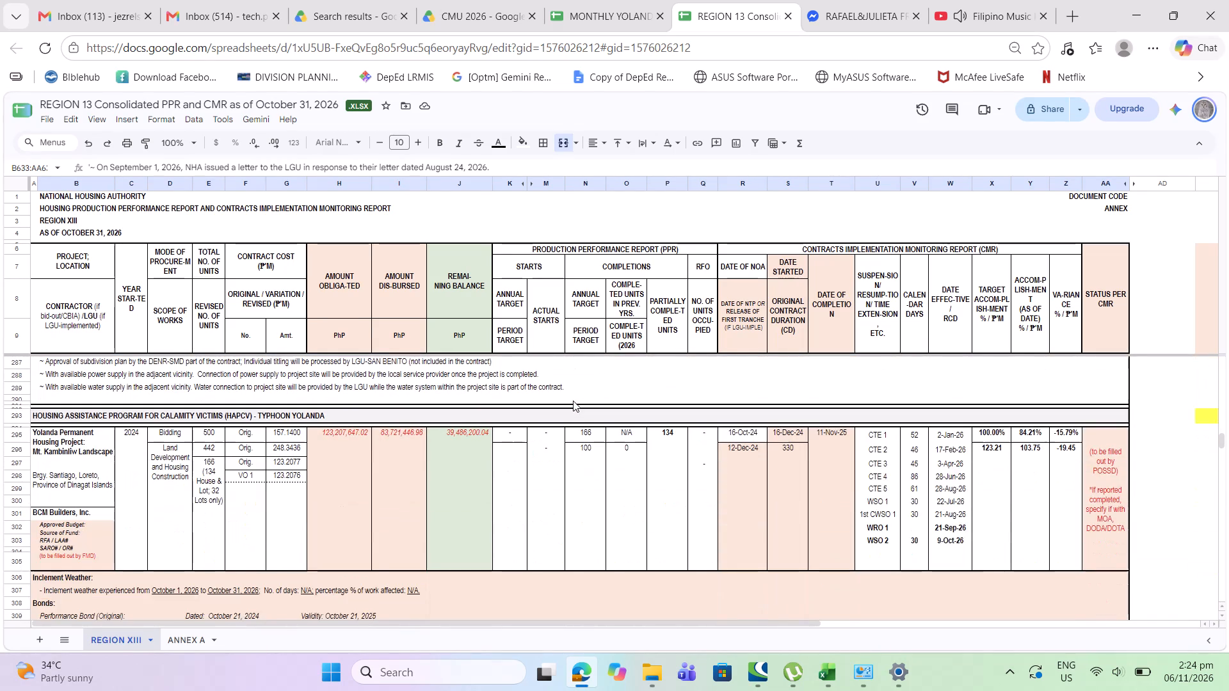
scroll(573, 401, down, 1)
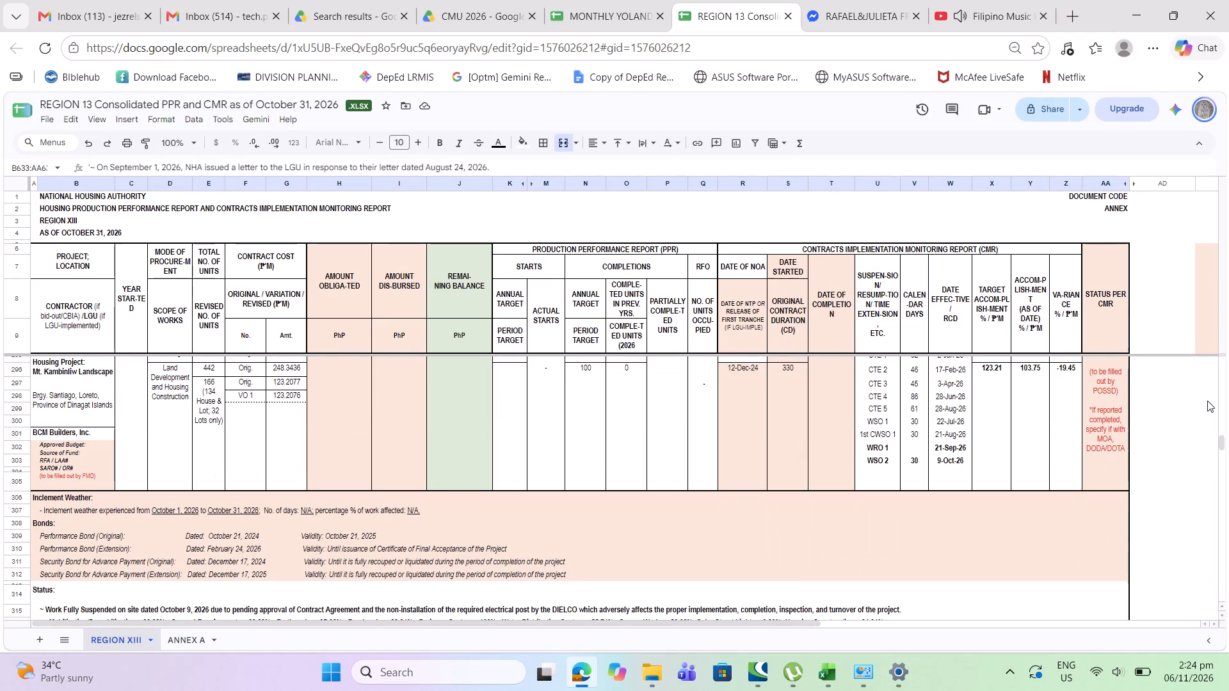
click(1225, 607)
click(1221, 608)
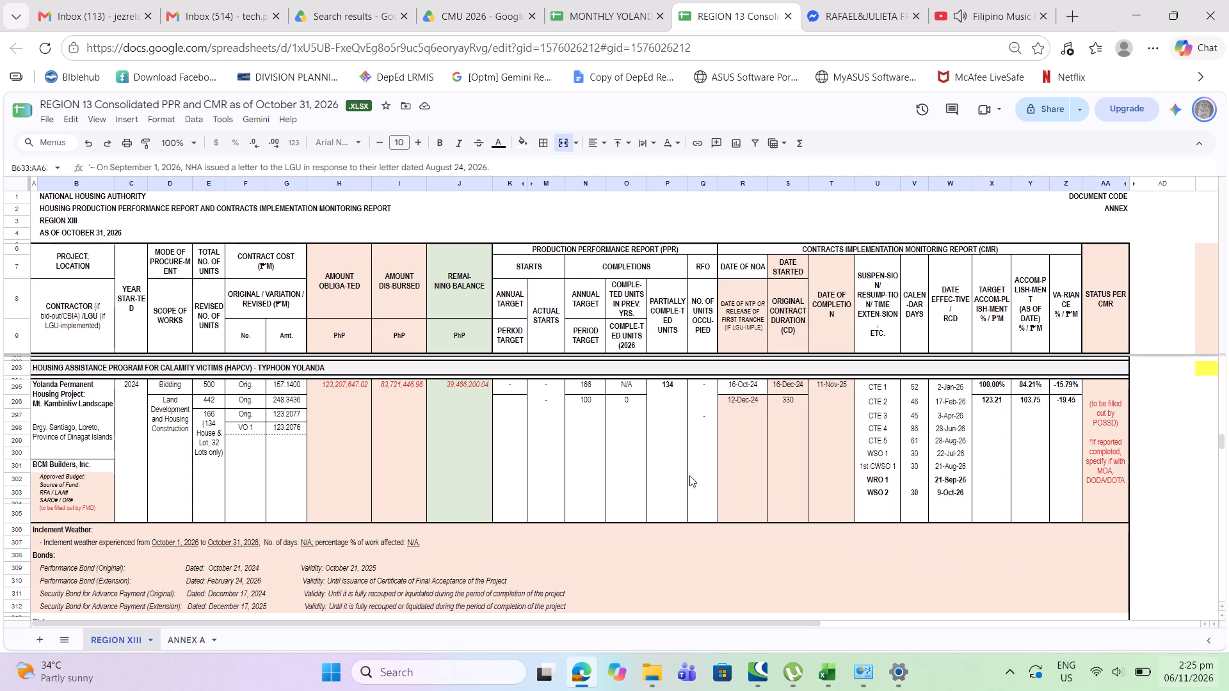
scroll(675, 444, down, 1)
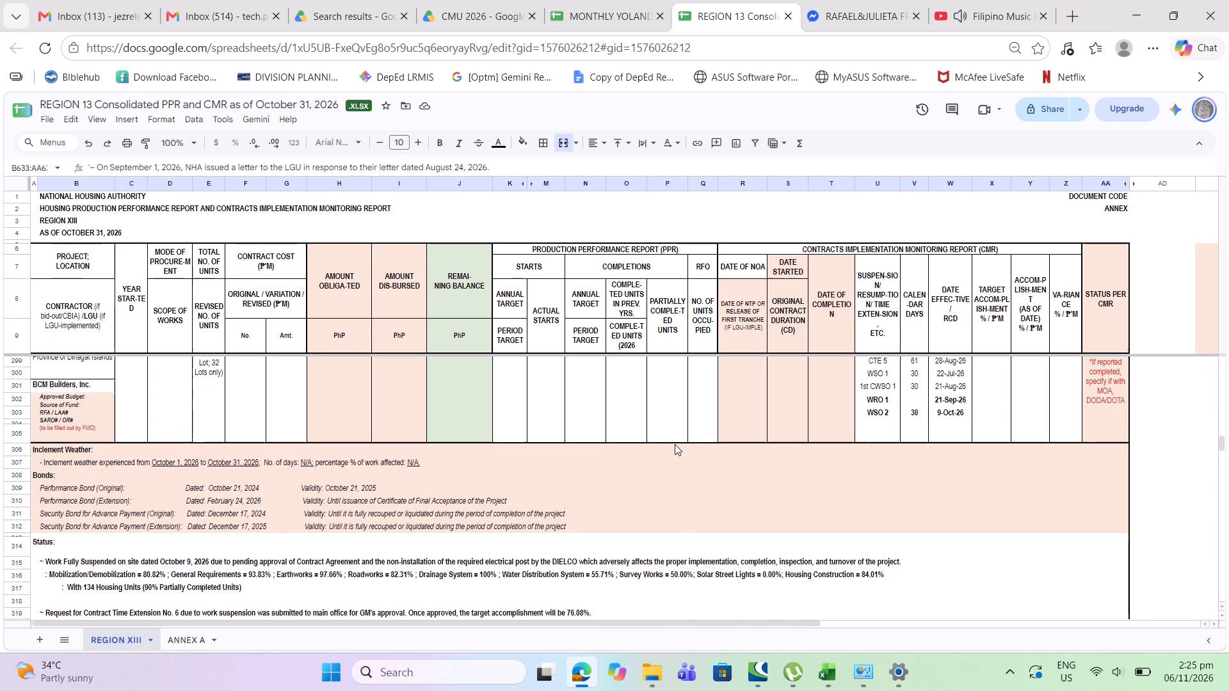
In the REGION 13 consolidated sheet, examine the Typhoon Yolanda housing entry for Mt. Kambinliw Landscape, including its accomplishment figures, suspension dates and status notes.
scroll(665, 459, down, 4)
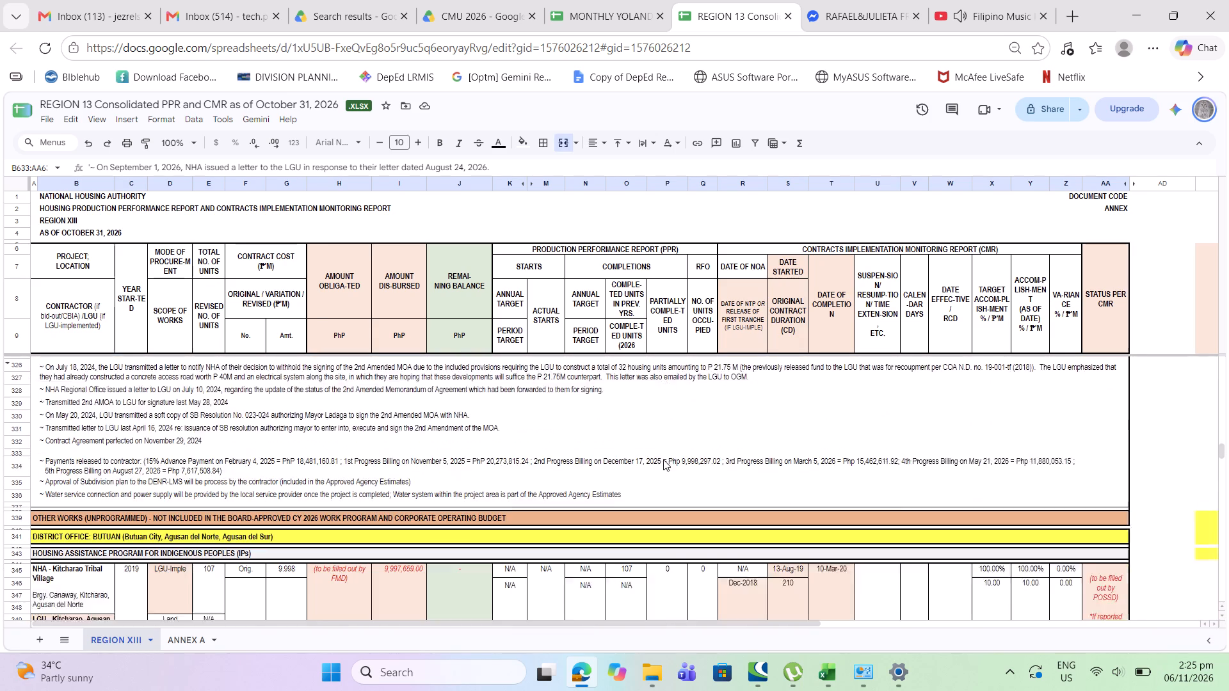
scroll(663, 459, down, 7)
scroll(662, 458, up, 5)
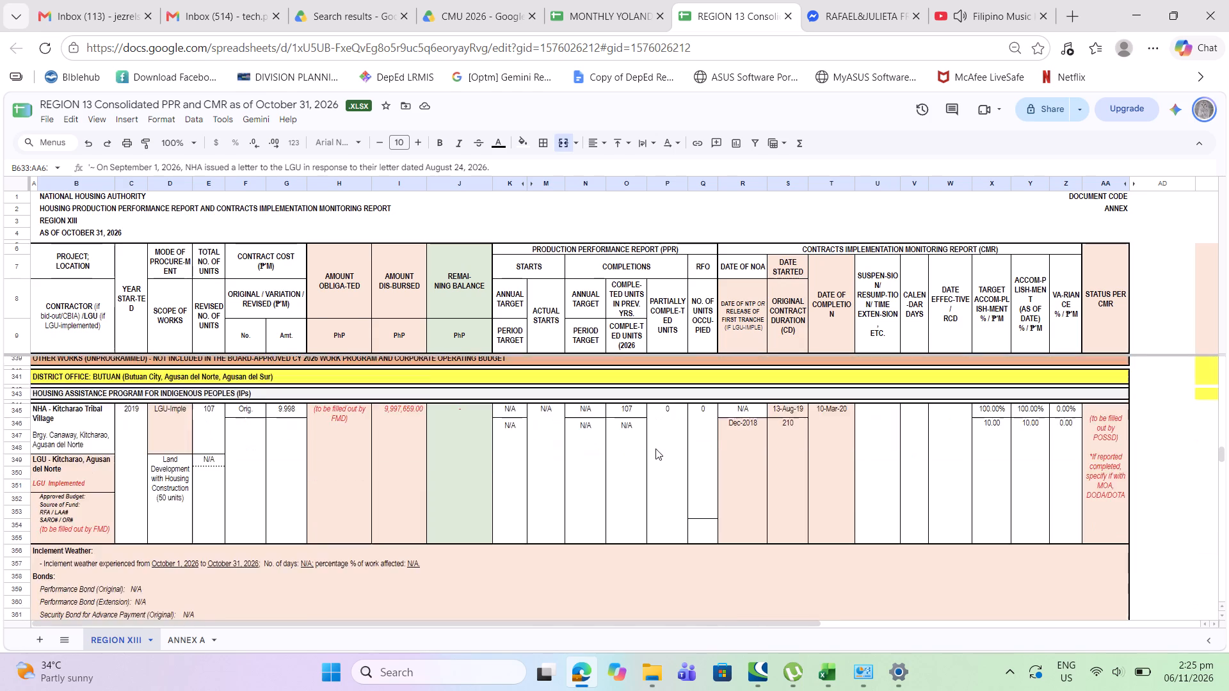
scroll(655, 449, up, 7)
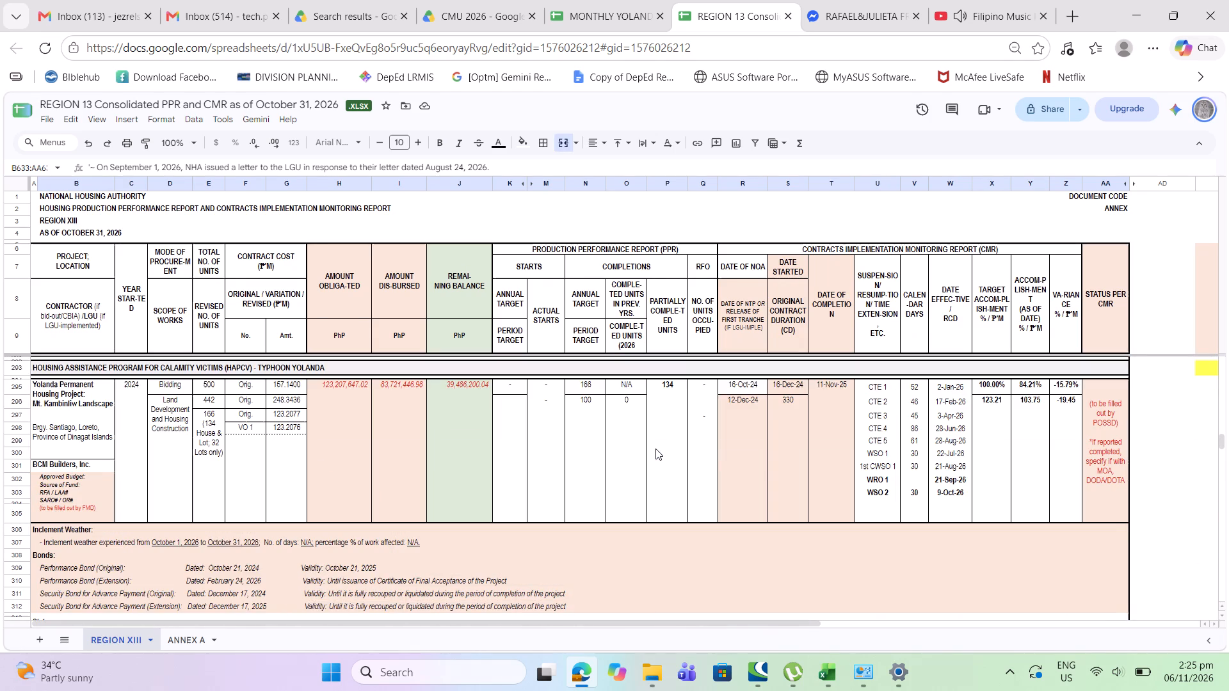
click(1223, 615)
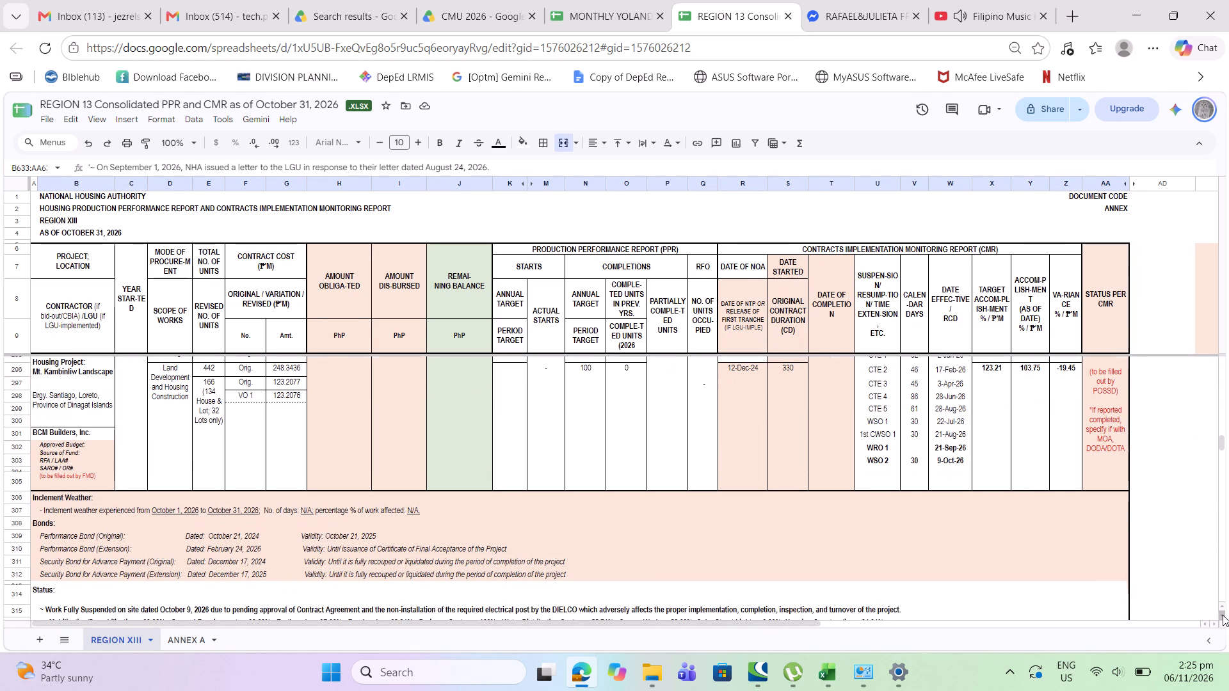
click(1224, 605)
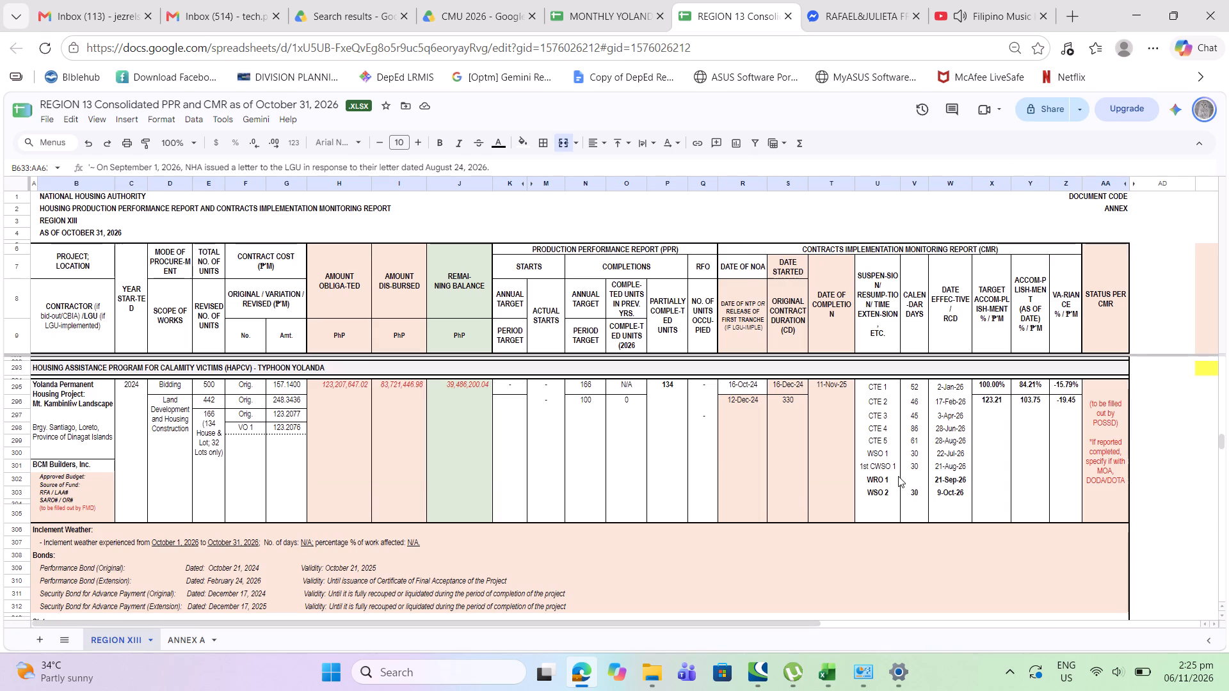
Switch back to the MONTHLY YOLANDA ACCOMPLISHMENT REPORT spreadsheet and view the Mt. Kambinliw Landscape row.
click(577, 0)
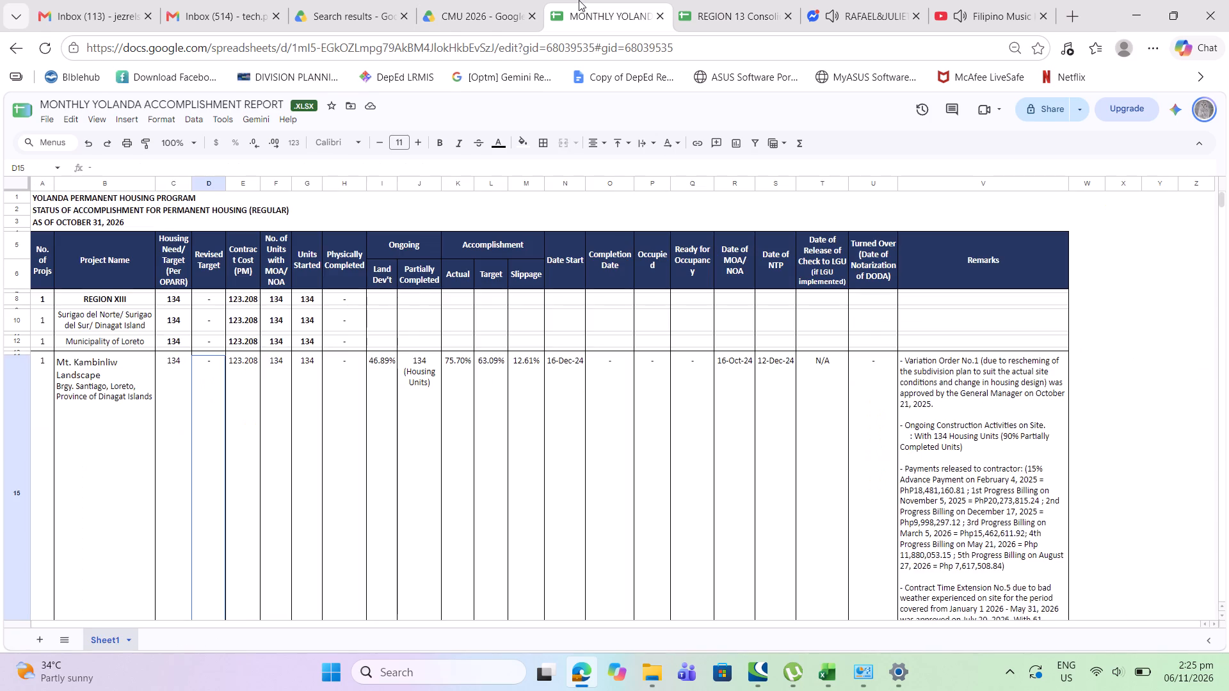
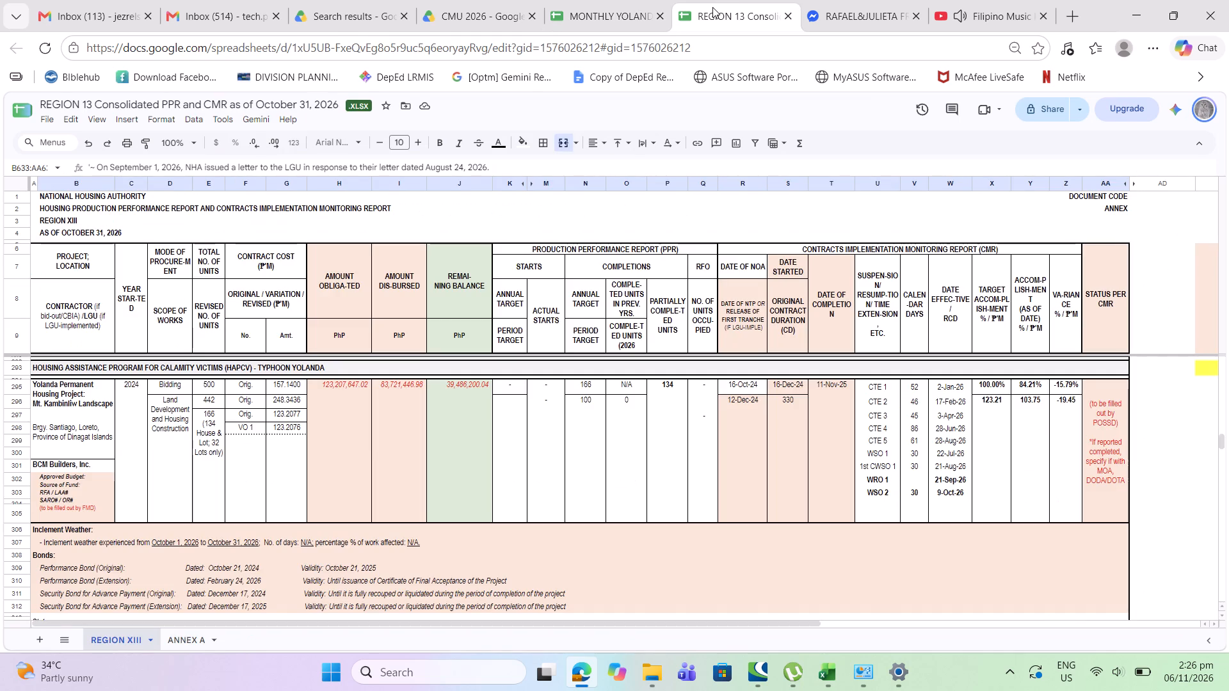
Switch from the Region 13 consolidated sheet to the MONTHLY YOLANDA ACCOMPLISHMENT REPORT sheet.
click(587, 0)
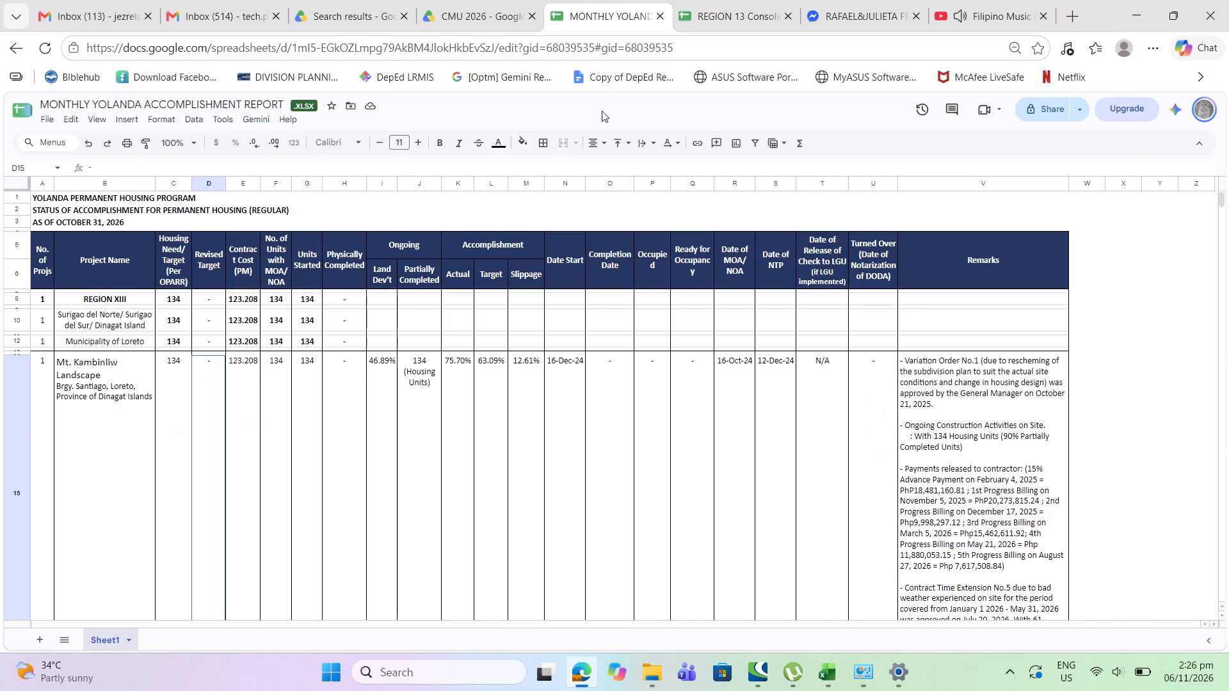
Set the Mt. Kambinliw Landscape row's actual accomplishment to 84.91% and its target to 100%, consulting the REGION 13 consolidated report.
click(458, 365)
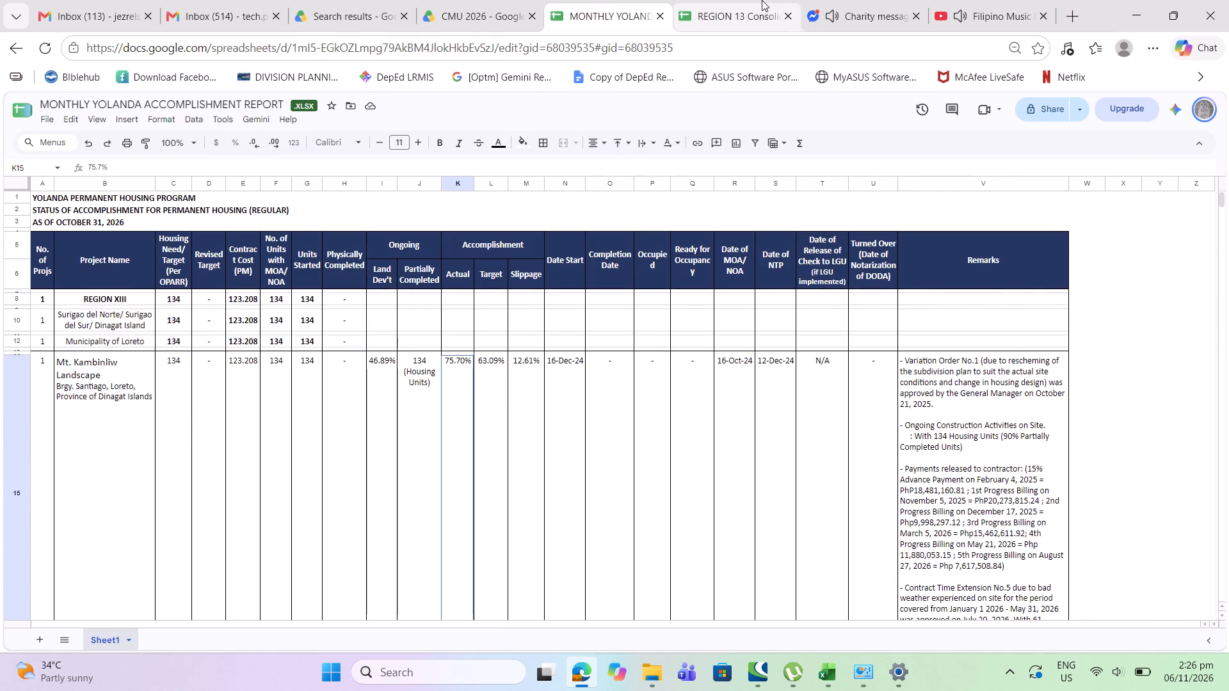
click(762, 0)
click(629, 6)
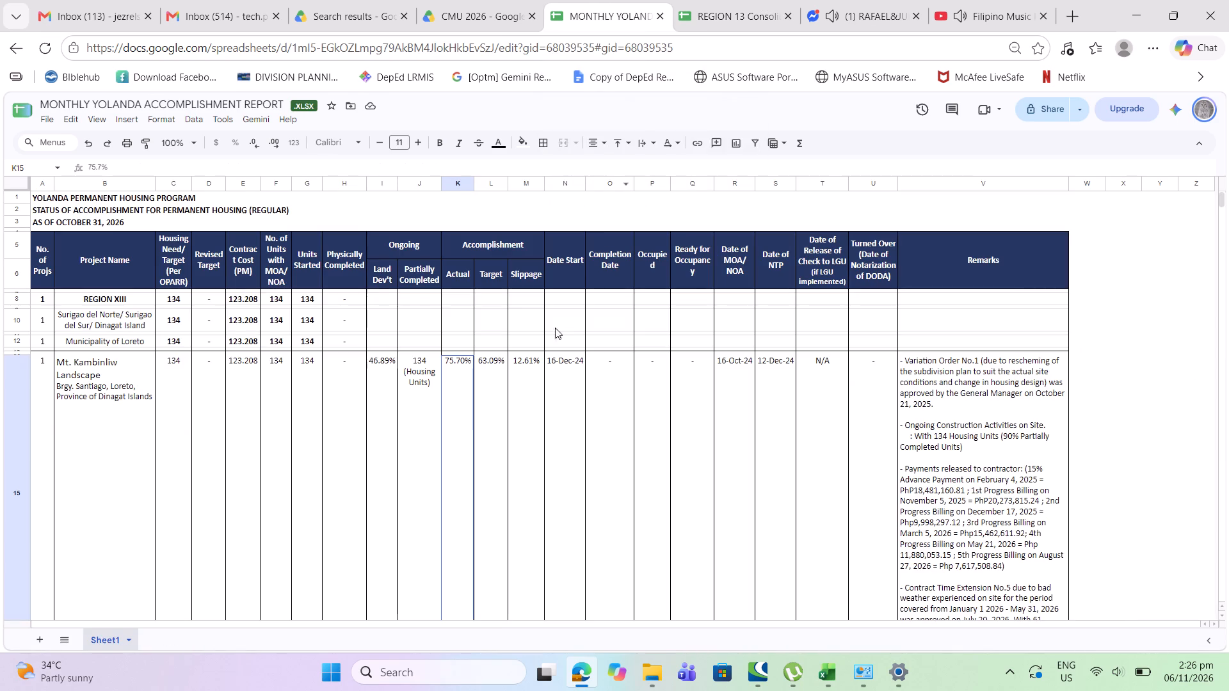
text(84.91)
key(Tab)
text(100)
key(Return)
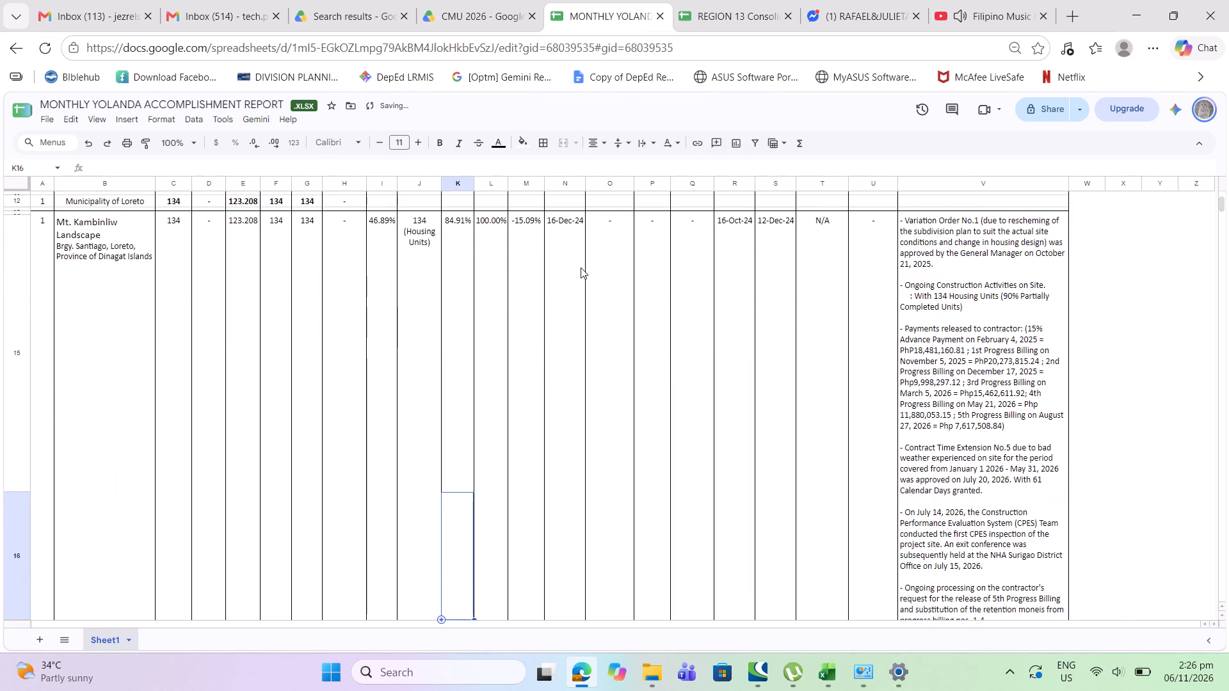
Check the Mt. Kambinliw accomplishment entries against the REGION 13 consolidated report and review the row's completion date, LGU check and ongoing fields.
scroll(581, 267, up, 1)
click(756, 0)
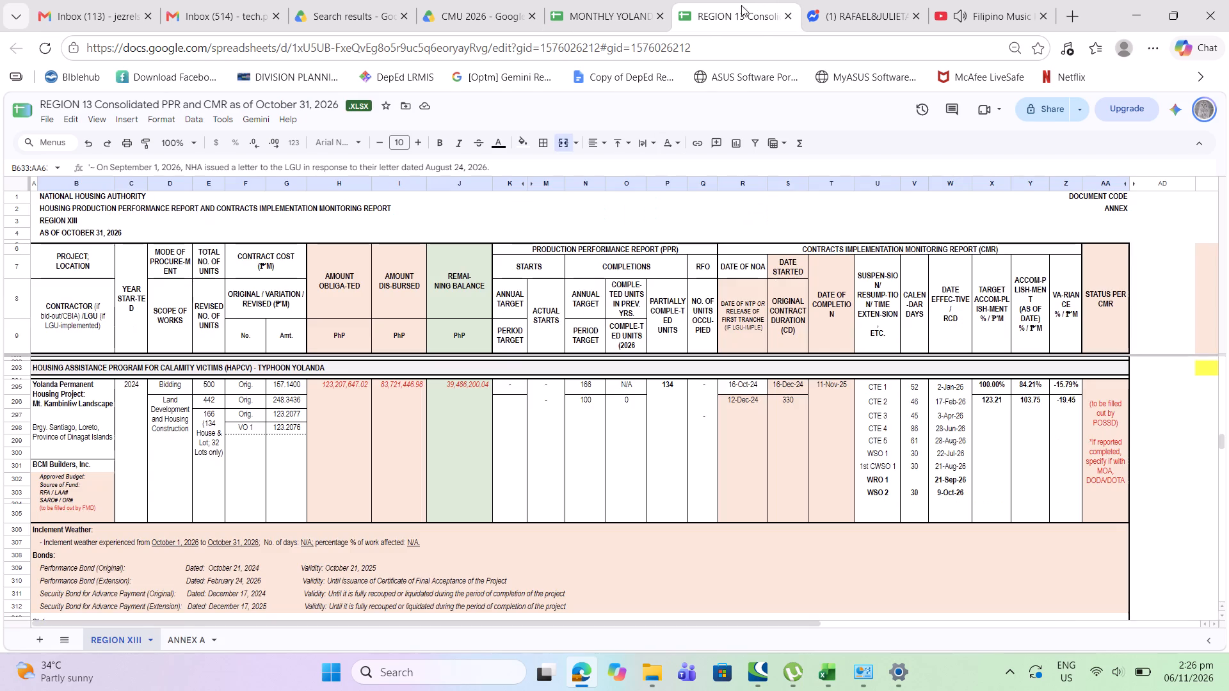
click(634, 13)
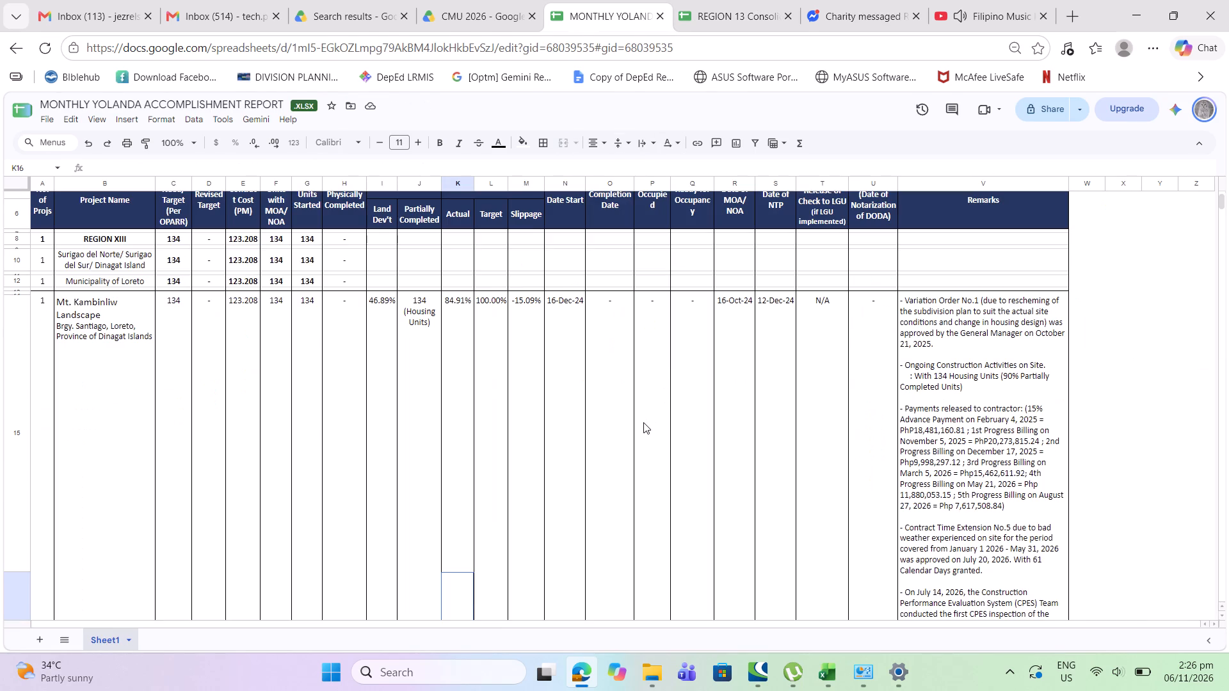
click(635, 426)
scroll(634, 427, up, 1)
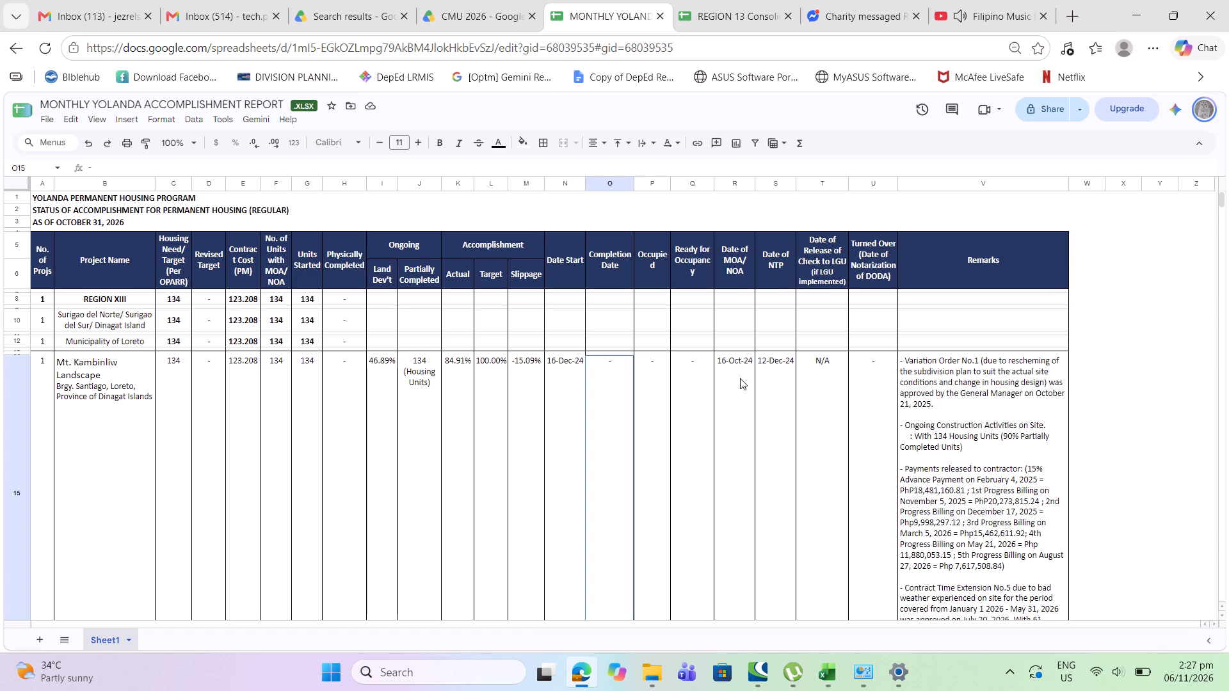
click(828, 364)
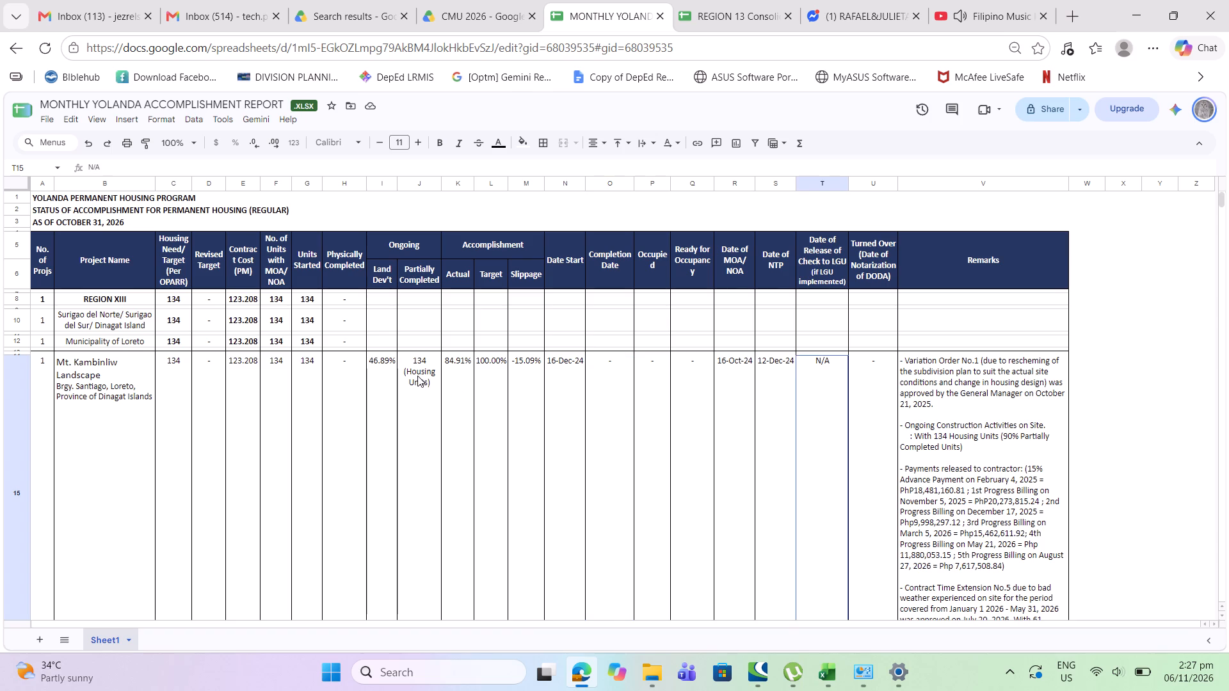
click(420, 374)
click(382, 374)
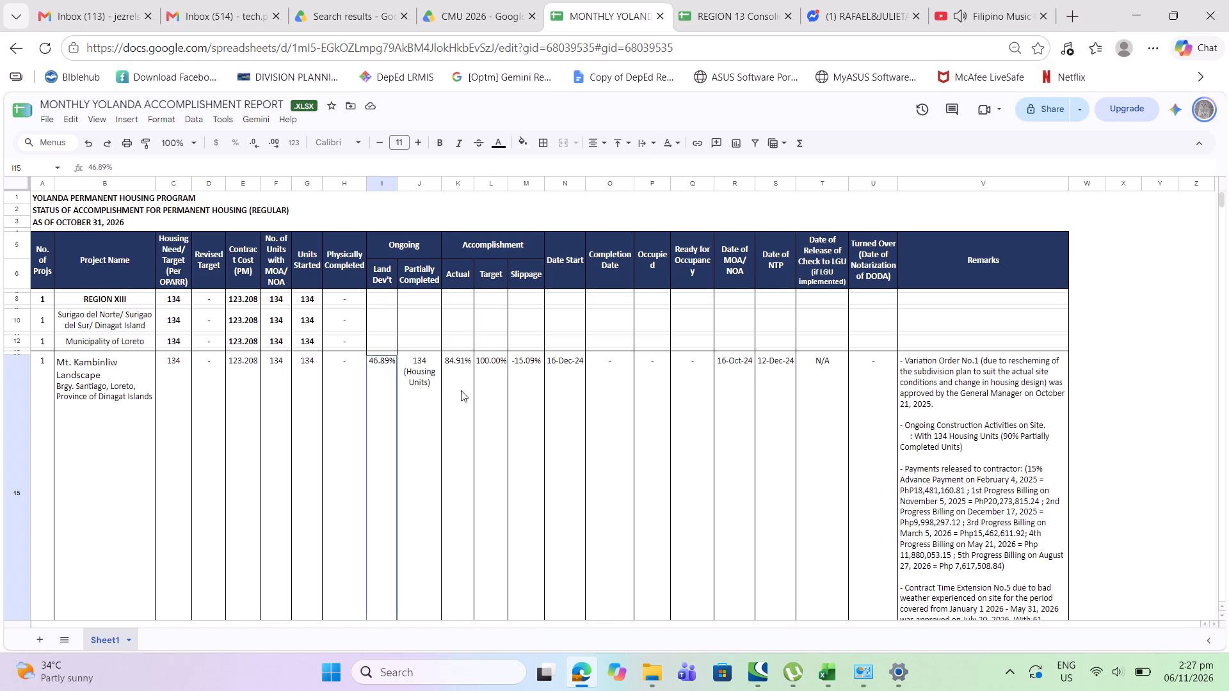
Switch to the REGION 13 Consolidated workbook in Excel and bring up its list of hidden sheets to unhide.
click(717, 8)
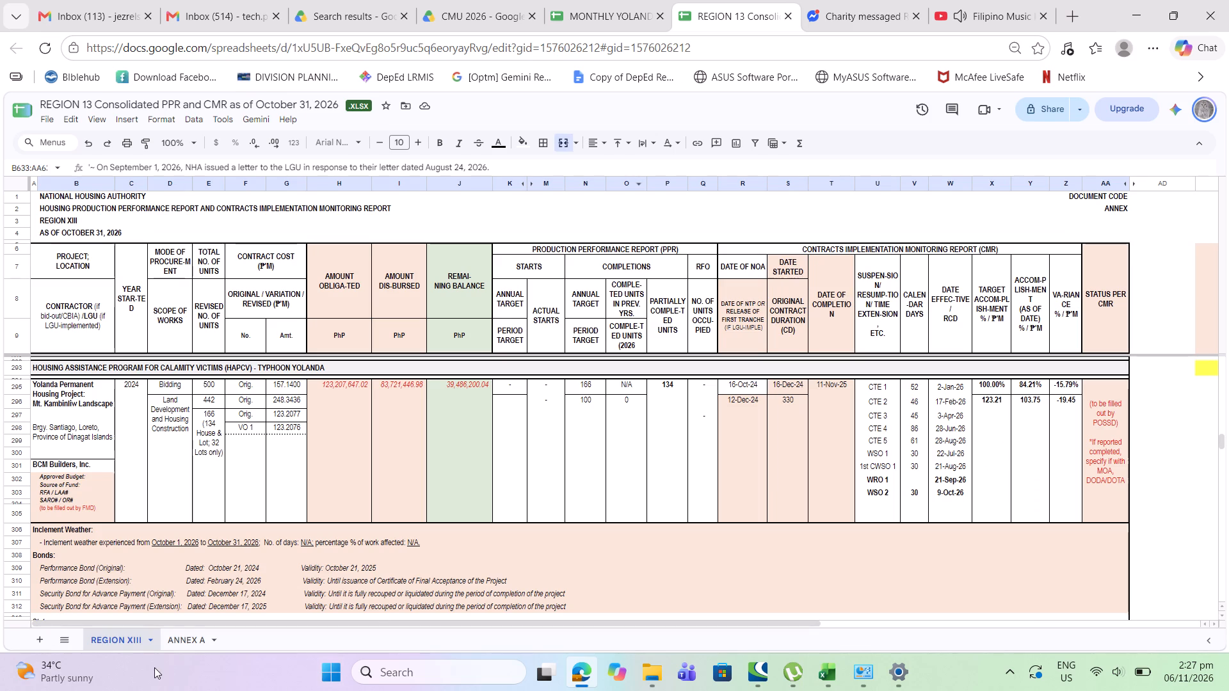
click(830, 674)
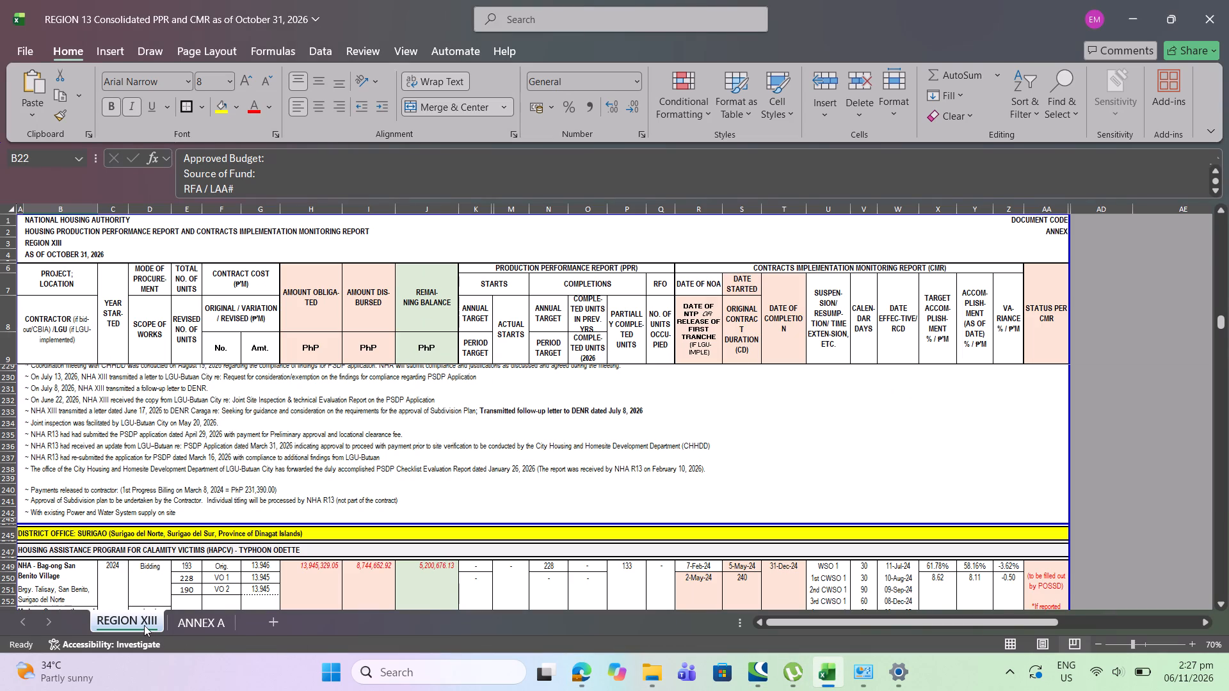
right_click(144, 625)
click(193, 564)
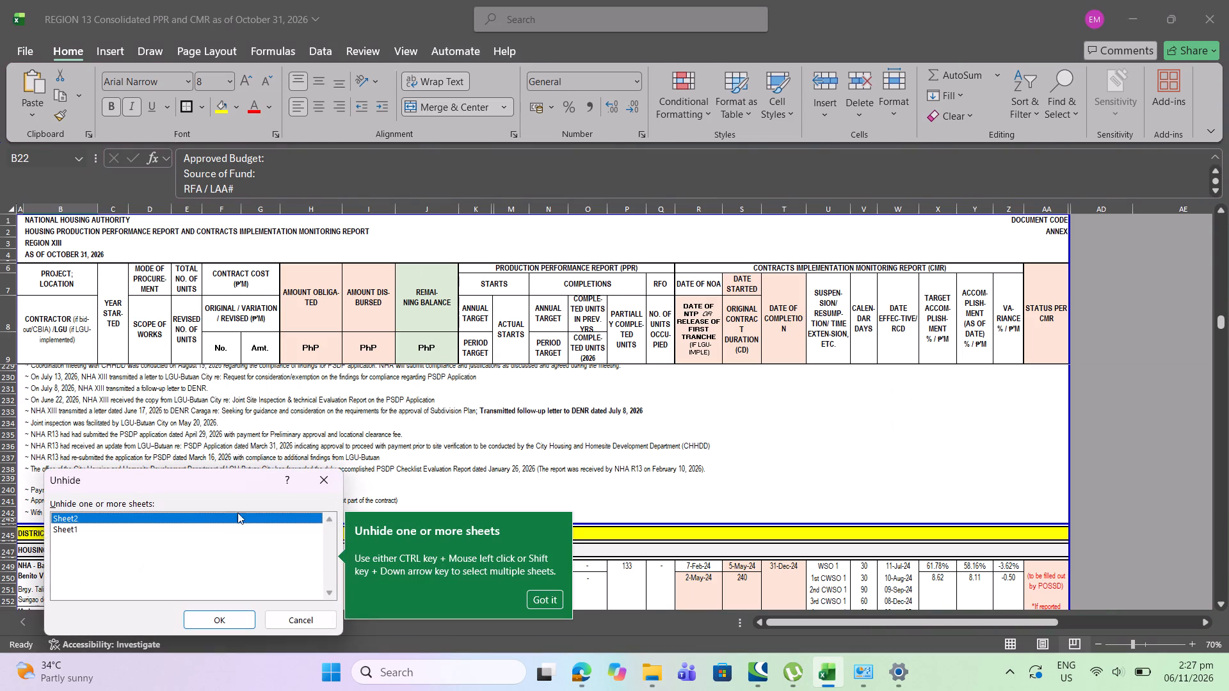
Unhide Sheet2 in the REGION 13 Consolidated workbook and review its amounts and percentage breakdown.
click(204, 625)
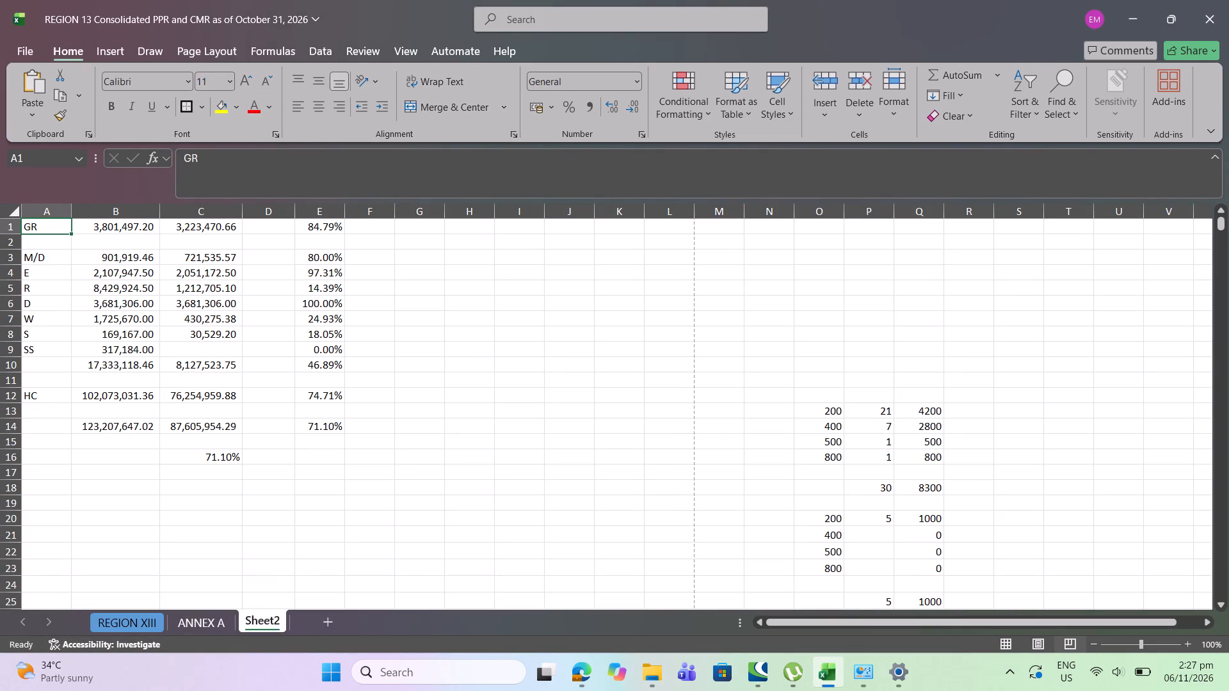
scroll(501, 454, up, 2)
click(460, 420)
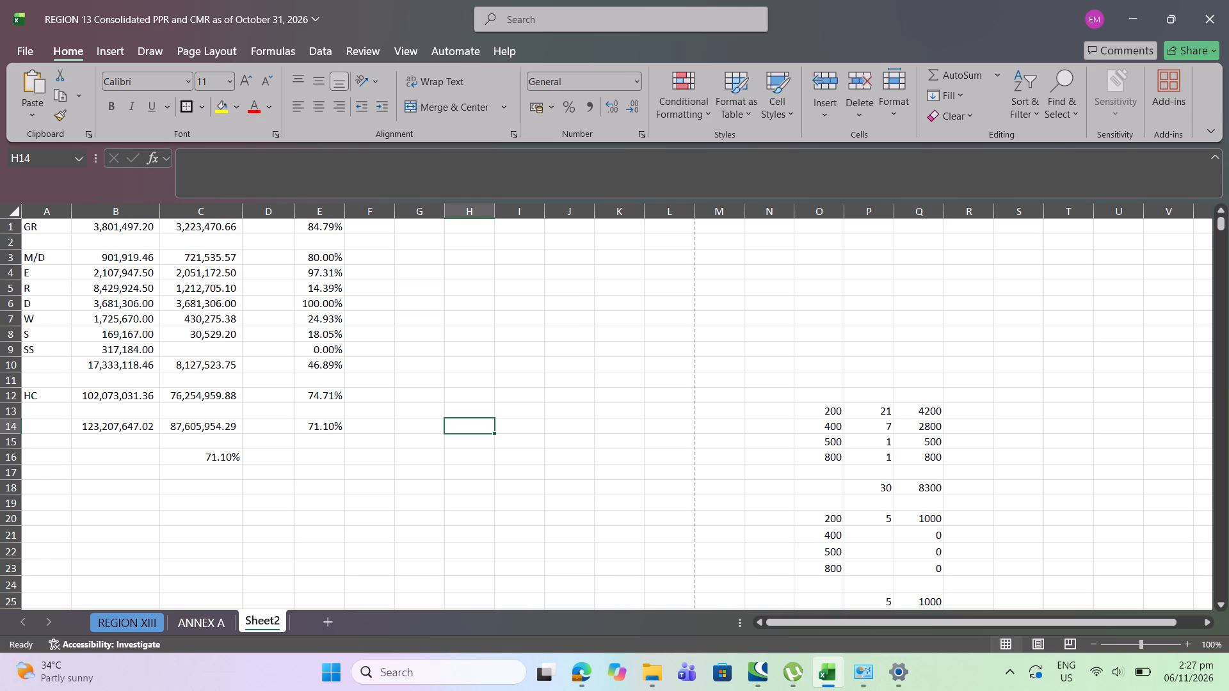
Switch to Edge and return to the online REGION 13 Consolidated PPR and CMR spreadsheet.
click(579, 673)
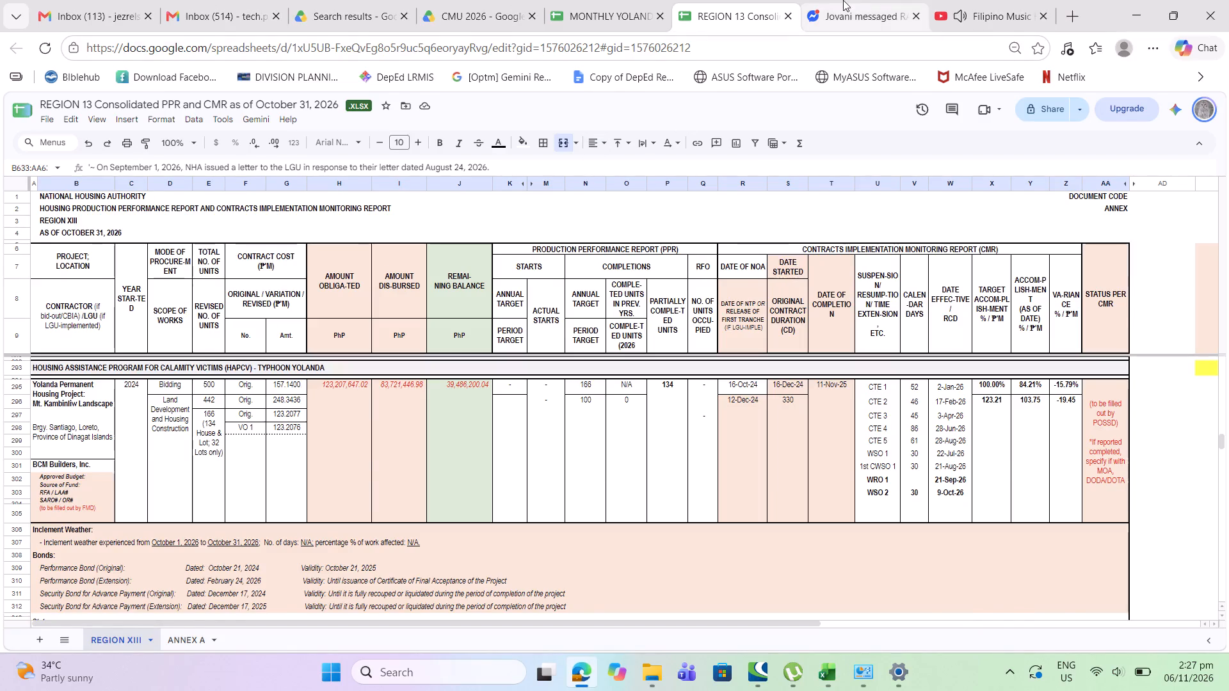
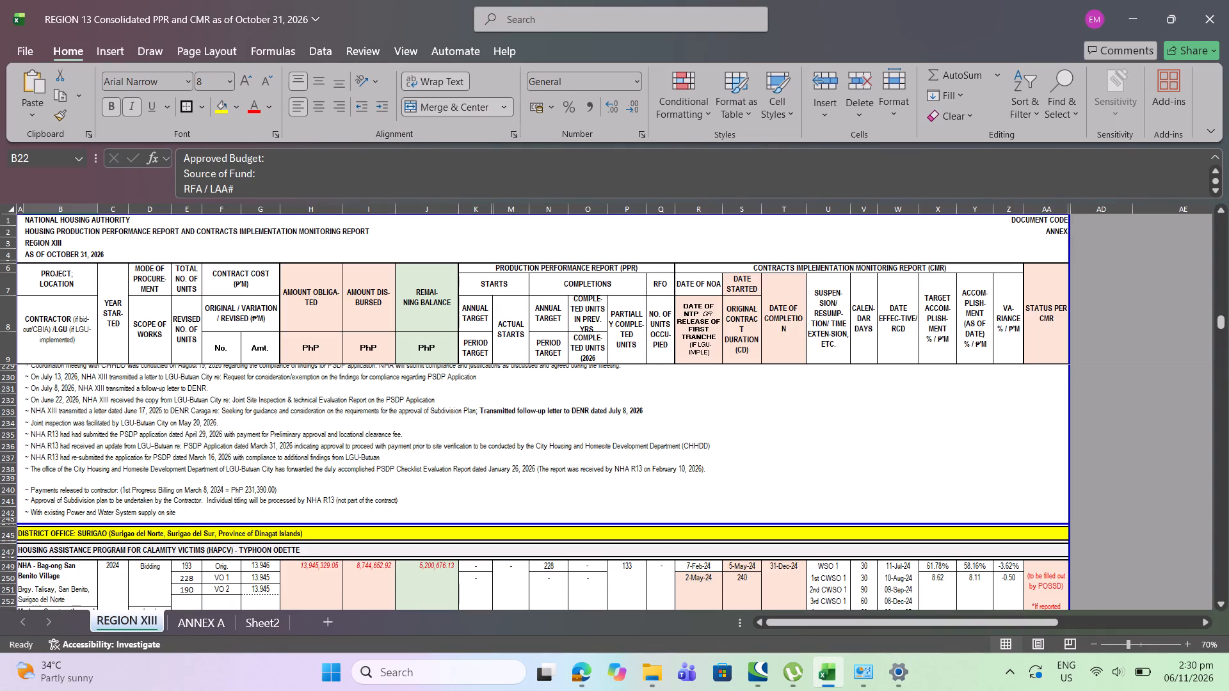
Print only page 7 of the active REGION XIII sheet on the Brother MFC-J200 printer.
key(ctrl+p)
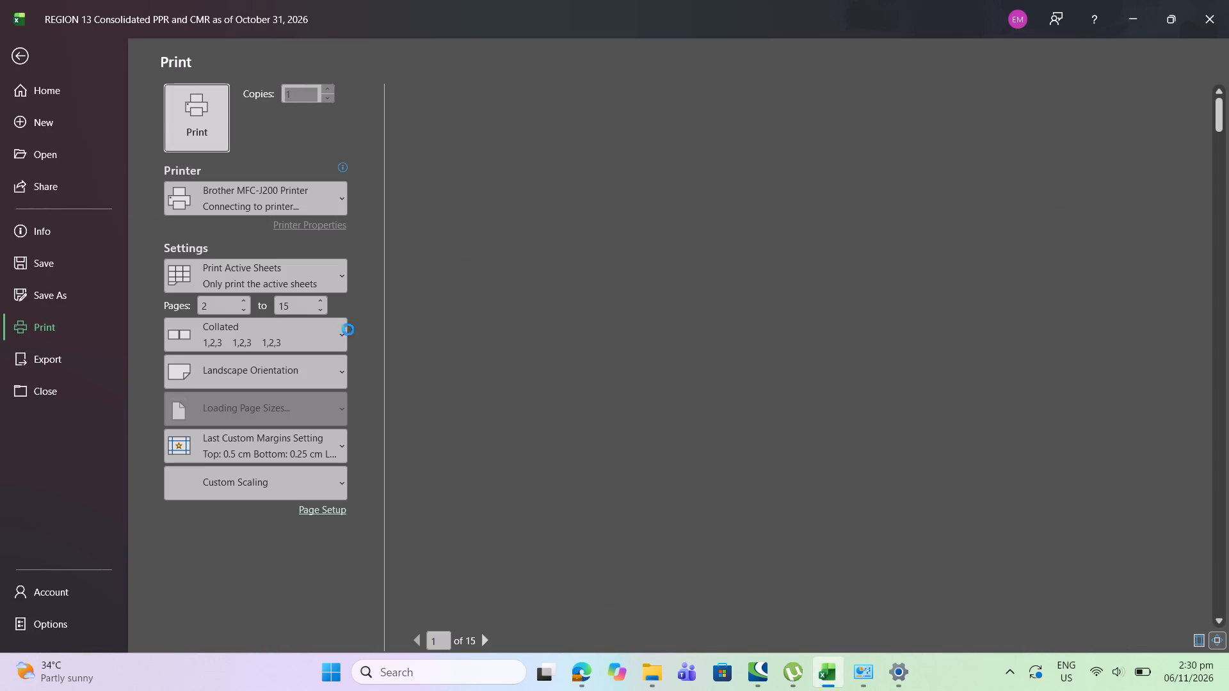
click(218, 308)
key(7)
key(Tab)
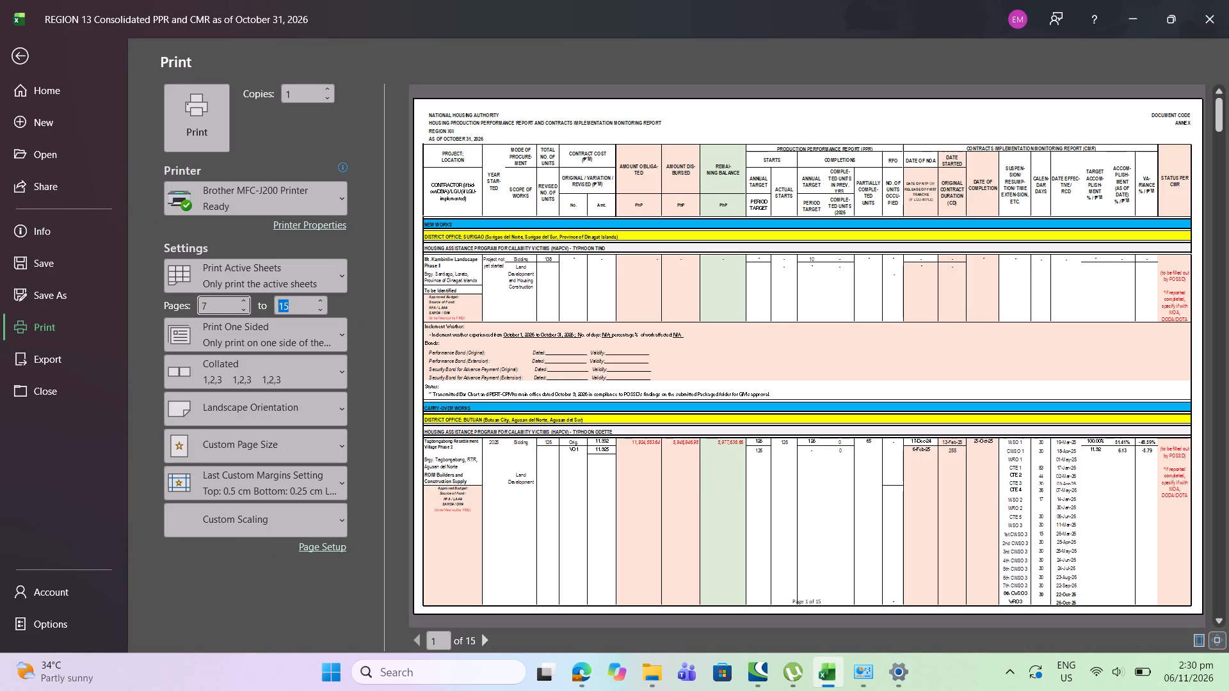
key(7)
click(207, 127)
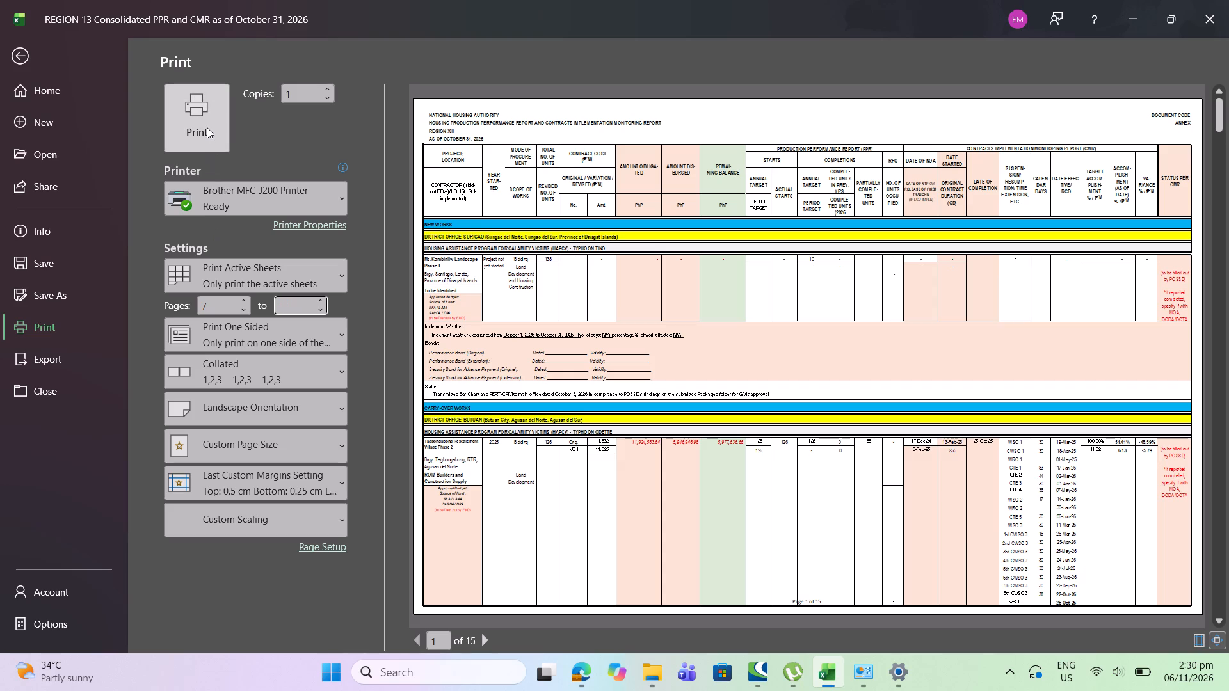
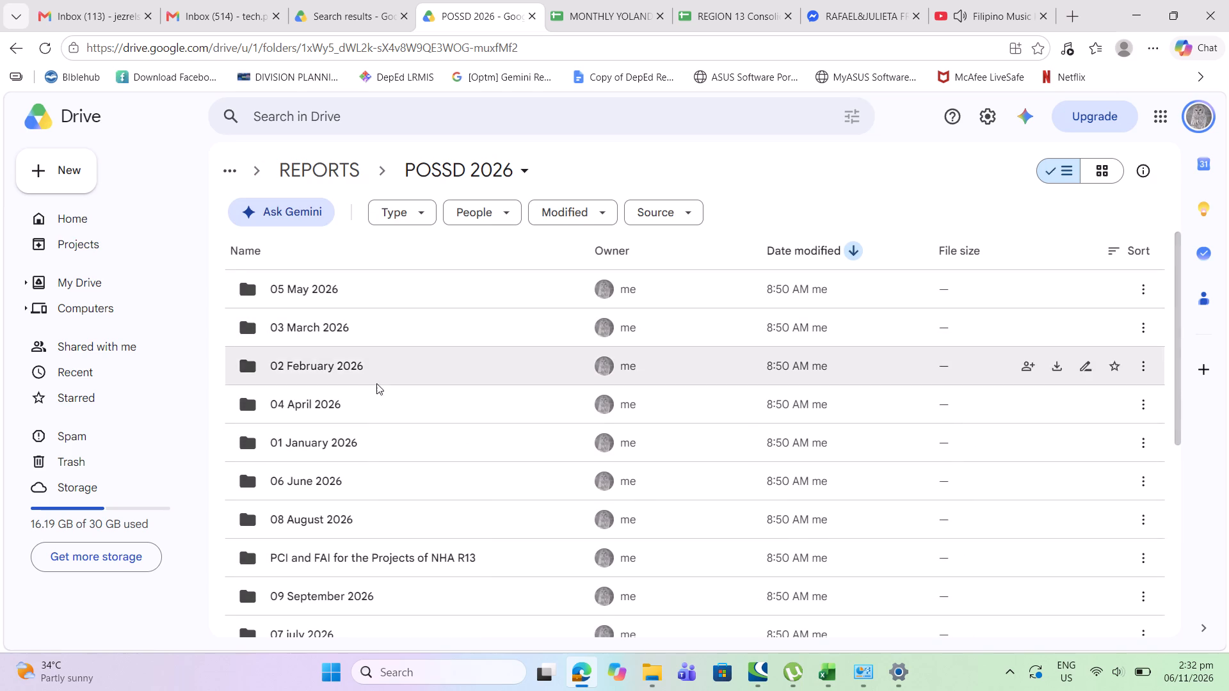
Open PROJECT ENGINEERS REPORT MT. KAMBINLIW LANDSCAPE.pdf from New folder inside the 10 October 2026 Drive folder in a separate browser tab.
scroll(397, 568, down, 2)
double_click(403, 547)
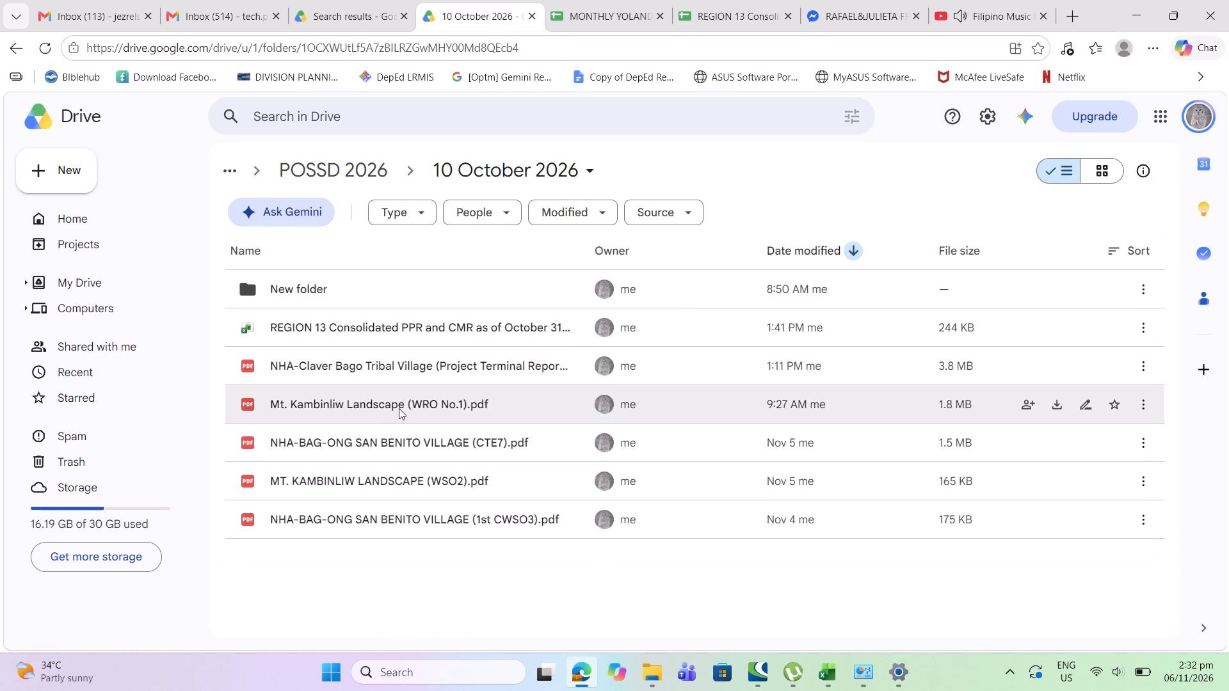
double_click(398, 295)
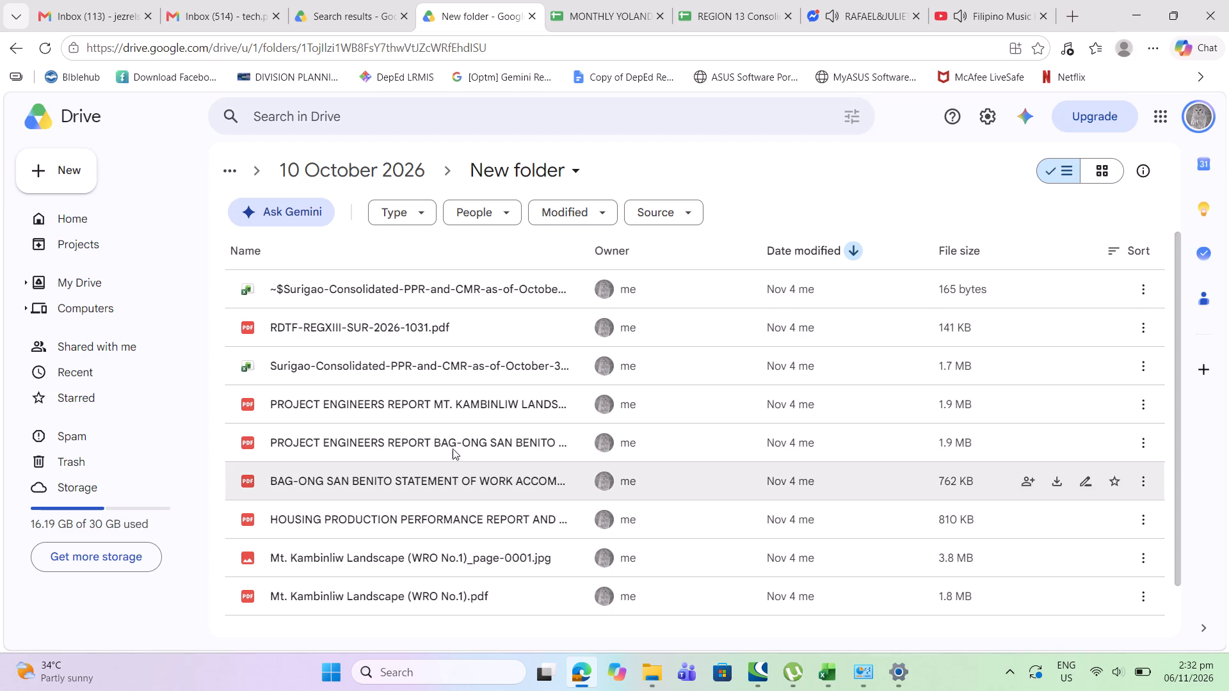
click(460, 404)
double_click(460, 404)
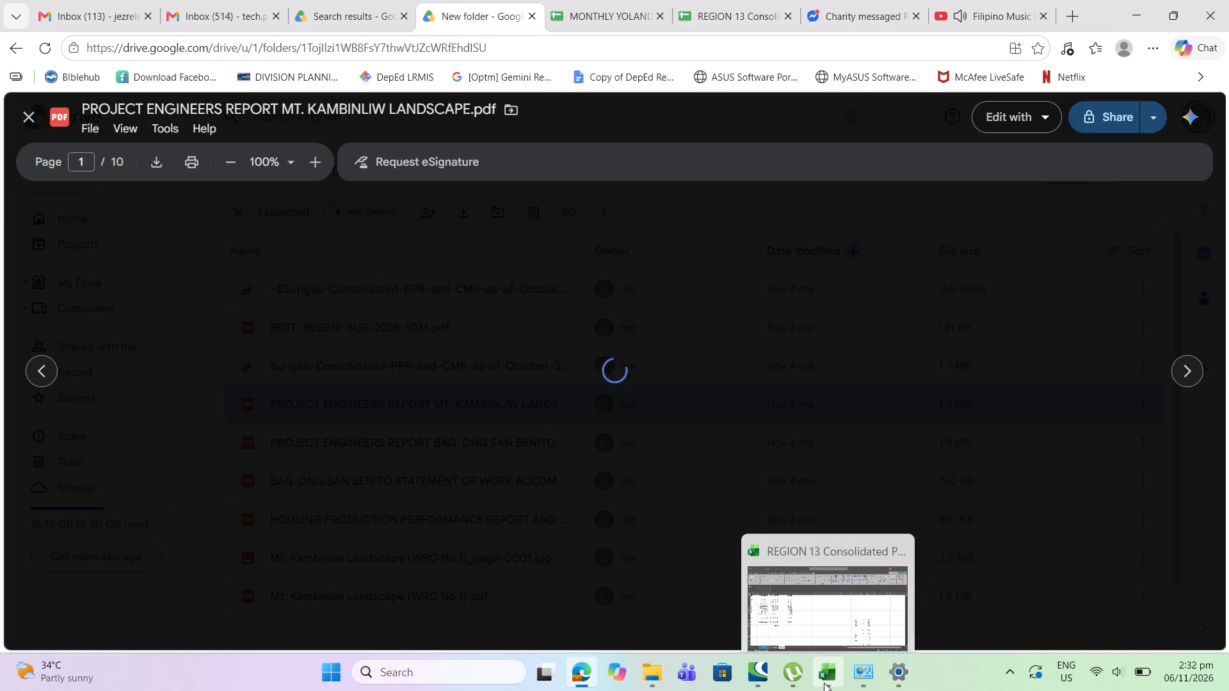
click(329, 0)
click(469, 17)
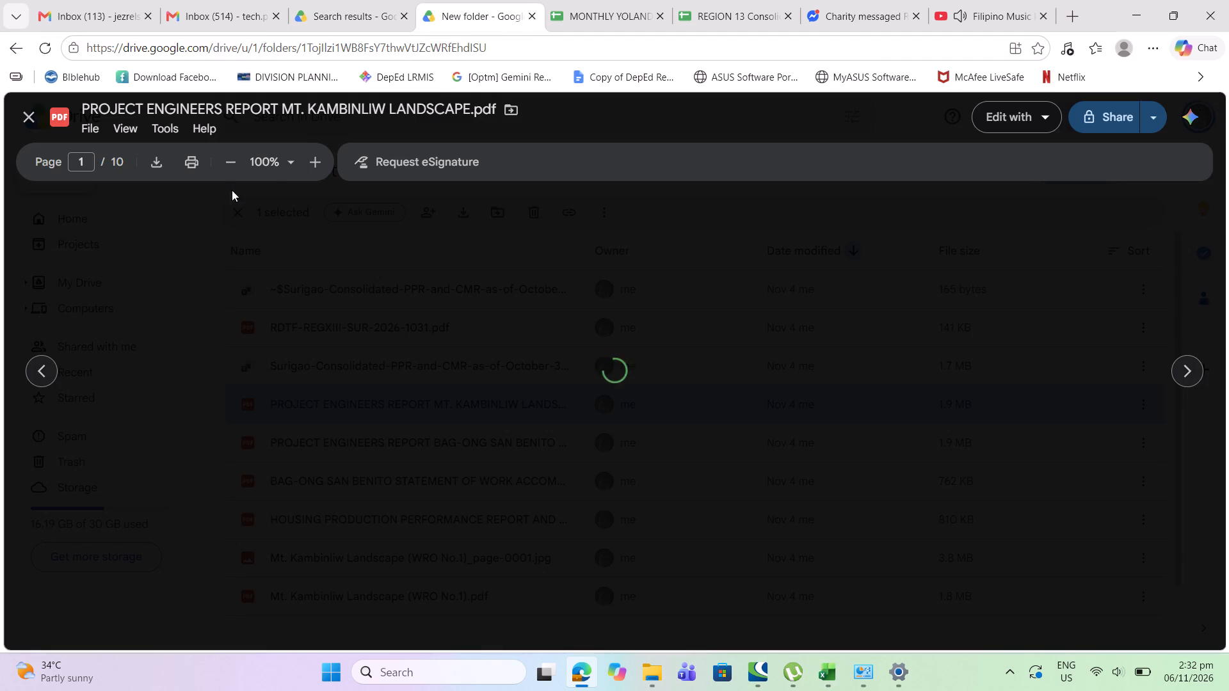
click(27, 115)
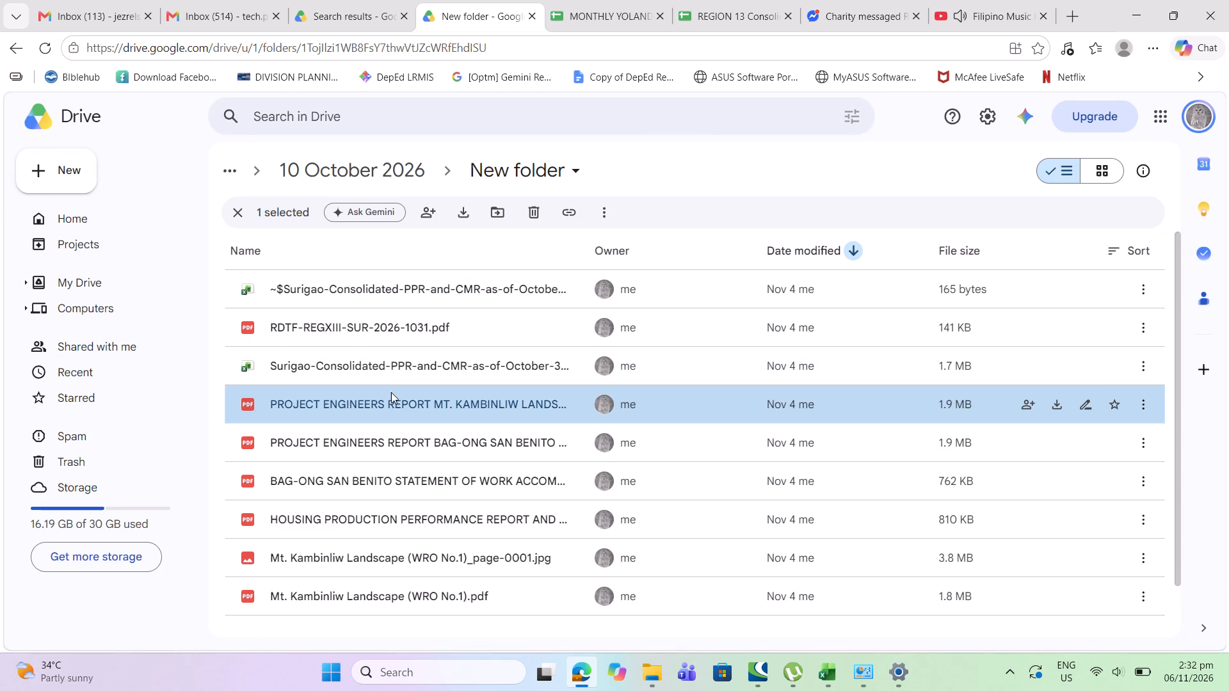
right_click(392, 399)
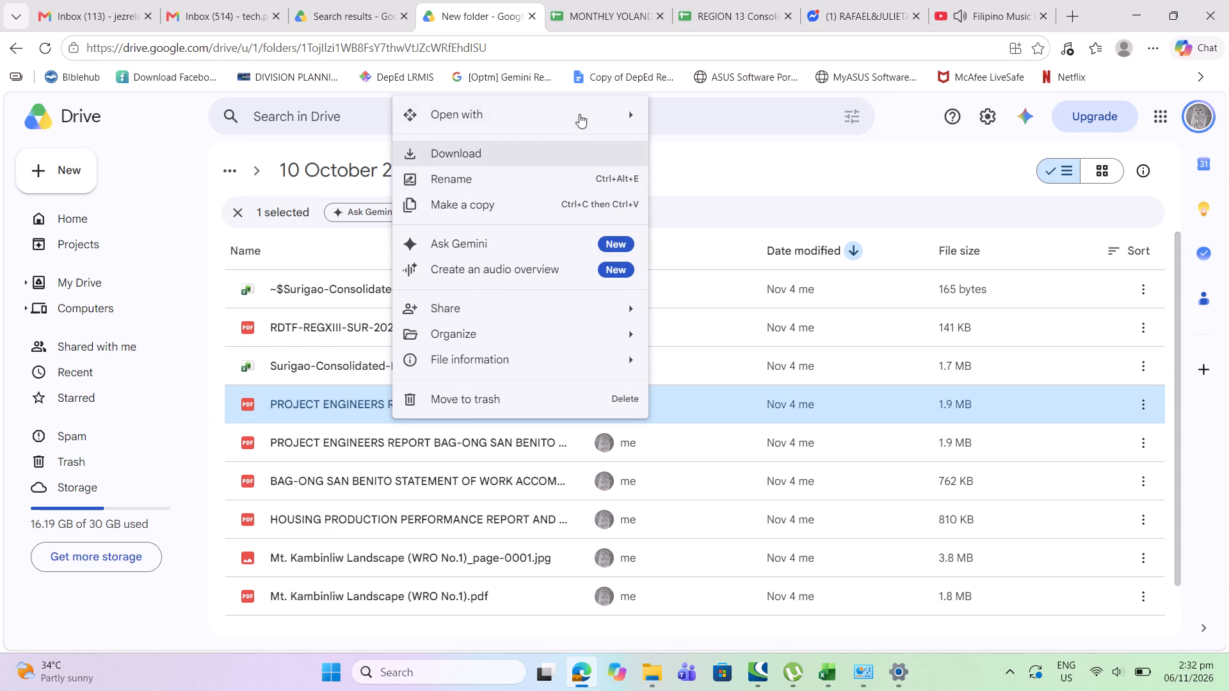
click(714, 147)
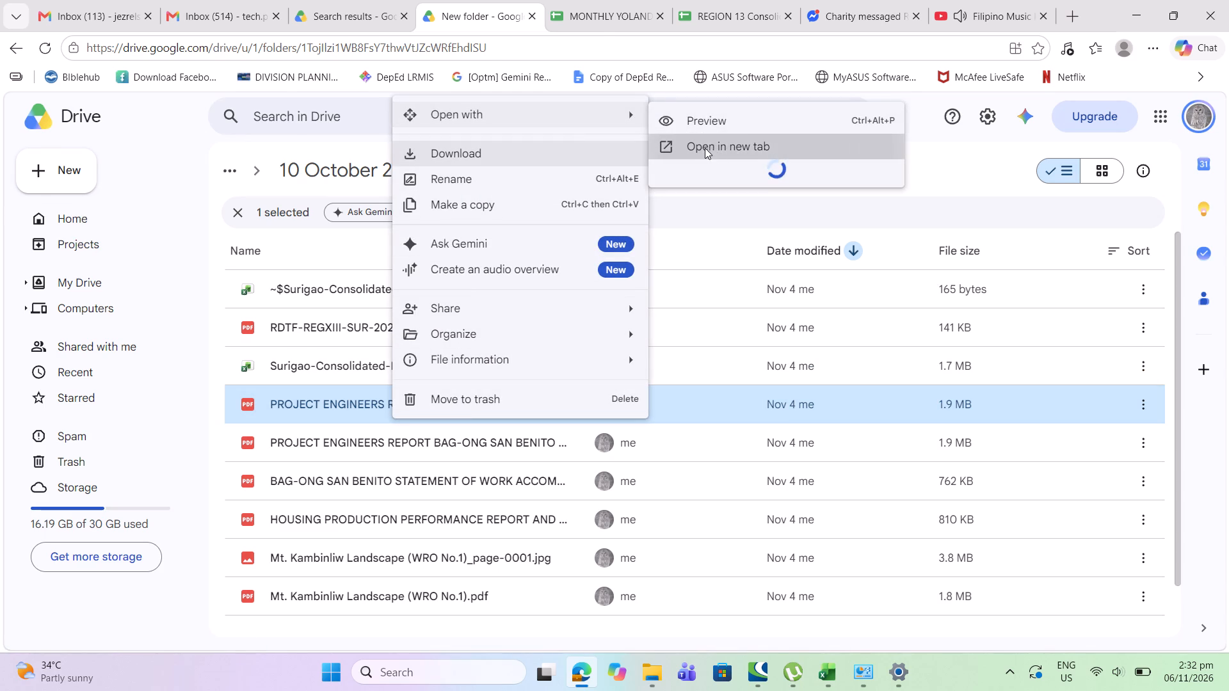
Make a copy of RDTF - POSSD.docx in the 09 September 2026 folder under POSSD 2026.
click(427, 7)
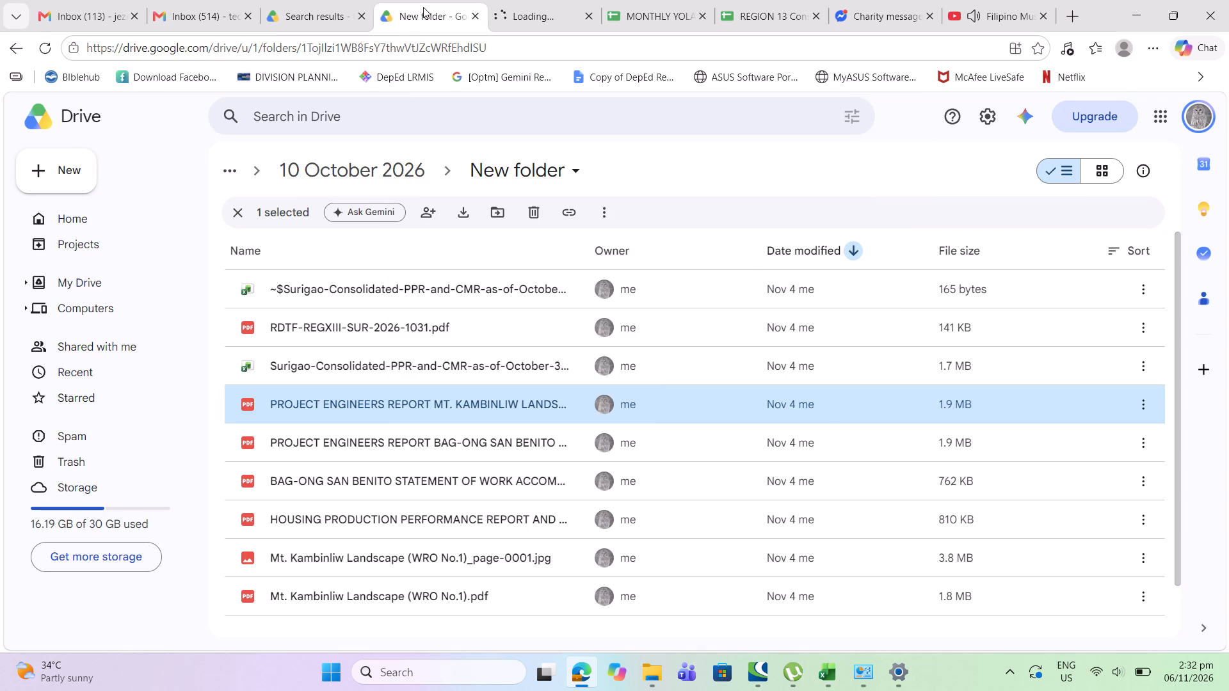
click(356, 159)
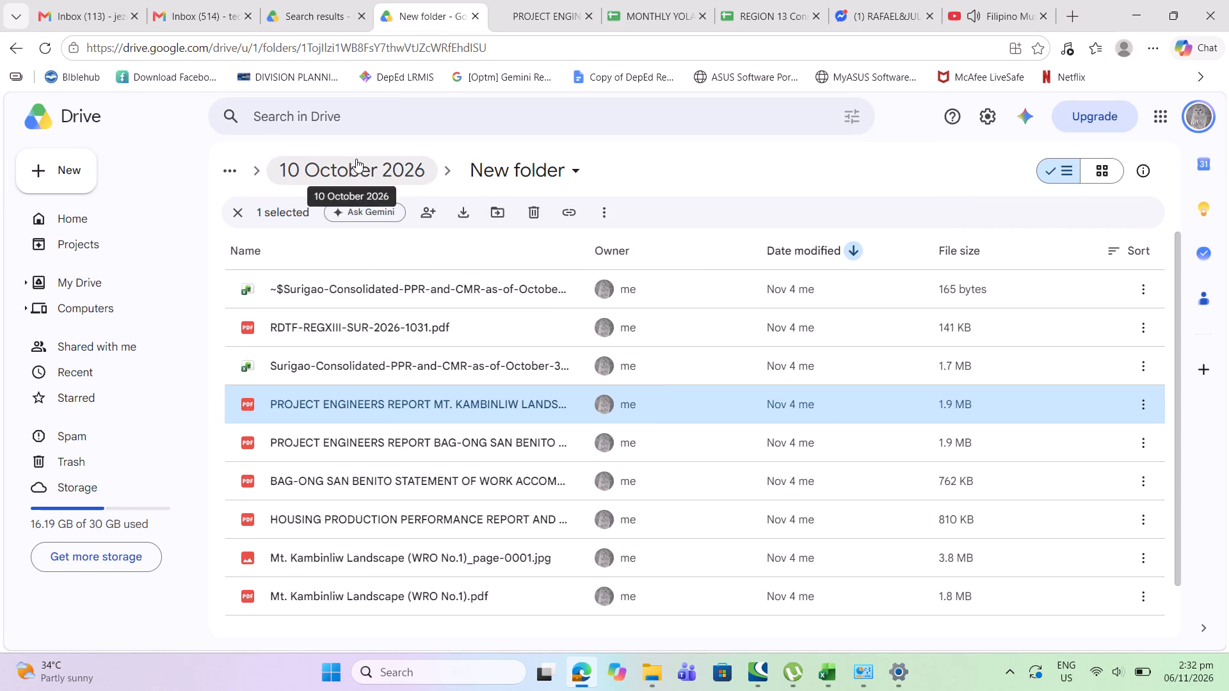
click(333, 171)
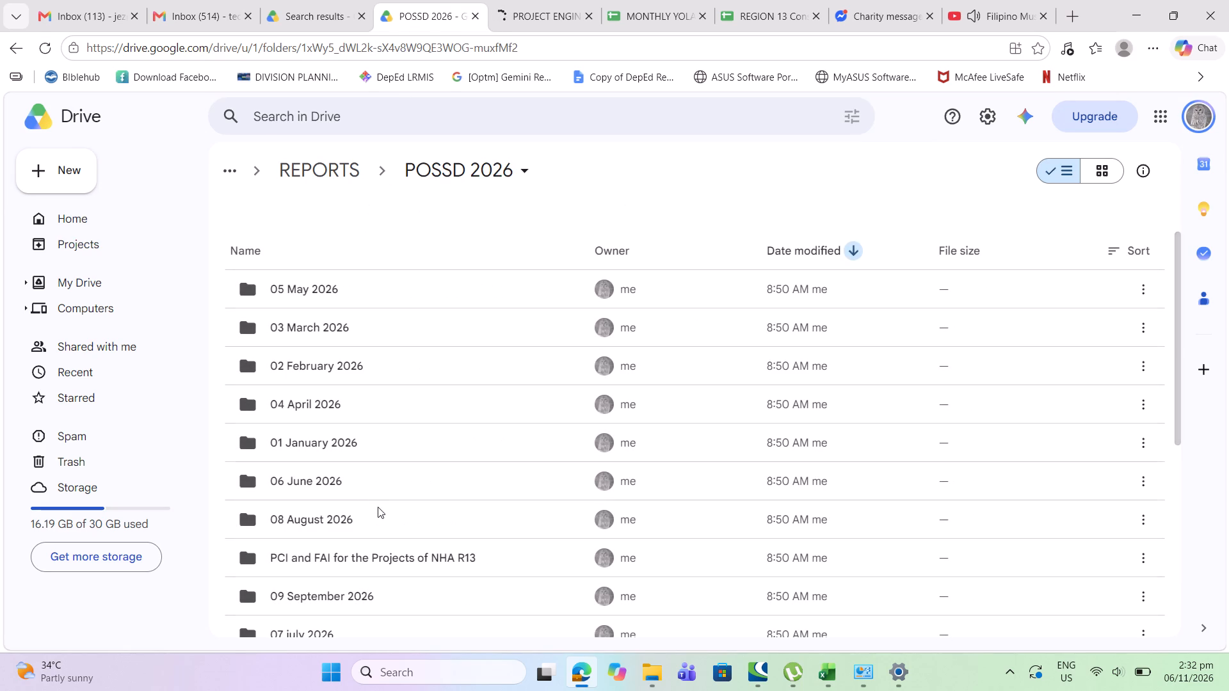
double_click(401, 608)
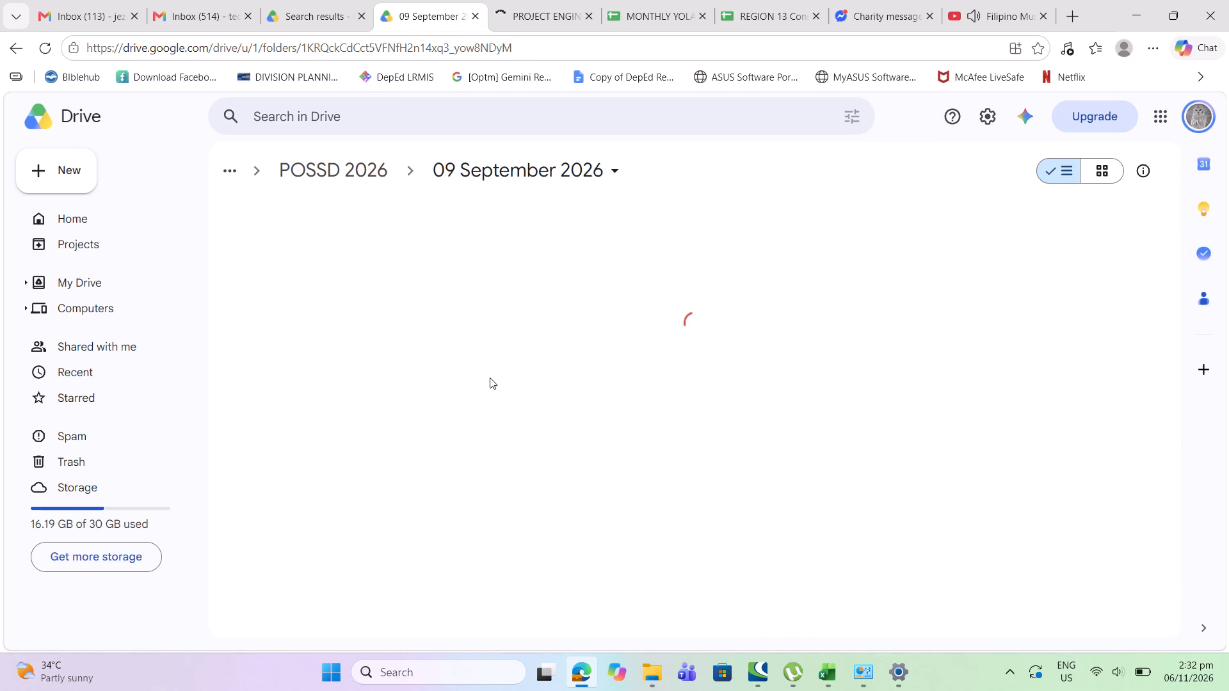
scroll(511, 378, down, 1)
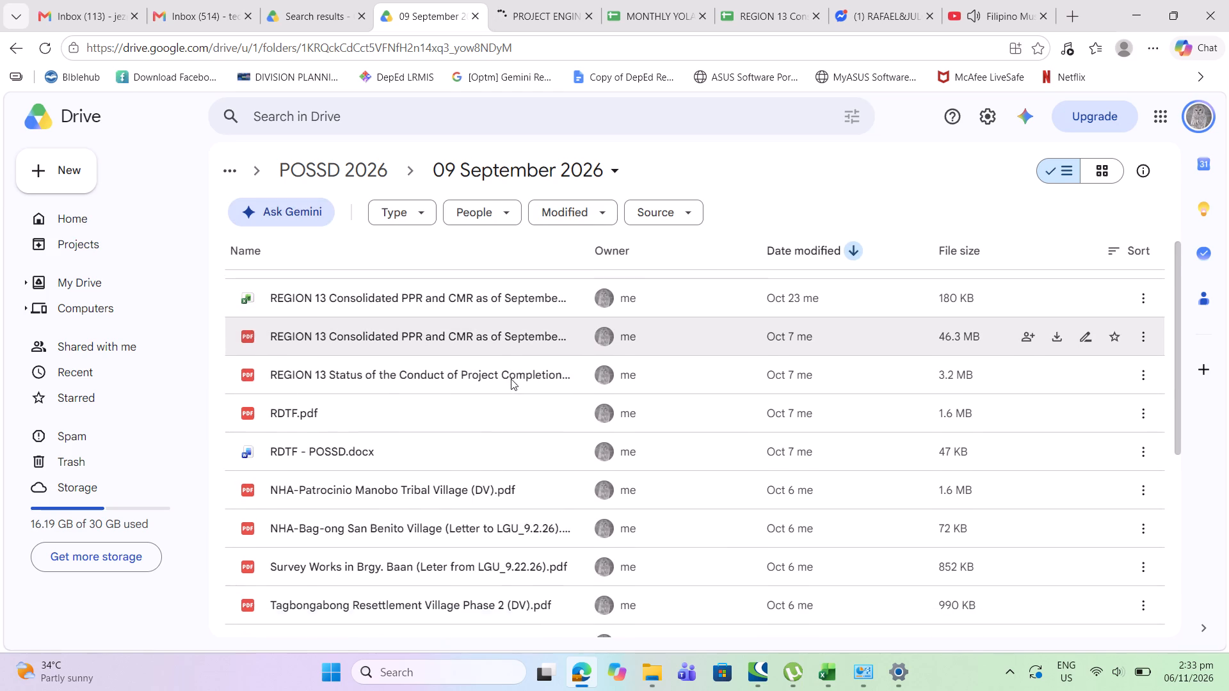
scroll(511, 379, down, 7)
scroll(499, 369, up, 6)
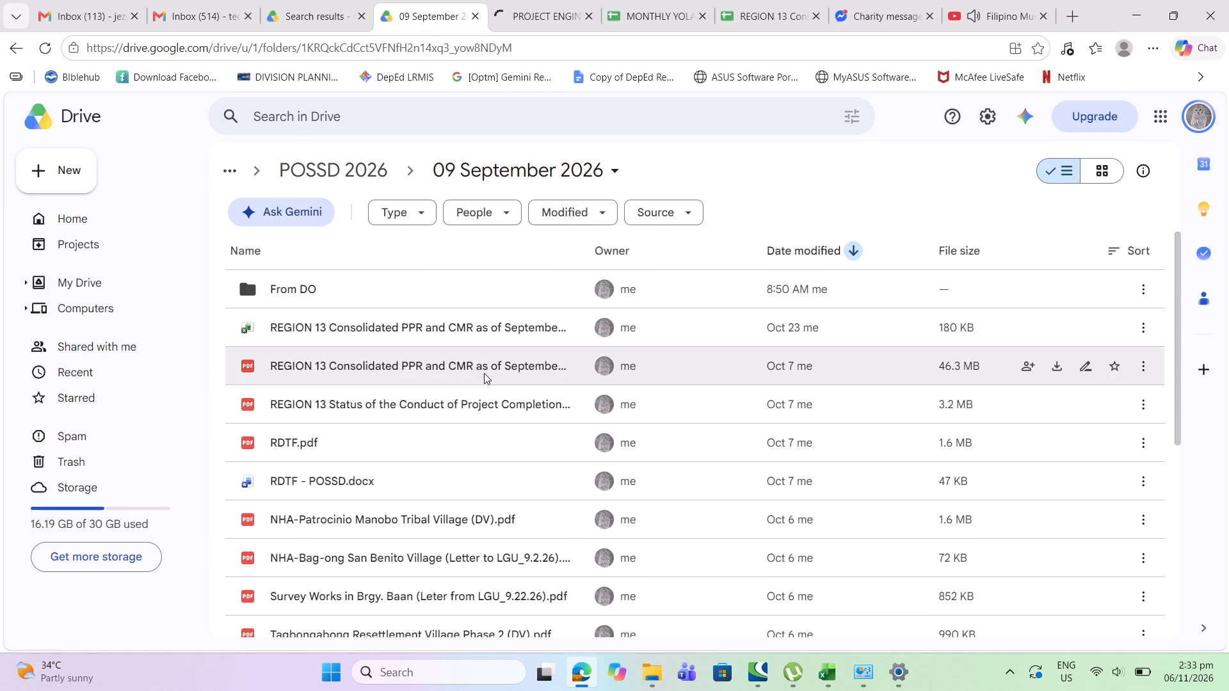
double_click(462, 468)
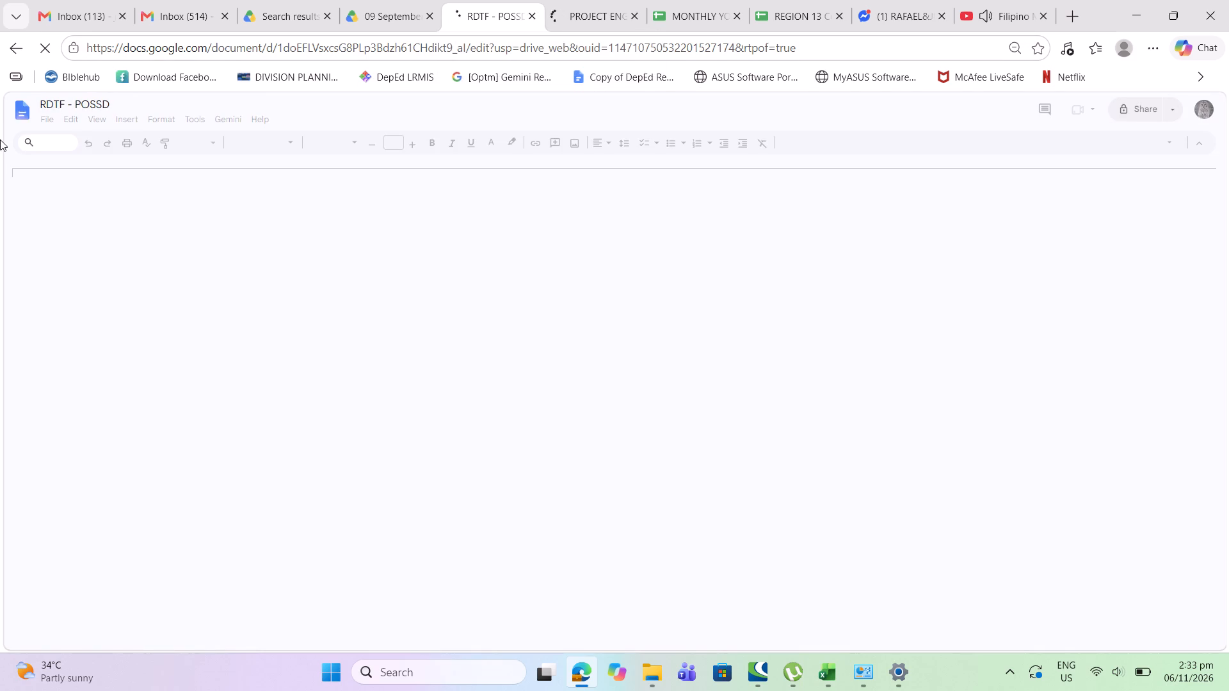
click(7, 42)
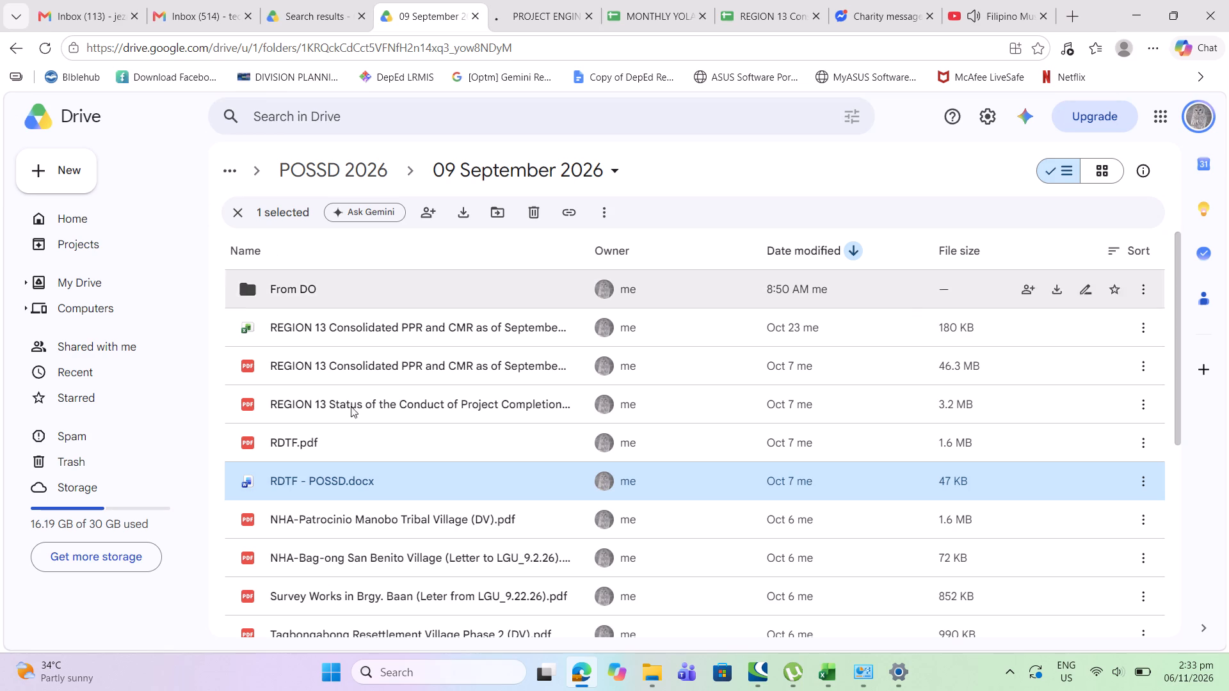
right_click(362, 488)
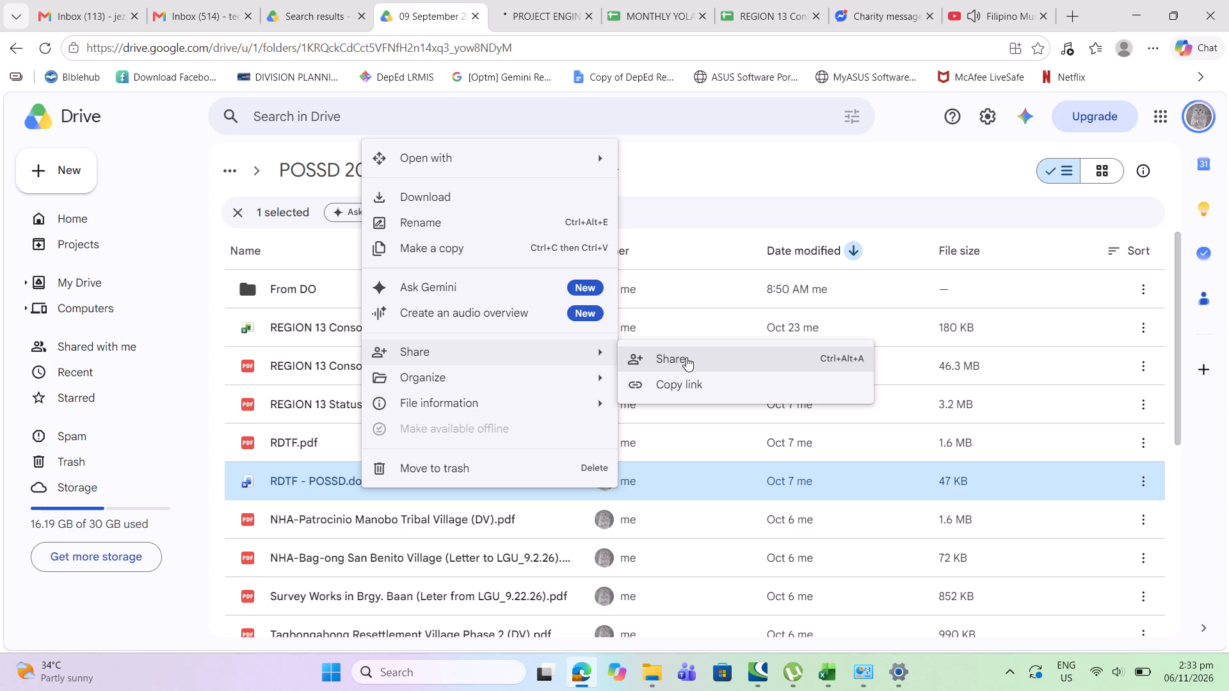
click(470, 248)
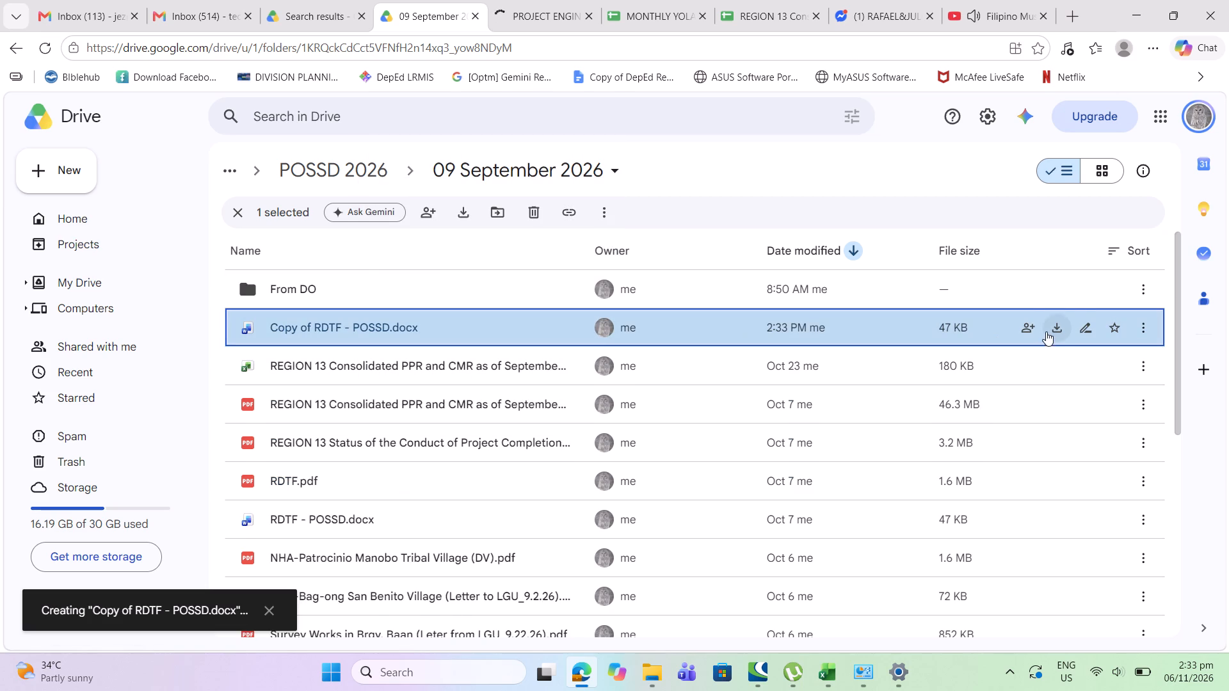
Move Copy of RDTF - POSSD.docx from the 09 September 2026 folder to the 10 October 2026 folder.
click(1141, 320)
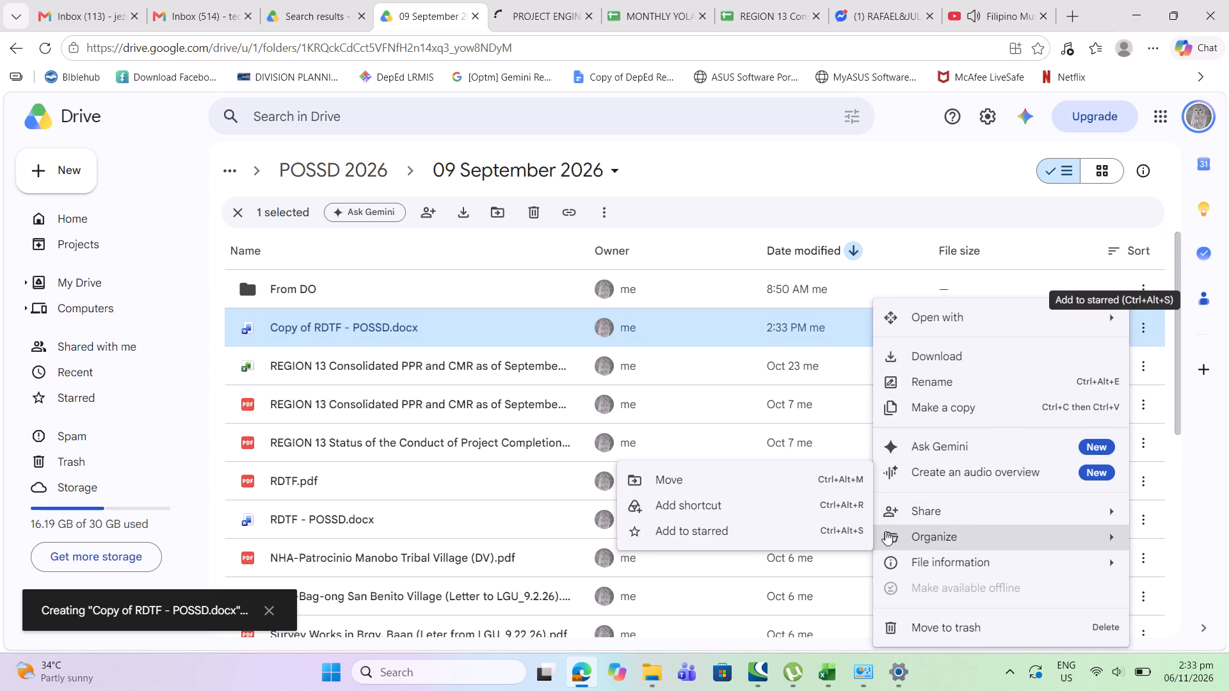
click(705, 477)
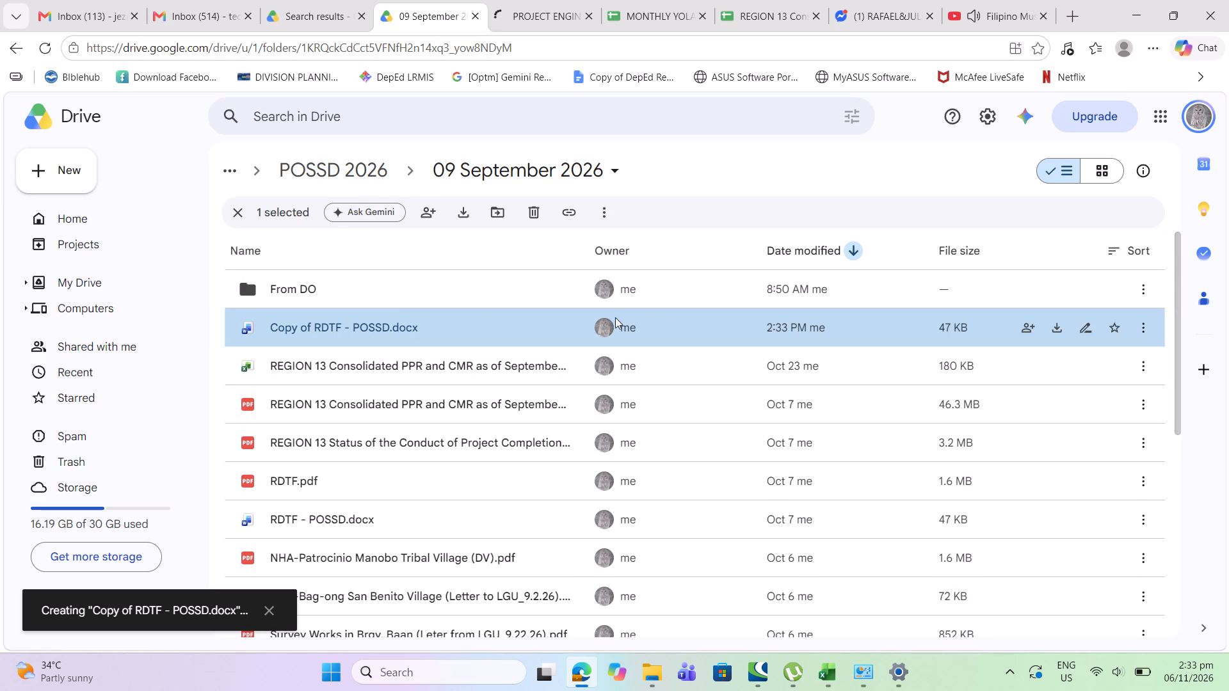
click(1144, 326)
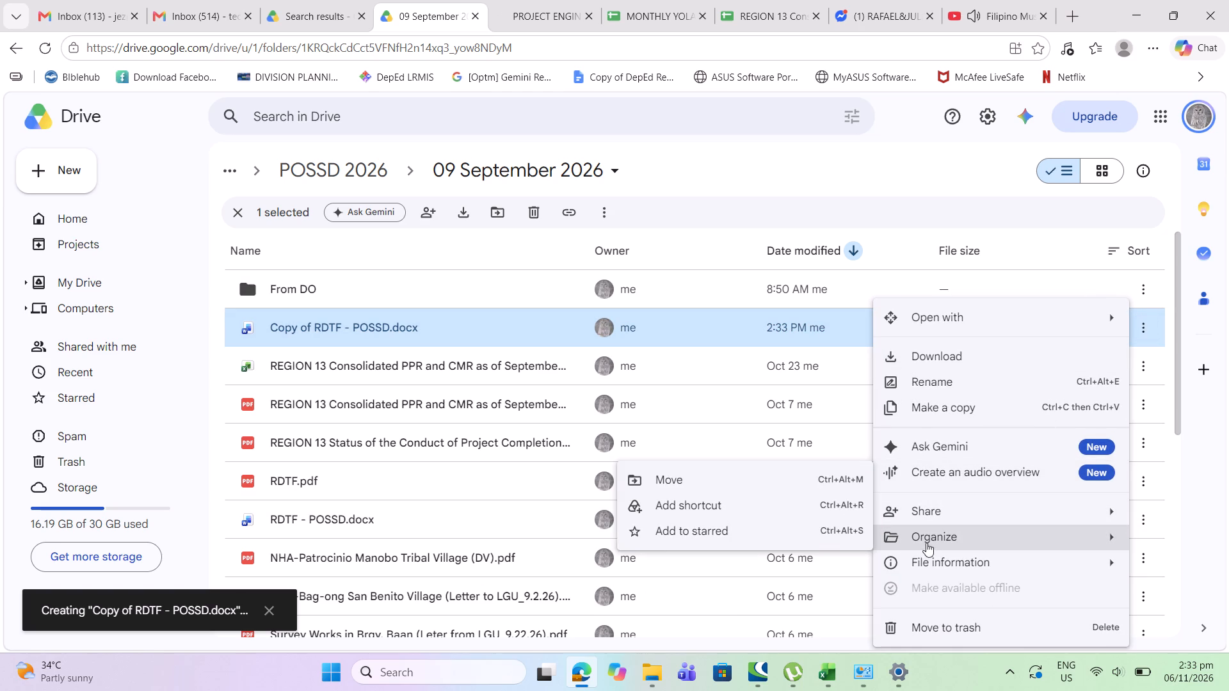
click(657, 477)
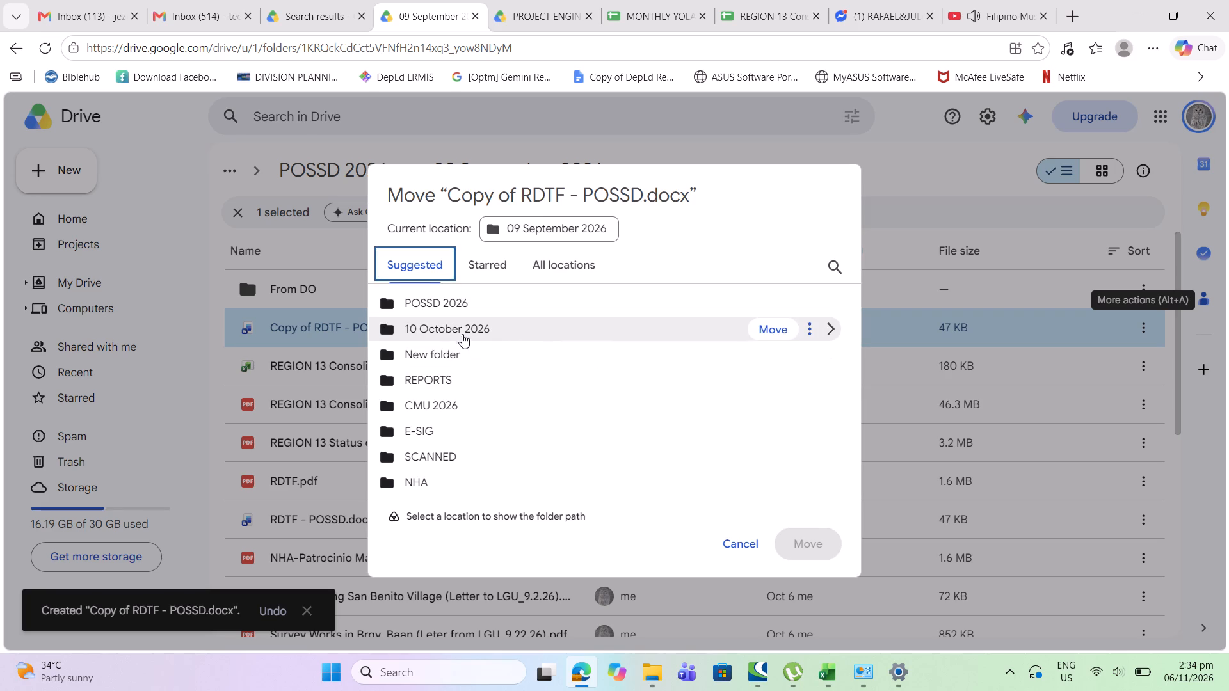
click(461, 331)
click(798, 539)
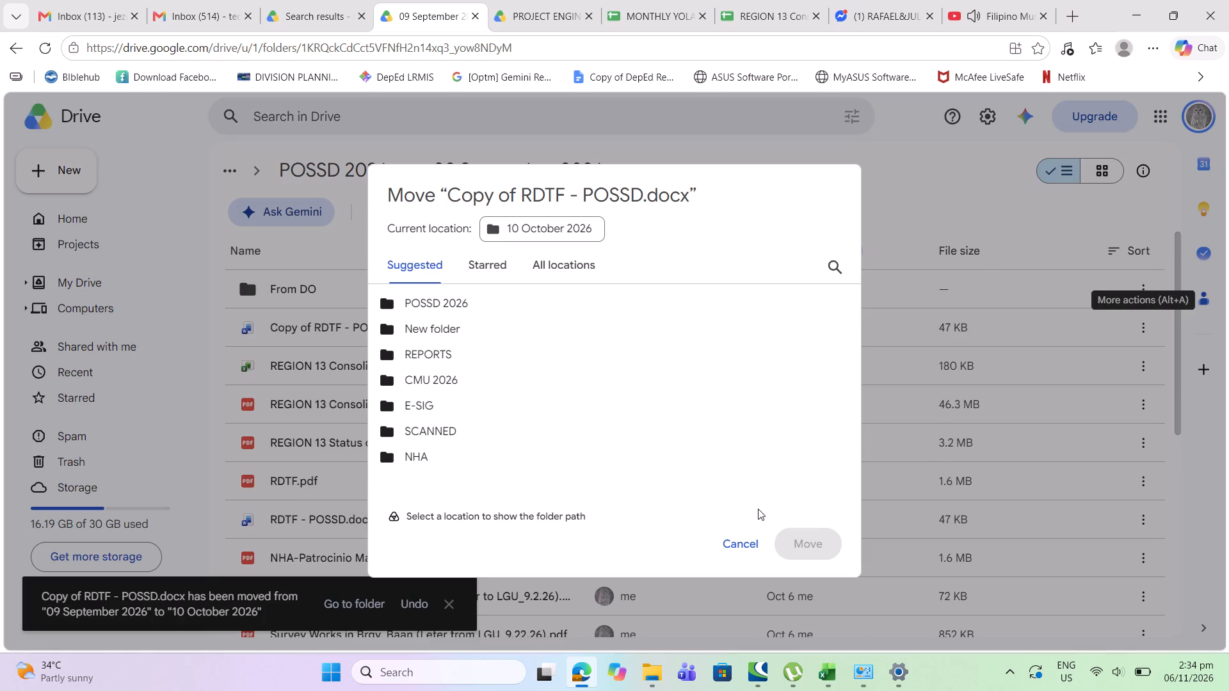
click(748, 540)
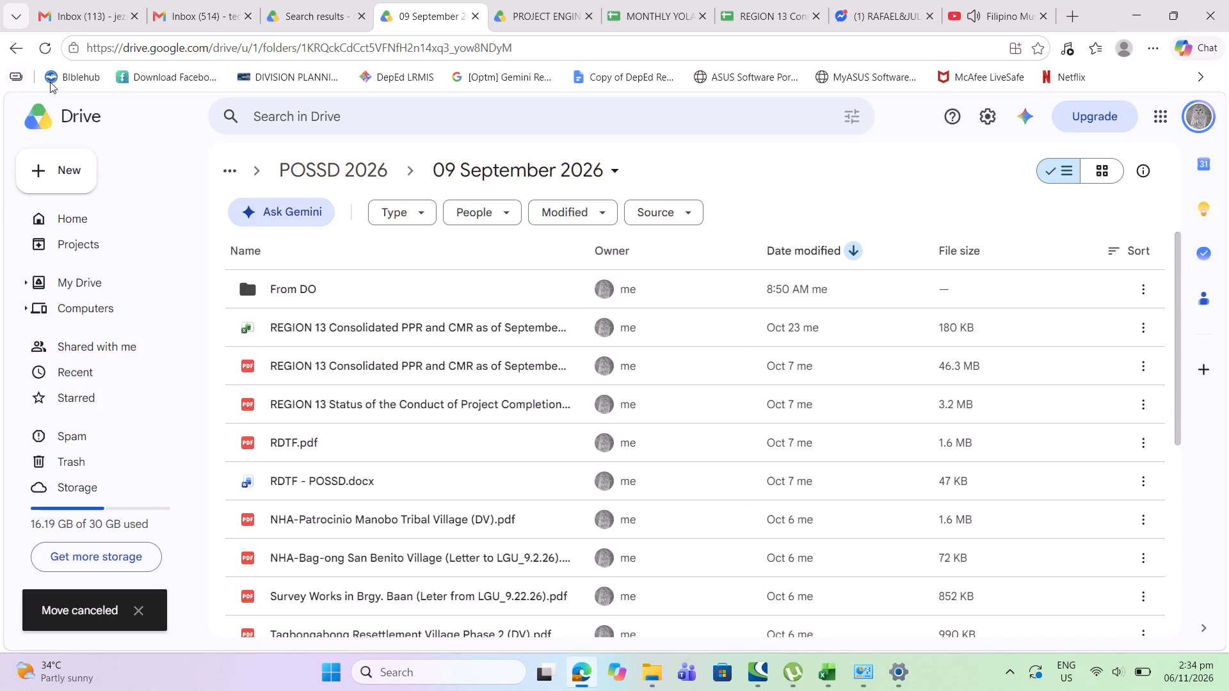
Rename the copied document in the 10 October 2026 folder as RDTF - POSSD.docx.
click(344, 173)
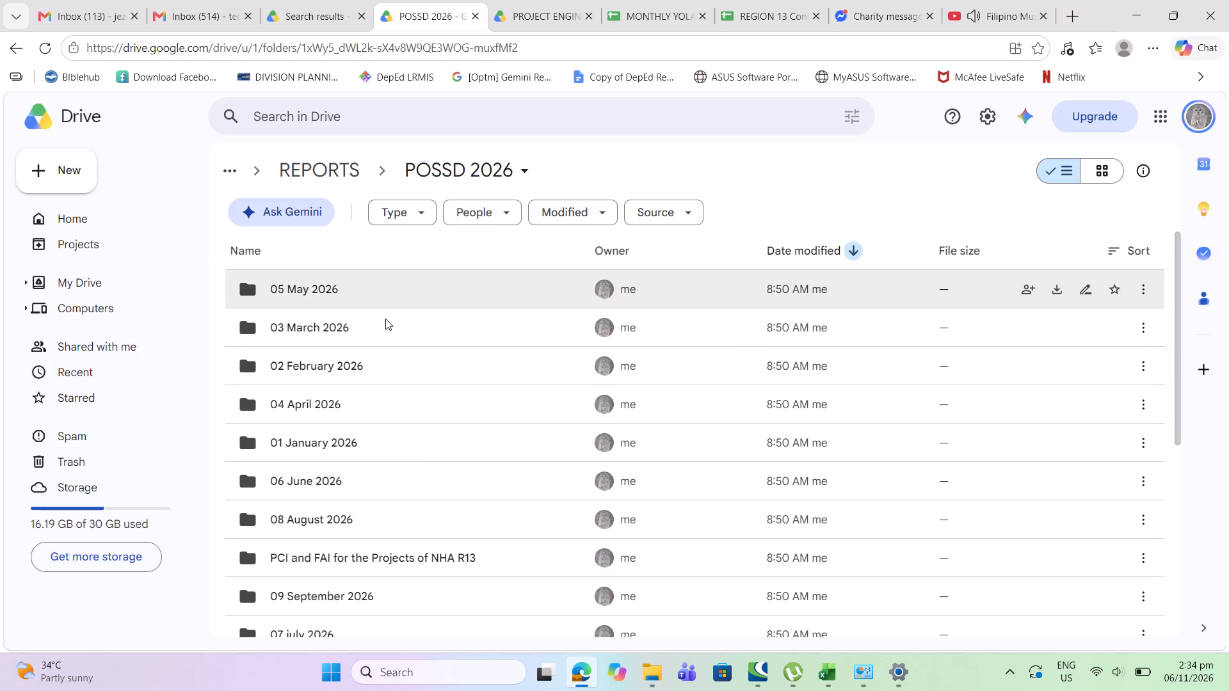
scroll(447, 556, down, 2)
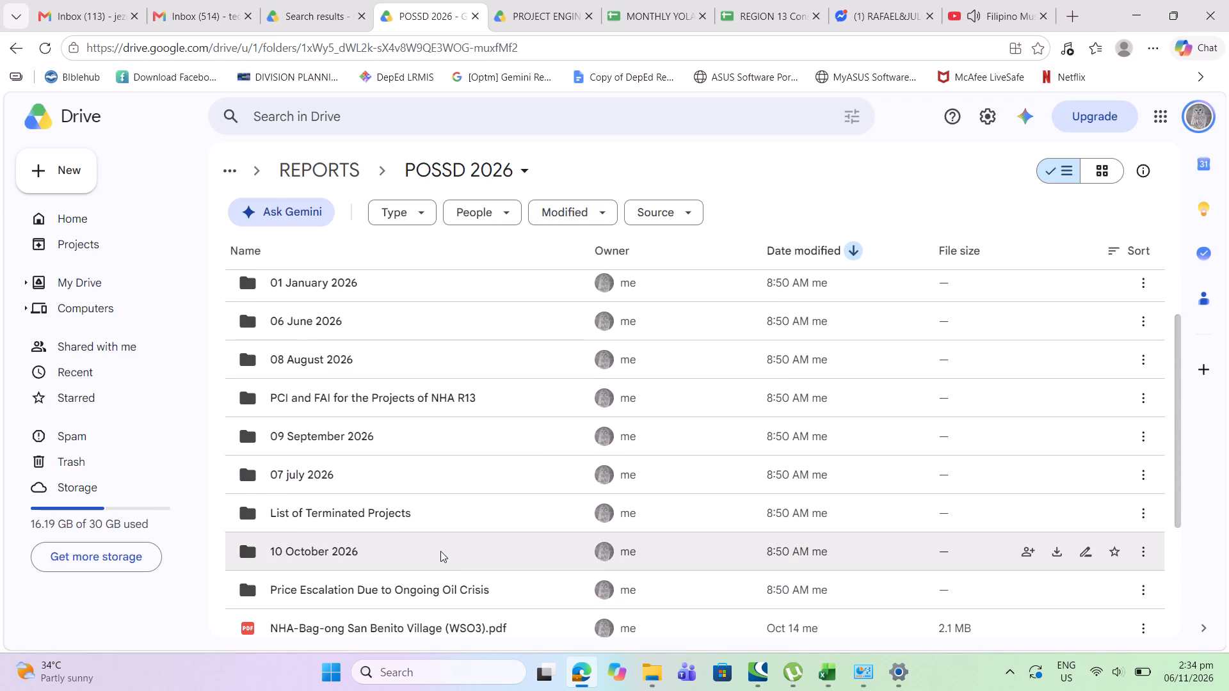
double_click(440, 551)
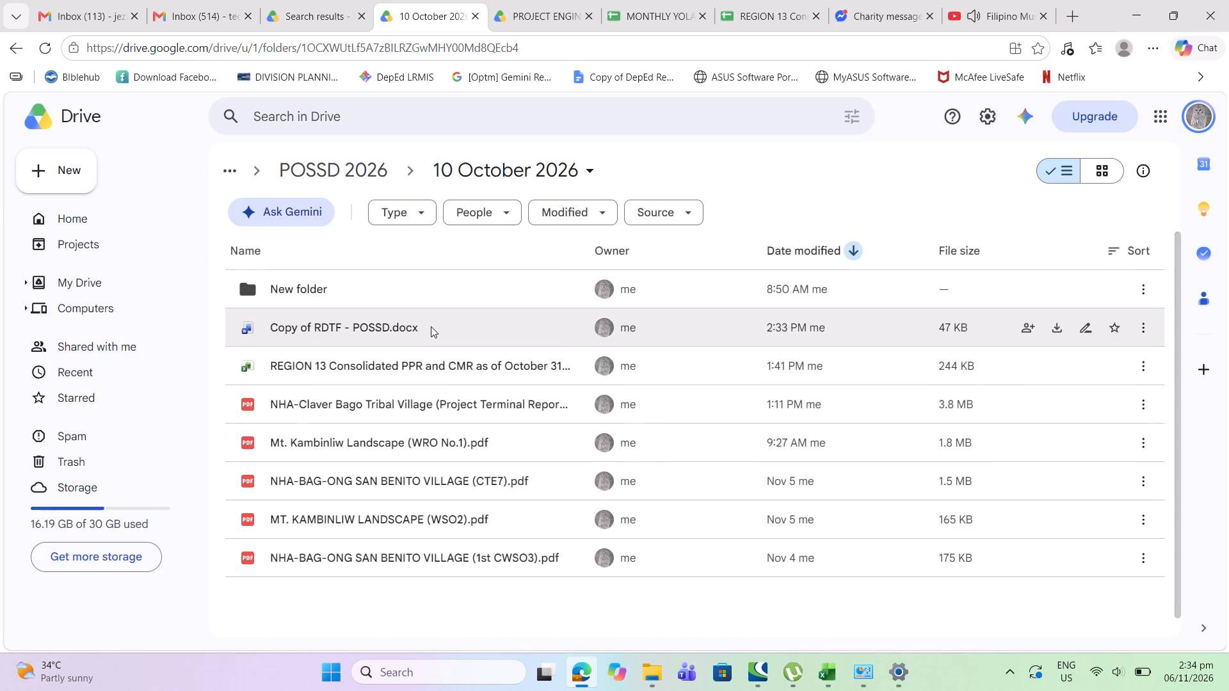
double_click(431, 326)
click(532, 15)
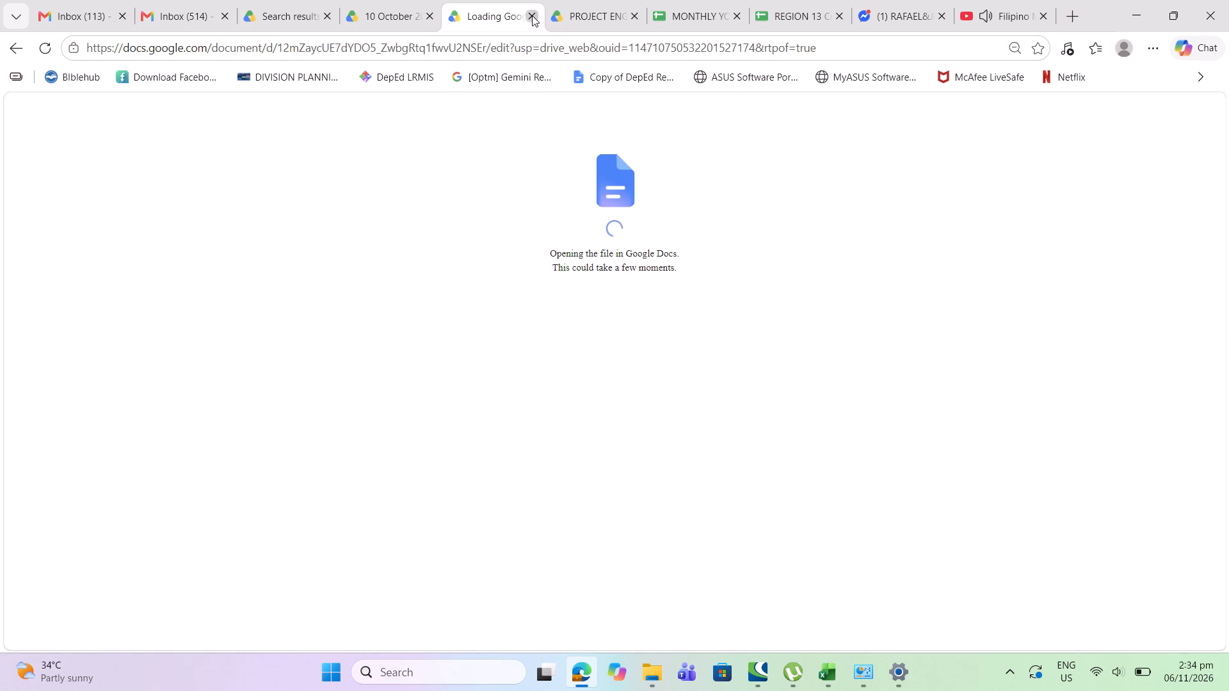
right_click(402, 321)
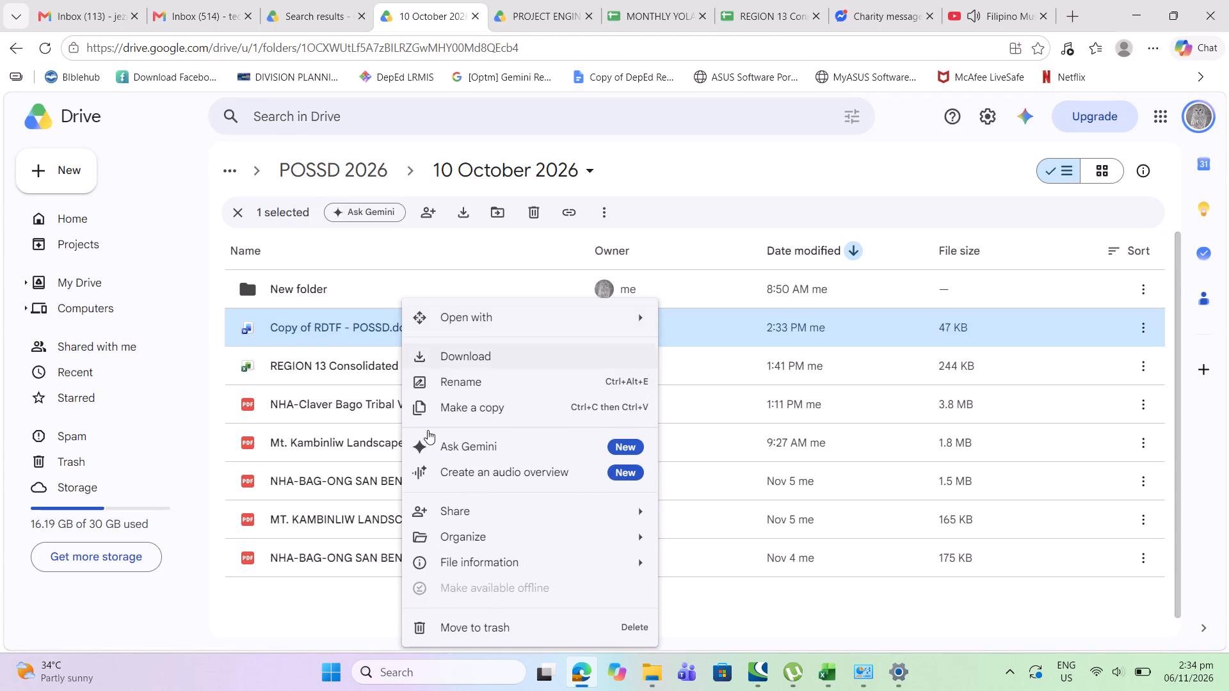
click(479, 383)
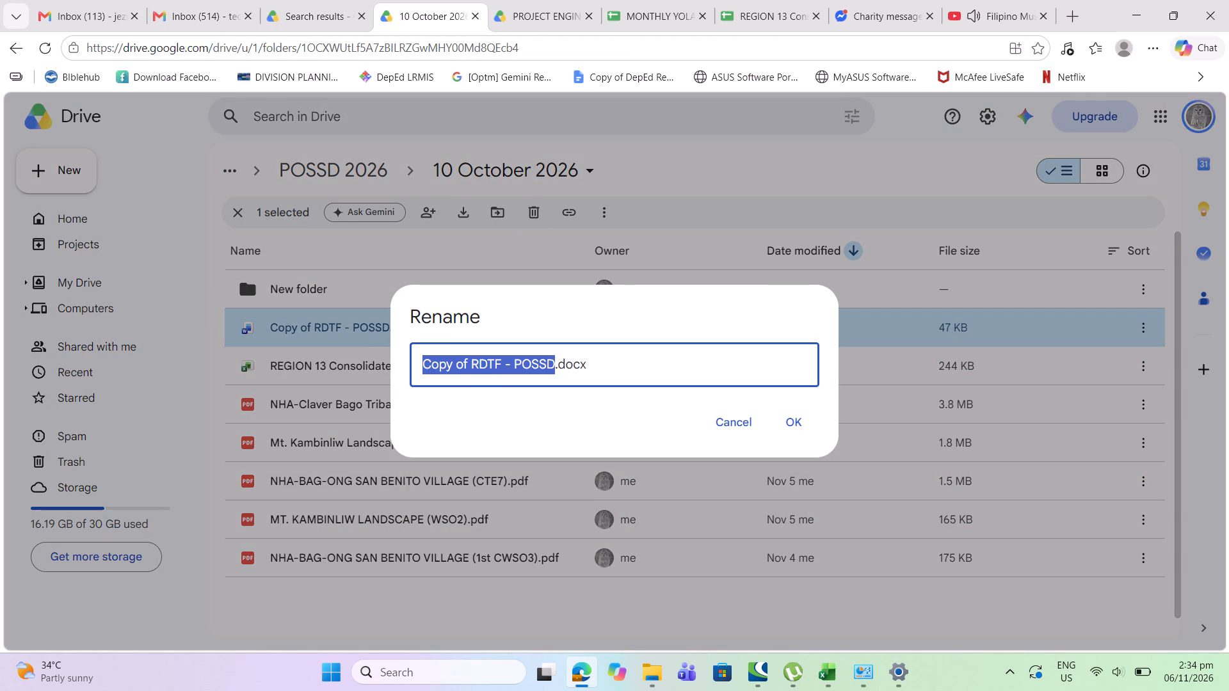
click(474, 359)
drag(474, 359, 414, 362)
key(BackSpace)
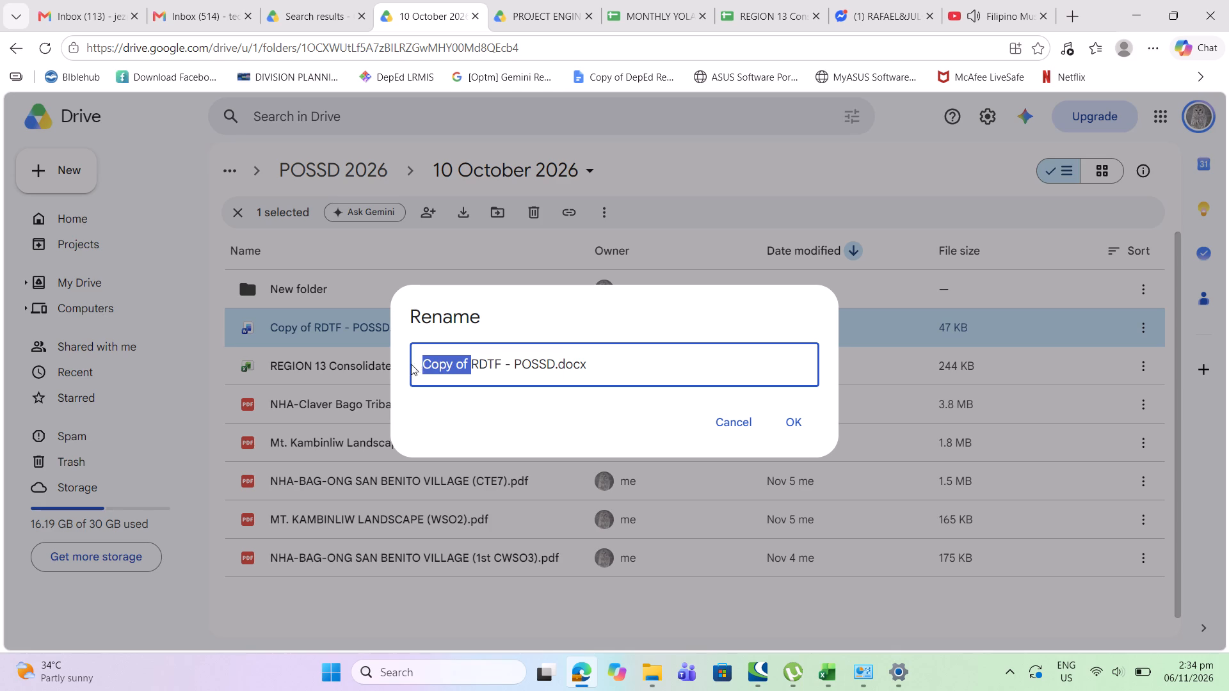
key(Return)
Open the renamed RDTF - POSSD.docx from the 10 October 2026 folder.
double_click(463, 331)
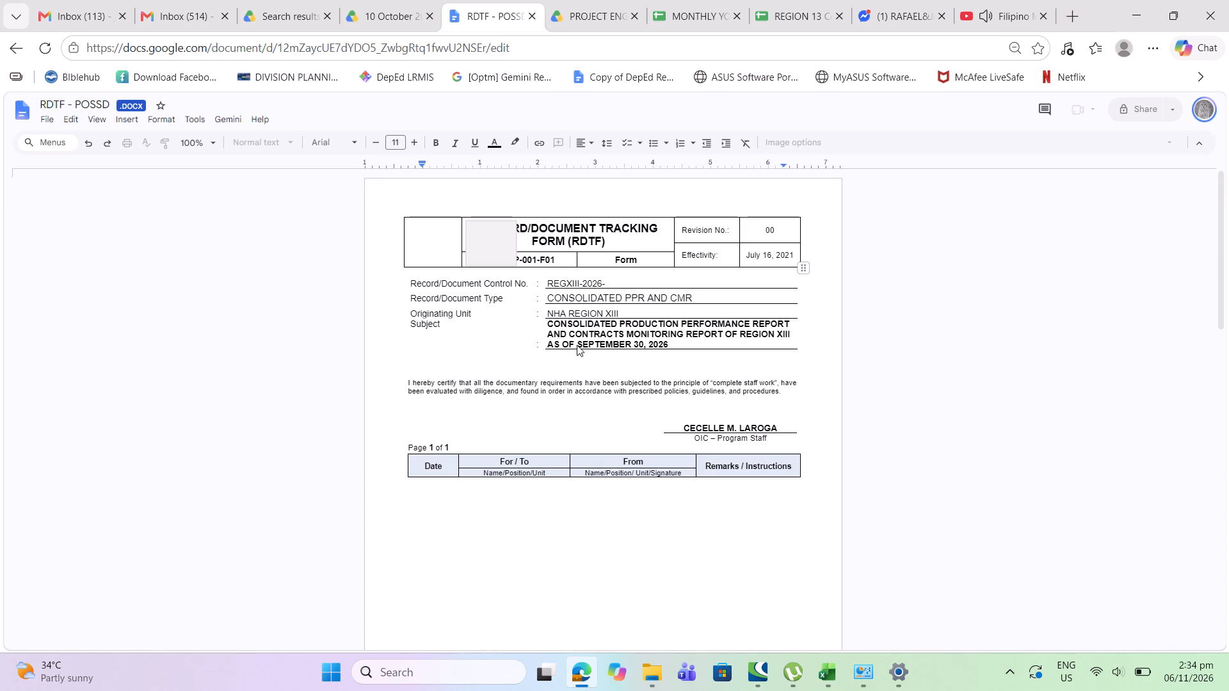
Change the reporting date in the tracking form's Subject line to OCTOBER 31, 2026.
drag(577, 345, 605, 343)
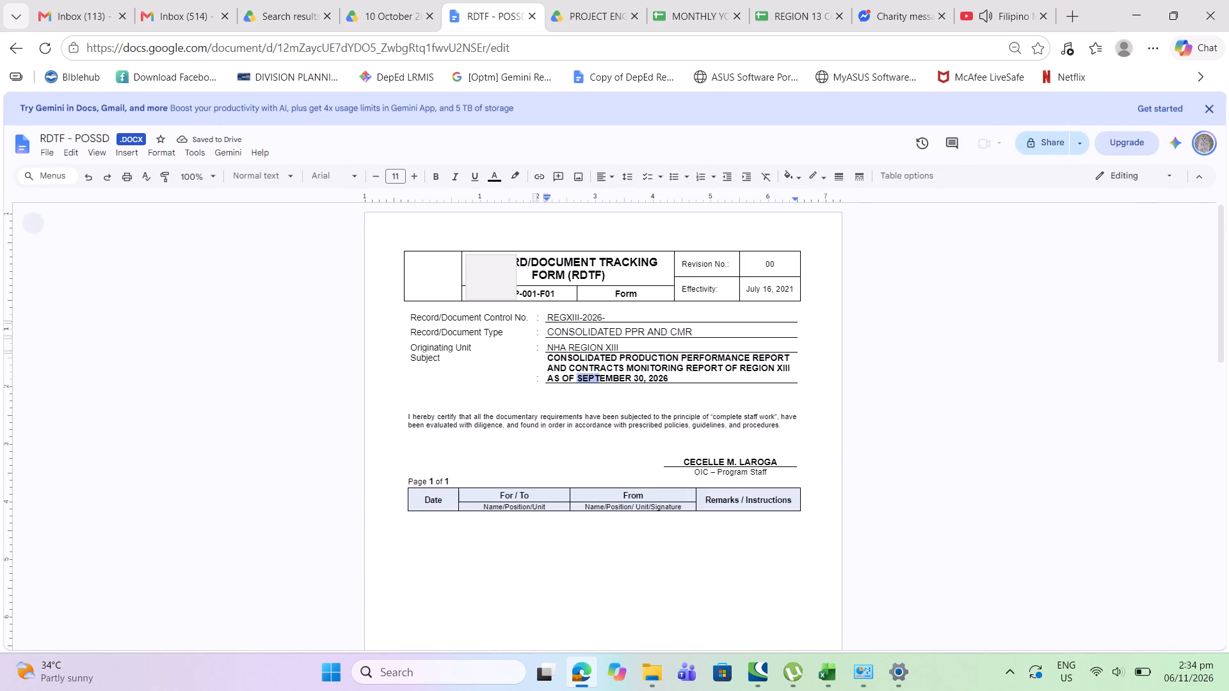
drag(605, 343, 607, 376)
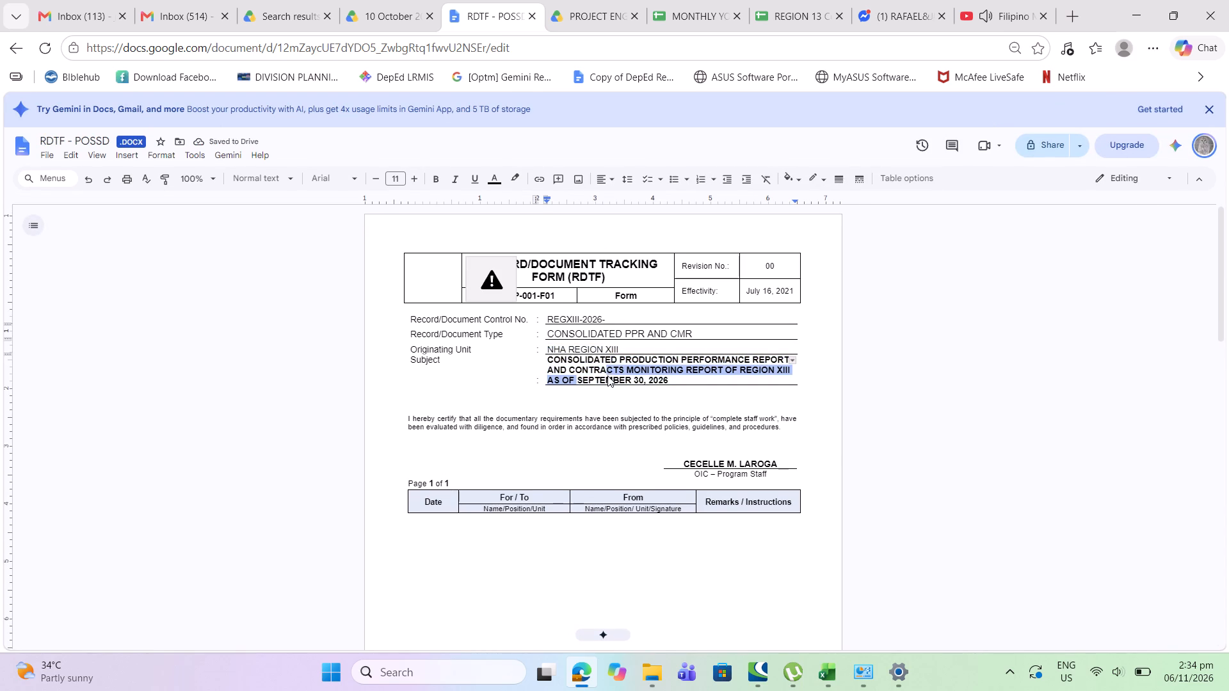
drag(607, 376, 610, 385)
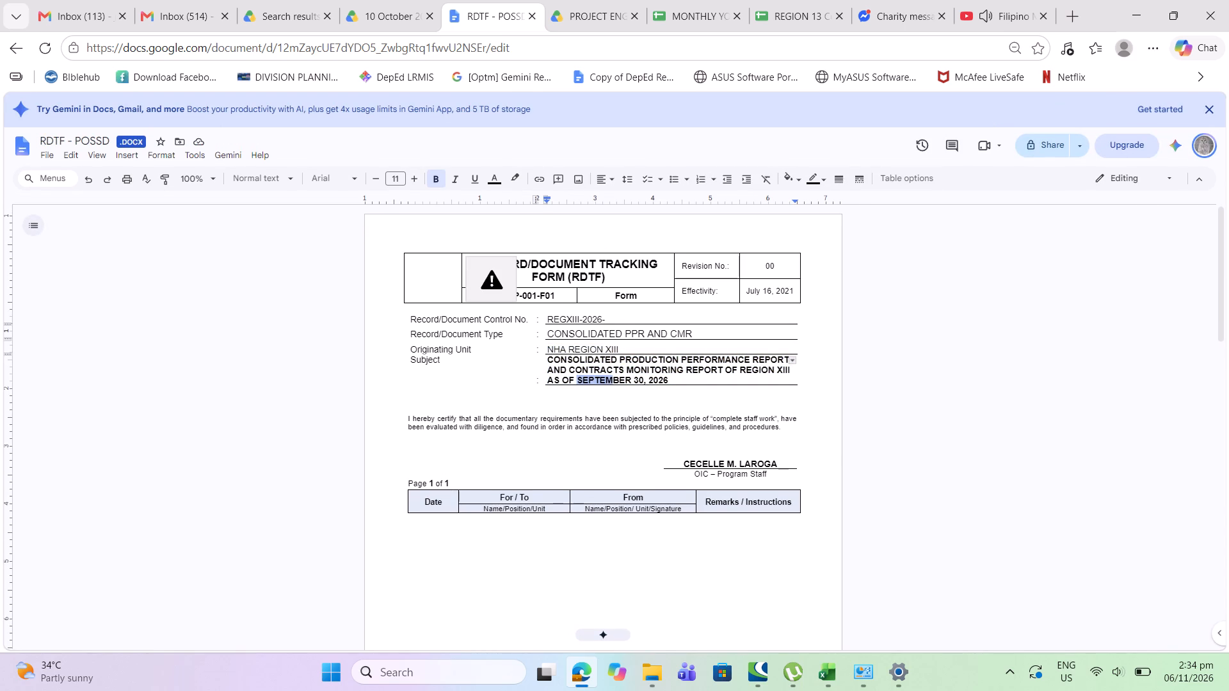
text(OCTOBE)
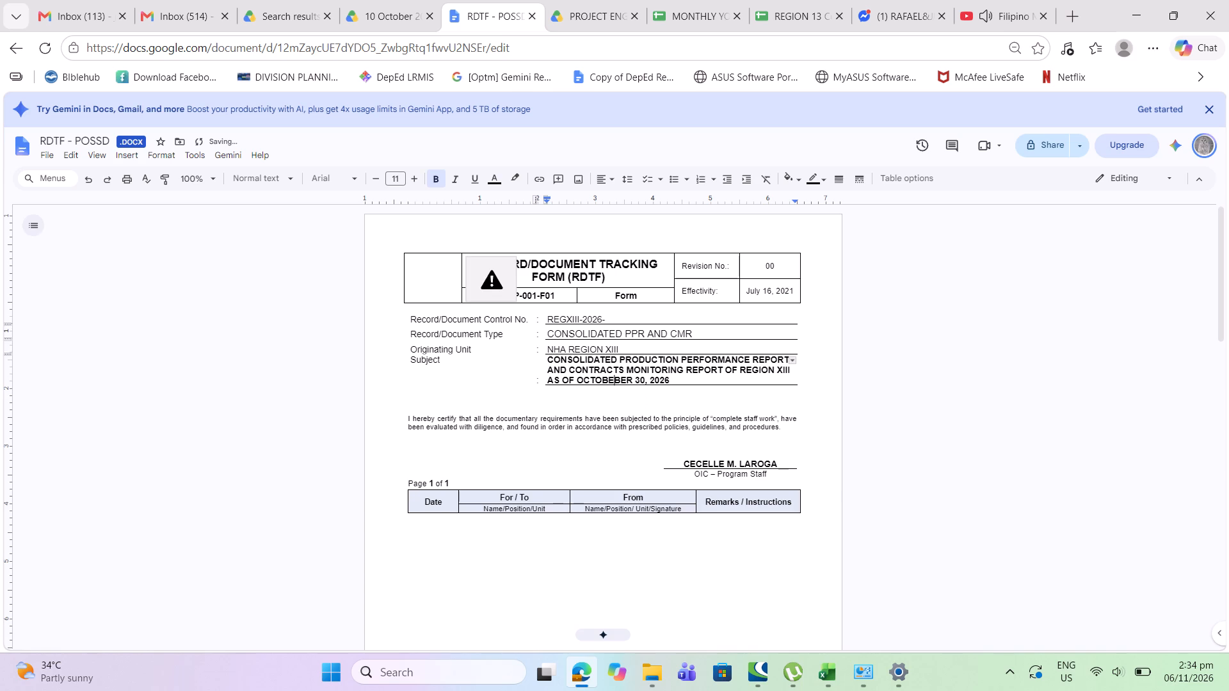
key(shift+BackSpace)
key(shift+BackSpace)
key(Right)
key(Right)
key(Right)
key(Right)
key(Right)
key(Right)
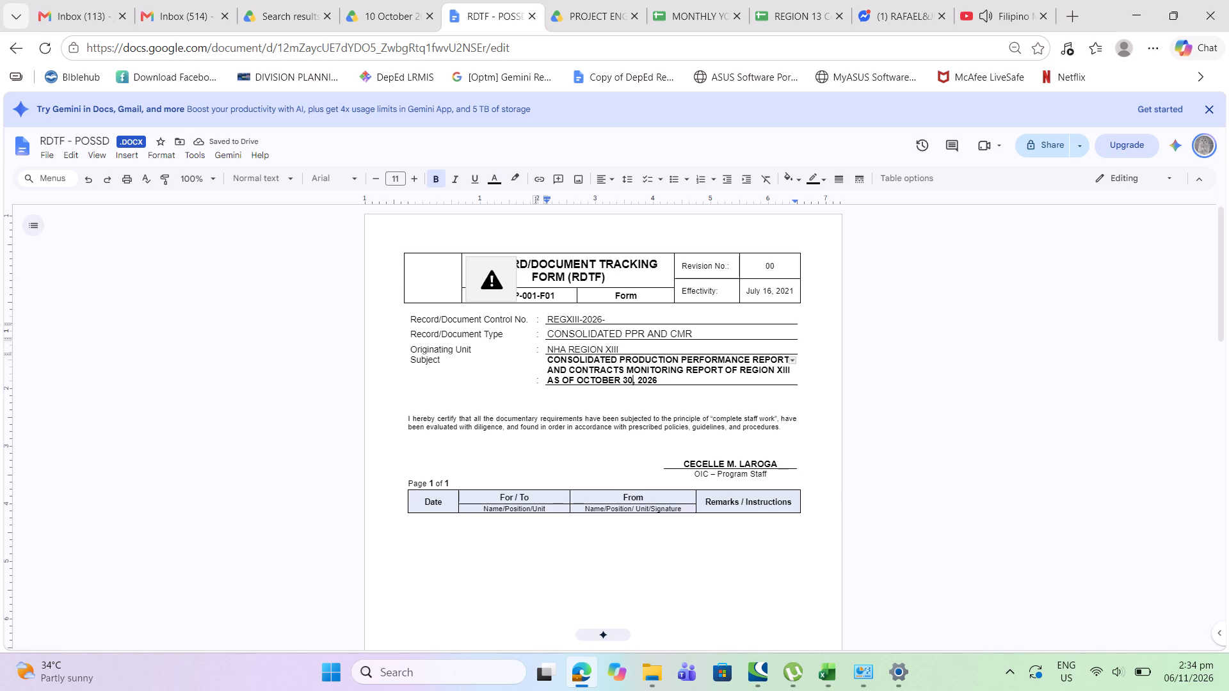
key(BackSpace)
key(1)
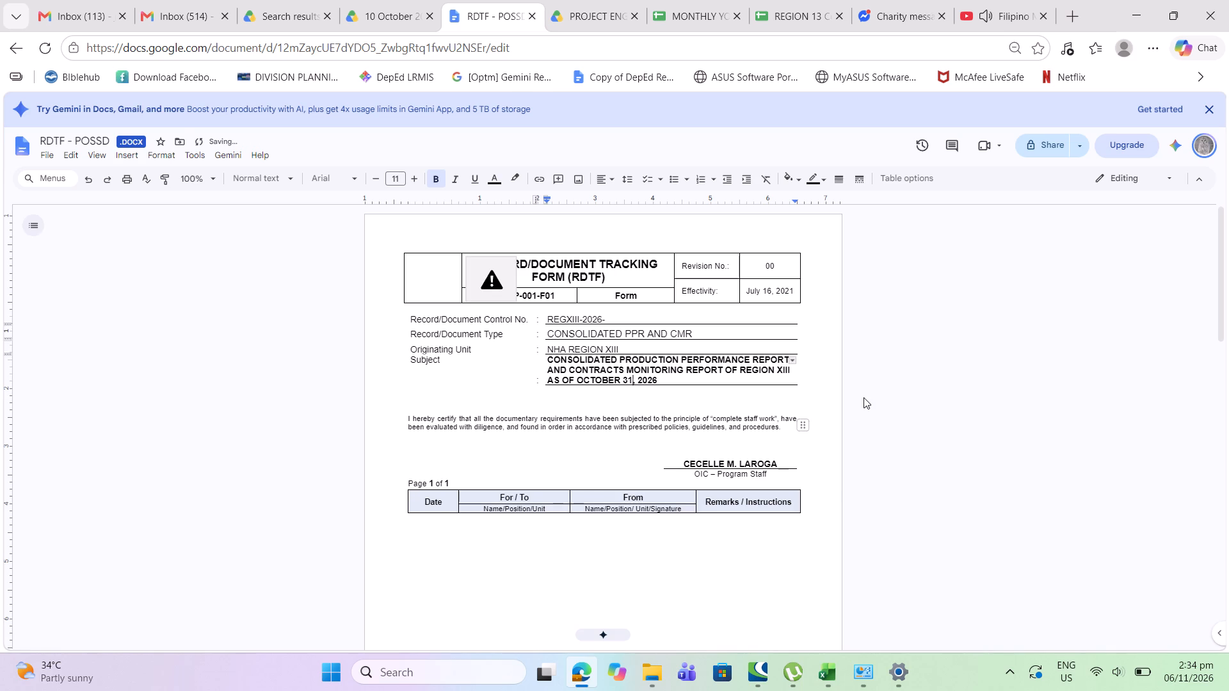
Examine both pages of the tracking form, checking the header logo and where the routing table's row falls.
click(864, 397)
scroll(864, 395, down, 7)
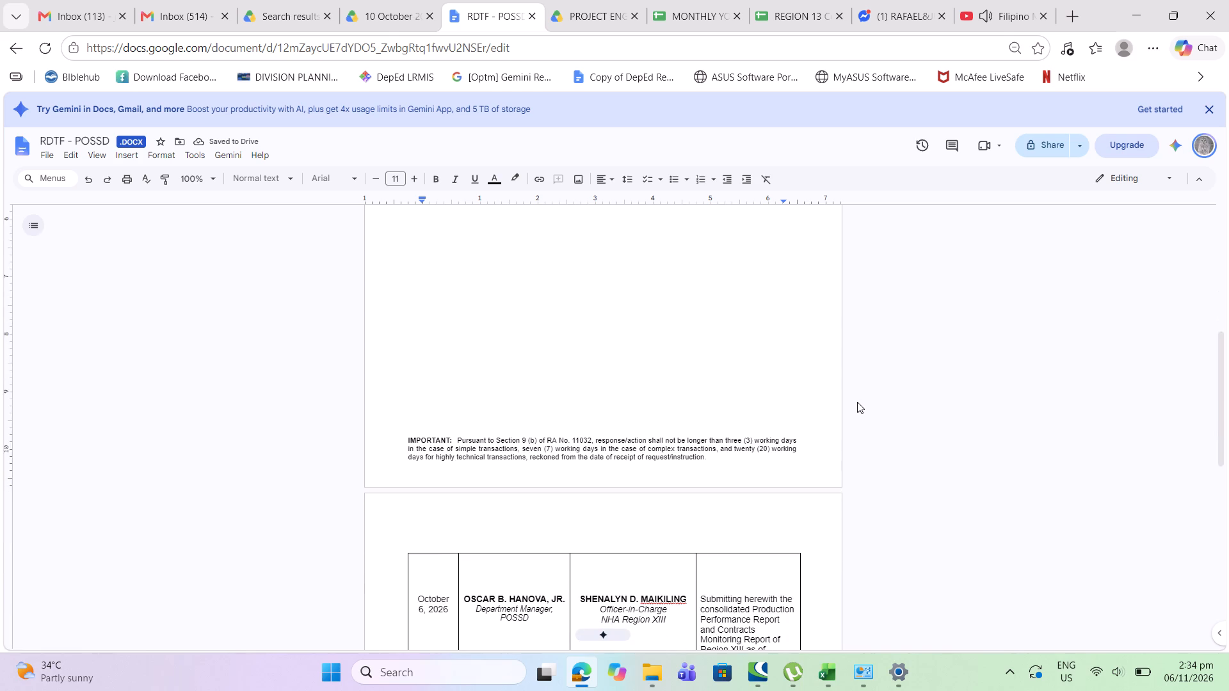
scroll(857, 402, down, 4)
scroll(848, 402, up, 10)
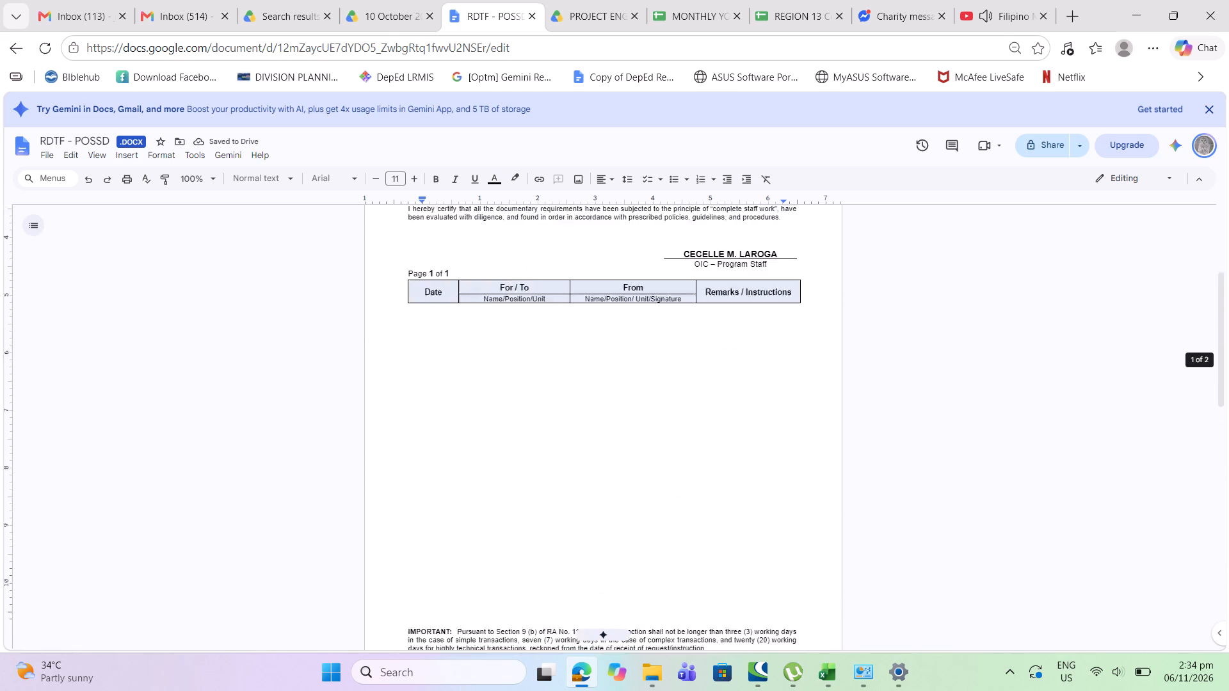
scroll(838, 394, up, 5)
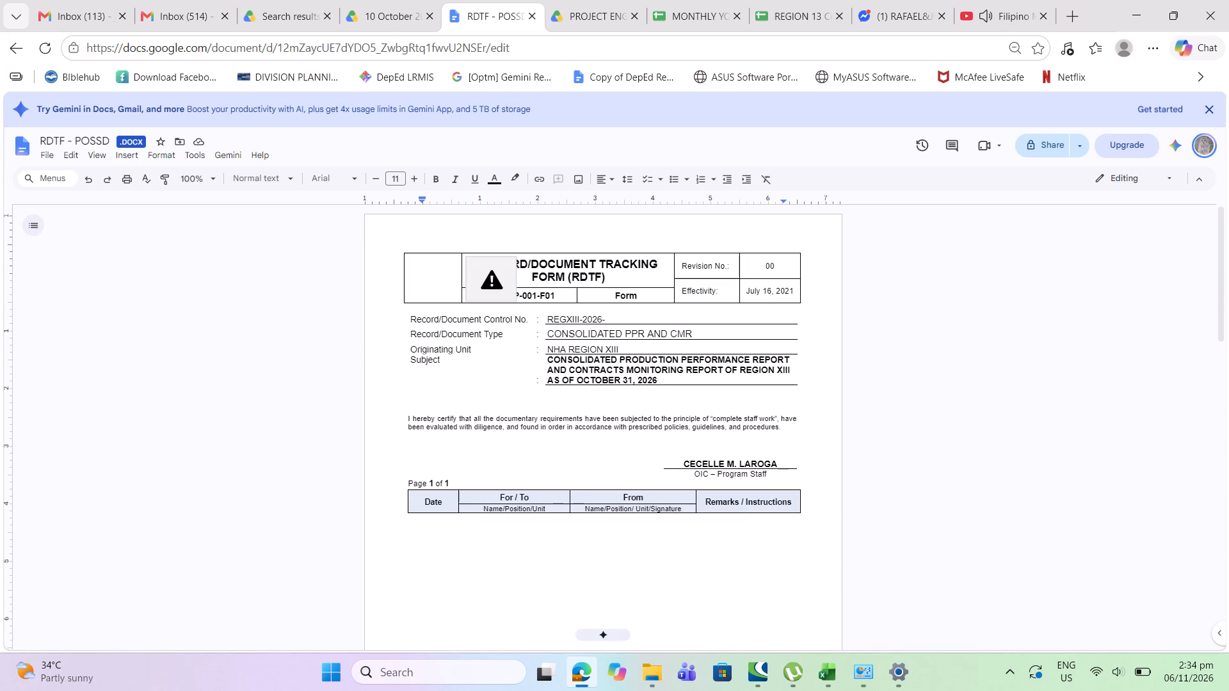
click(490, 280)
key(Escape)
scroll(928, 452, down, 4)
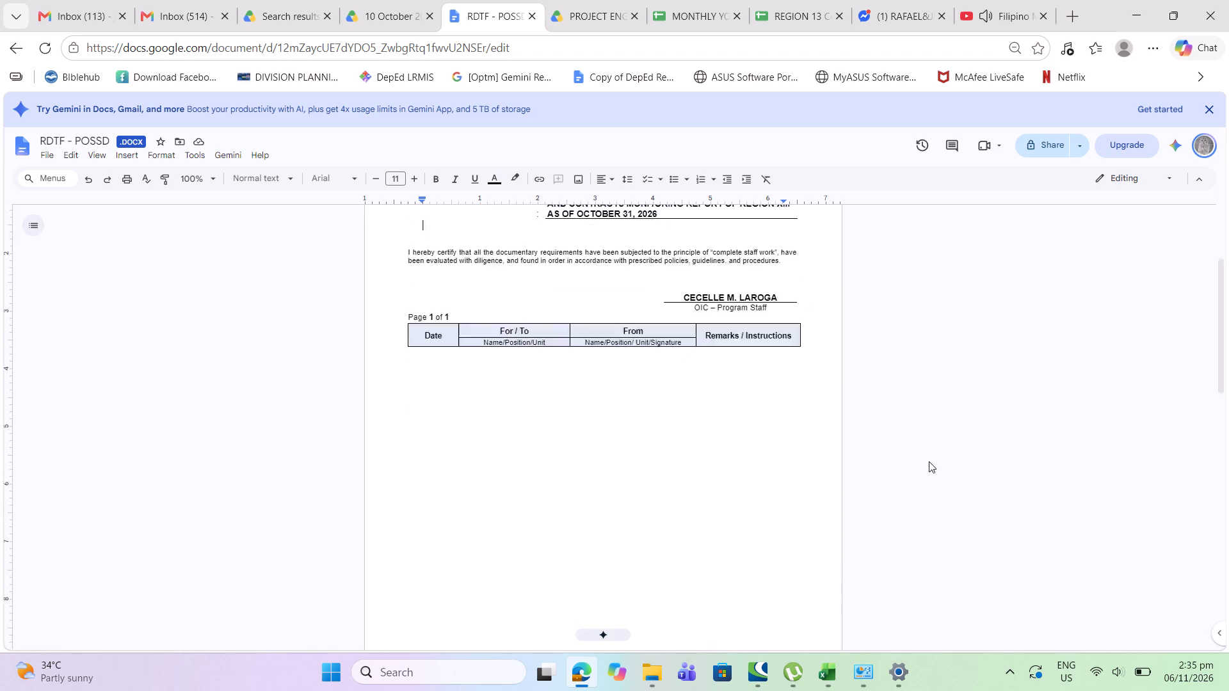
scroll(926, 462, down, 4)
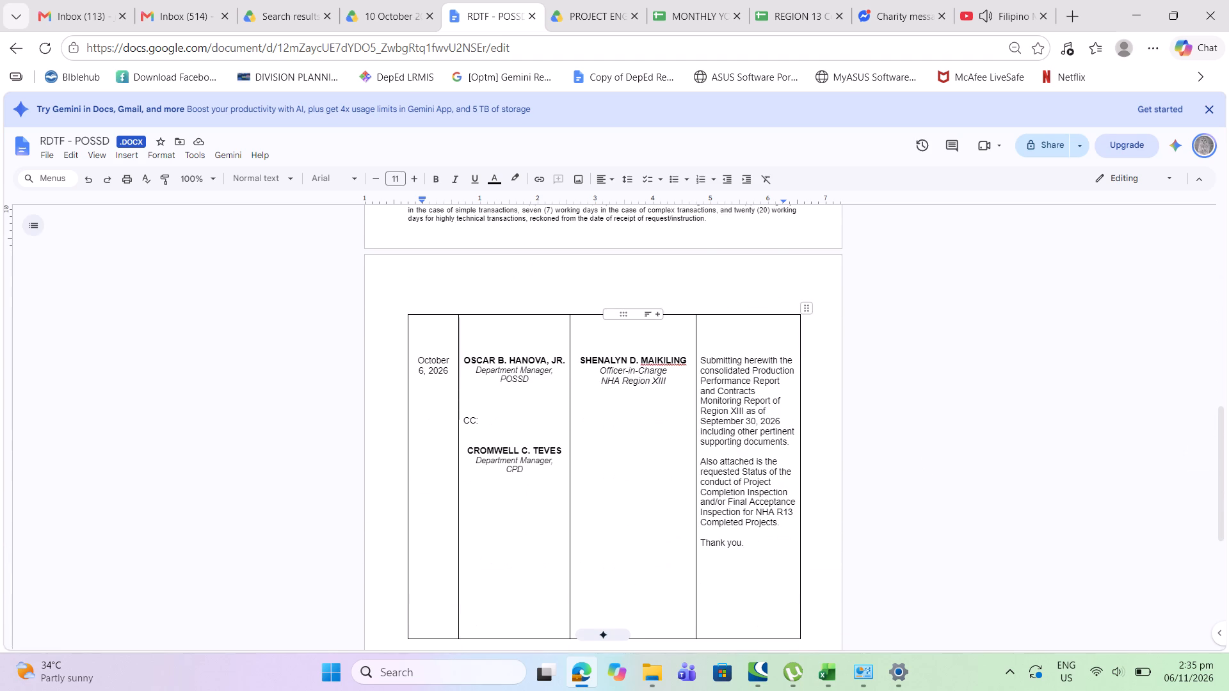
scroll(641, 452, up, 9)
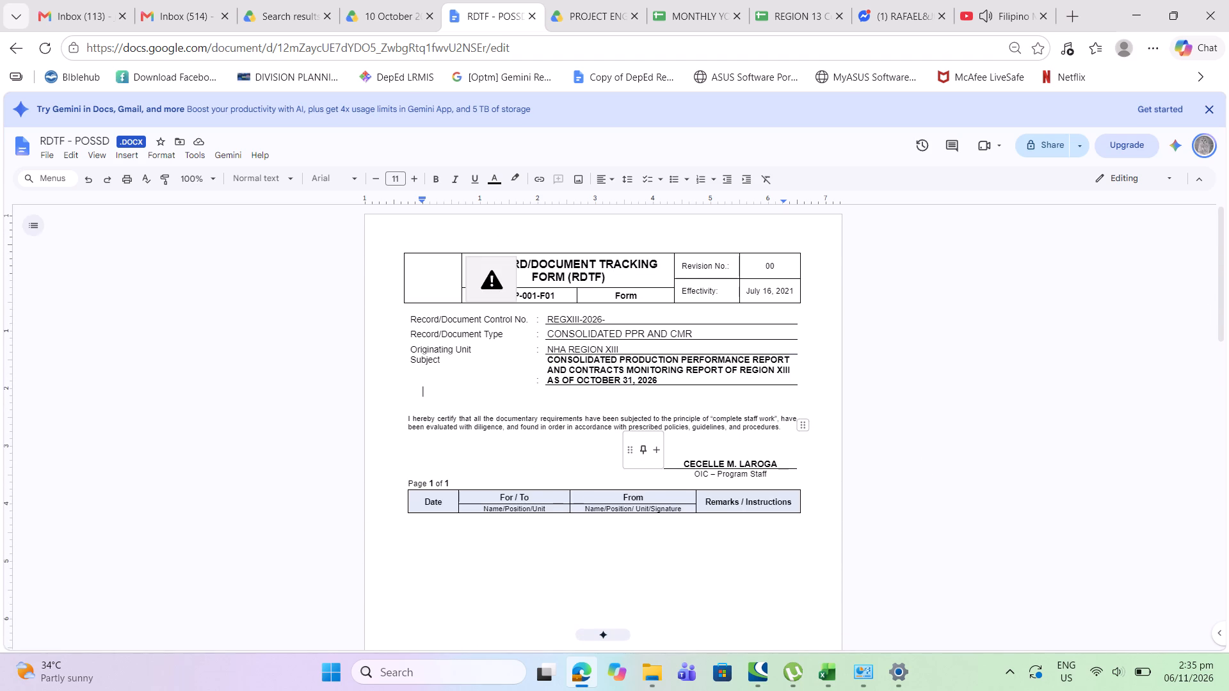
click(1207, 106)
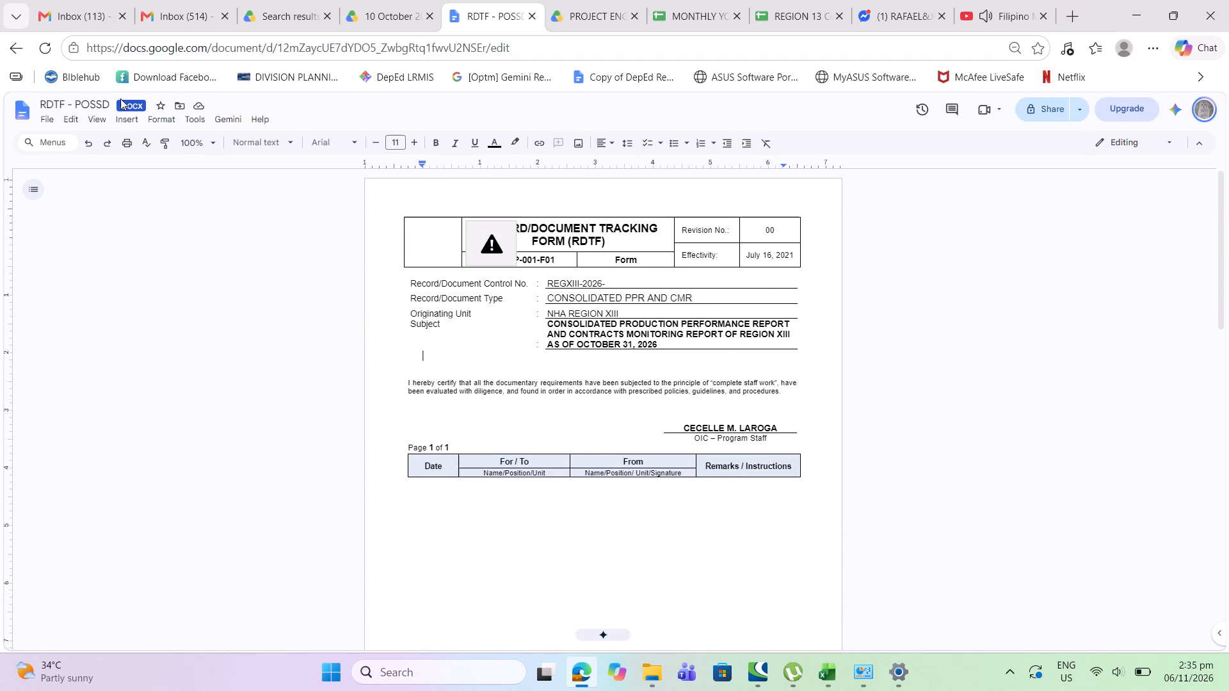
scroll(805, 488, down, 3)
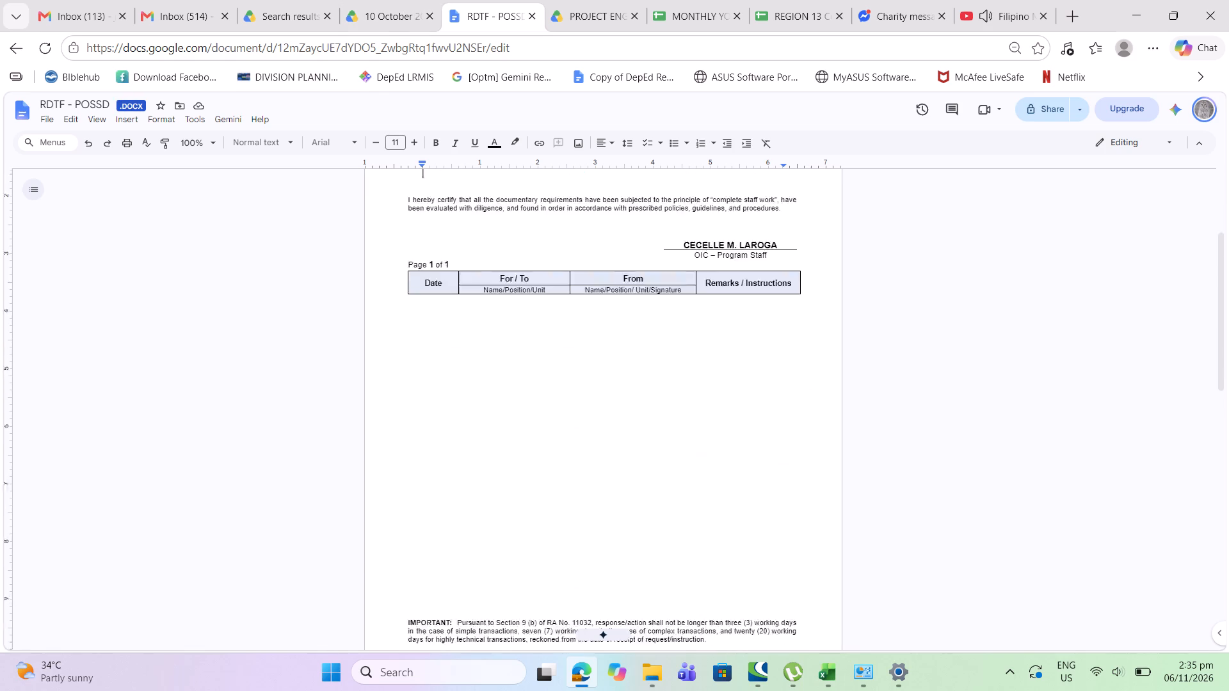
scroll(778, 499, down, 3)
scroll(508, 430, up, 3)
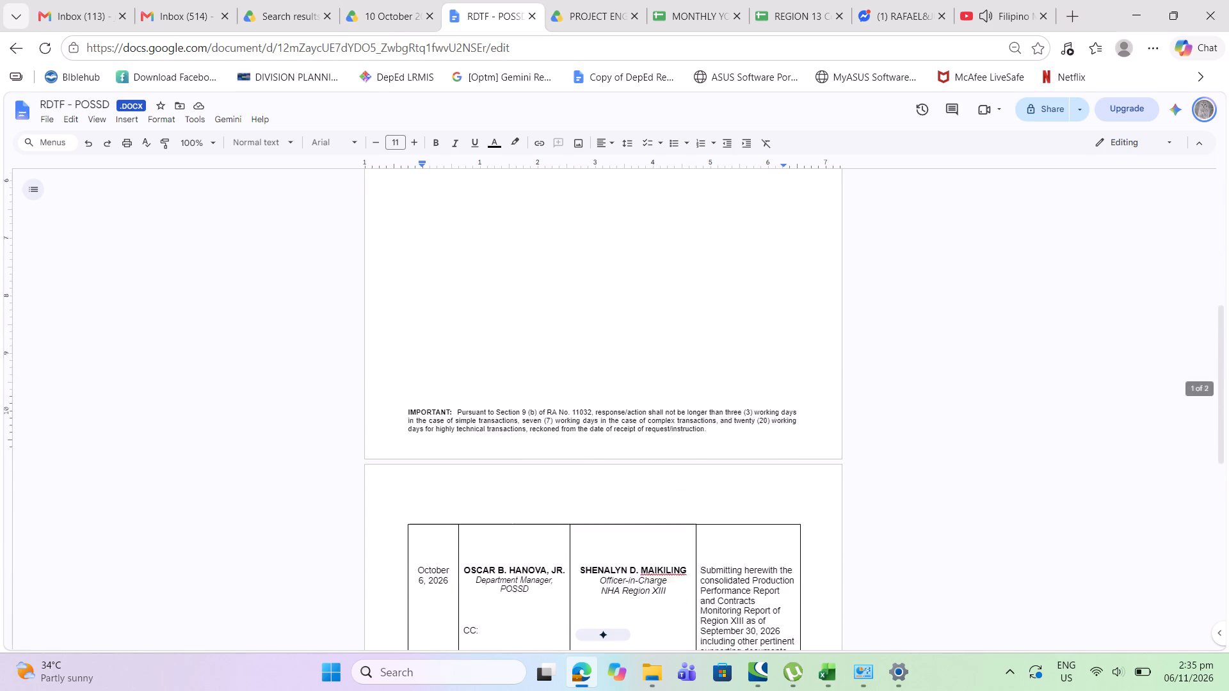
scroll(508, 430, up, 2)
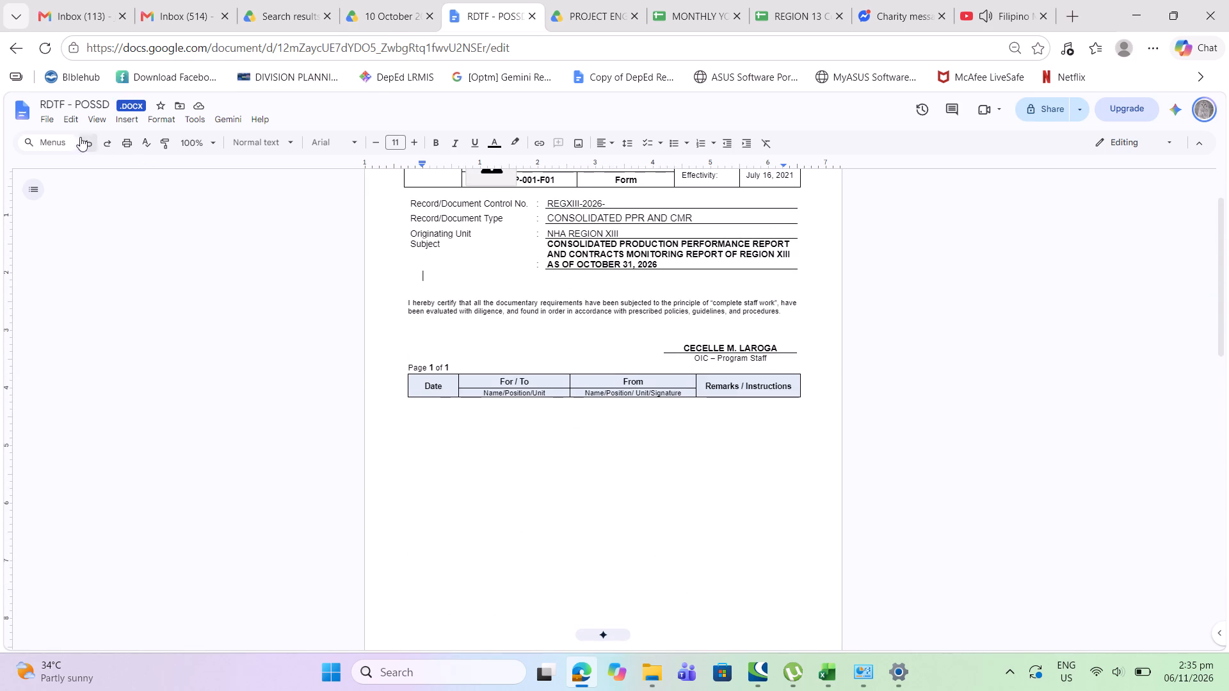
Apply the A4 (8.27" x 11.69") paper size to the whole document in the page setup.
click(56, 120)
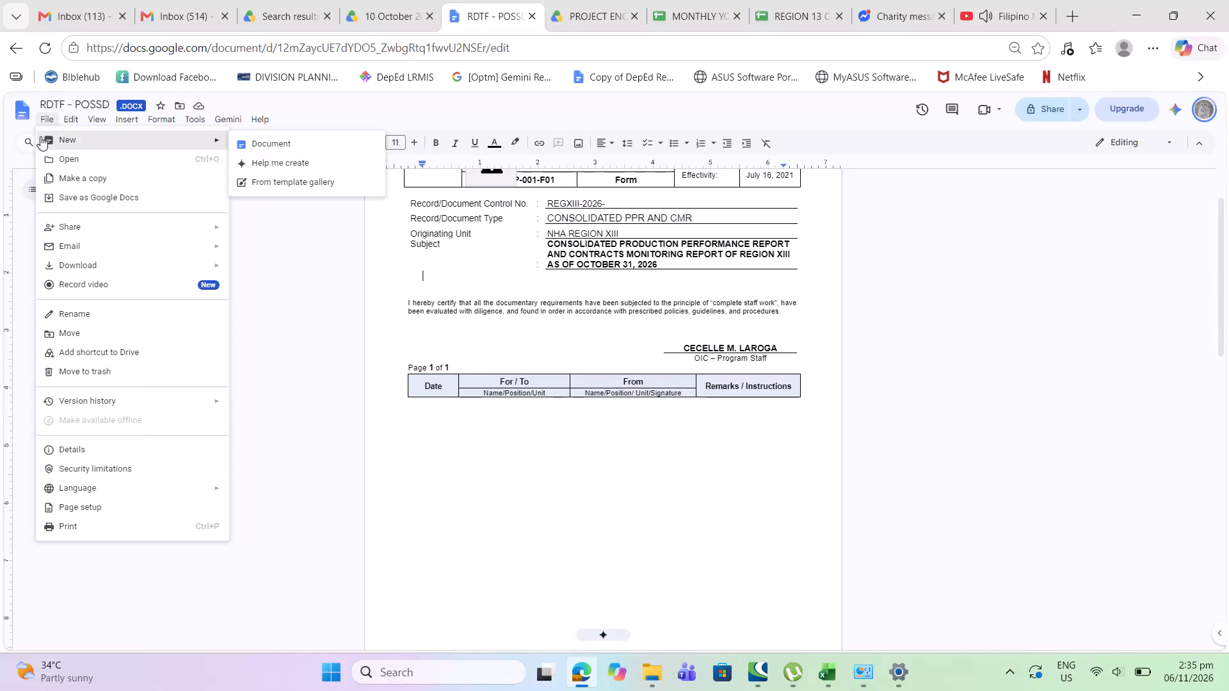
click(92, 504)
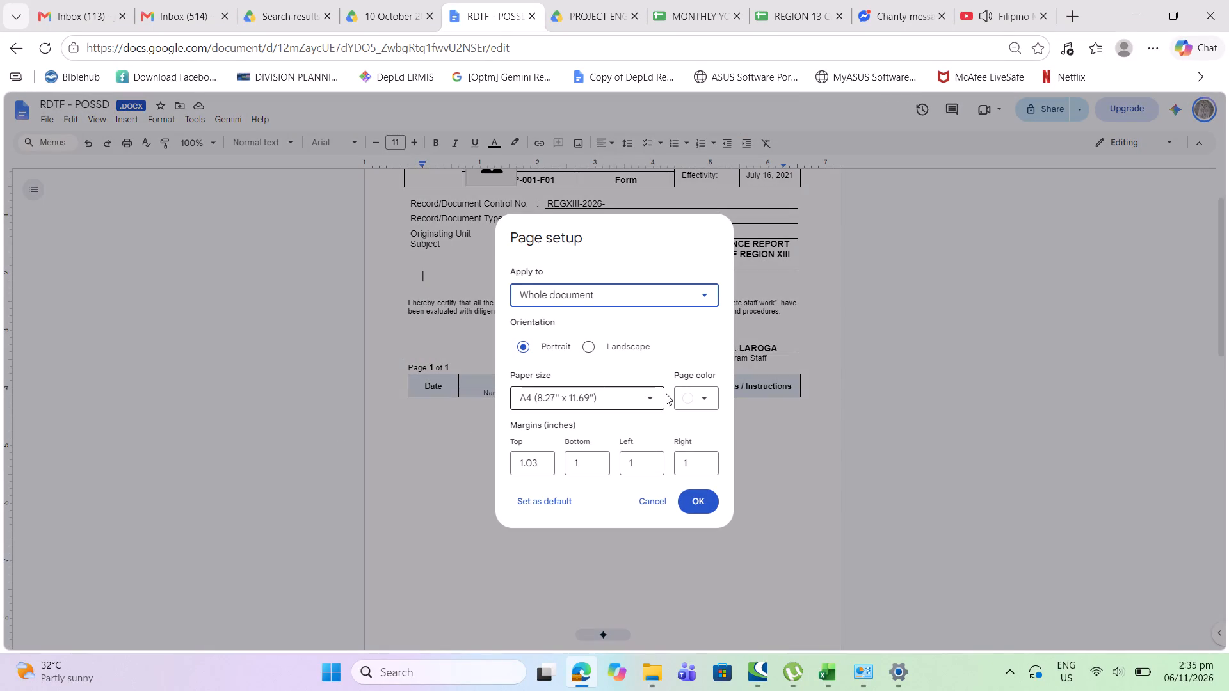
click(647, 394)
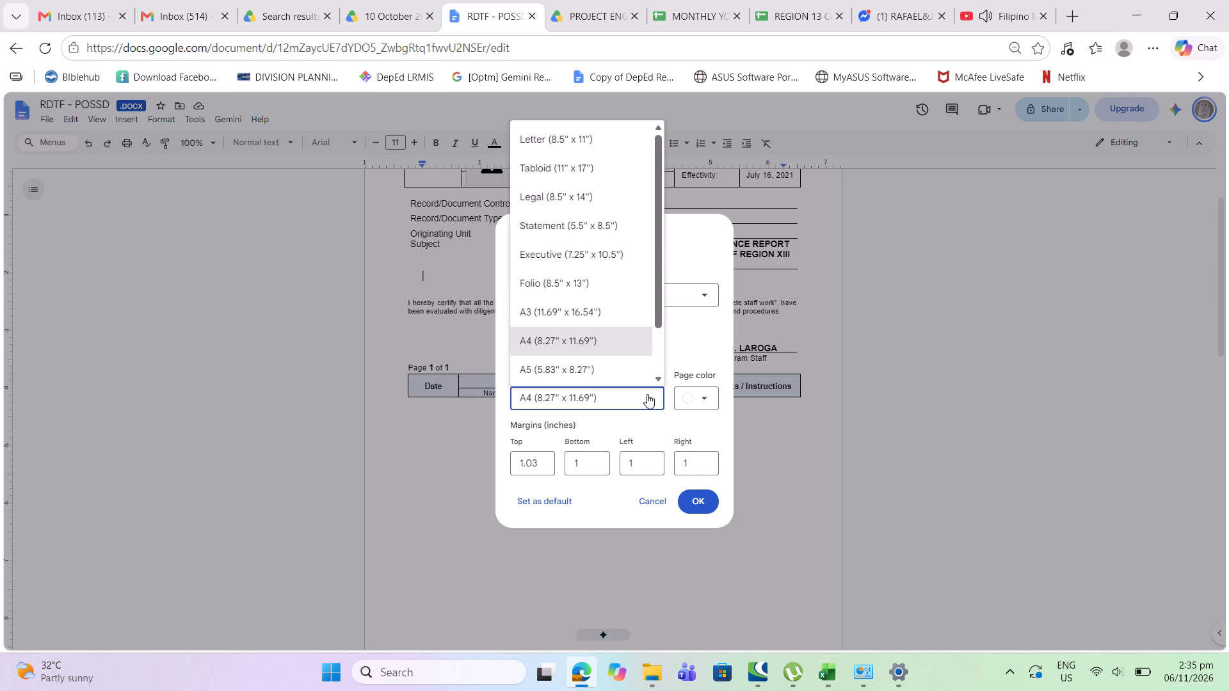
click(586, 337)
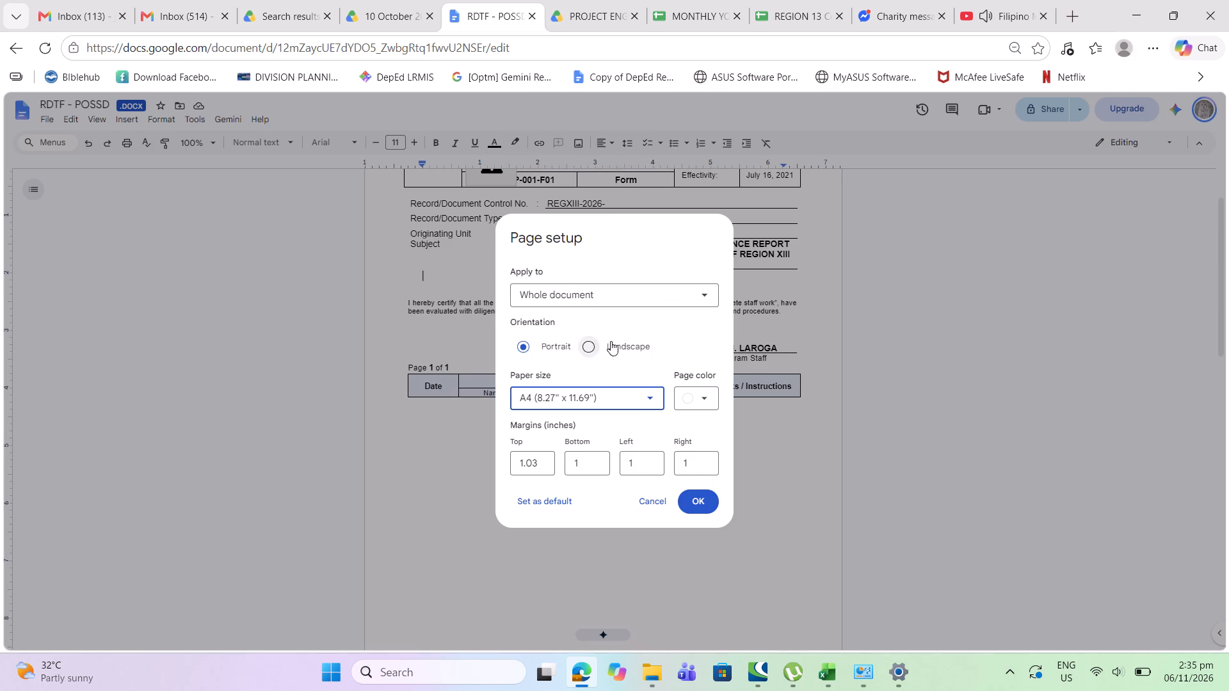
click(688, 512)
Delete the trailing blank lines beneath "Thank you." in the remarks cell of the second-page table.
scroll(687, 422, down, 4)
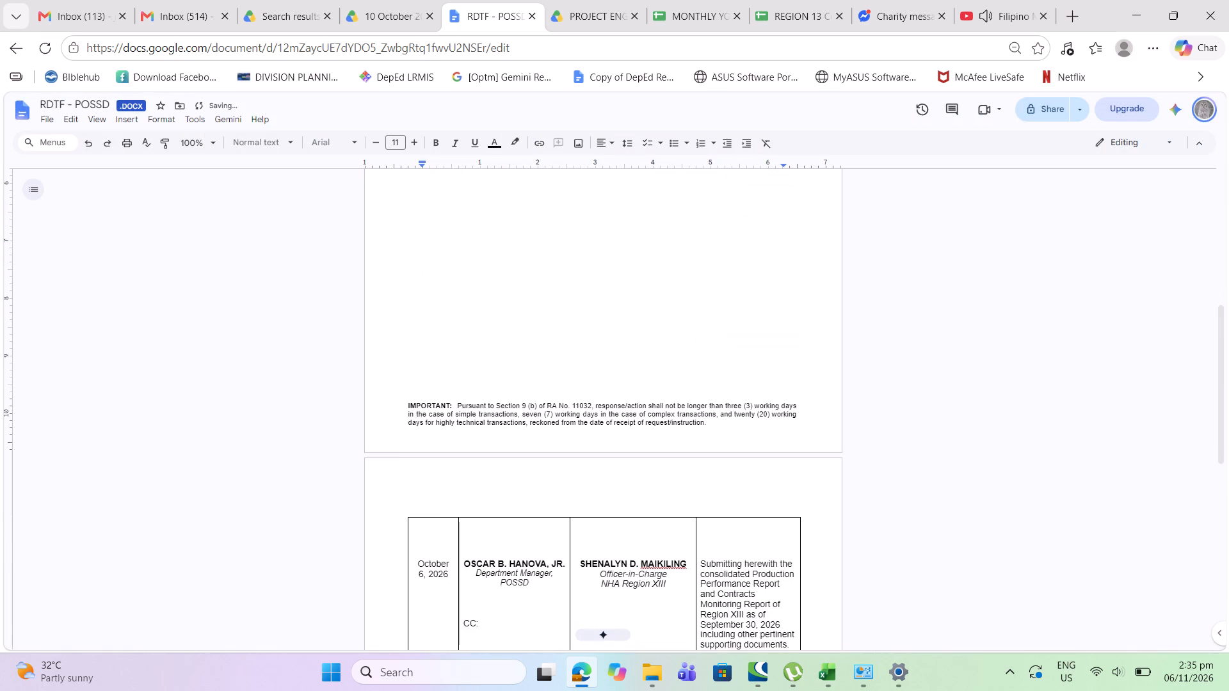
scroll(559, 470, down, 6)
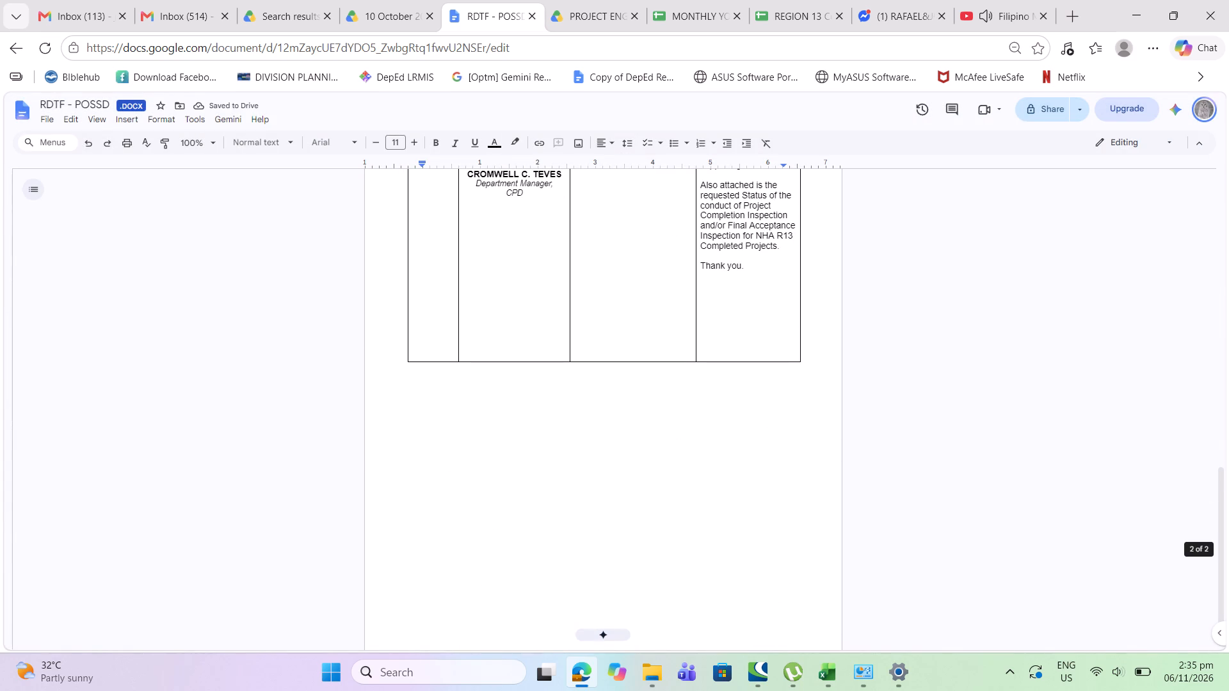
click(402, 414)
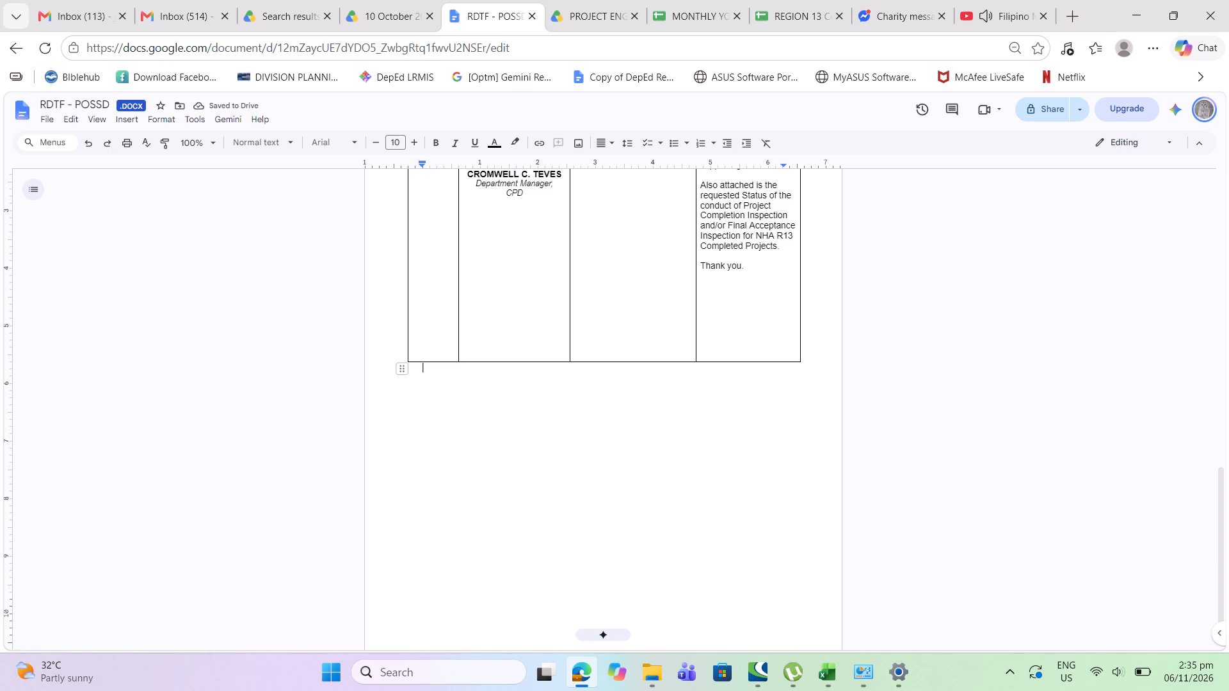
click(442, 342)
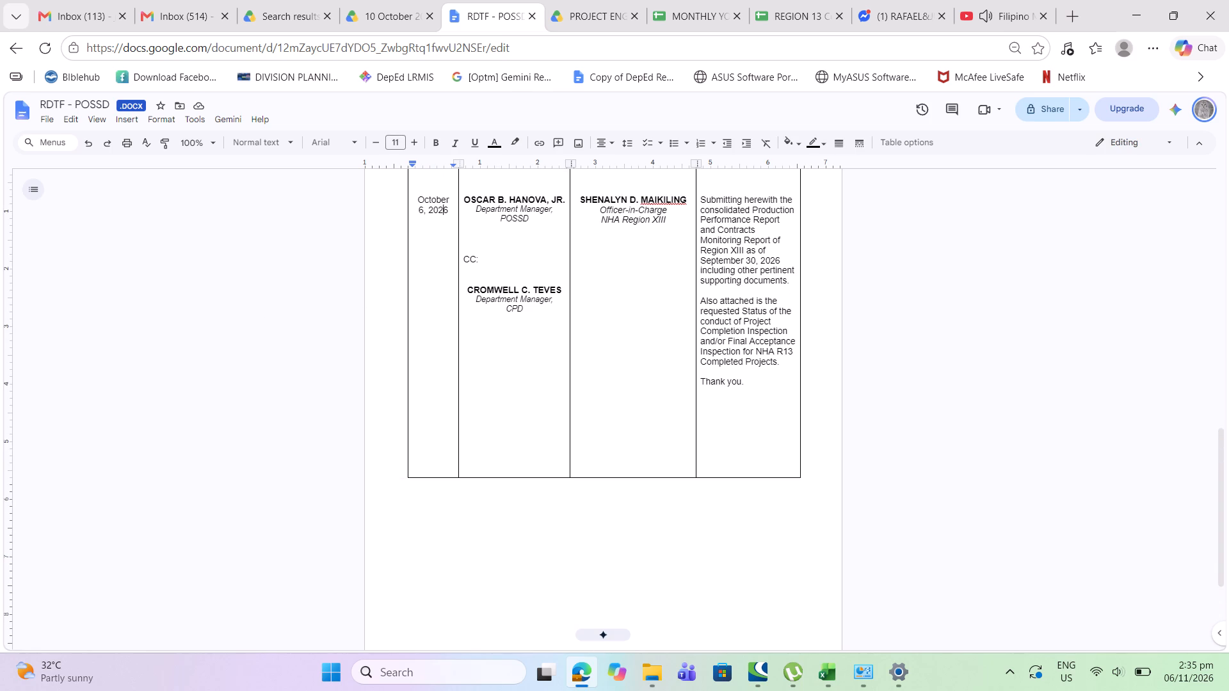
click(593, 418)
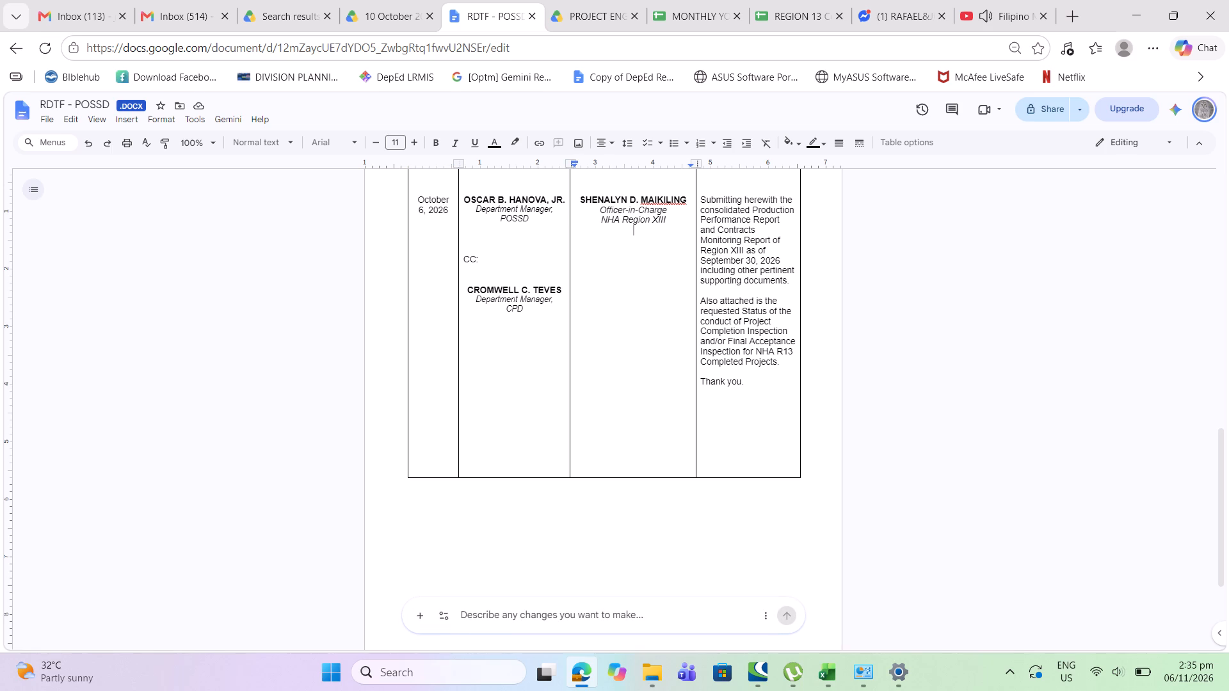
click(736, 331)
key(Down)
key(Down)
key(Down)
key(Down)
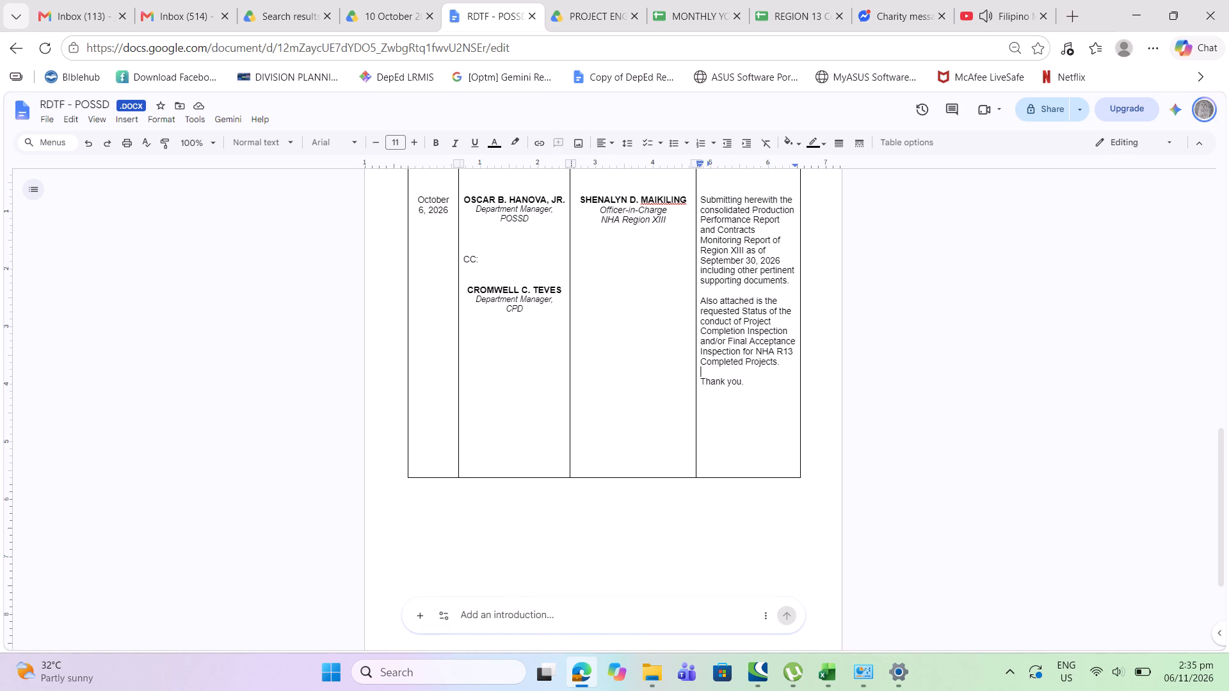
key(Down)
key(Down)
key(Down)
key(Down)
key(Down)
key(Down)
key(Up)
key(BackSpace)
key(BackSpace)
key(Down)
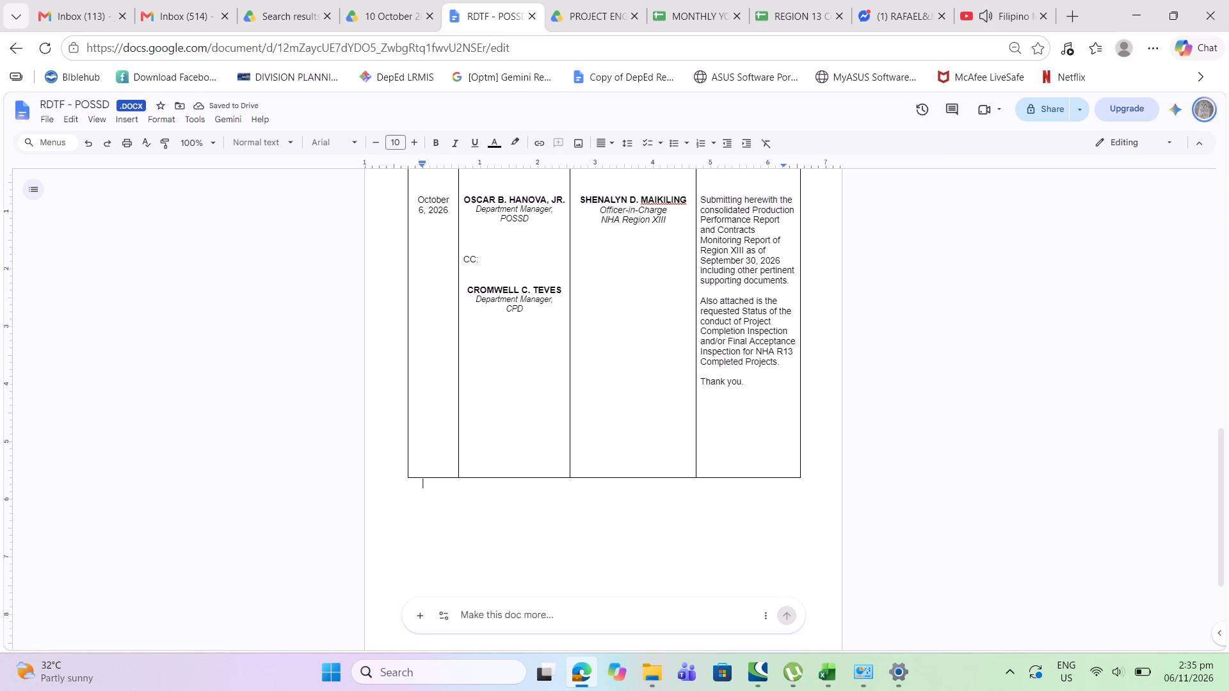
Hide the ruler in the tracking form document.
click(6, 463)
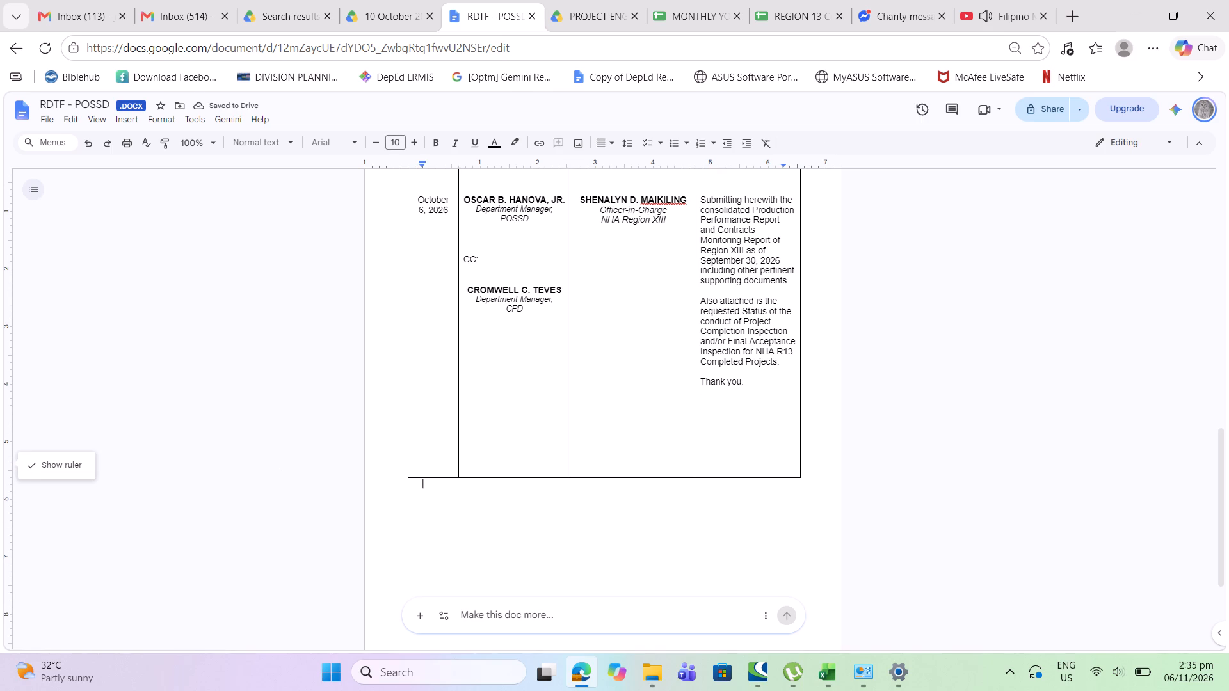
click(470, 478)
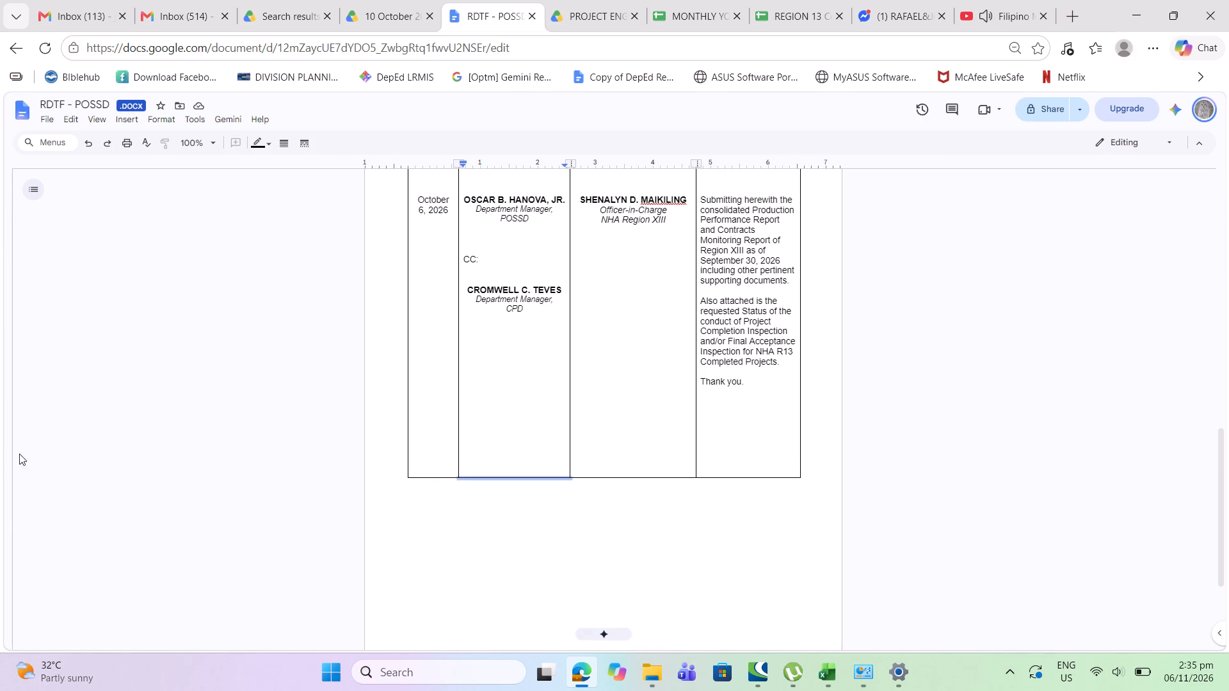
click(9, 470)
drag(3, 458, 20, 456)
click(592, 441)
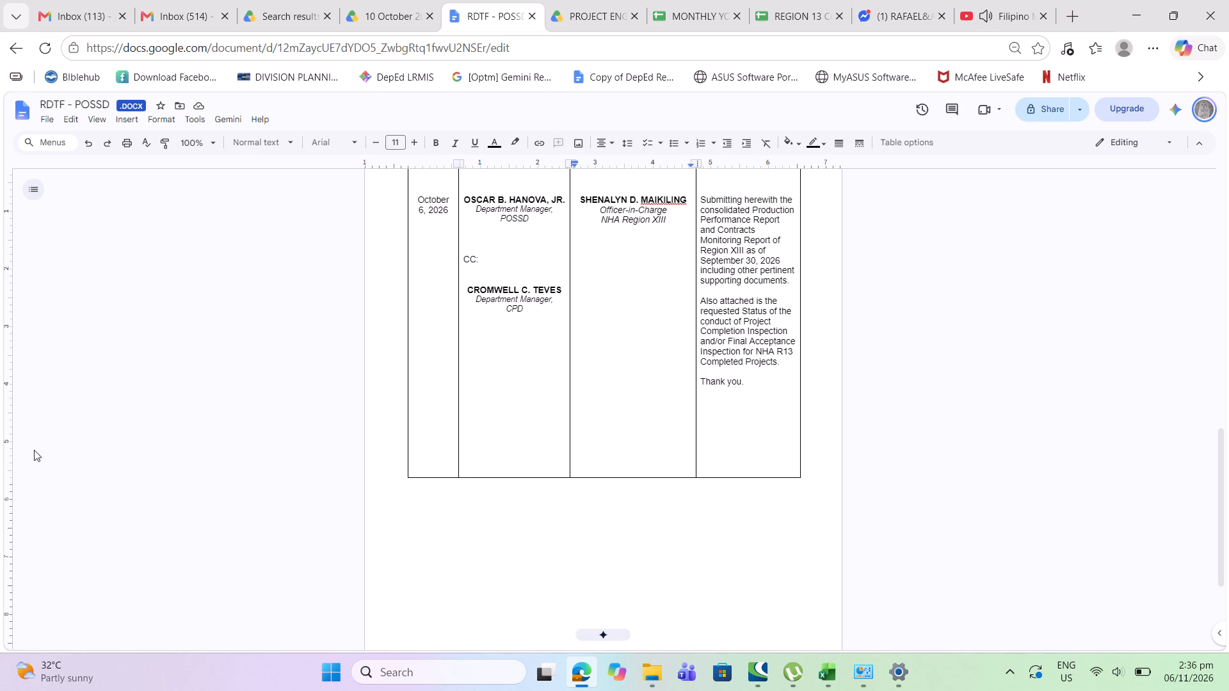
click(4, 454)
click(46, 456)
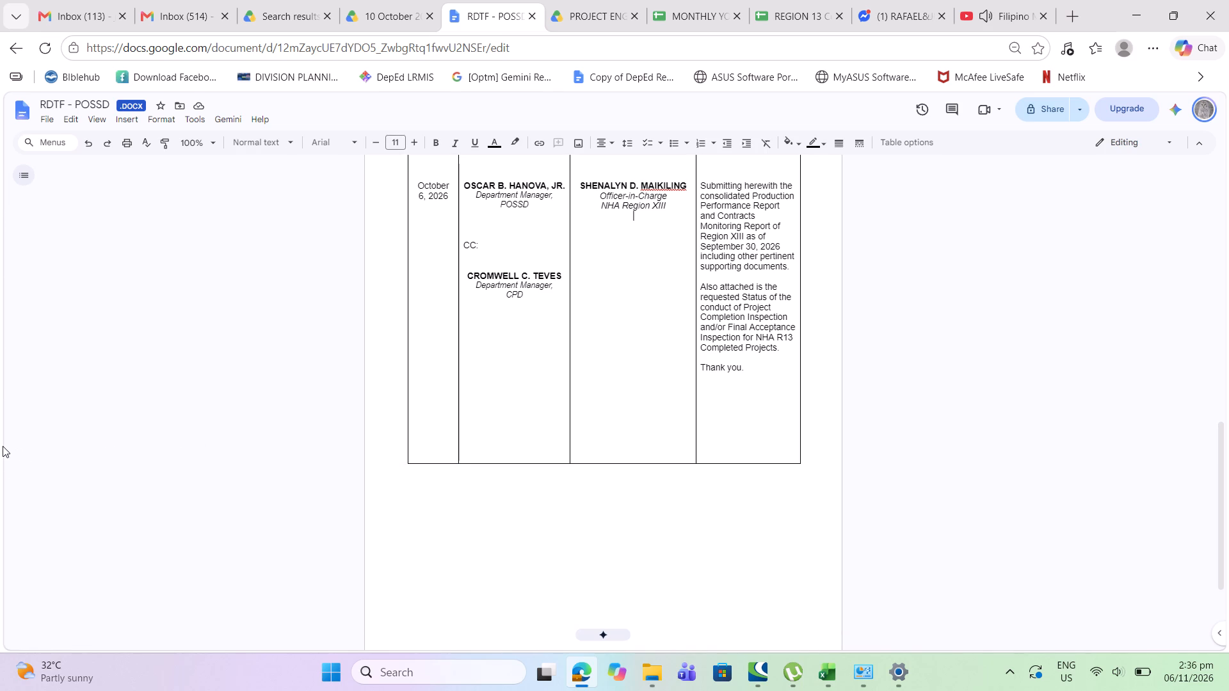
Show the document tabs and outline sidebar beside the tracking form.
click(0, 446)
triple_click(13, 446)
click(25, 174)
key(Escape)
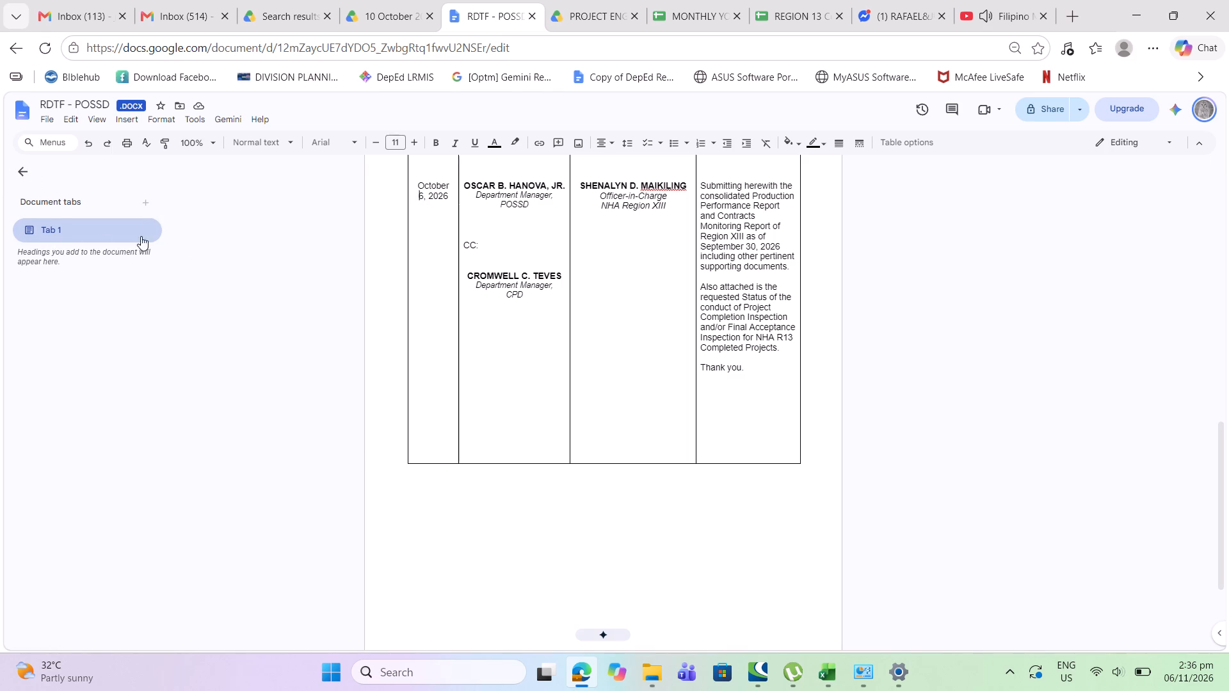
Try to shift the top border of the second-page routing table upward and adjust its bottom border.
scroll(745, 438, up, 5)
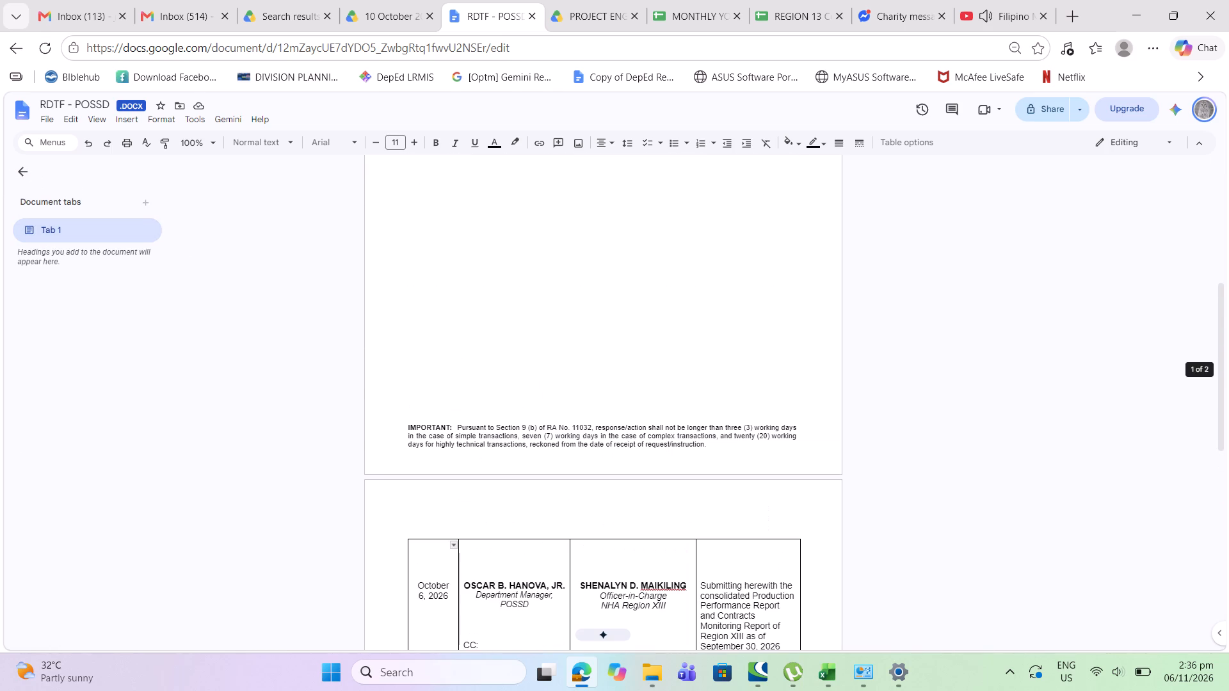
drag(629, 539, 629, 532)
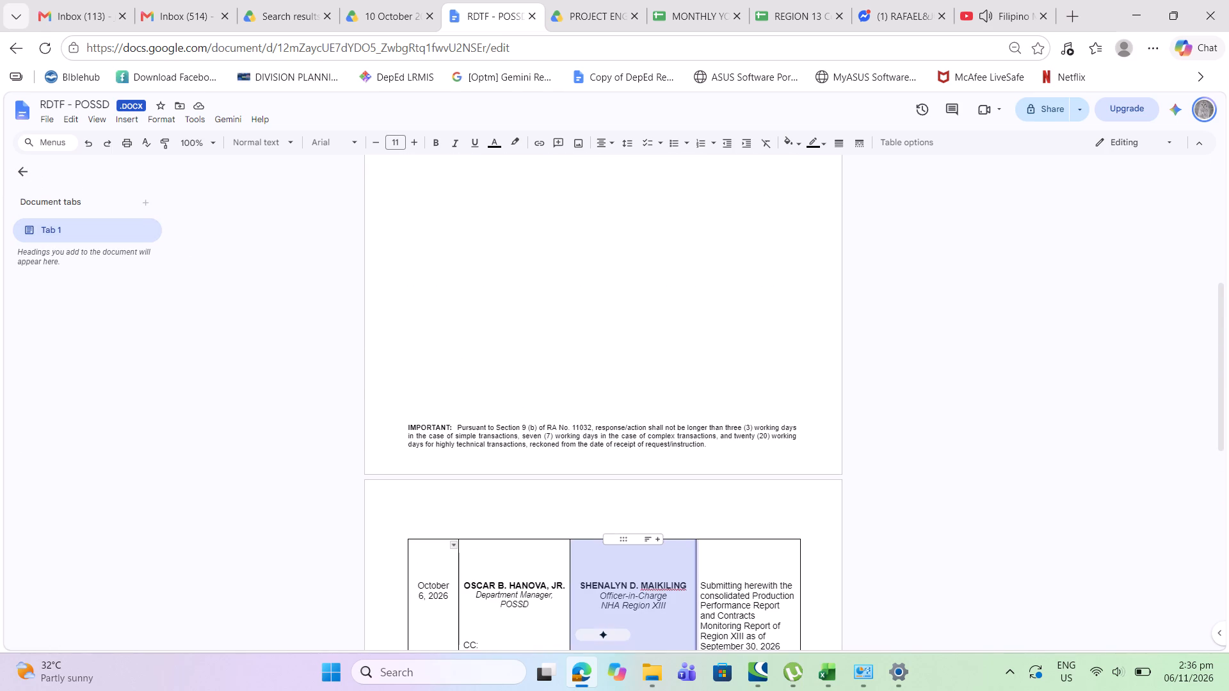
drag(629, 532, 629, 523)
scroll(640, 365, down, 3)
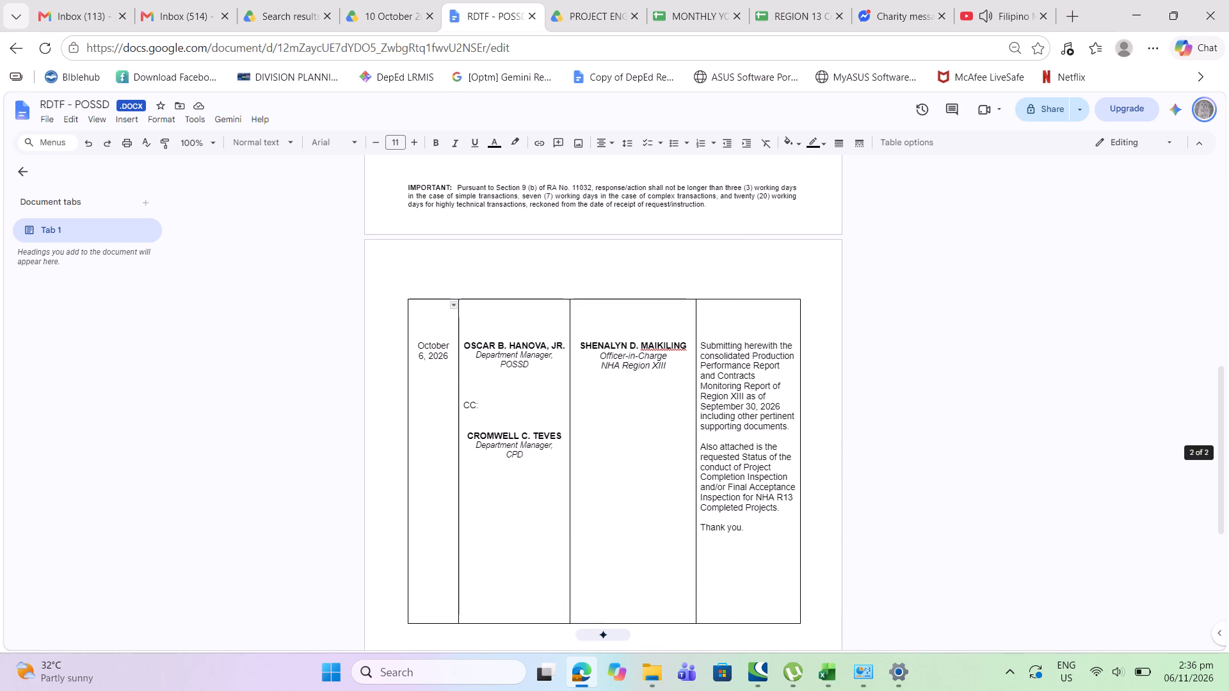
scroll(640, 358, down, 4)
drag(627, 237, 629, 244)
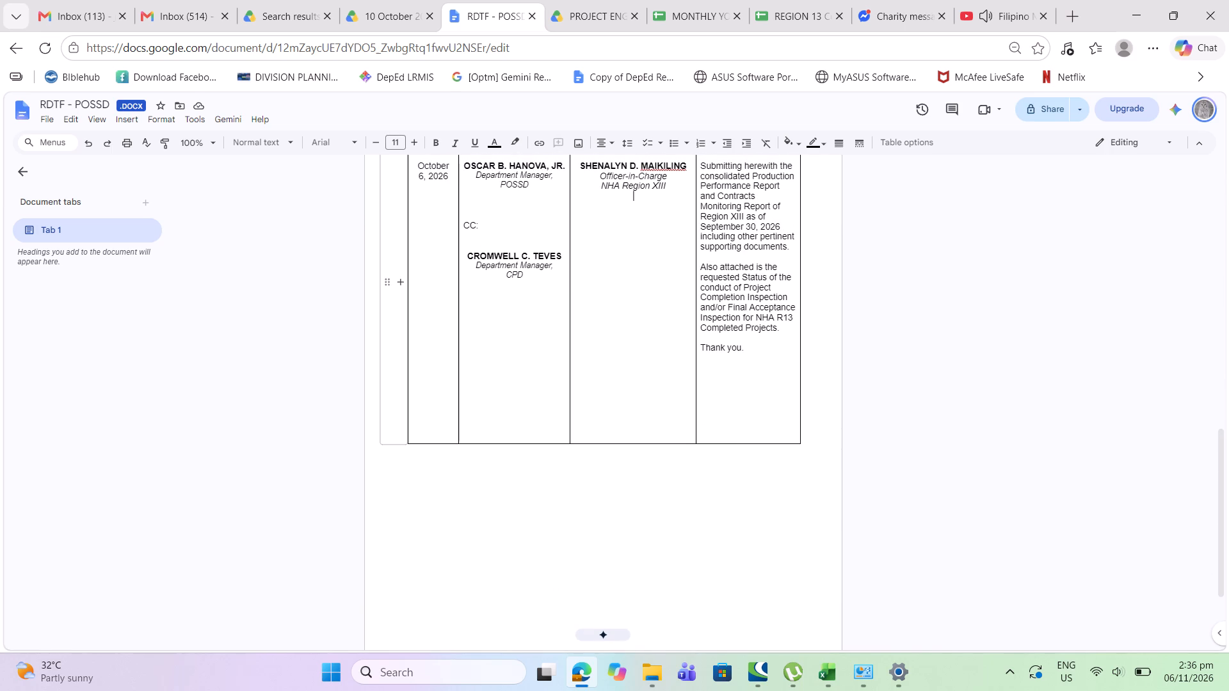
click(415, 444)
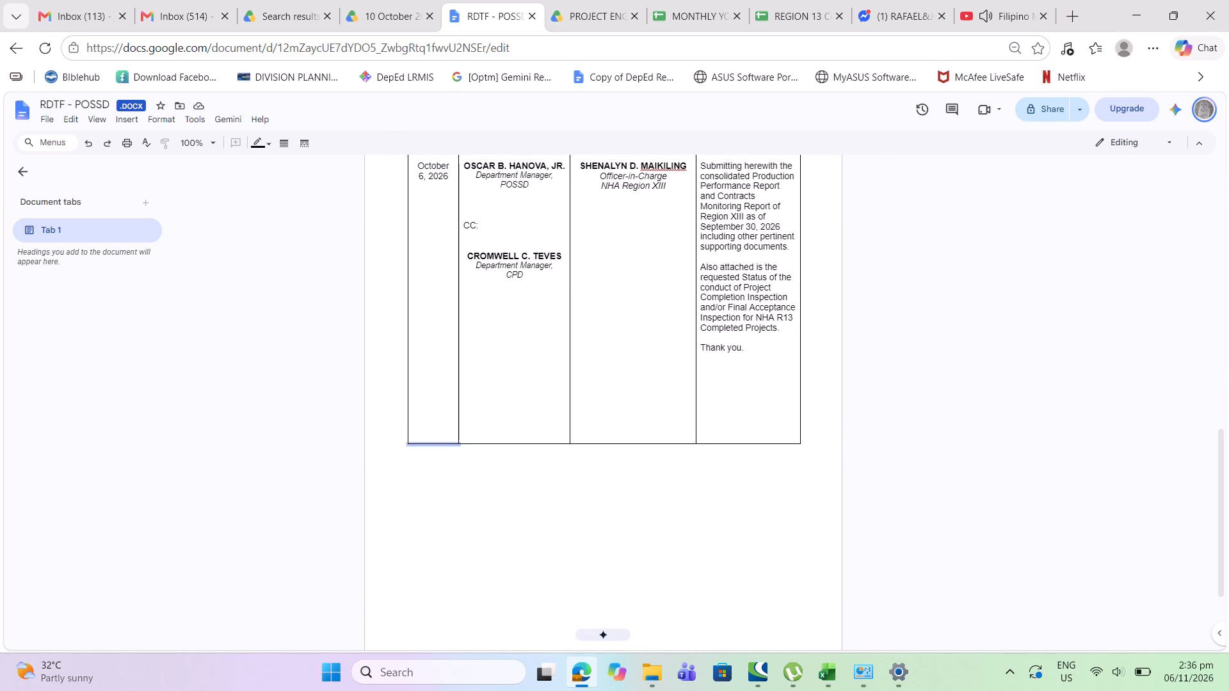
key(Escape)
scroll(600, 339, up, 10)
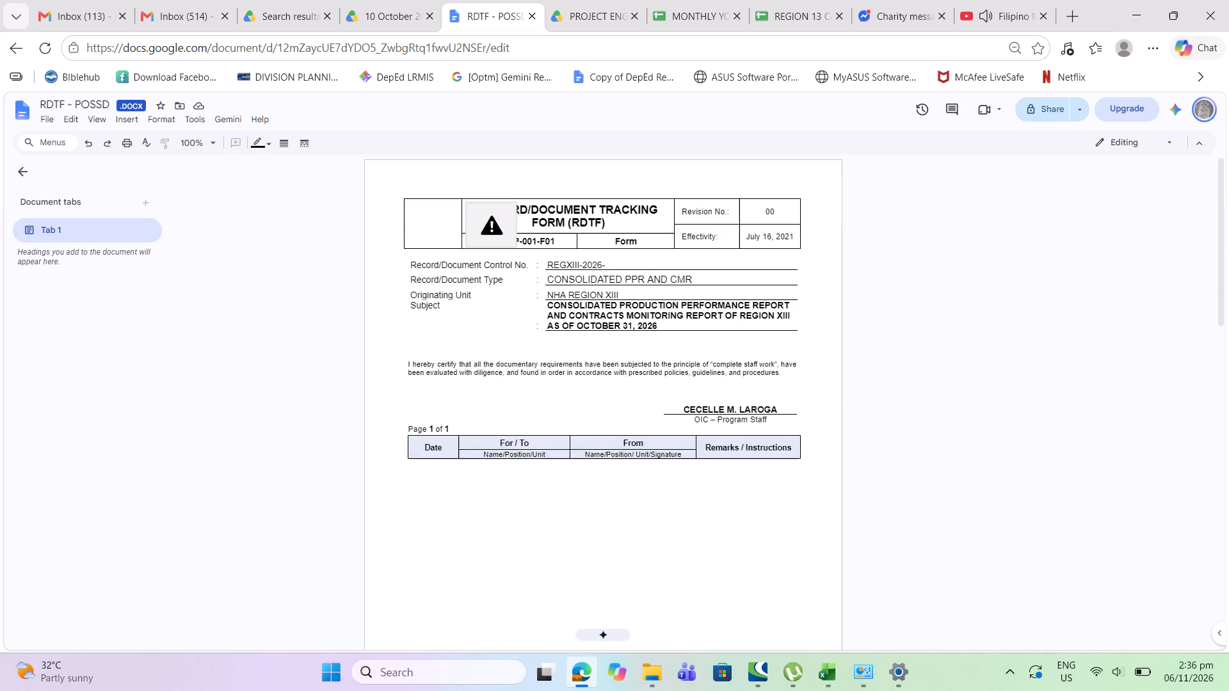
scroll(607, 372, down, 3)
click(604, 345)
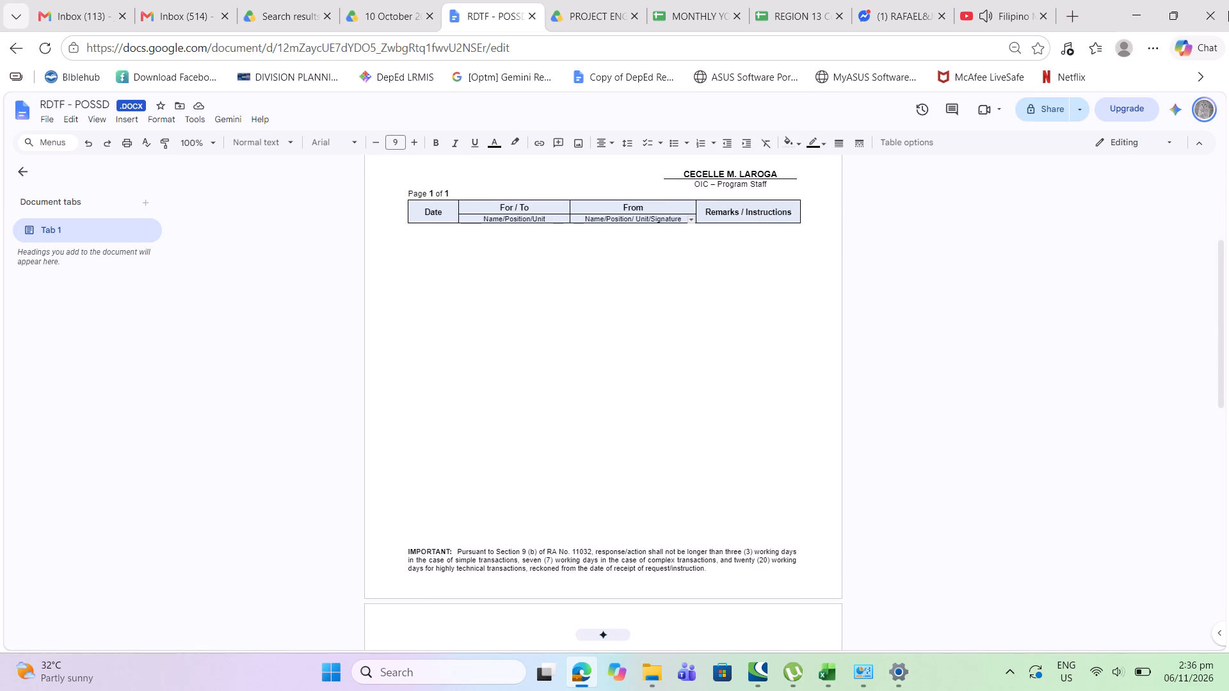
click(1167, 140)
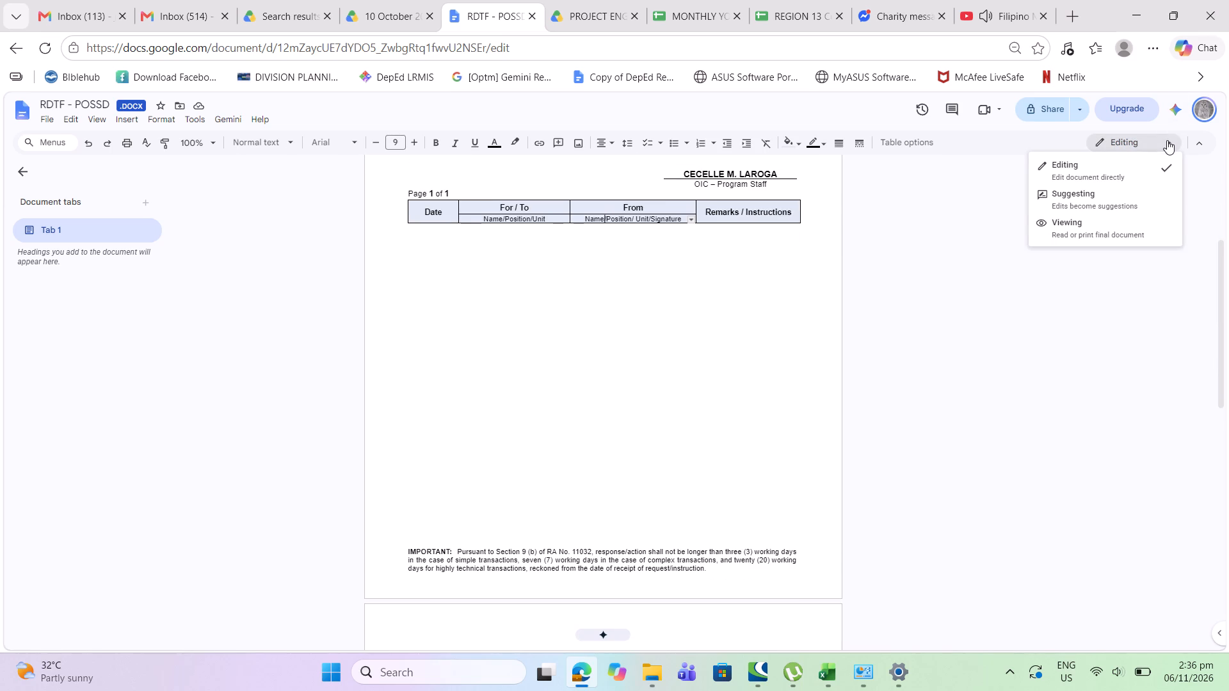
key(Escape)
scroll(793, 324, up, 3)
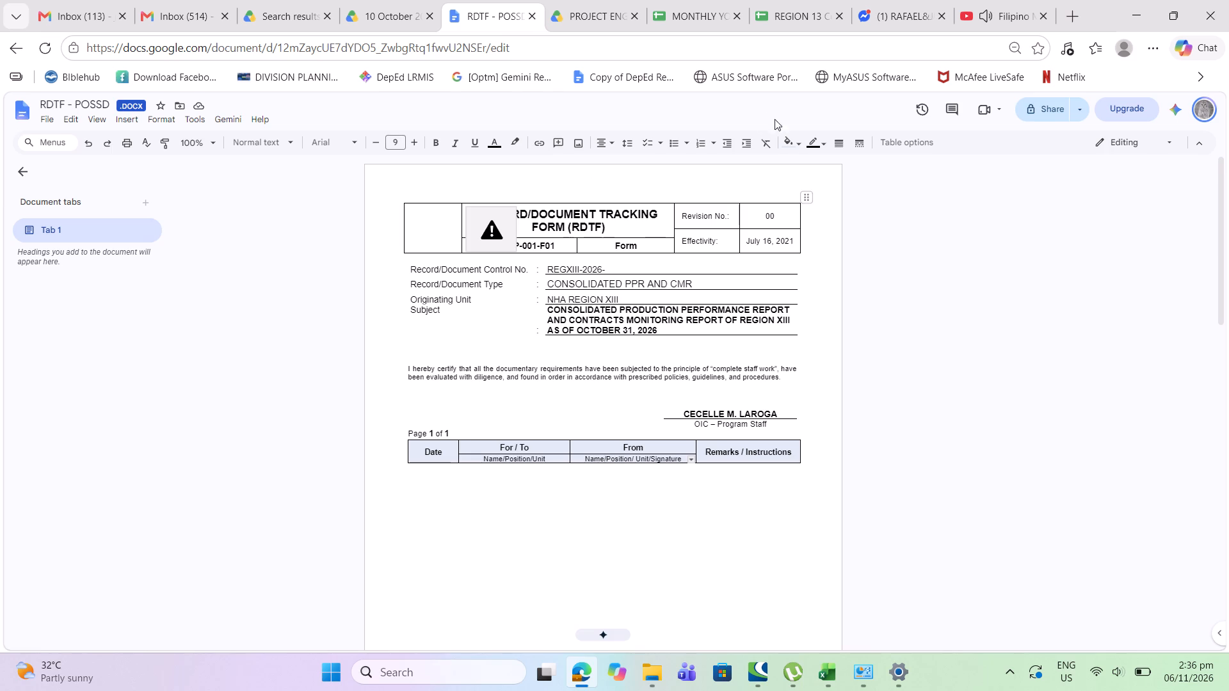
Close the tracking form document and delete RDTF - POSSD.docx from the 10 October 2026 folder in Drive.
click(532, 19)
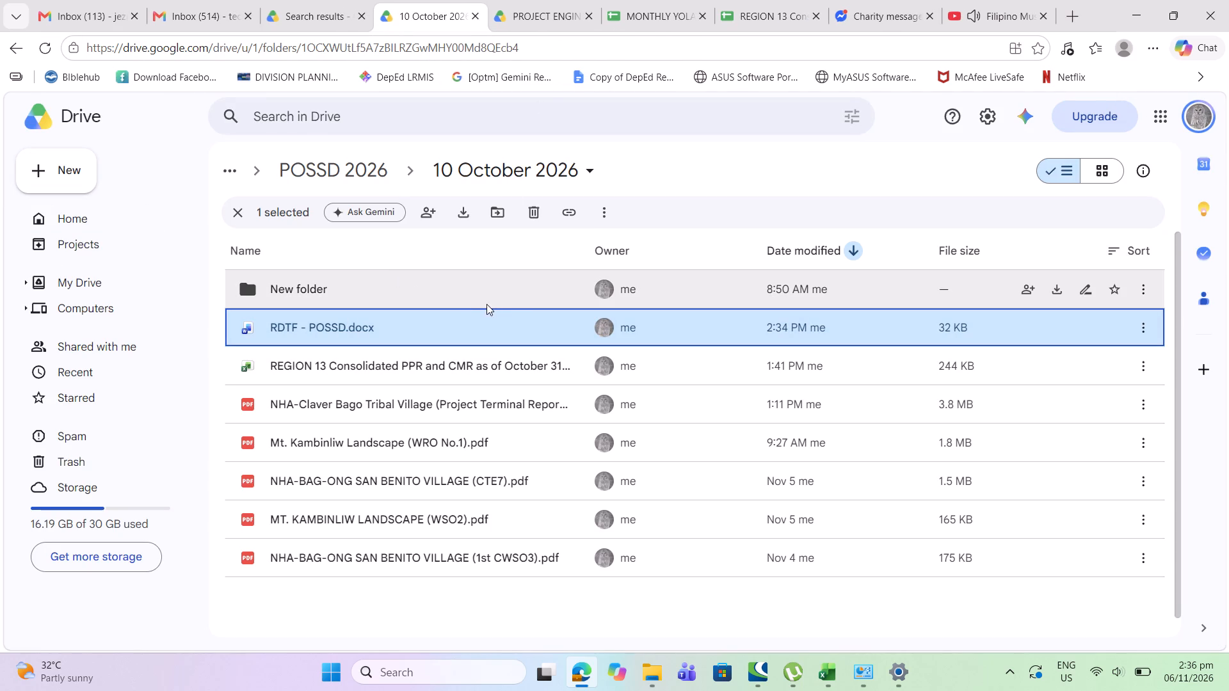
key(Delete)
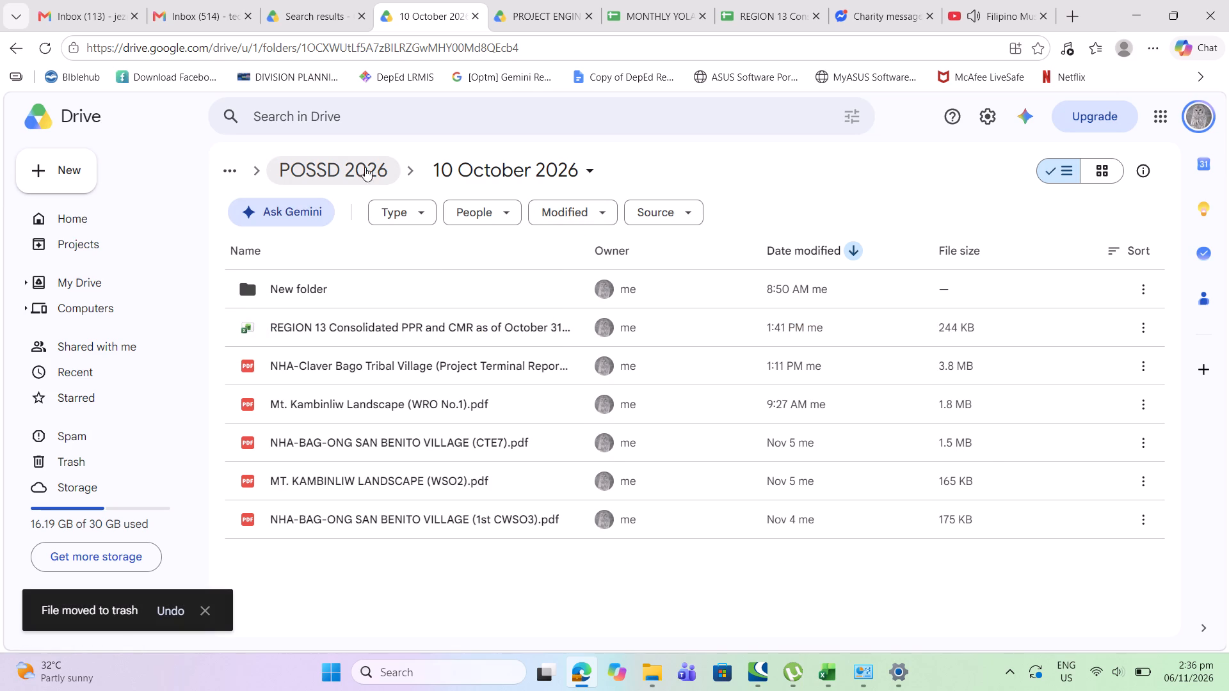
Download RDTF - POSSD.docx from the 09 September 2026 folder within POSSD 2026.
click(349, 167)
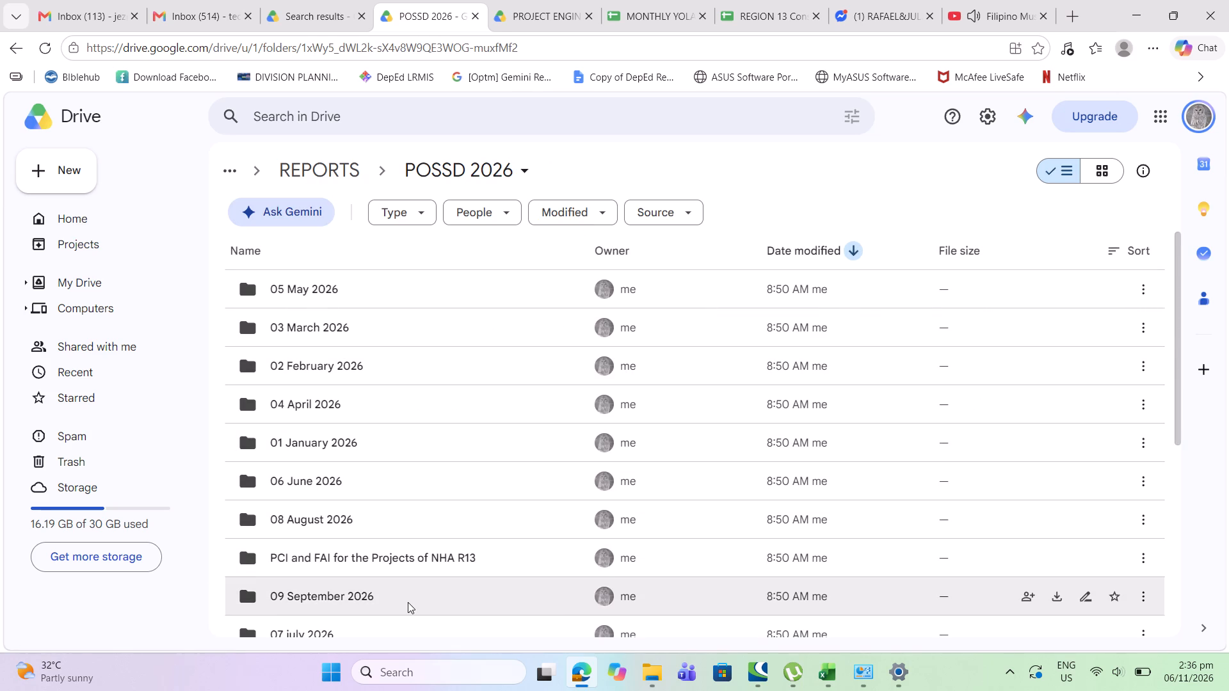
double_click(408, 602)
click(408, 602)
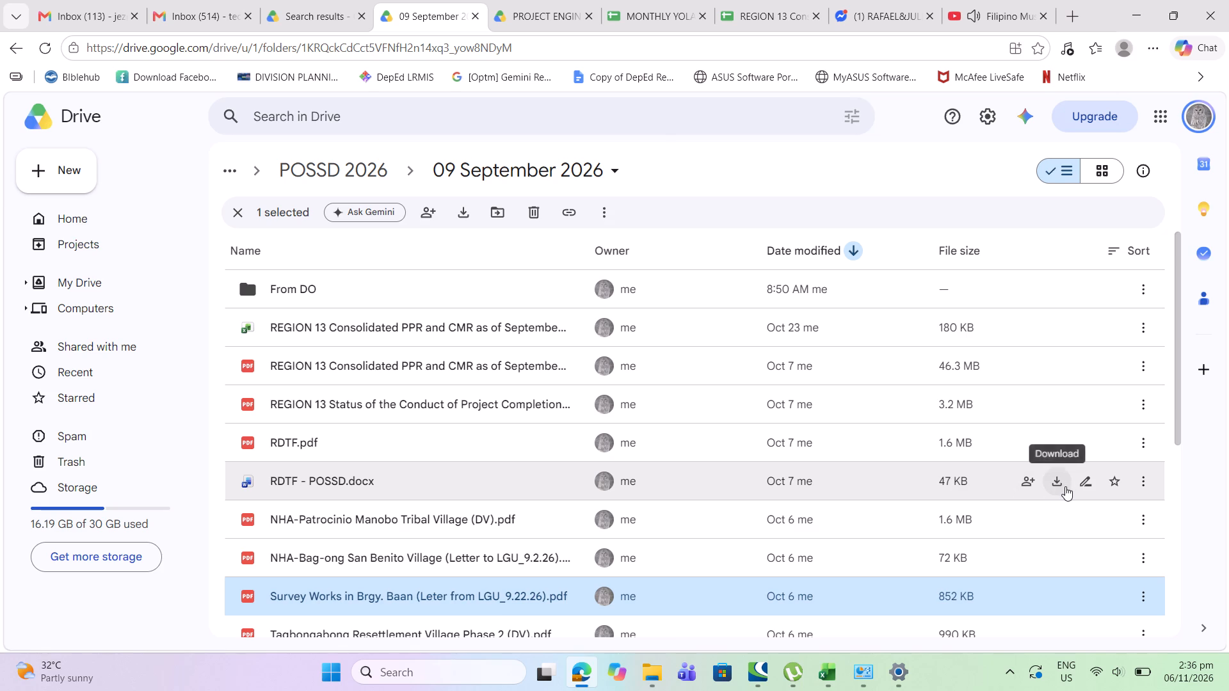
click(1061, 485)
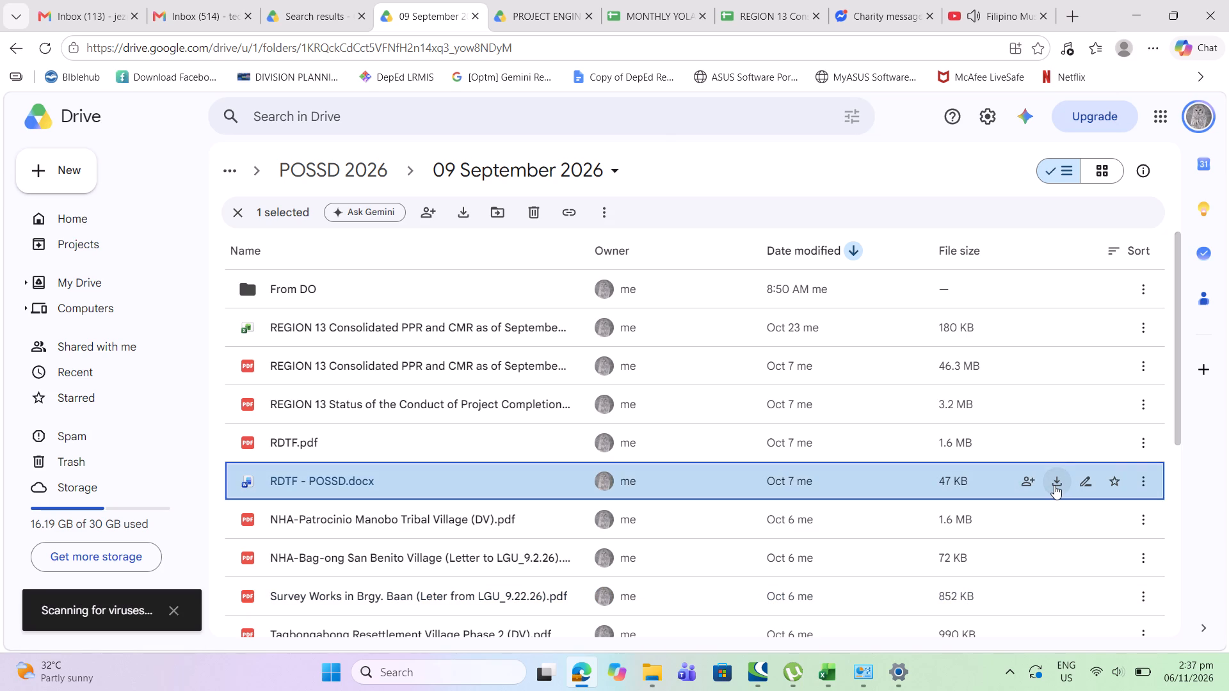
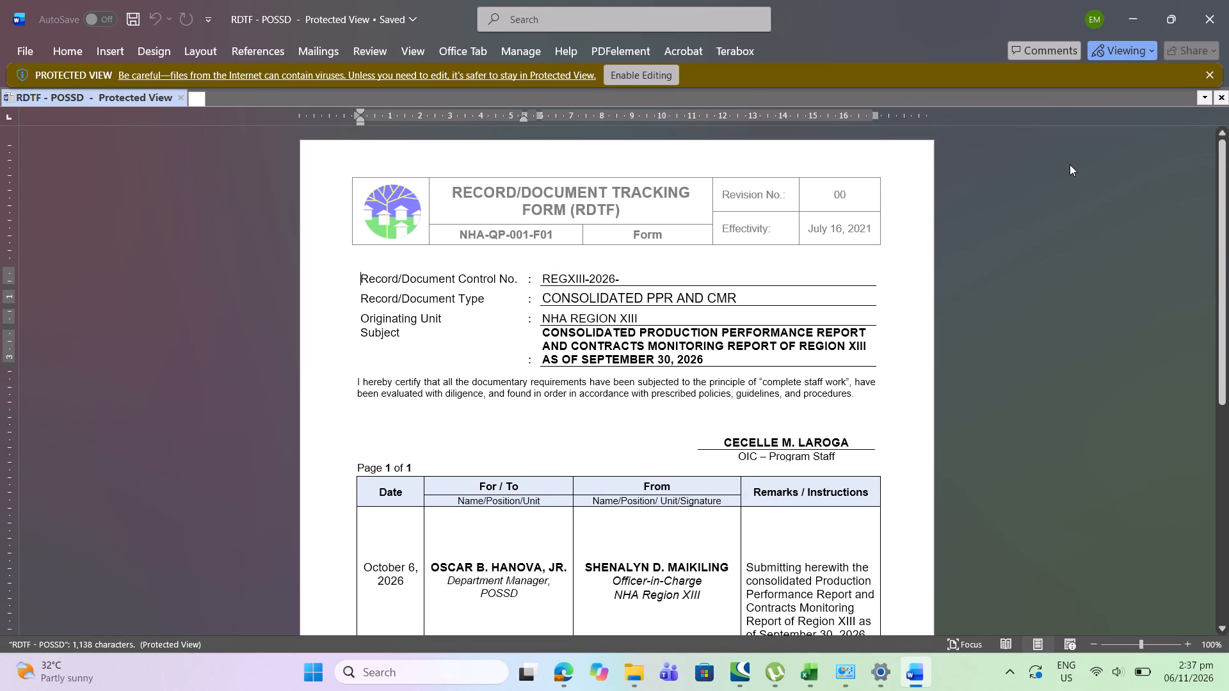
Enable editing of the RDTF - POSSD form and change the report date in its Subject to October 31, 2026.
click(627, 72)
scroll(664, 349, down, 2)
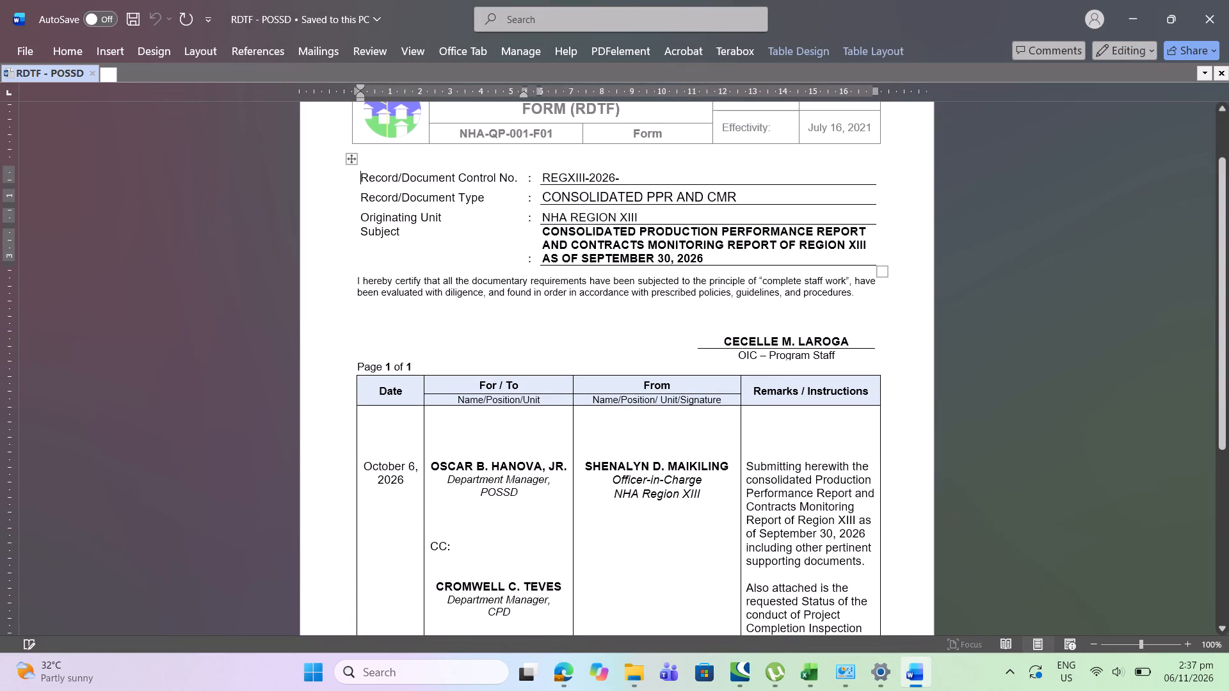
drag(584, 258, 626, 260)
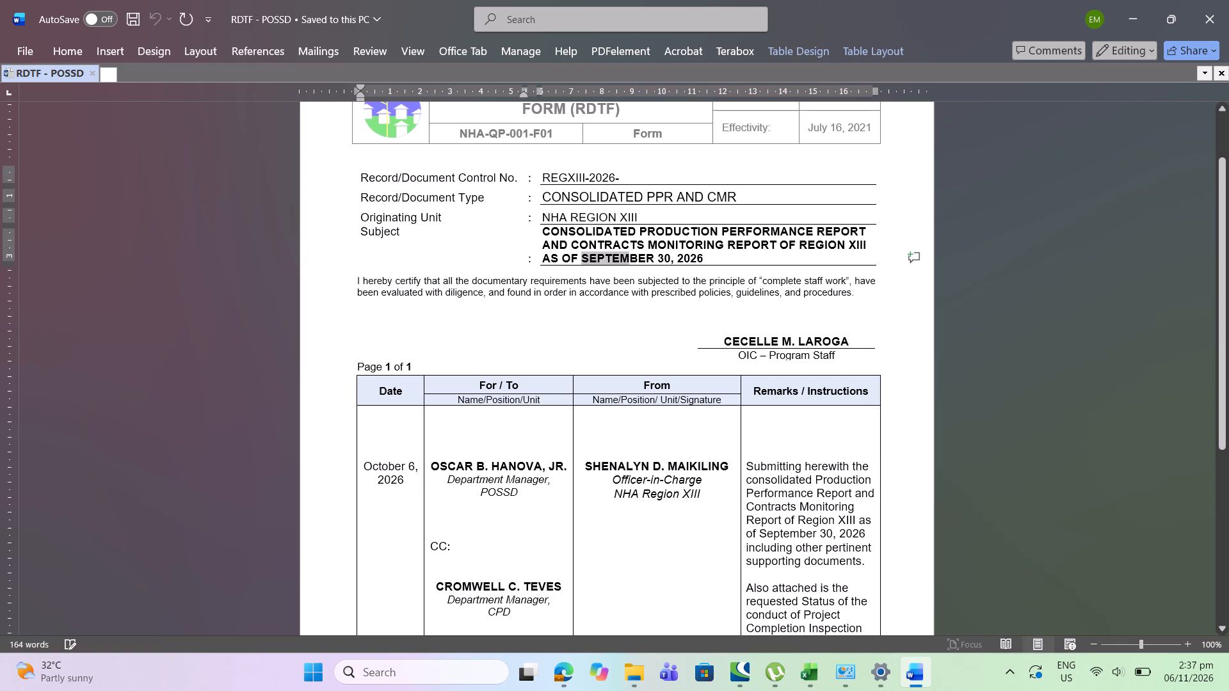
drag(626, 260, 632, 258)
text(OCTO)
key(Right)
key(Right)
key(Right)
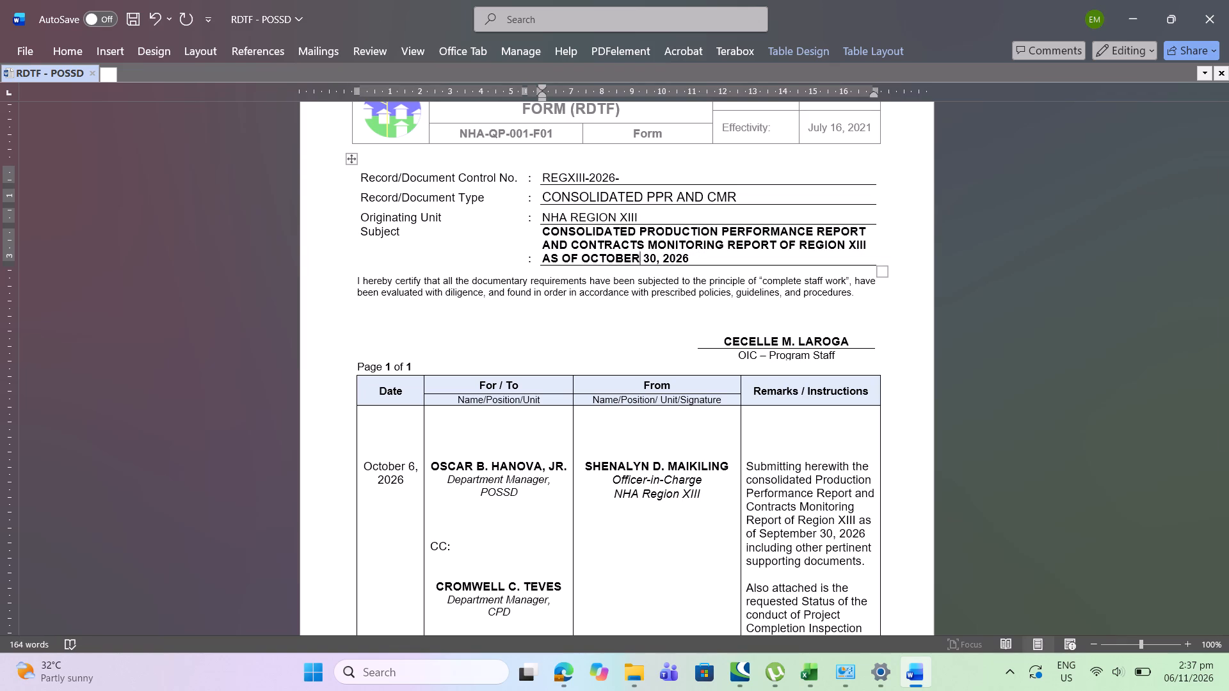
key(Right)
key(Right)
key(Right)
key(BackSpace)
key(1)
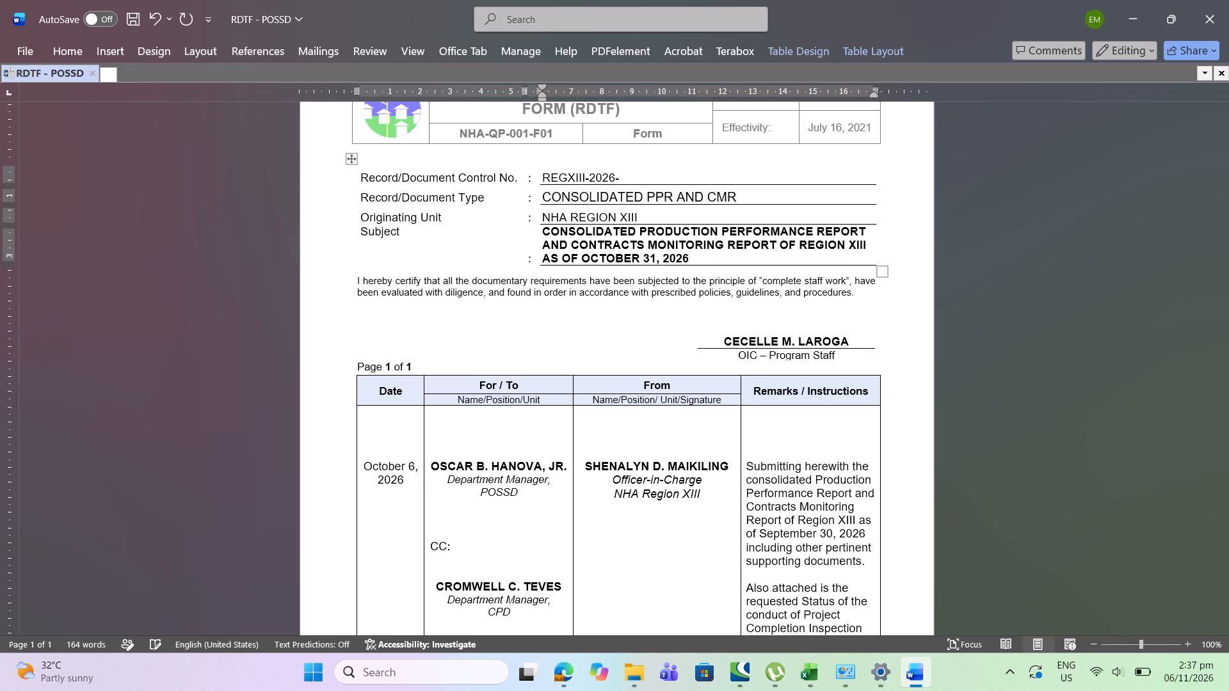
Change the routing table's date entry to November 6, 2026.
scroll(810, 354, down, 3)
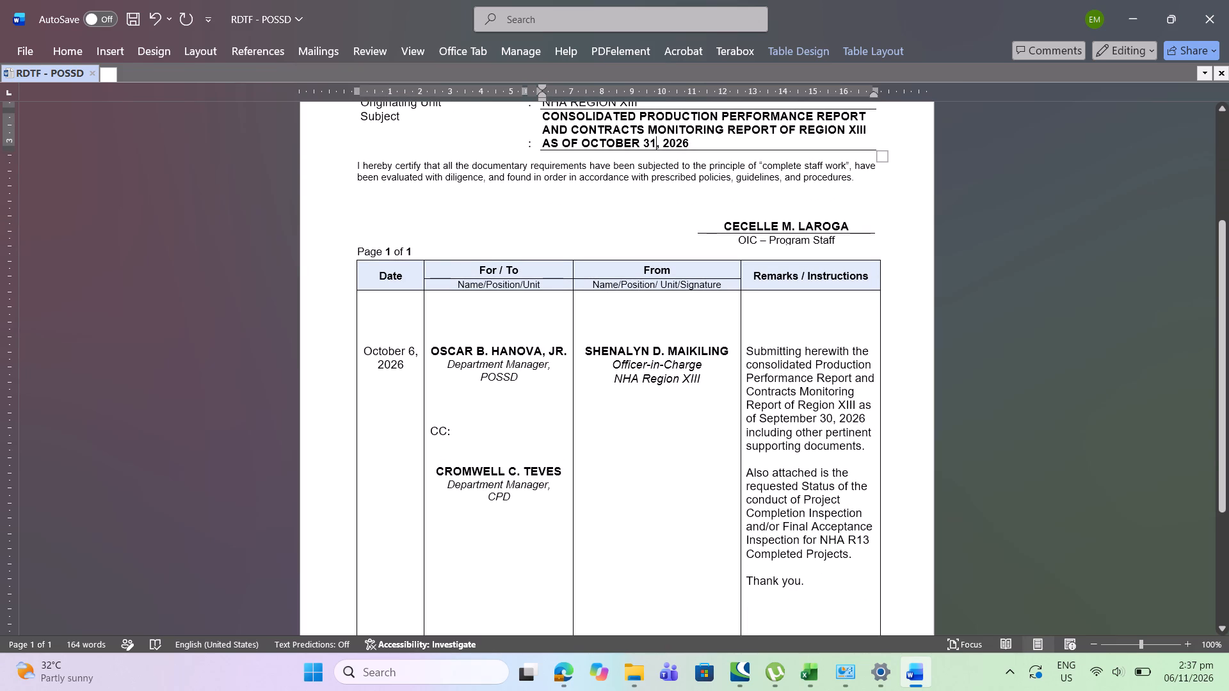
drag(367, 354, 415, 347)
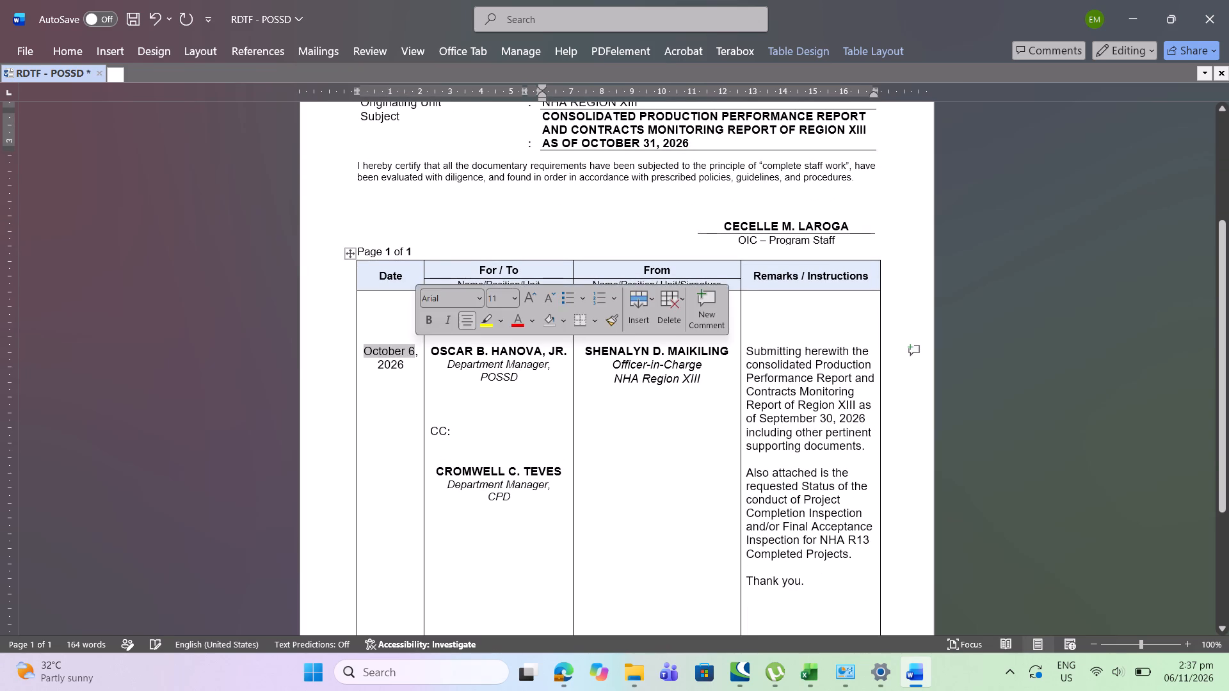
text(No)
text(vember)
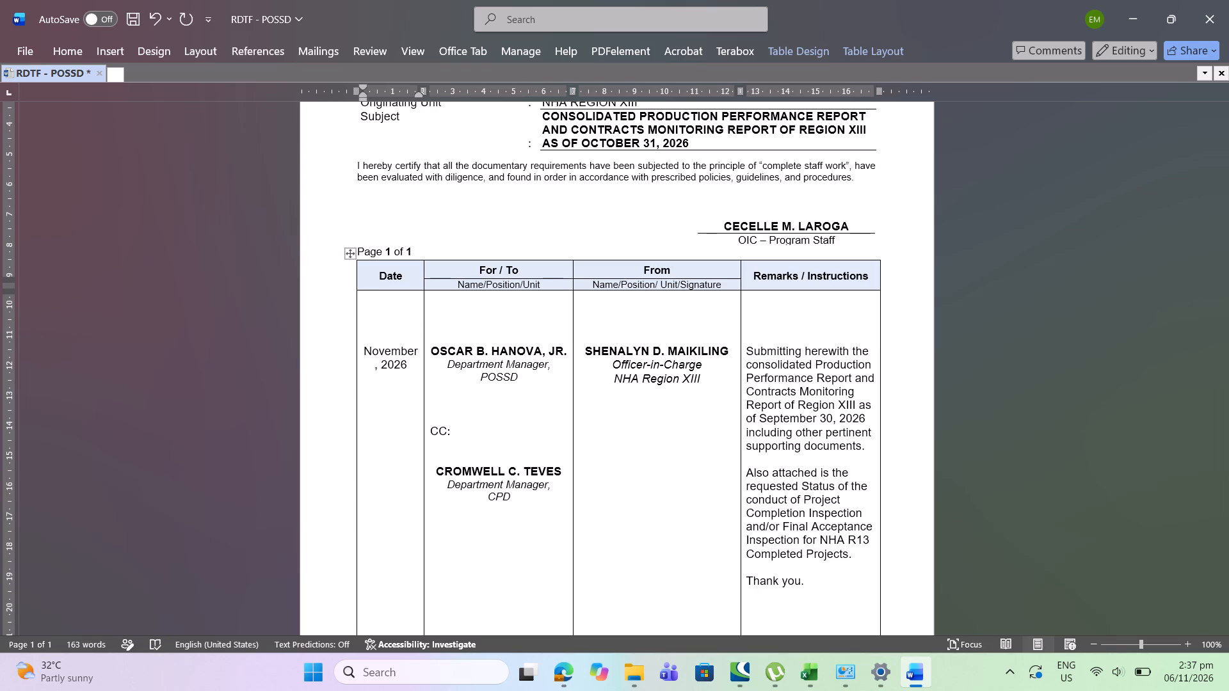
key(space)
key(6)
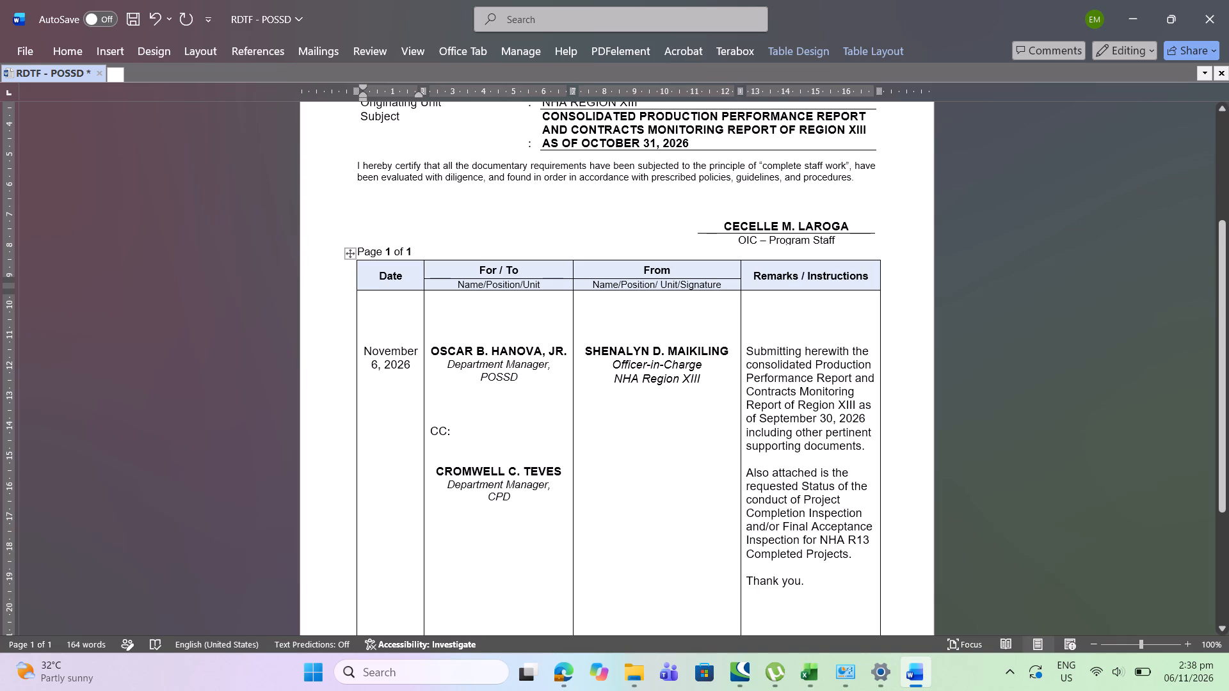
Replace the sender's name in the routing table's From column with the new signatory's name in capitals.
drag(586, 354, 666, 351)
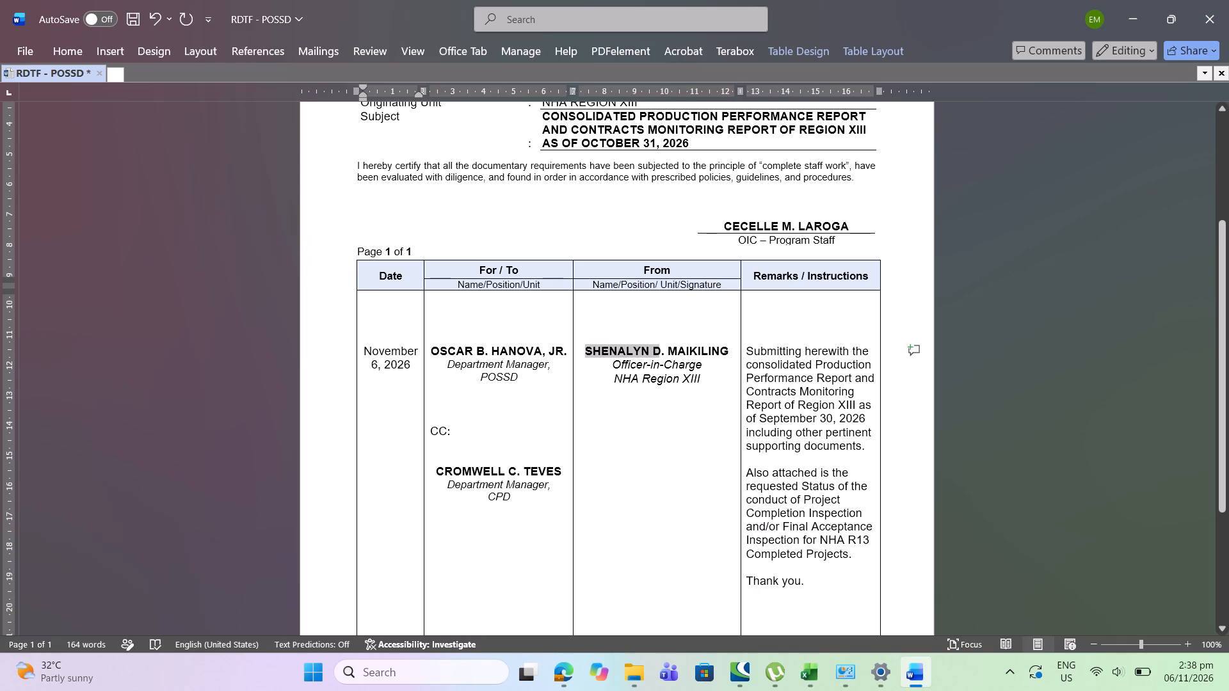
drag(666, 351, 696, 351)
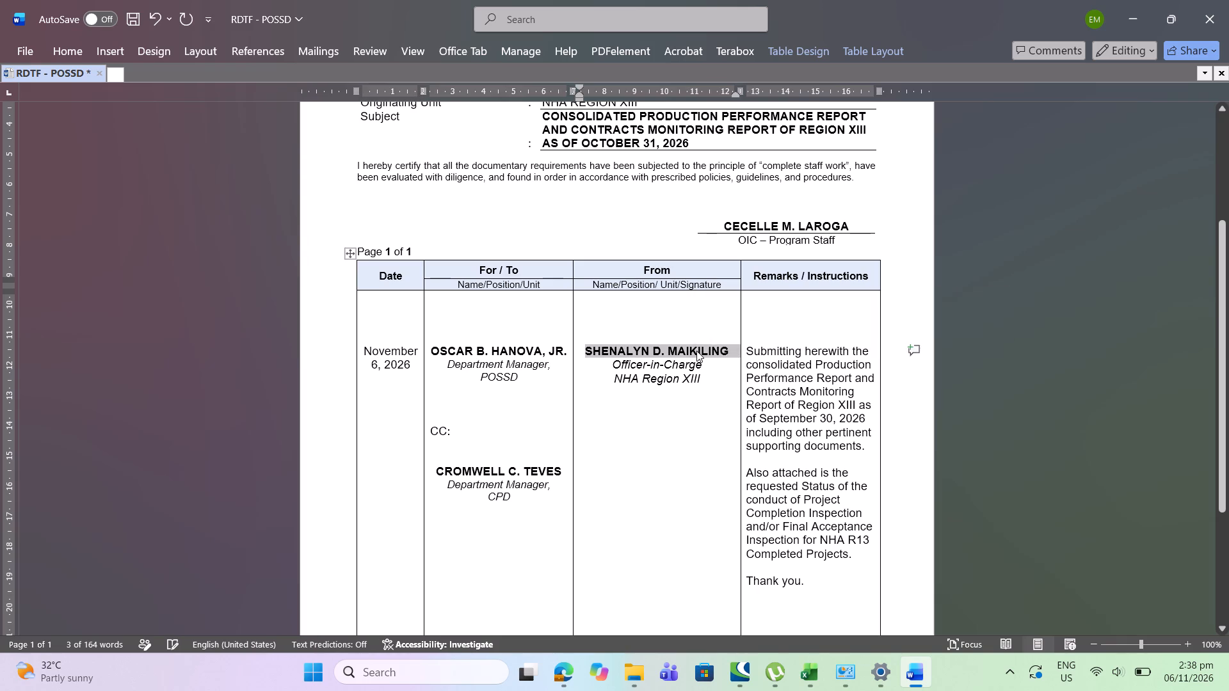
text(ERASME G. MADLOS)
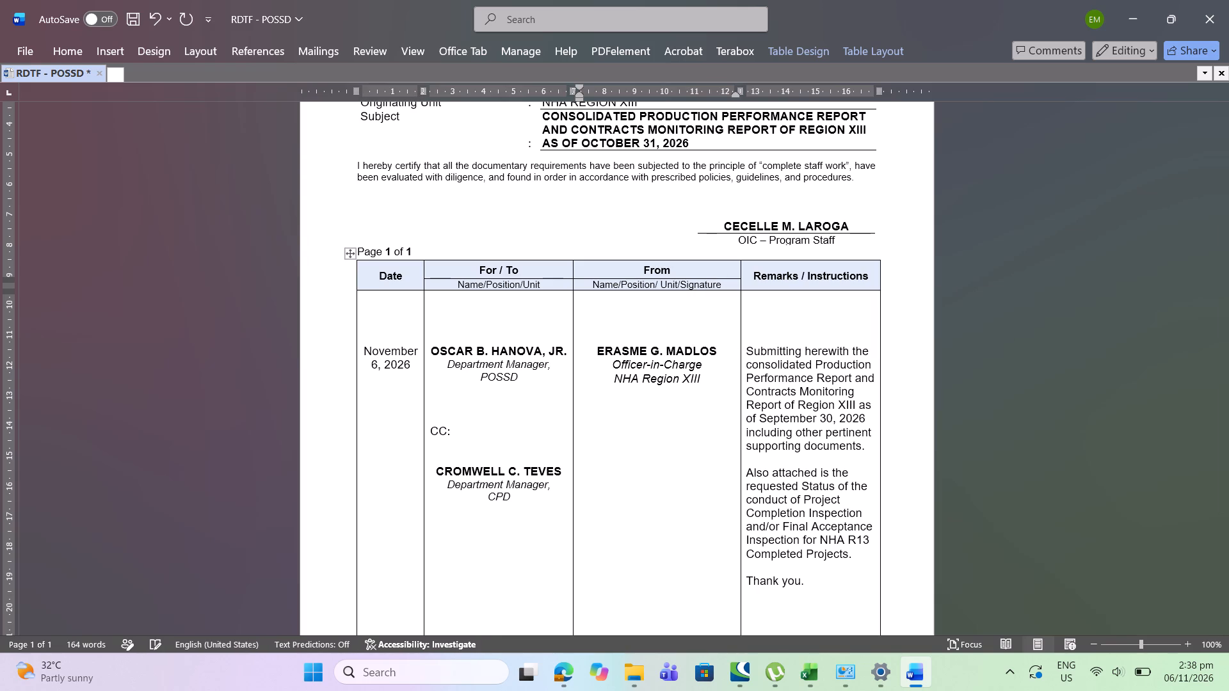
Change the sender's position title in the From column to Regional Manager.
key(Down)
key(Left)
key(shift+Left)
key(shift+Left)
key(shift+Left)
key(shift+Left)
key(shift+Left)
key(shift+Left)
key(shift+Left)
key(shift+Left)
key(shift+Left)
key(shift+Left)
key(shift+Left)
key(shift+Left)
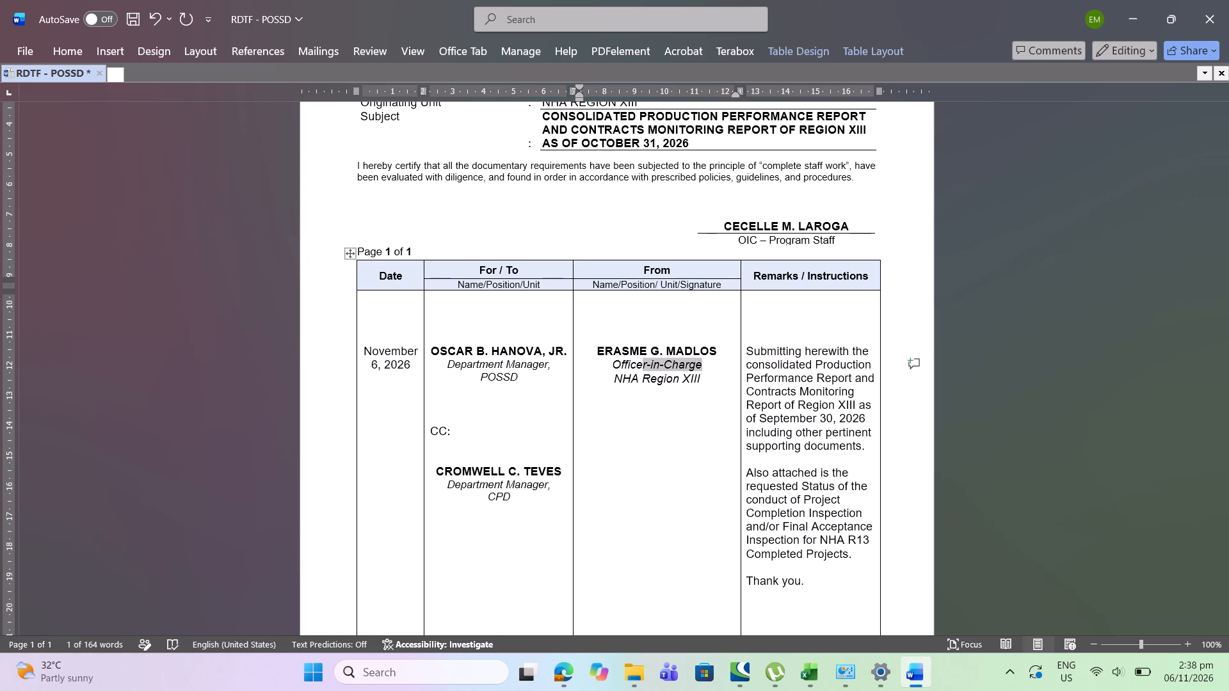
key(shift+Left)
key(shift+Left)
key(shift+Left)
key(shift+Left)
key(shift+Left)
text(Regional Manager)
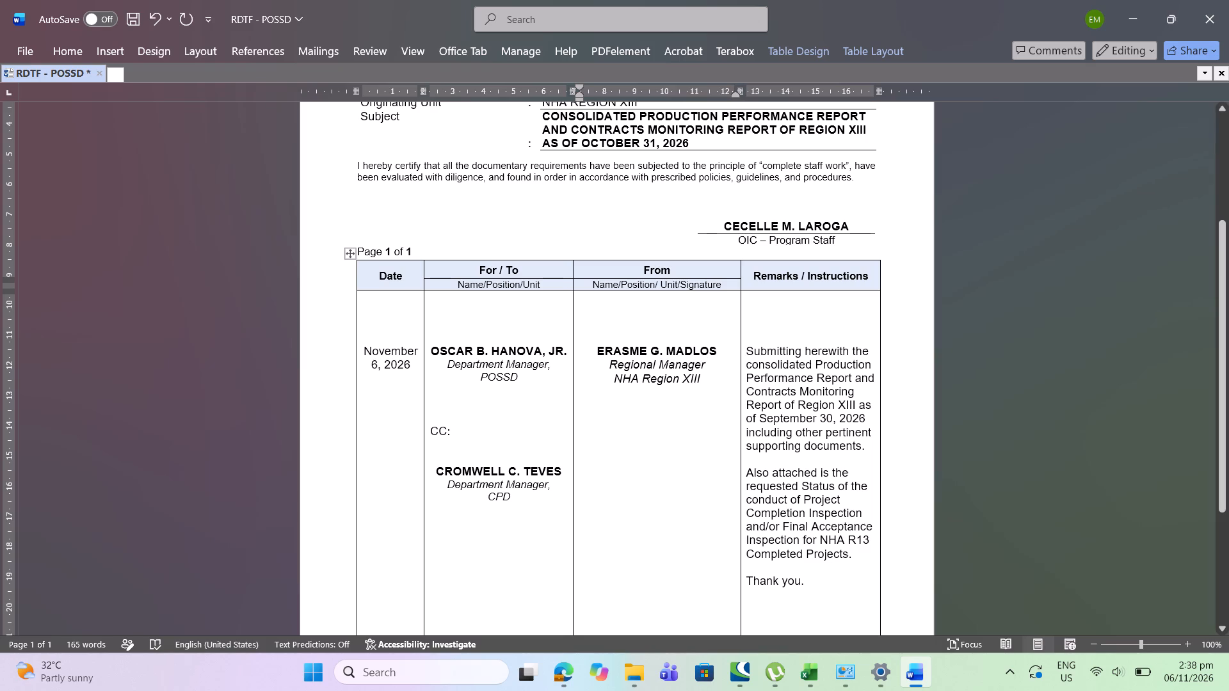
Change the report date in the first remarks paragraph to October 31, 2026.
drag(759, 418, 807, 417)
drag(807, 417, 830, 416)
drag(830, 416, 831, 416)
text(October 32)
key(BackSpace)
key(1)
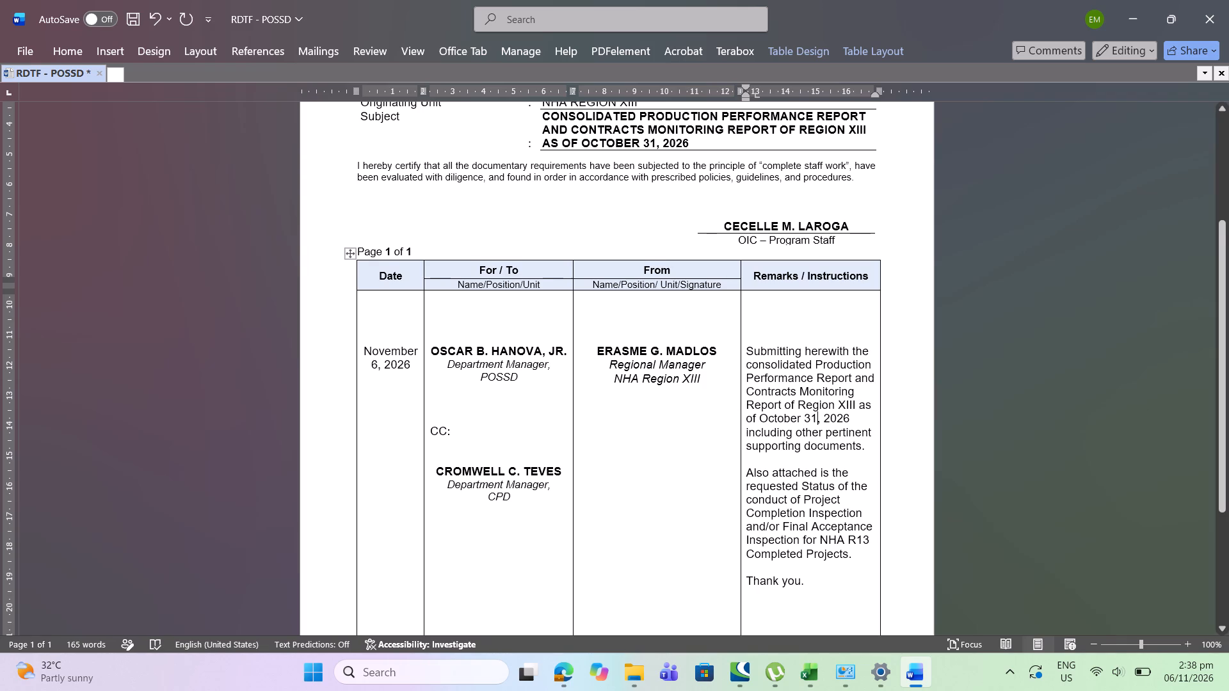
Review the tracking form from end to end and check its print preview without printing.
scroll(833, 479, down, 5)
scroll(826, 480, up, 3)
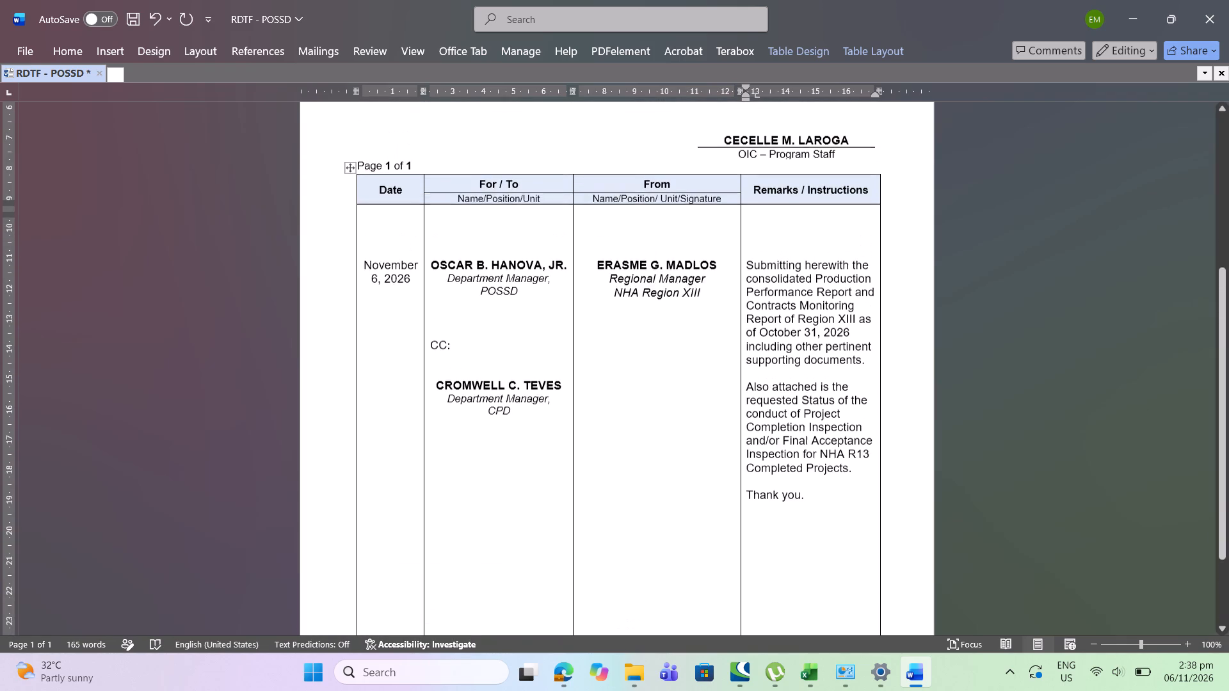
scroll(826, 480, up, 4)
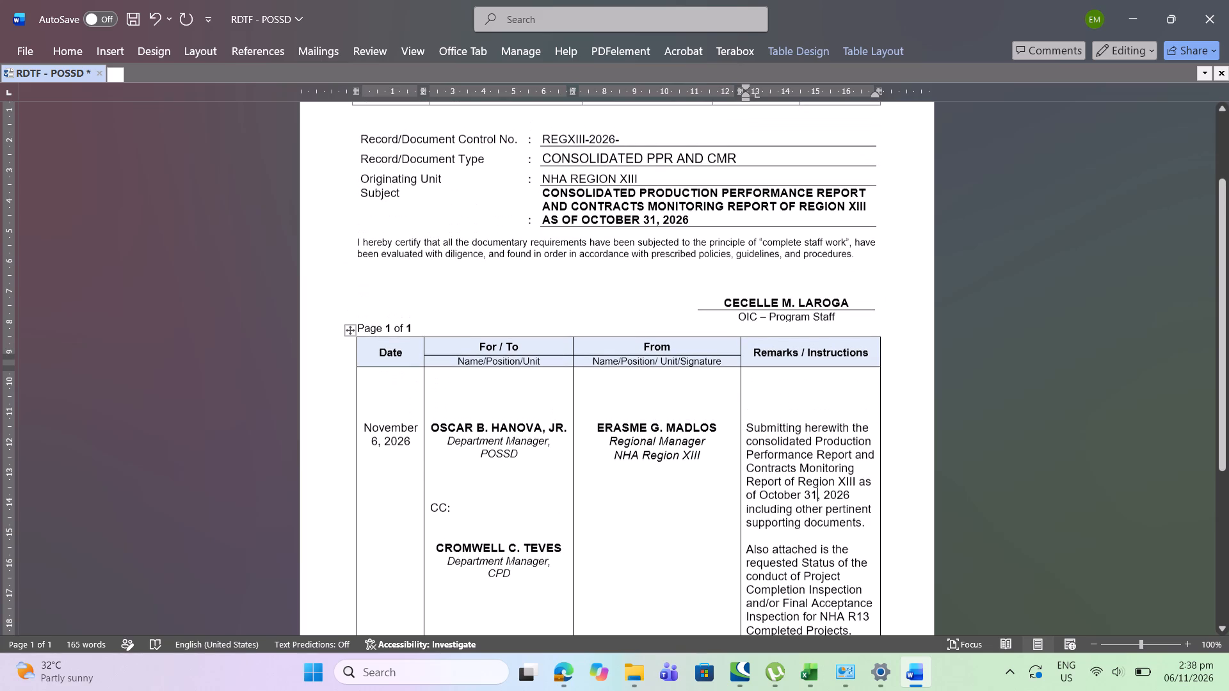
scroll(826, 480, up, 6)
key(ctrl+p)
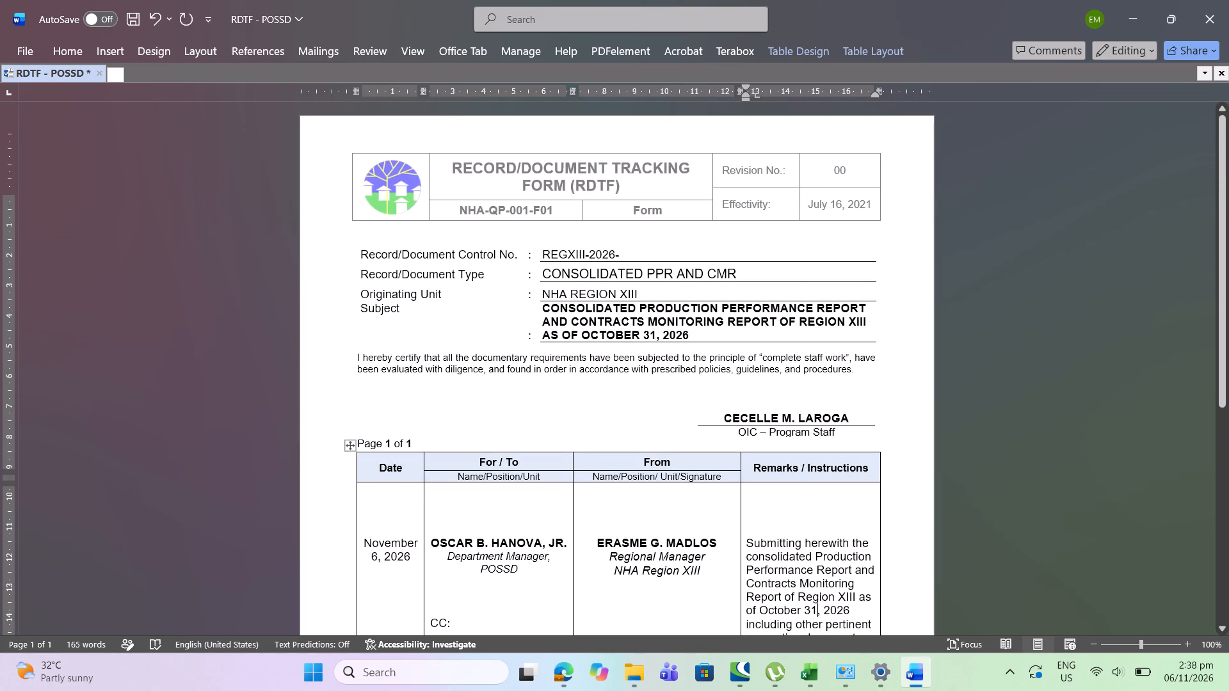
click(857, 386)
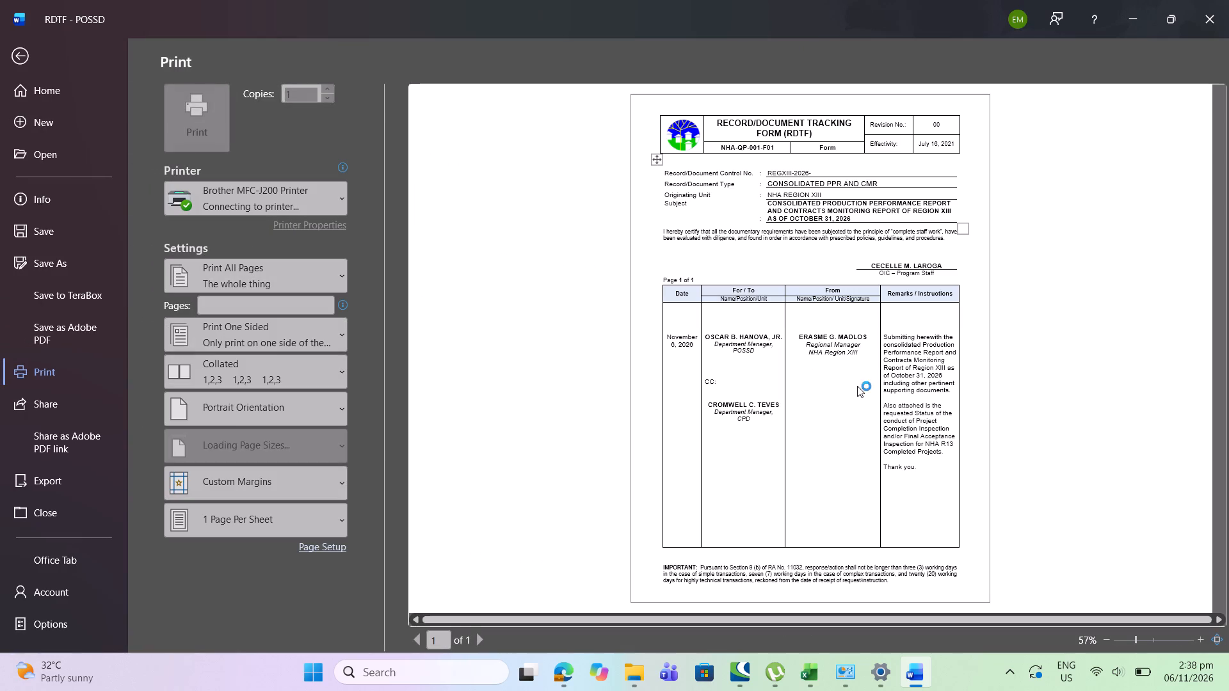
key(Escape)
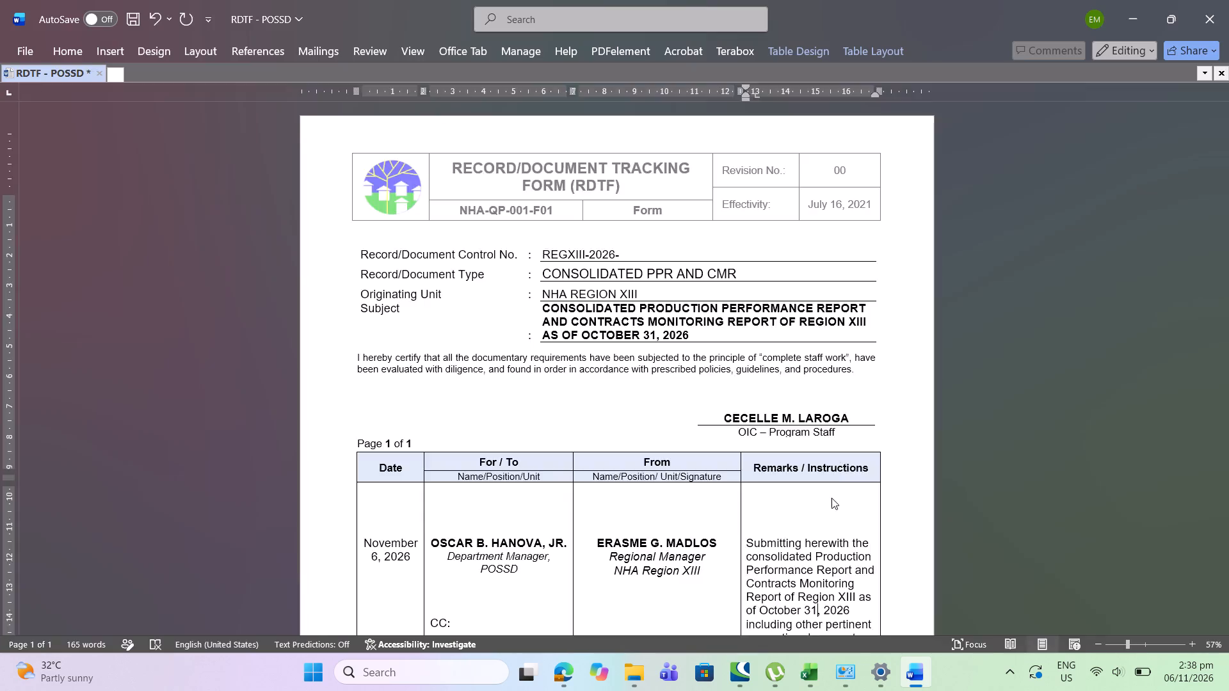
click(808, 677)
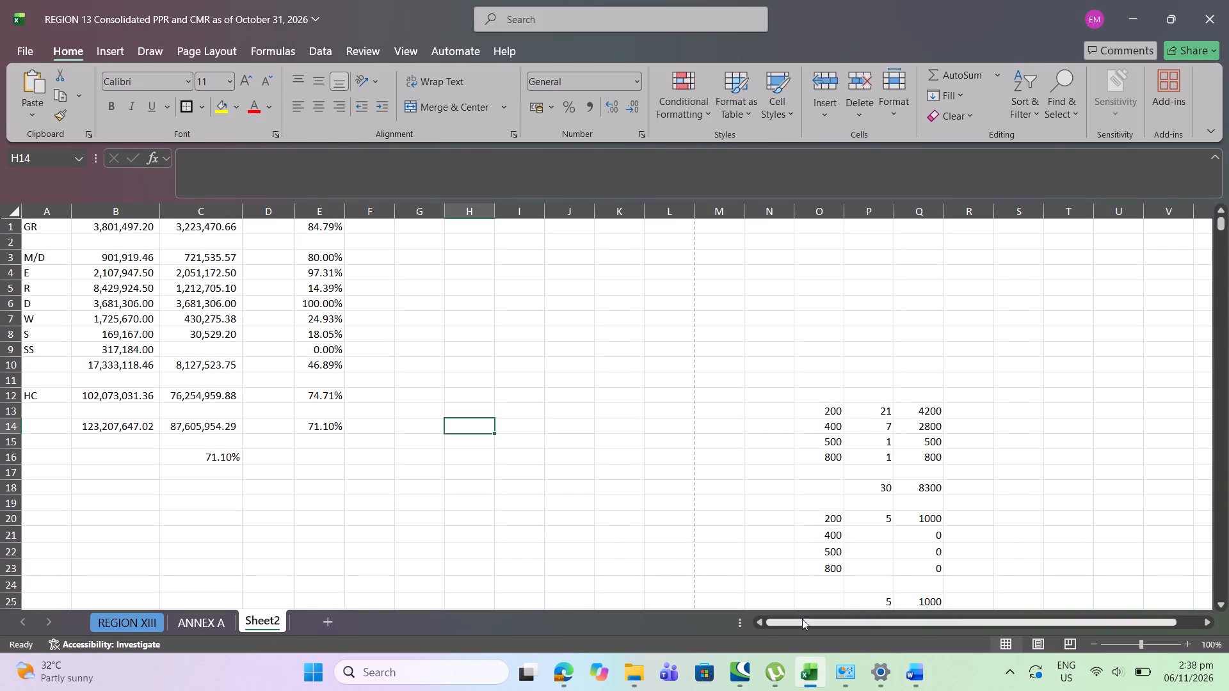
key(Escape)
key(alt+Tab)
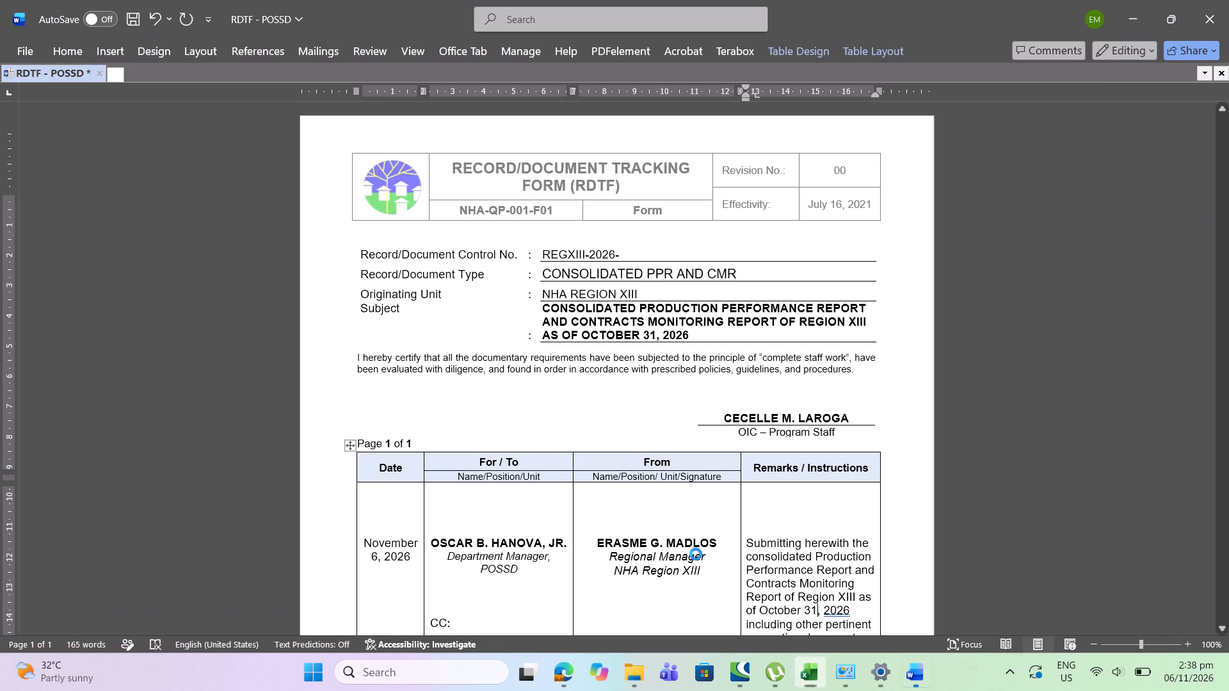
Save the RDTF - POSSD tracking form.
click(138, 19)
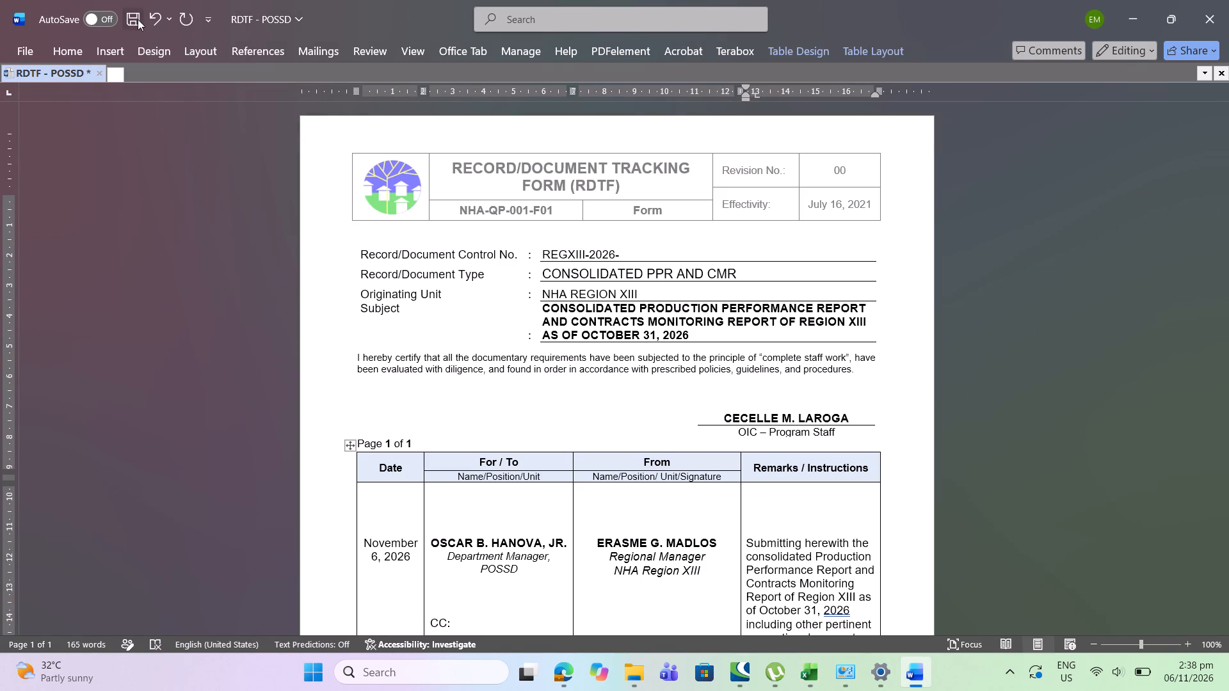
Switch to Edge and check the Monthly Yolanda Accomplishment Report against the project engineer's report for Mt. Kambinliw Landscape.
click(562, 680)
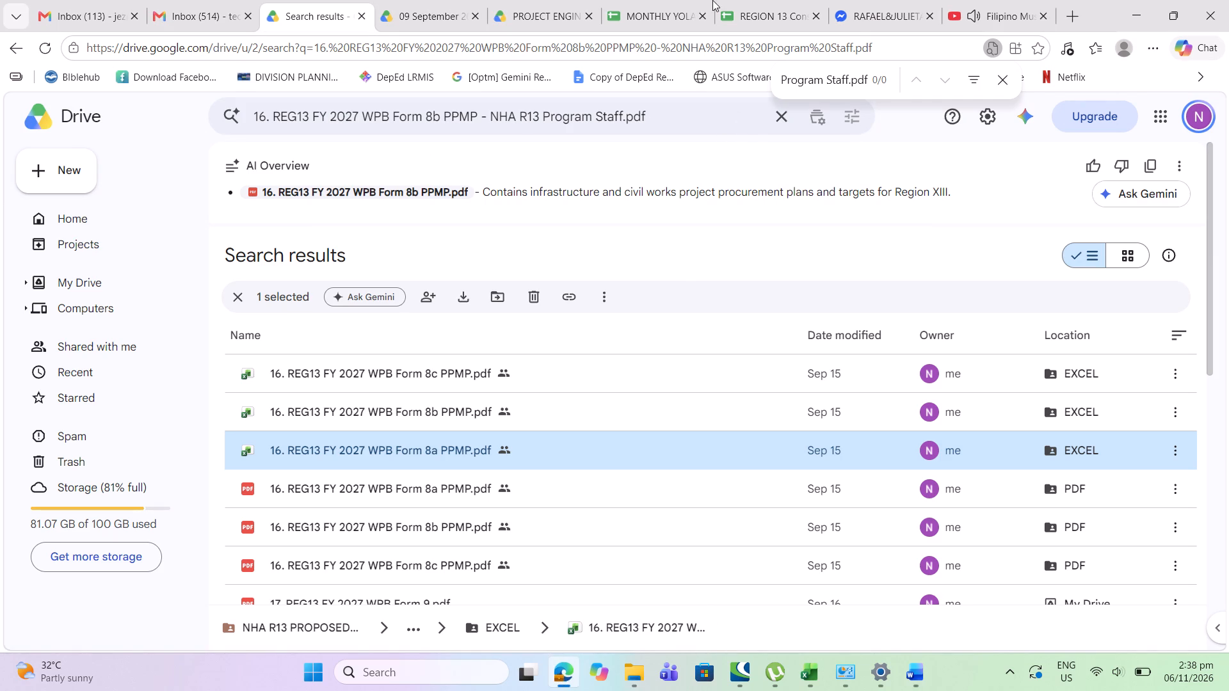
click(662, 5)
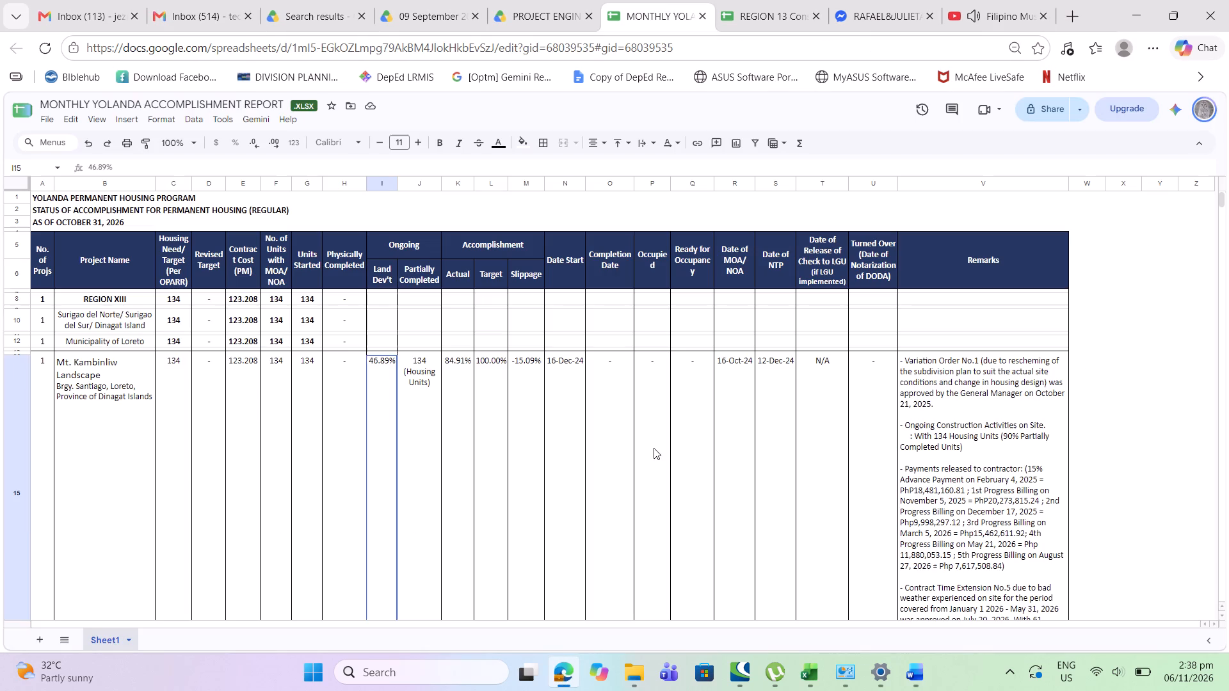
click(611, 483)
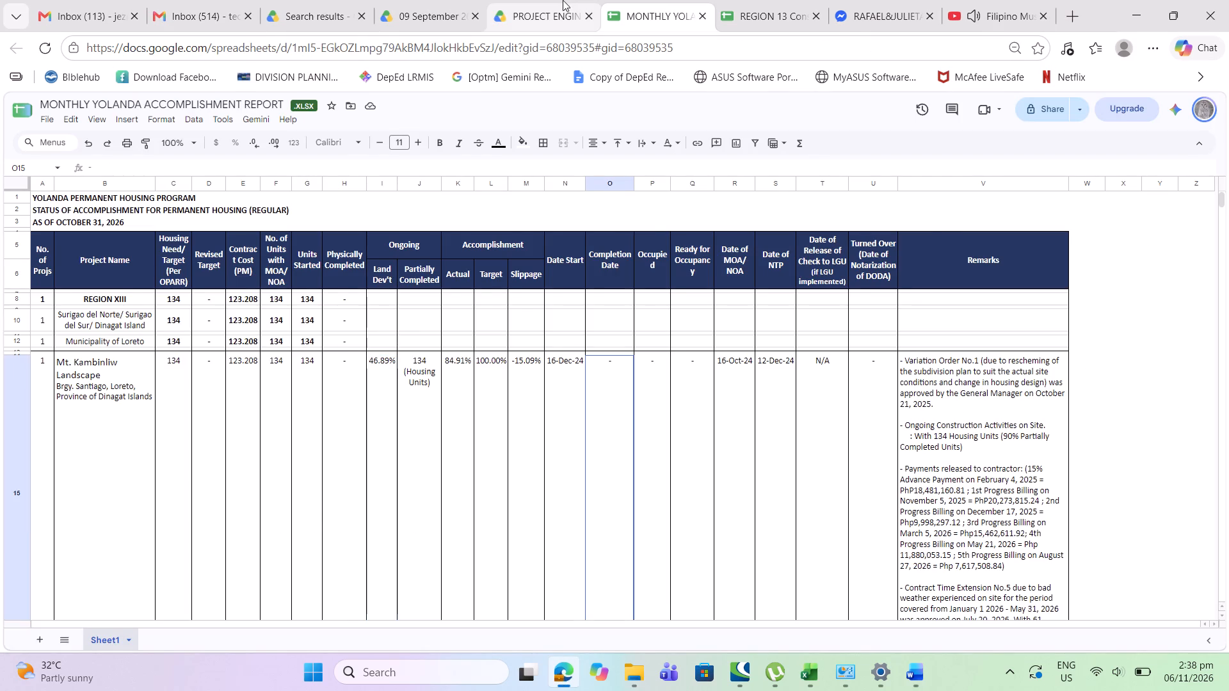
click(556, 0)
scroll(643, 445, down, 5)
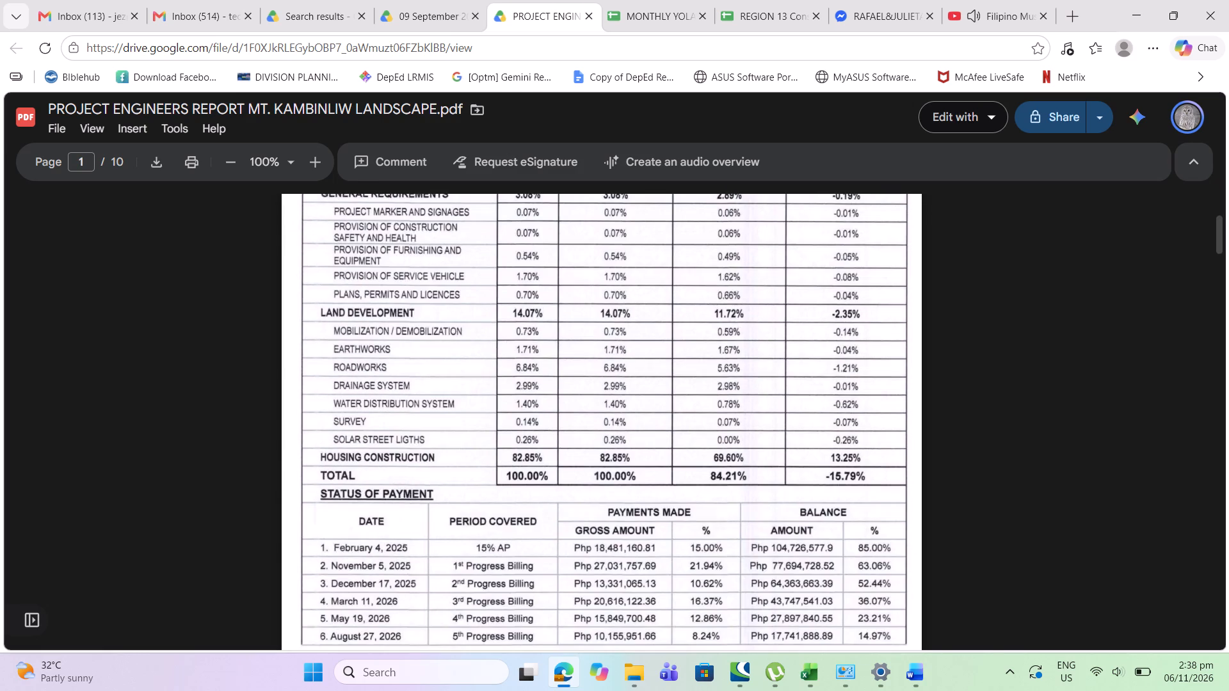
scroll(649, 440, up, 2)
key(alt+Tab)
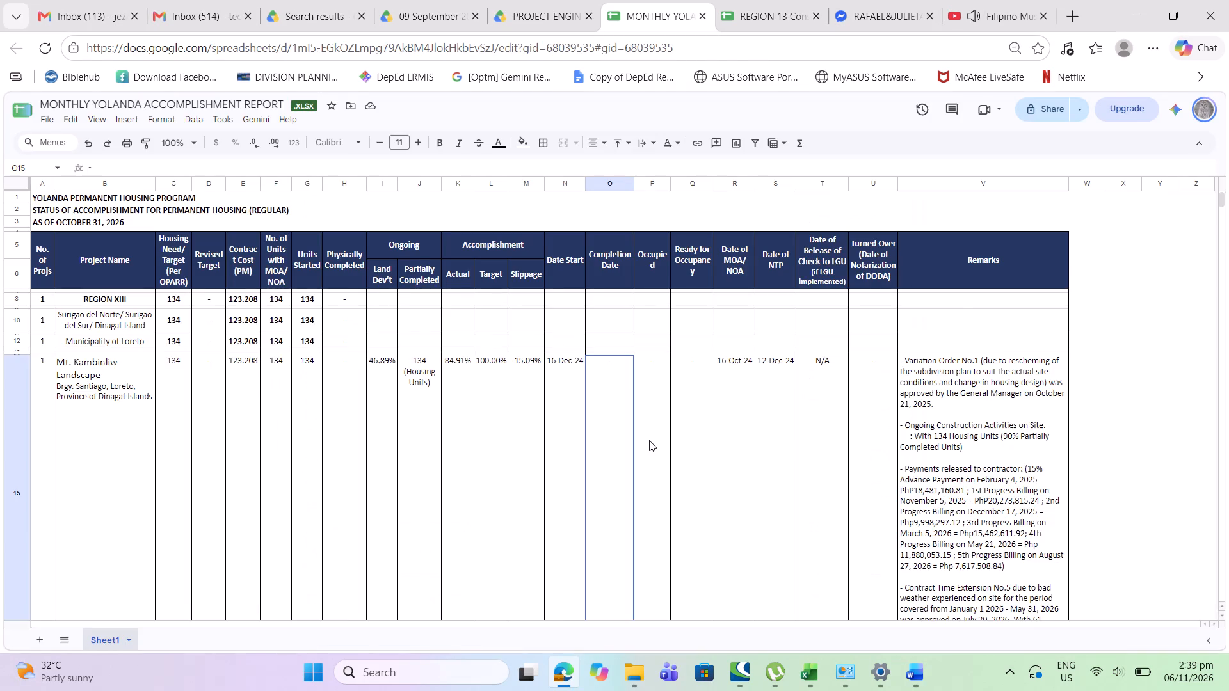
key(alt+Tab)
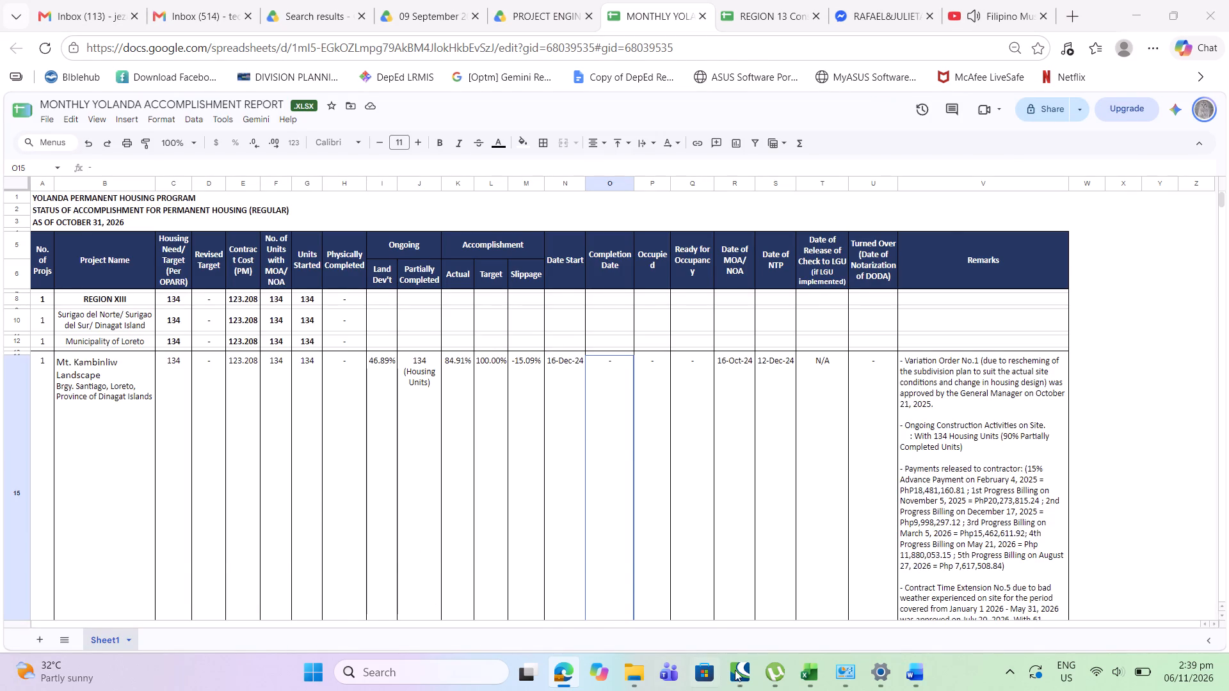
Compare the cost and percentage breakdown on Sheet2 of the consolidated Excel workbook with the project engineer's status of accomplishment table.
click(813, 680)
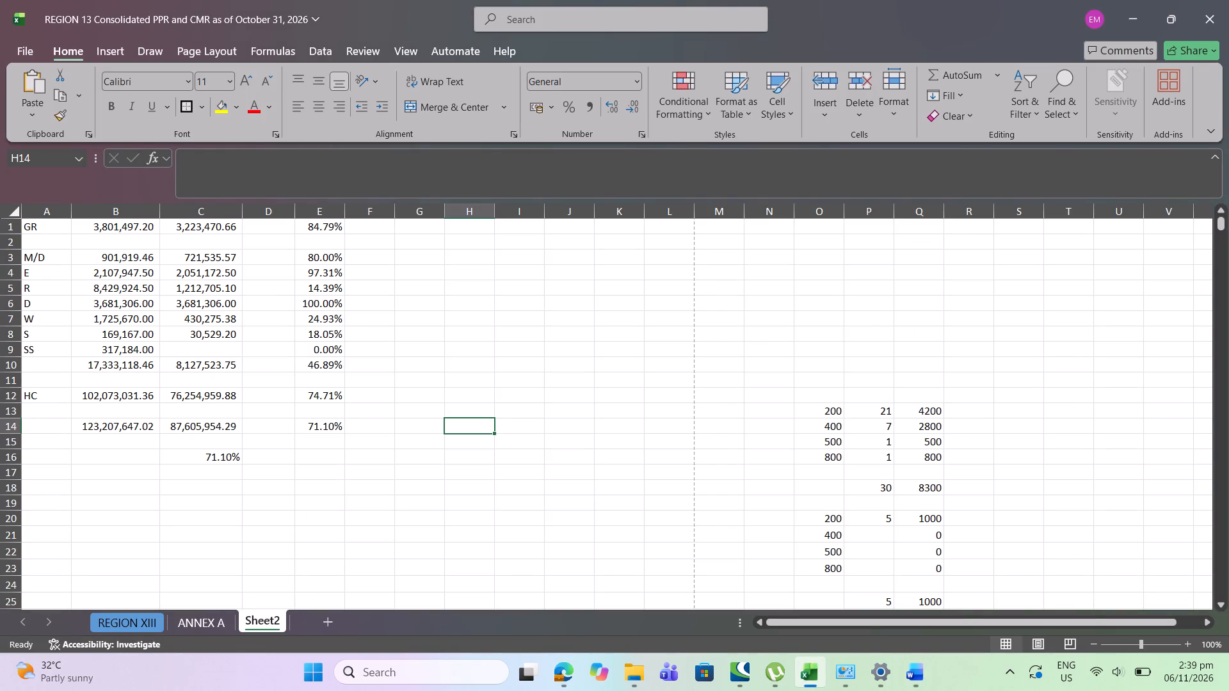
key(alt+Tab)
key(alt+Tab)
scroll(469, 404, up, 6)
click(472, 392)
scroll(466, 374, up, 2)
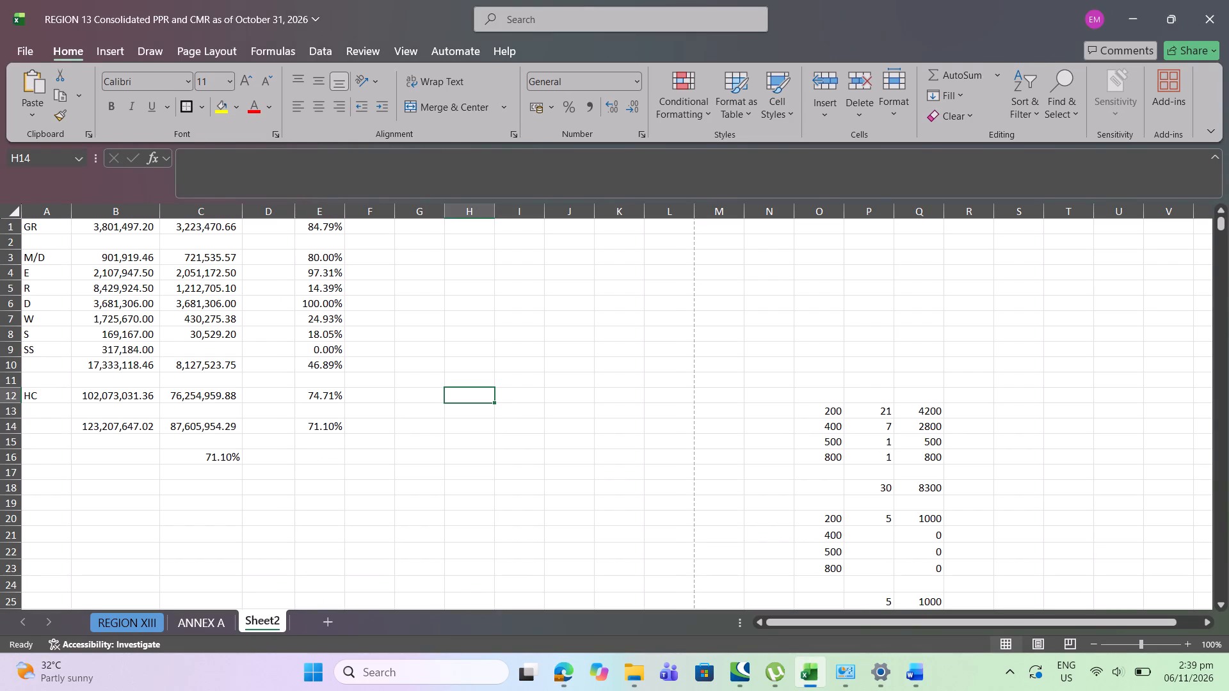
scroll(466, 374, up, 3)
scroll(466, 374, down, 2)
scroll(465, 374, up, 4)
key(alt+Tab)
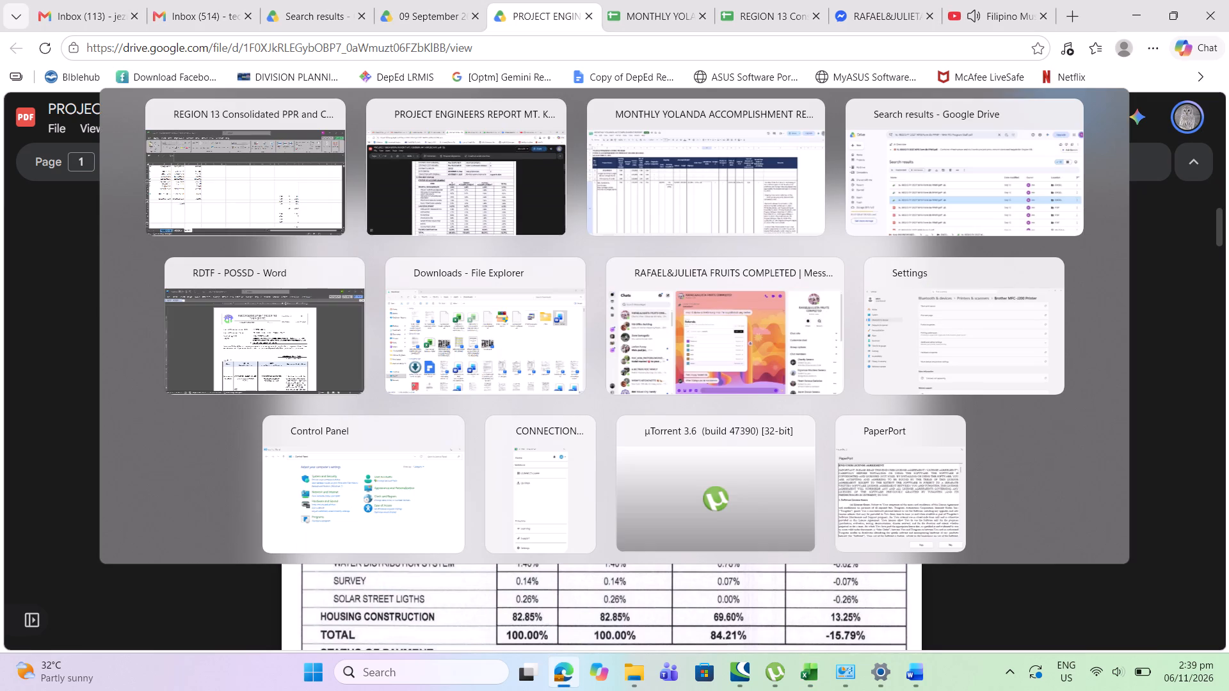
key(alt+Tab)
click(220, 234)
key(alt+Tab)
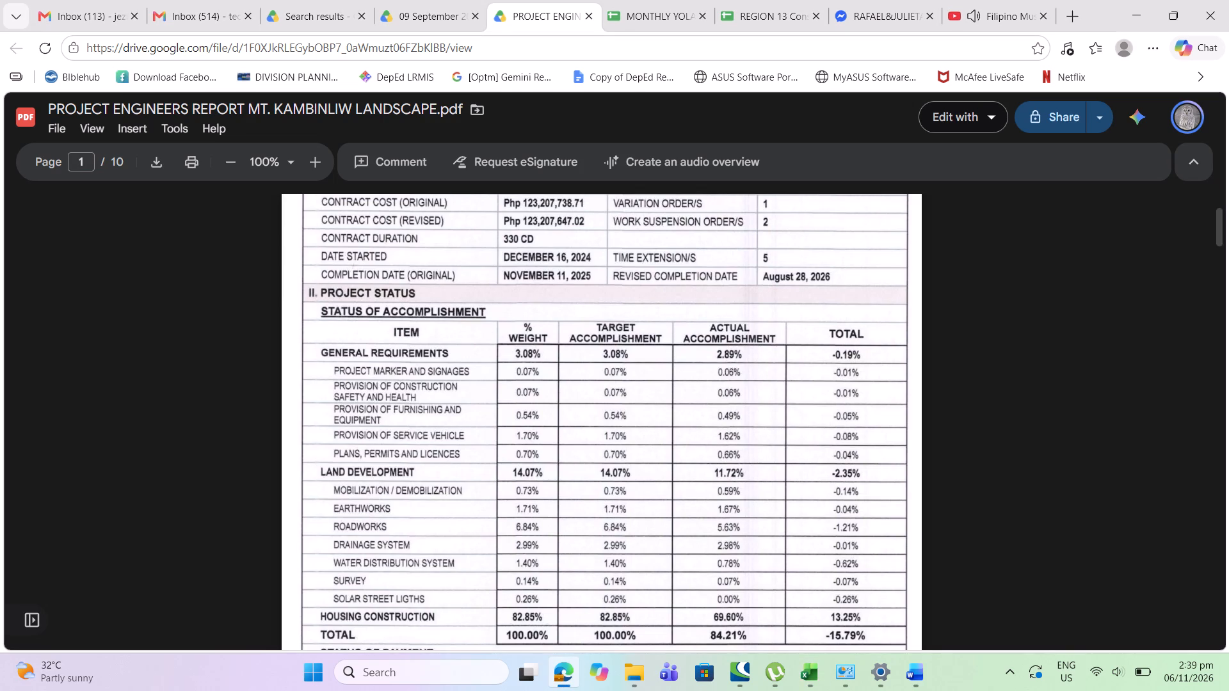
key(alt+Tab)
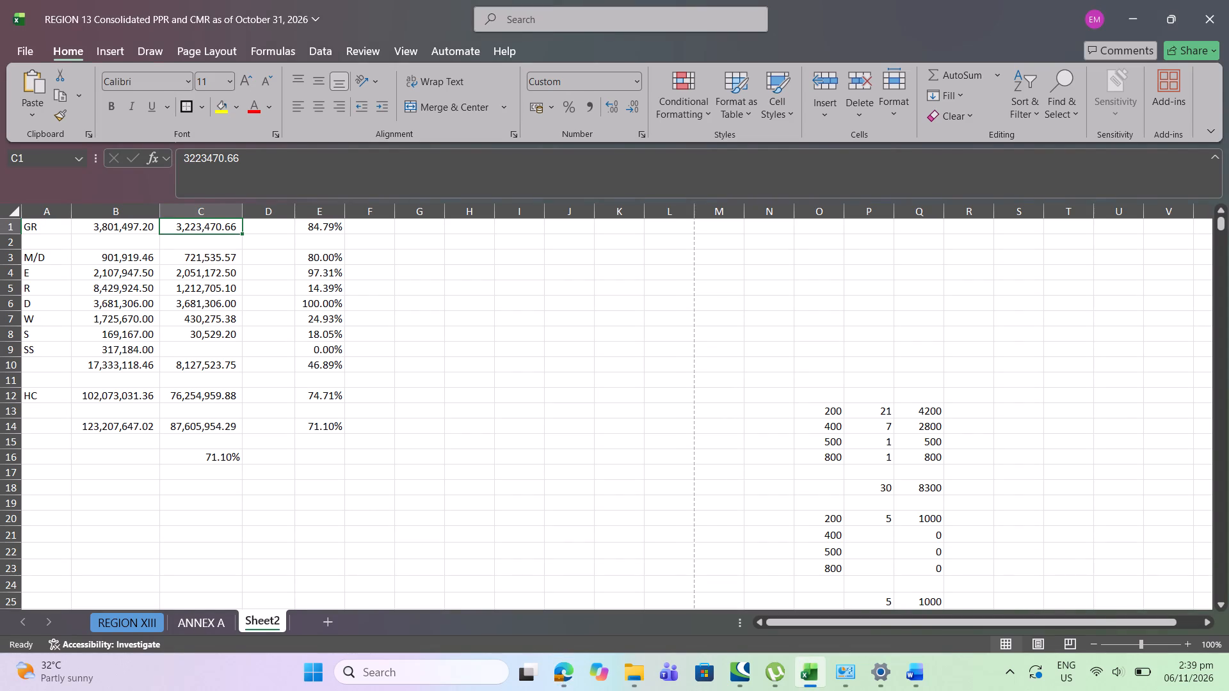
Copy the percentage cells E1:E14 on Sheet2 and paste them into column G starting at G1.
click(329, 230)
key(alt+Tab)
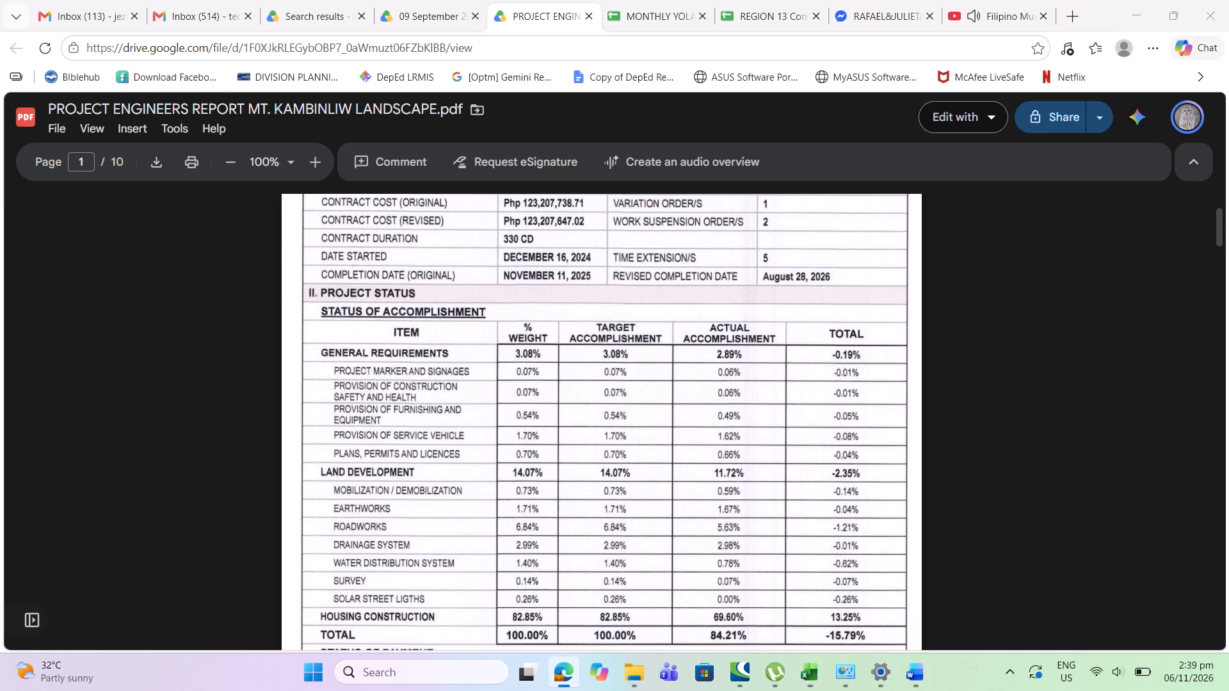
key(alt+Tab)
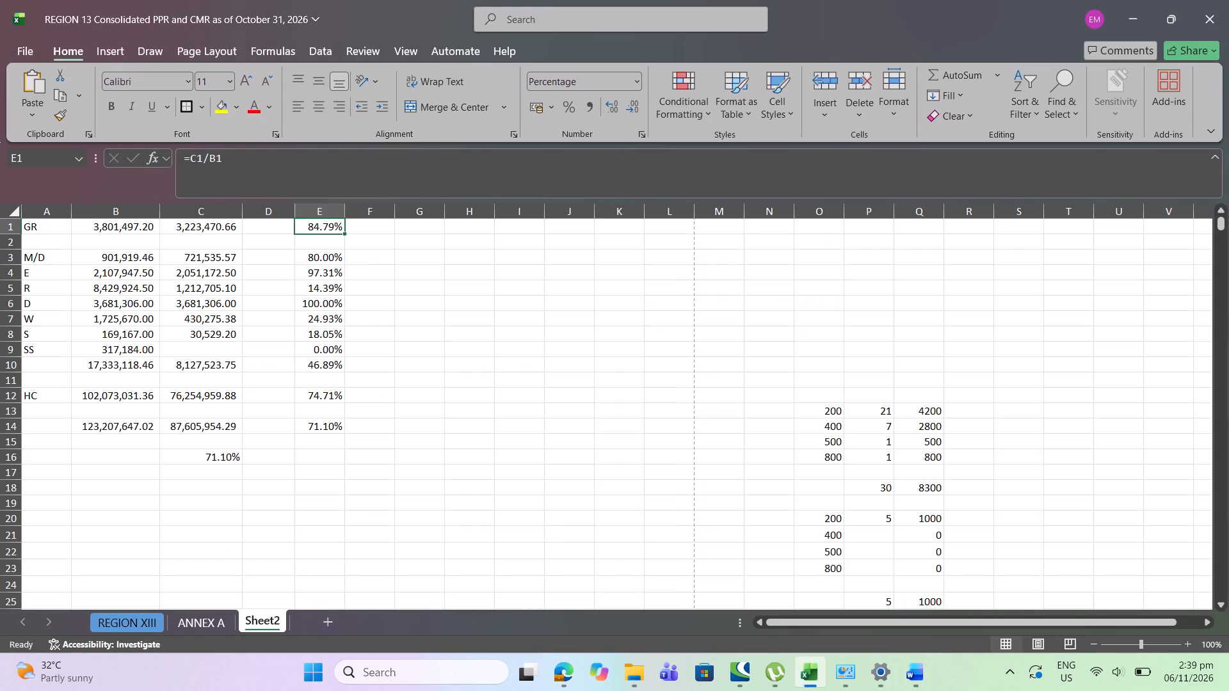
shift+click(330, 427)
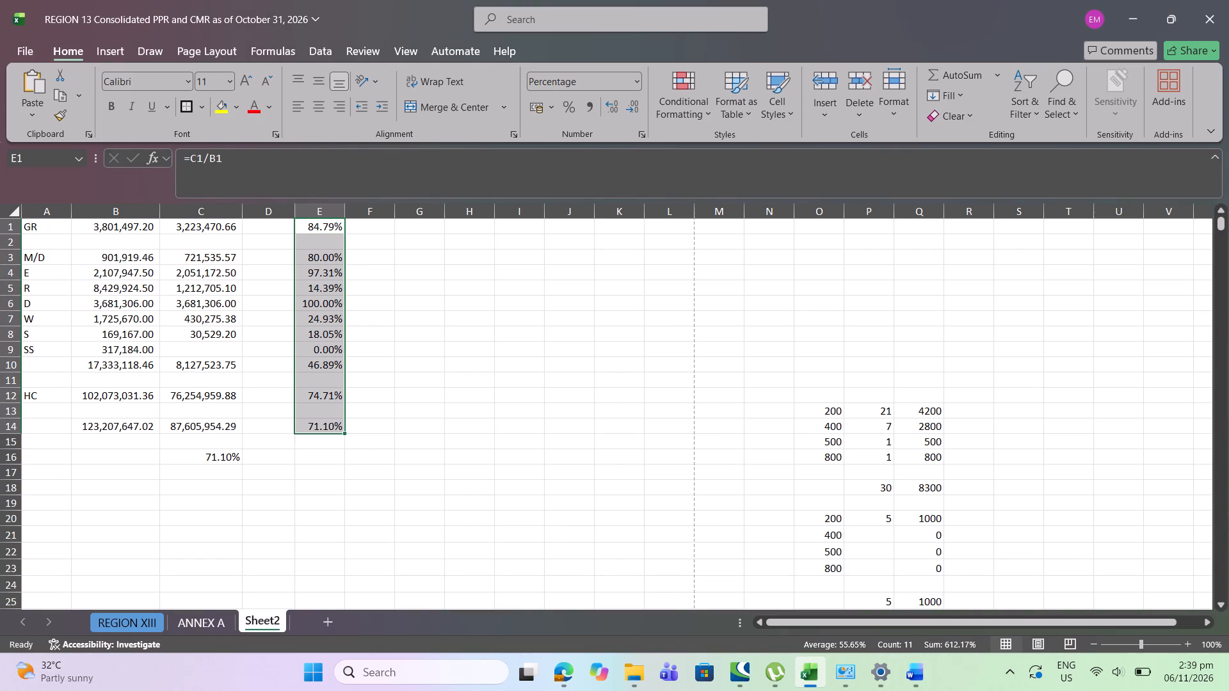
key(ctrl+c)
click(425, 223)
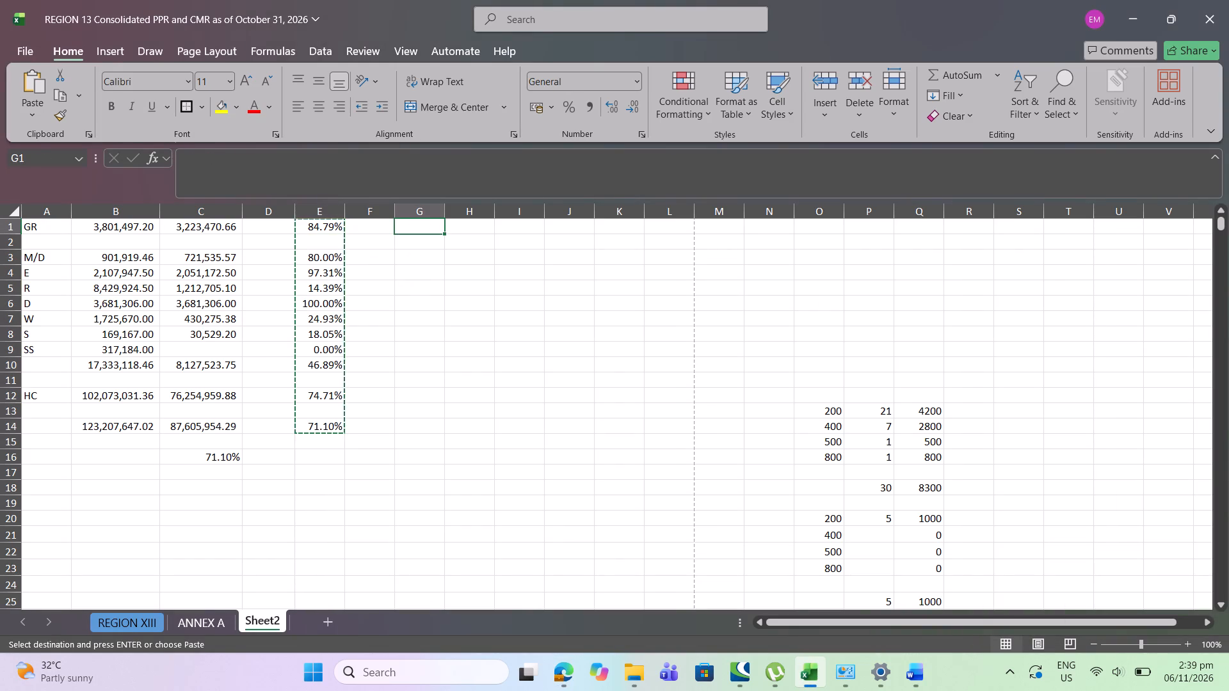
key(ctrl+v)
key(Escape)
Replace the GR formula in G1 with =2.89/3.08, using the general requirements percentages from the project engineer's report.
click(415, 223)
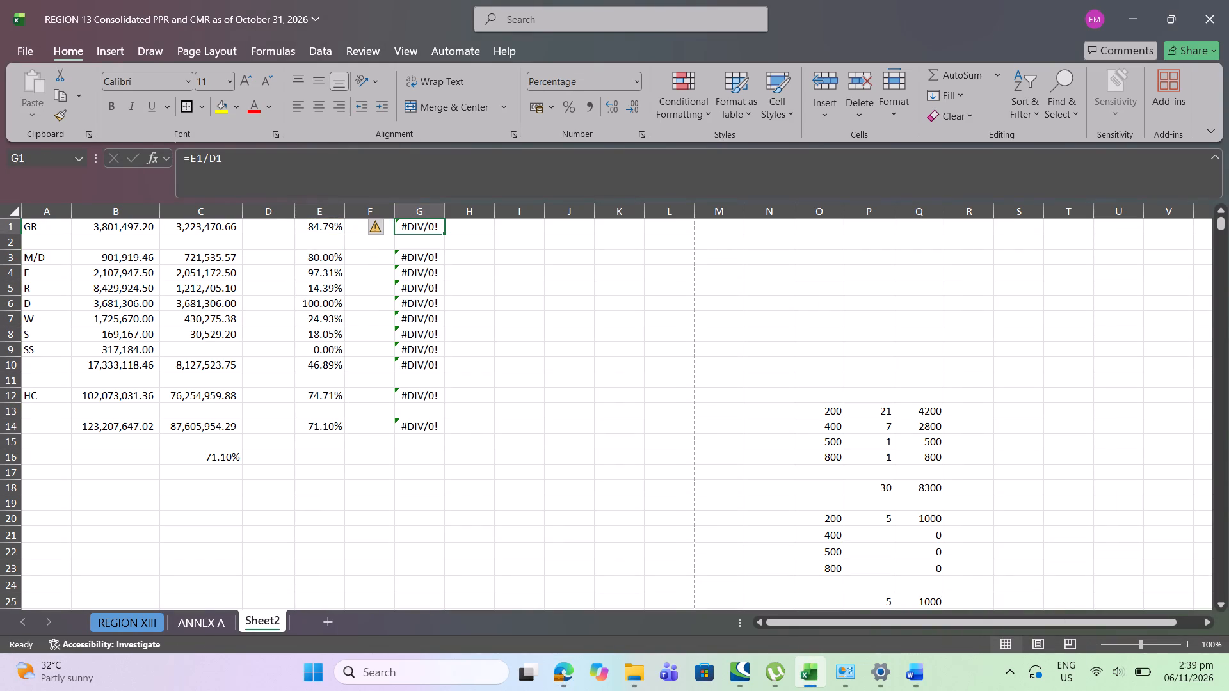
double_click(428, 226)
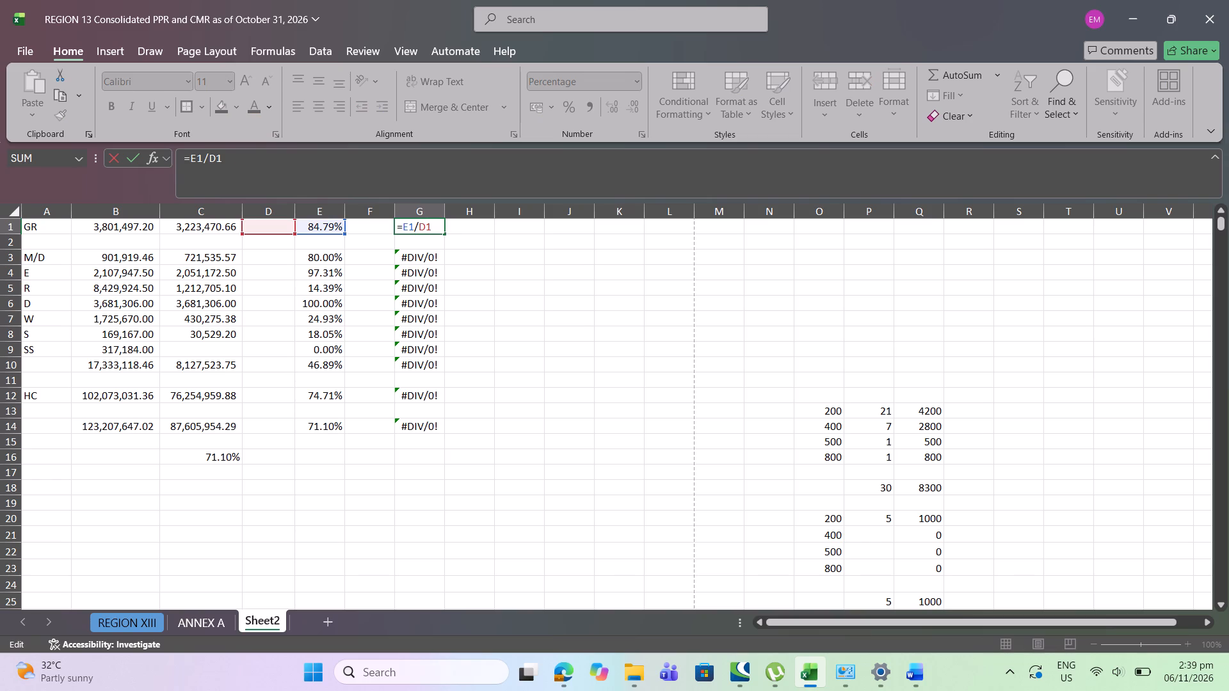
key(Escape)
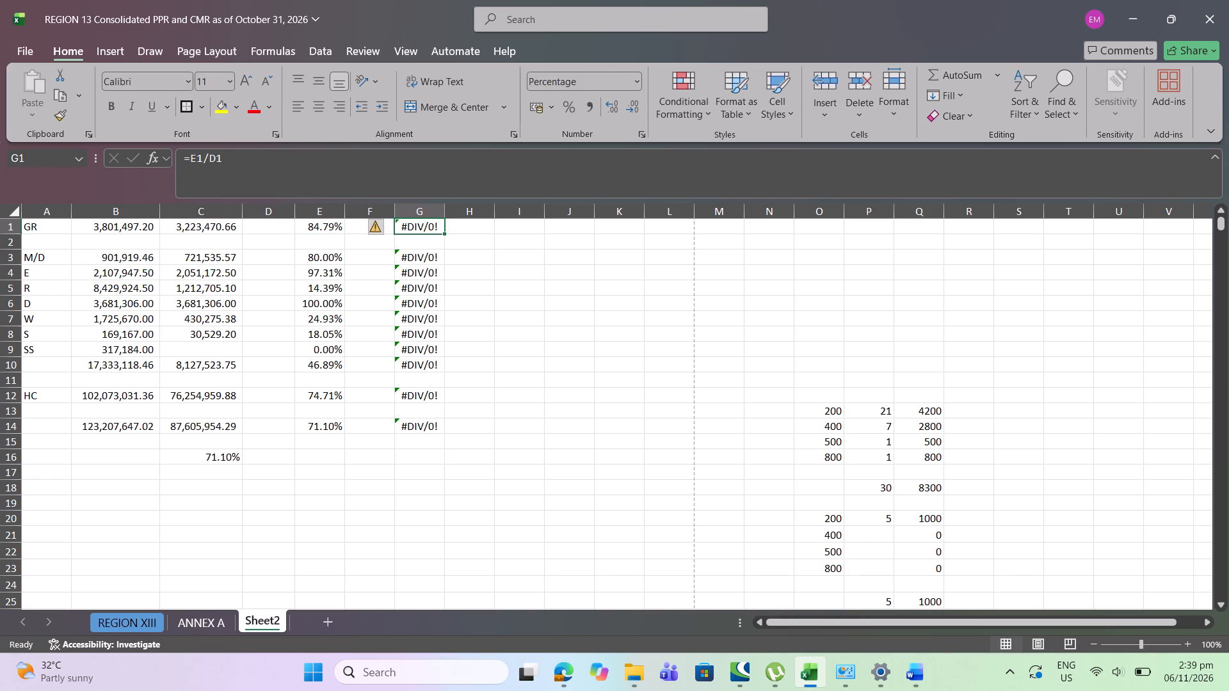
key(alt+Tab)
key(alt+Tab)
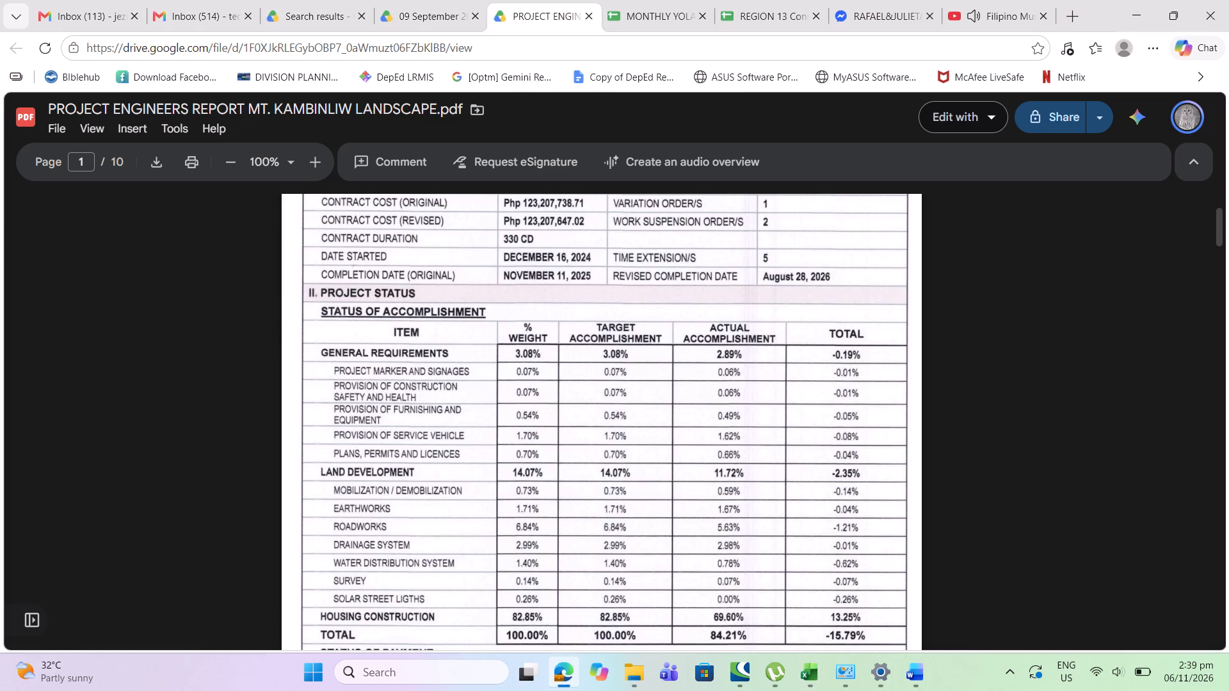
key(equal)
key(equal)
key(alt+Tab)
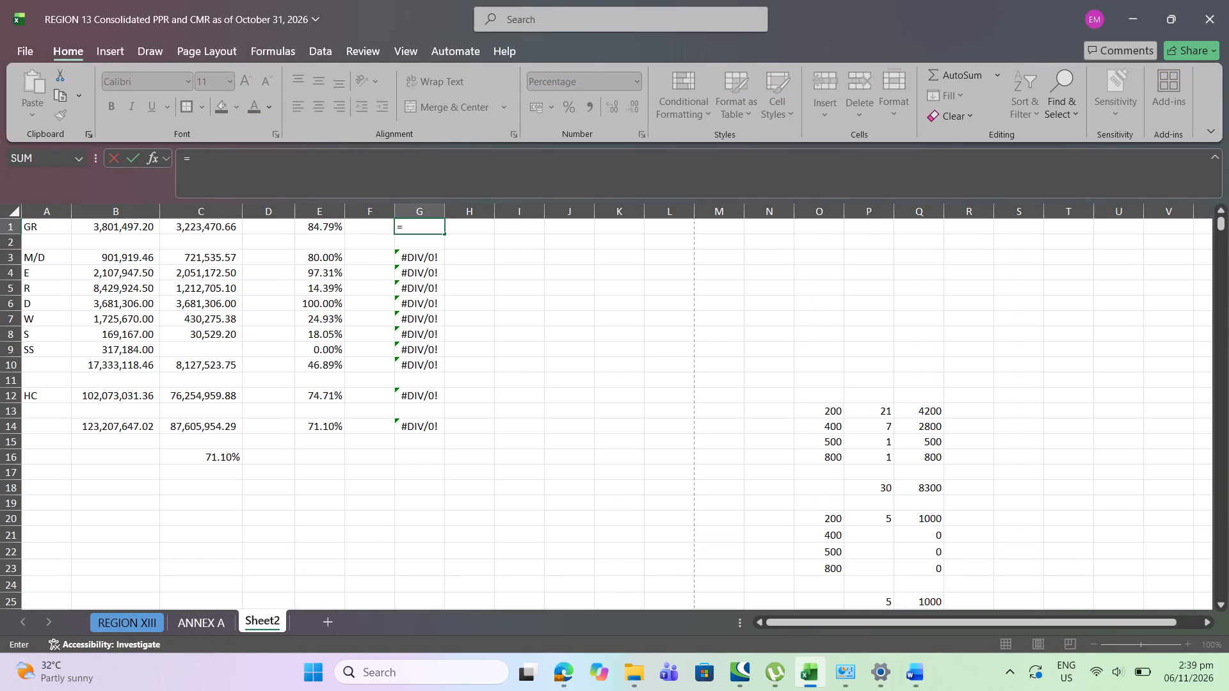
key(alt+Tab)
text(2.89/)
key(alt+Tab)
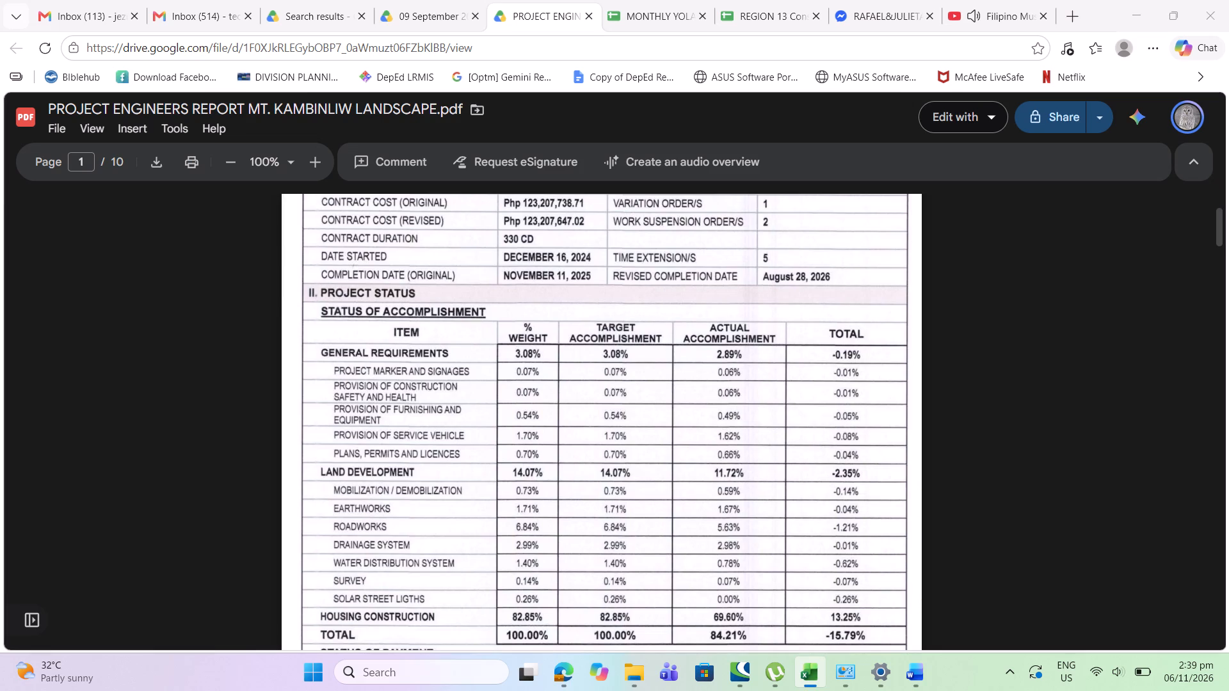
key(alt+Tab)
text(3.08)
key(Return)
Replace the M/D formula in G3 with =.59/1.74.
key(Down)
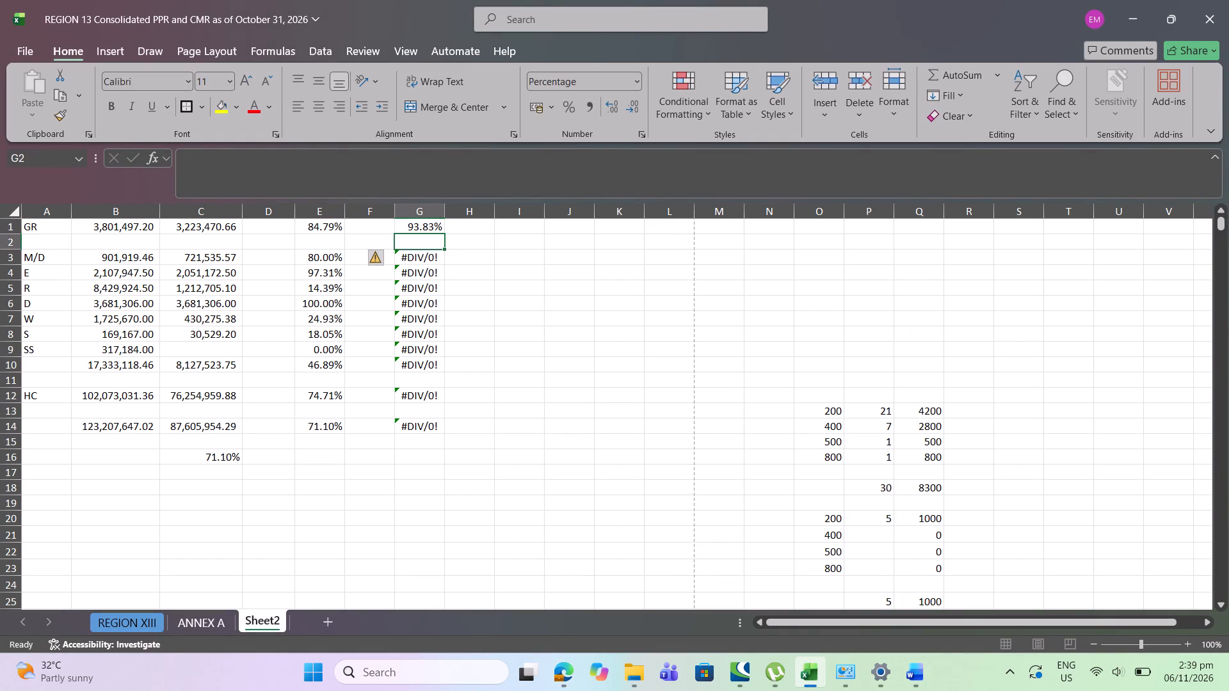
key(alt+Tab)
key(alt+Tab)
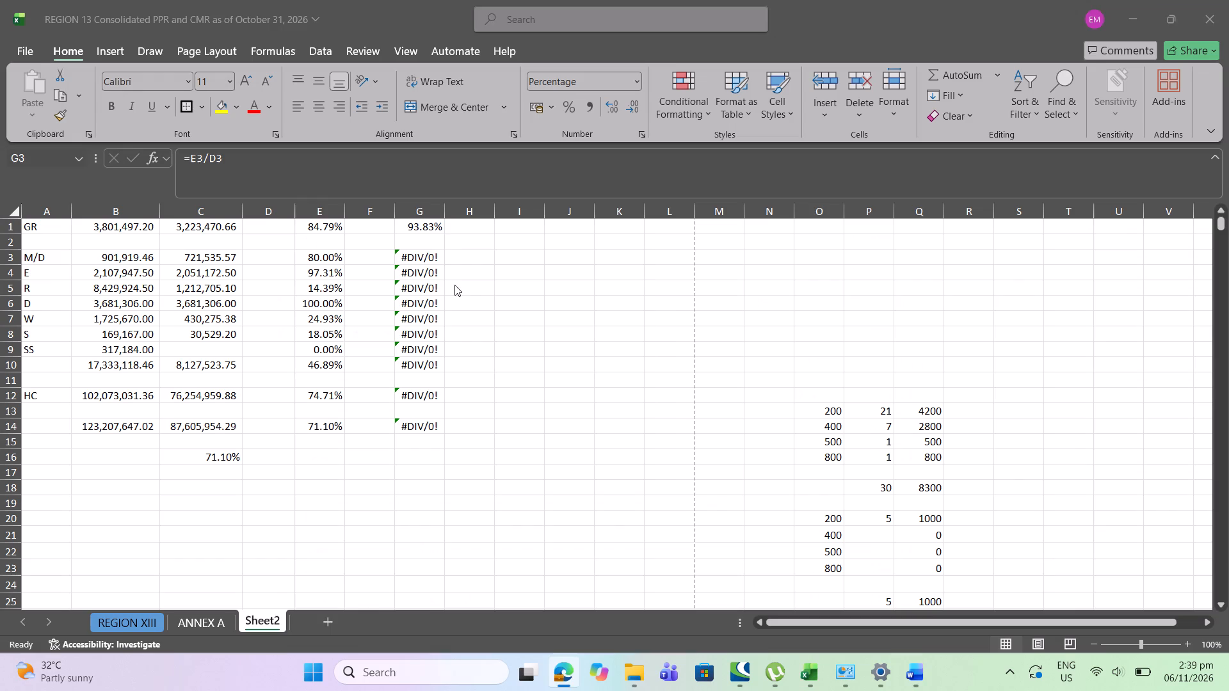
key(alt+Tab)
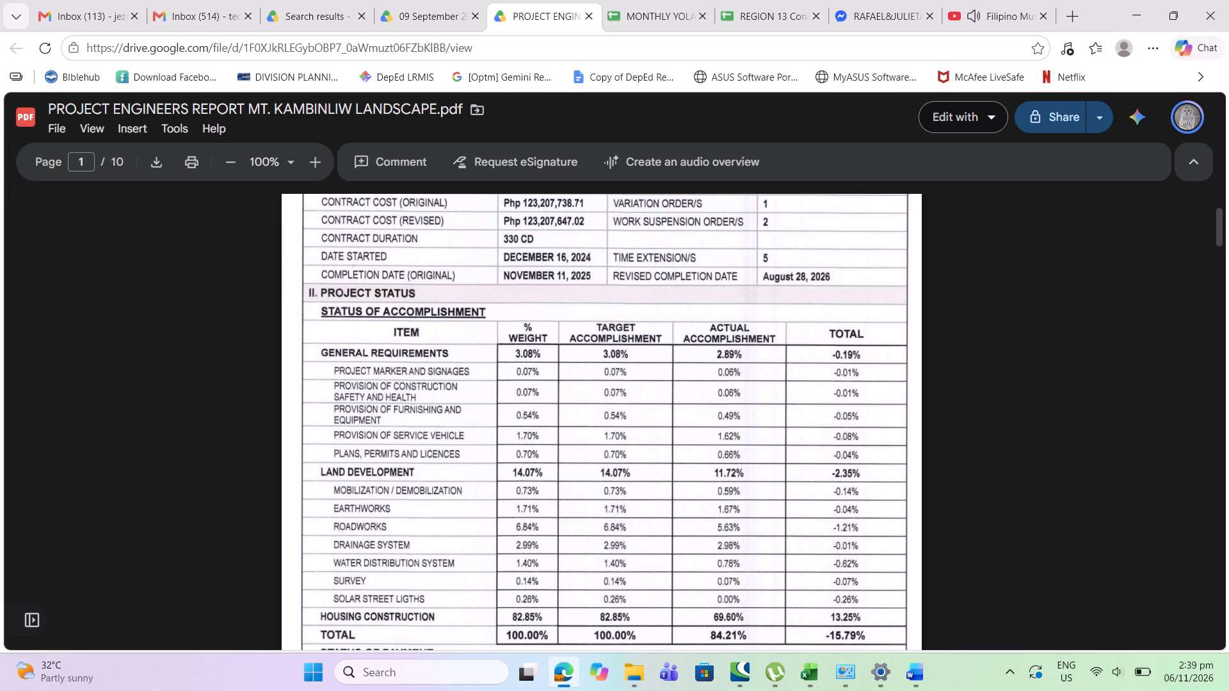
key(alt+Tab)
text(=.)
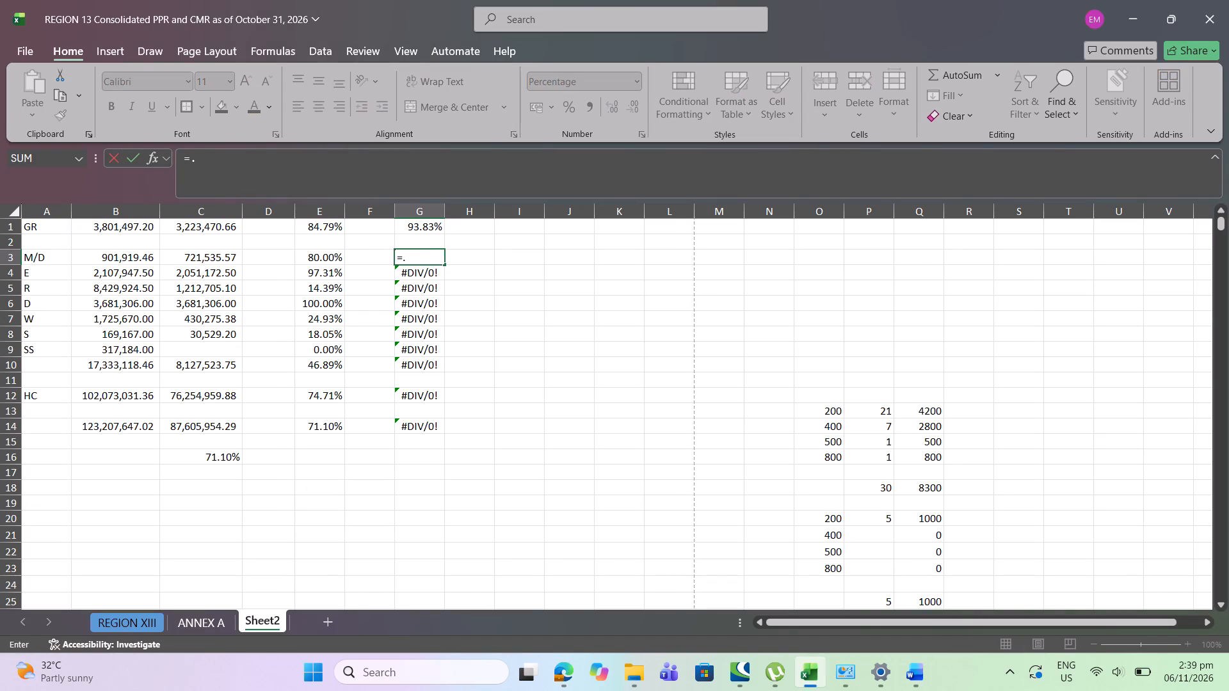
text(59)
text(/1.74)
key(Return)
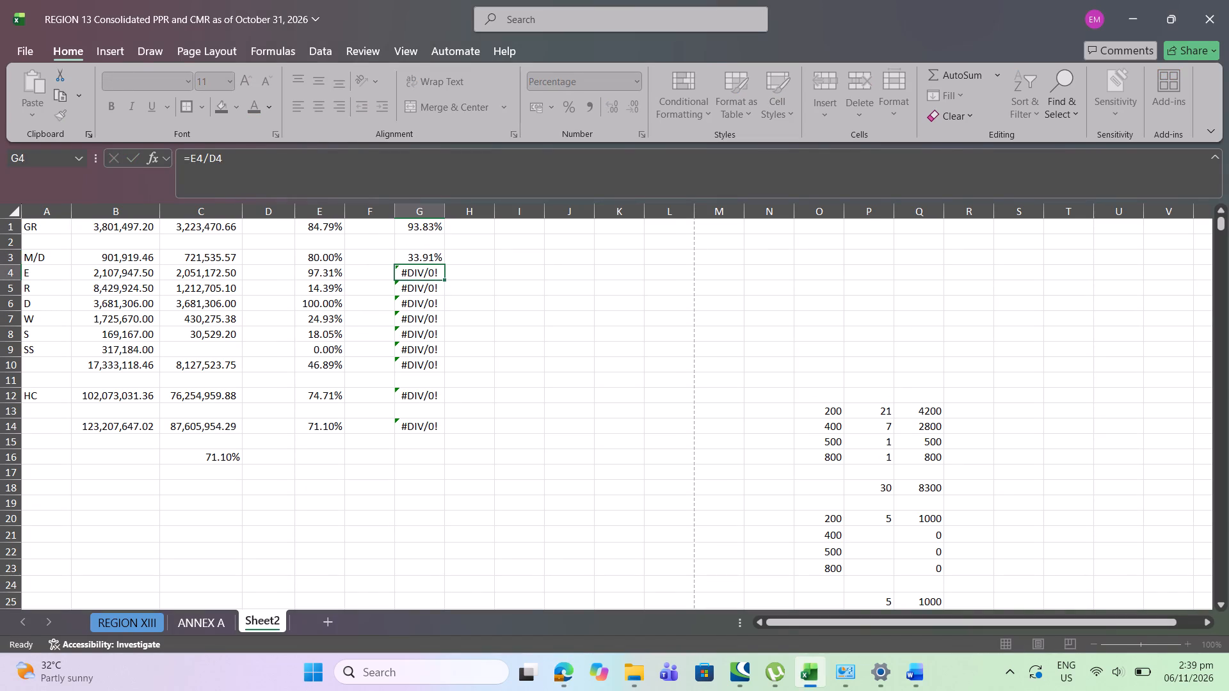
Correct the divisor in the M/D formula in G3 to .73, the mobilization/demobilization weight in the project engineer's report.
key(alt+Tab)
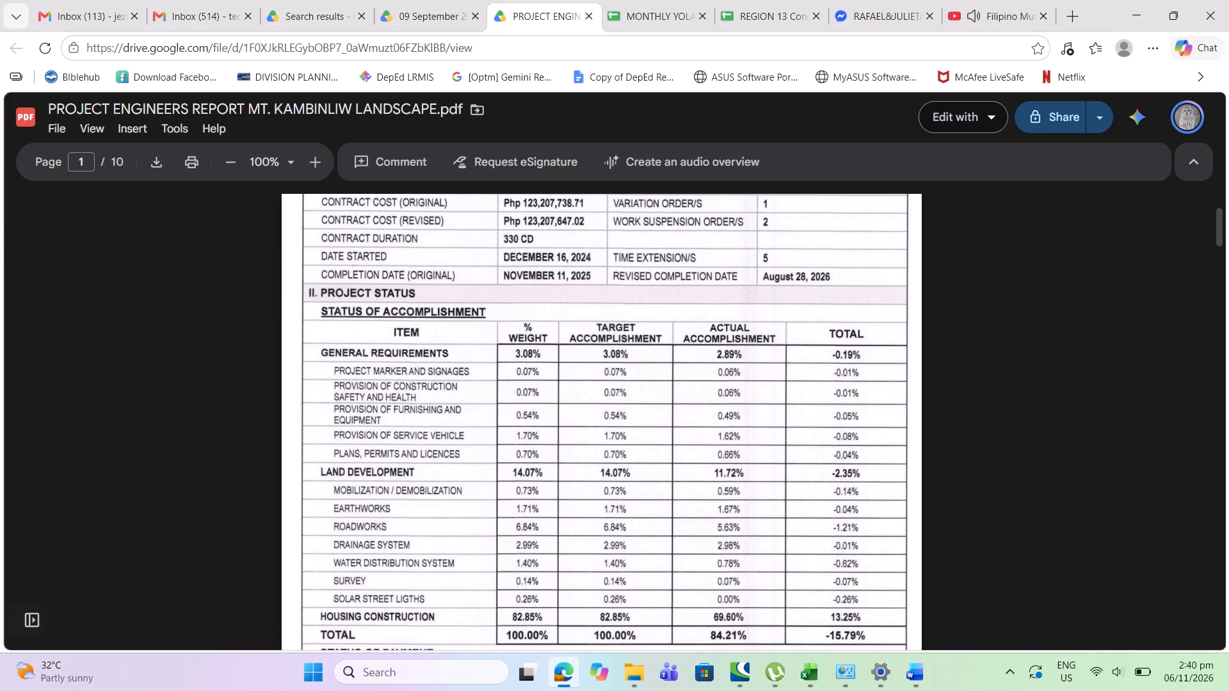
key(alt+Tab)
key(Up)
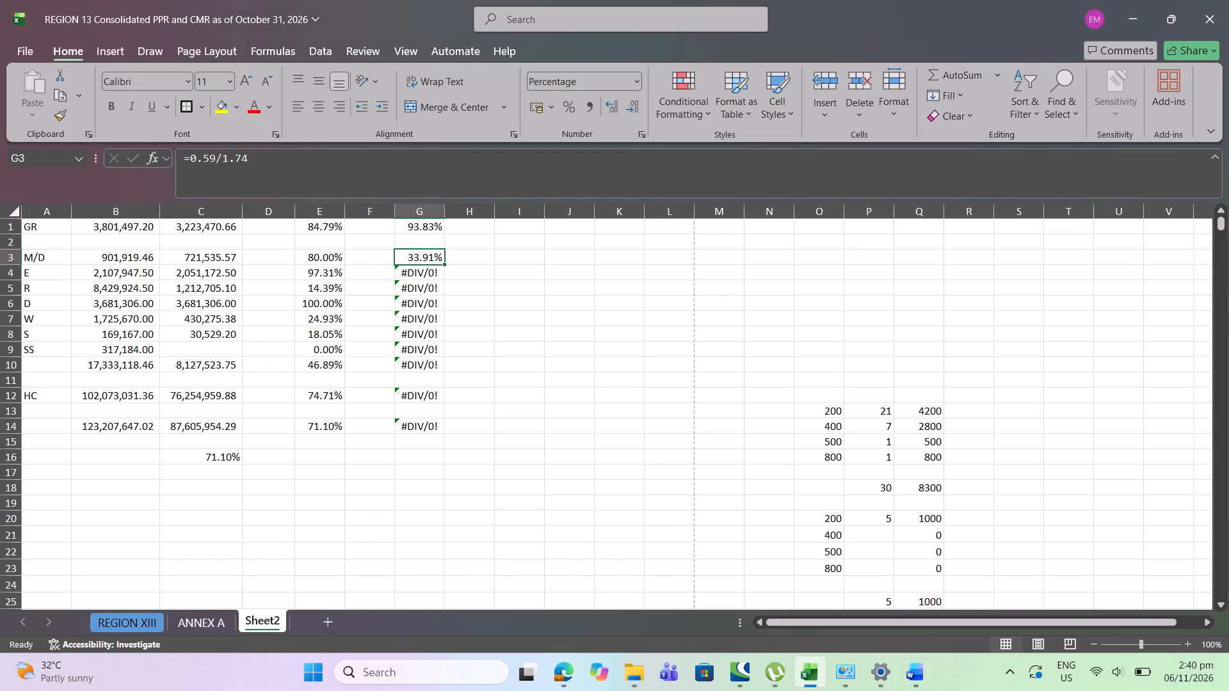
click(266, 166)
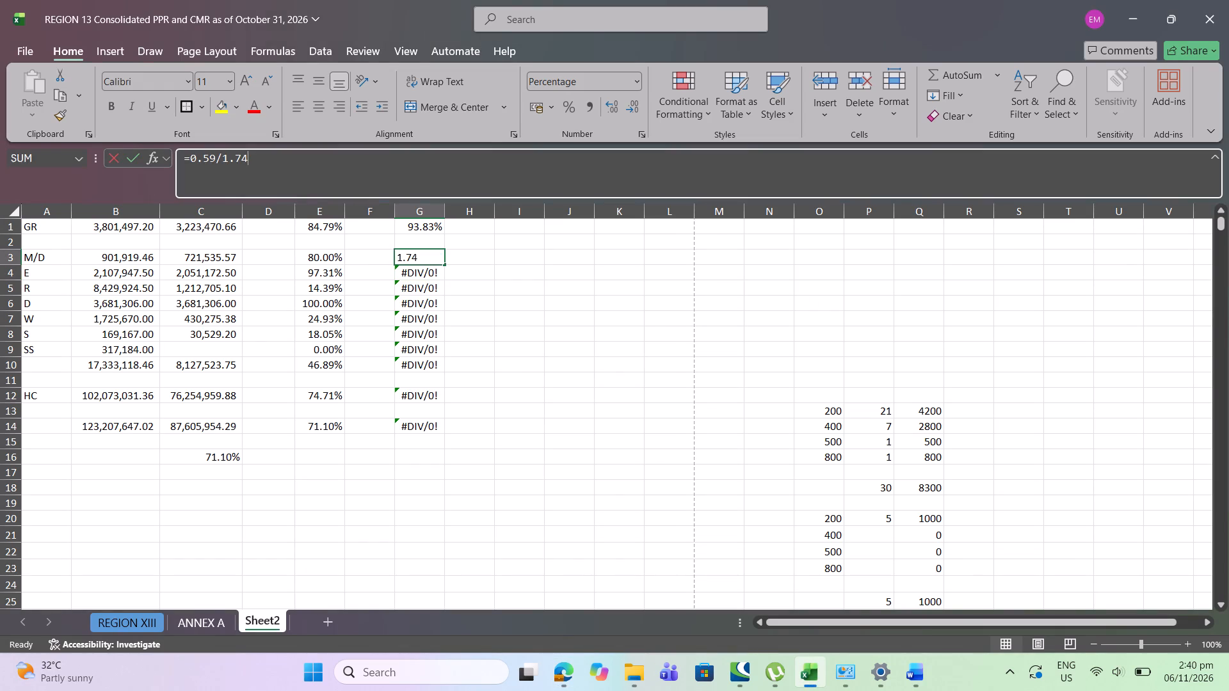
key(BackSpace)
key(BackSpace)
key(BackSpace)
key(BackSpace)
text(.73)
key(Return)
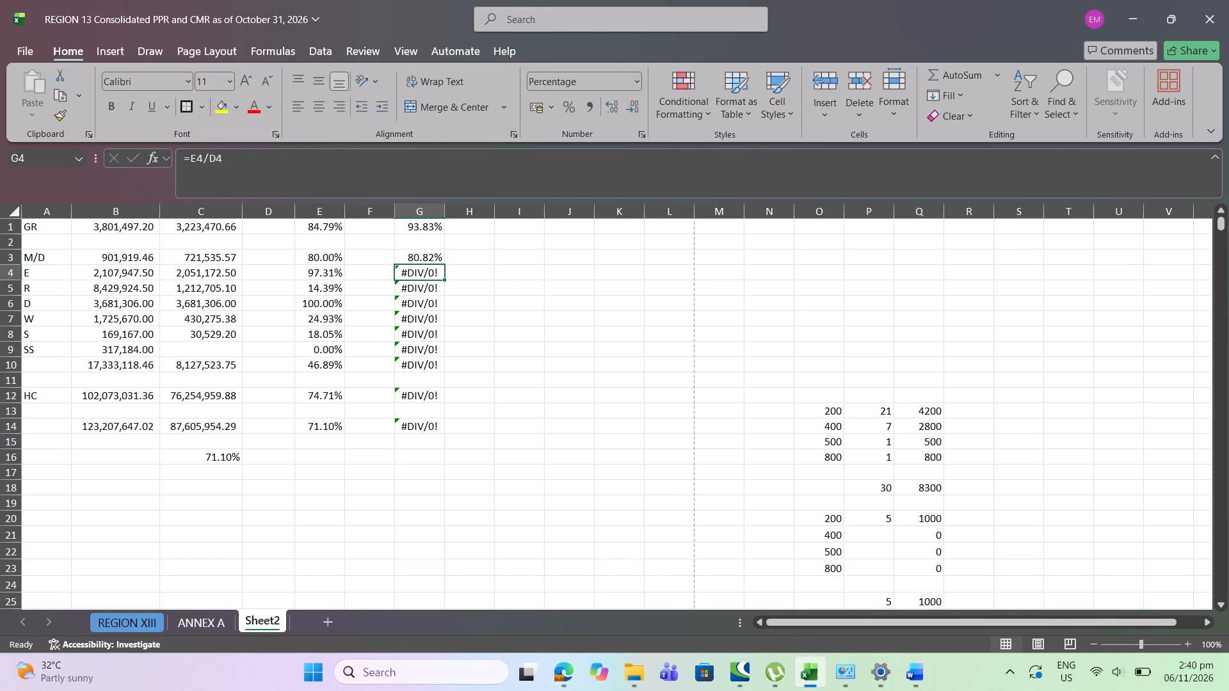
Replace the E formula in G4 with =1.67/1.71, using the earthworks percentages, and check the report's table again.
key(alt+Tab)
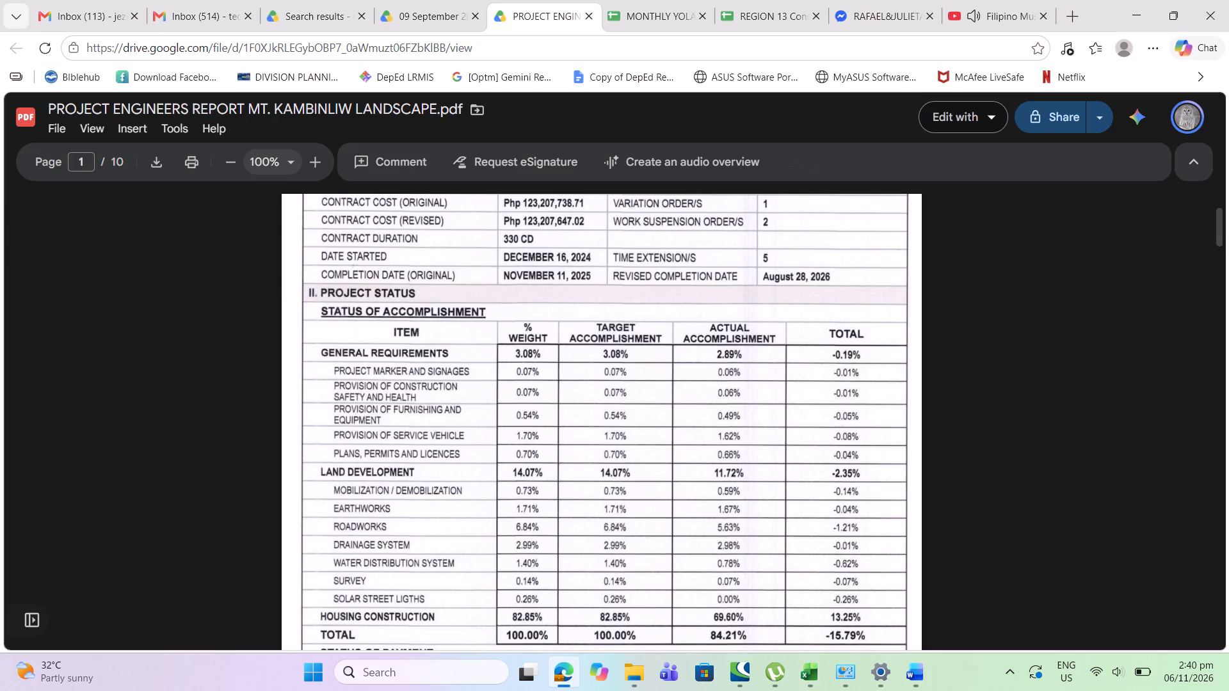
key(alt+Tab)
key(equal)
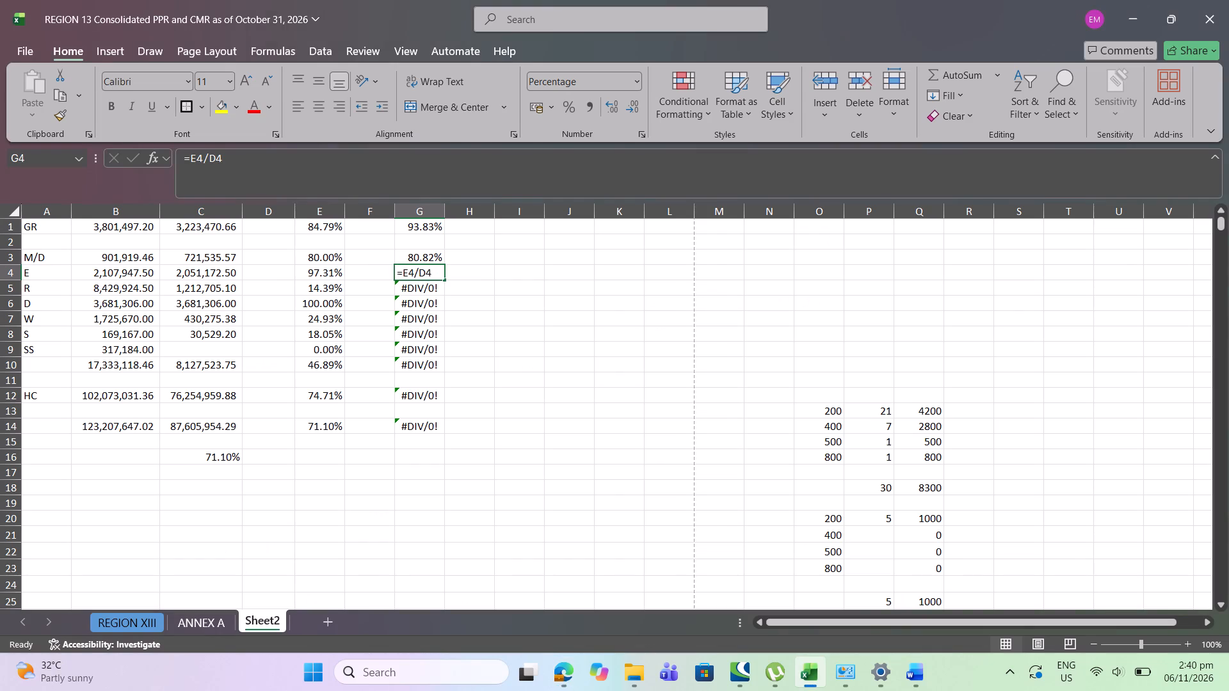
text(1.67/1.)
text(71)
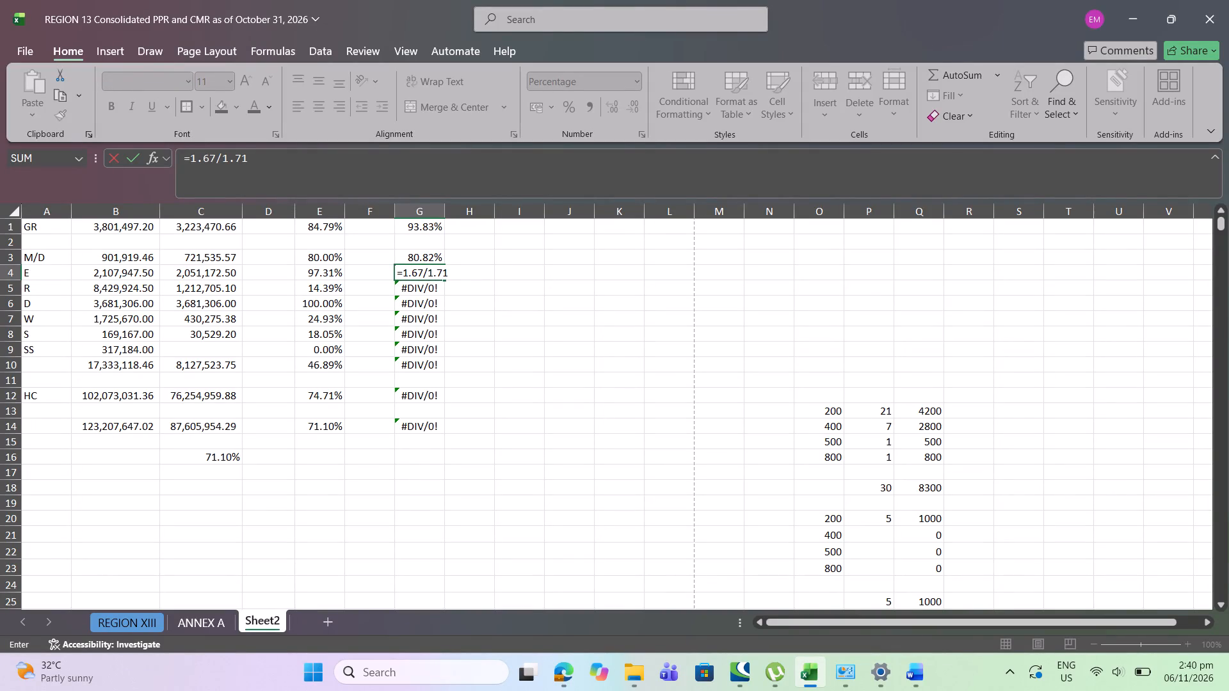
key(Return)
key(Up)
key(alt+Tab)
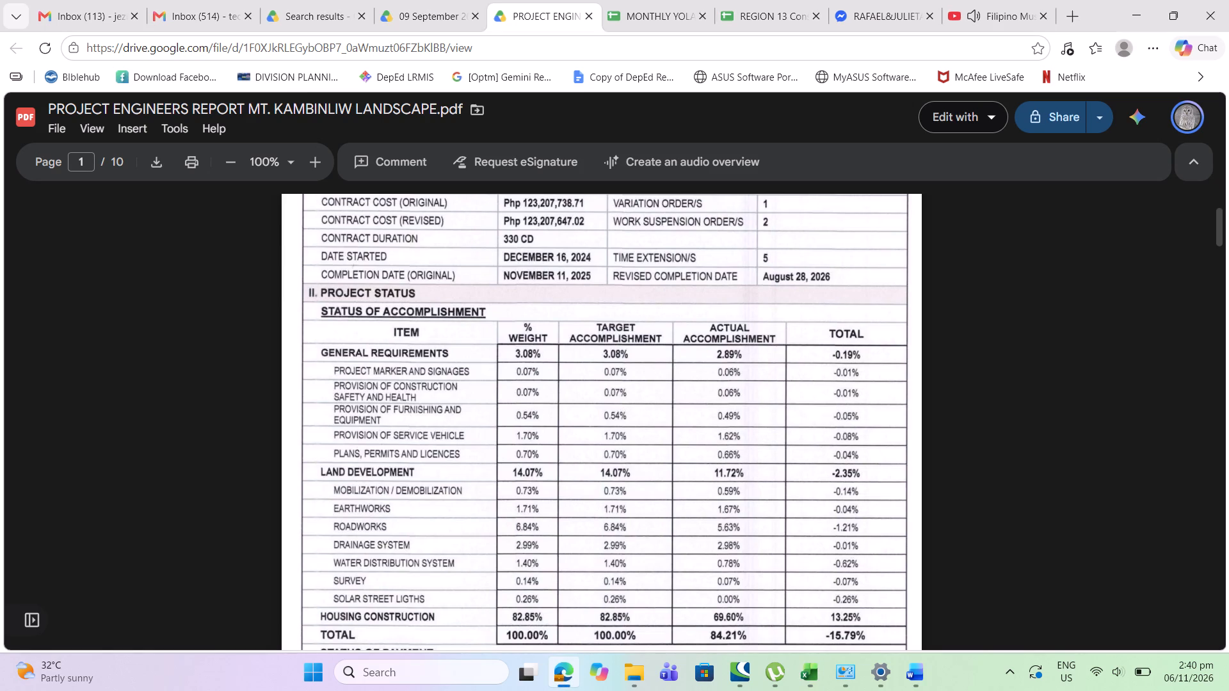
Replace the formula in G4 with =5.63/6.84, using the roadworks percentages from the project engineer's report.
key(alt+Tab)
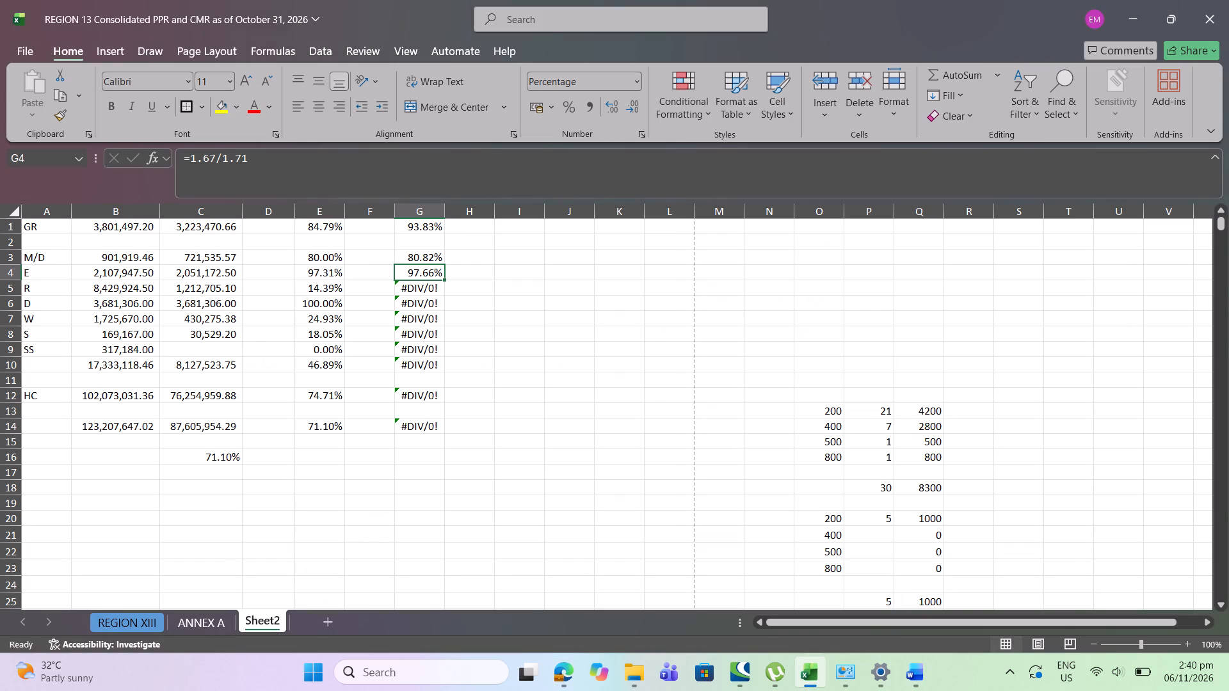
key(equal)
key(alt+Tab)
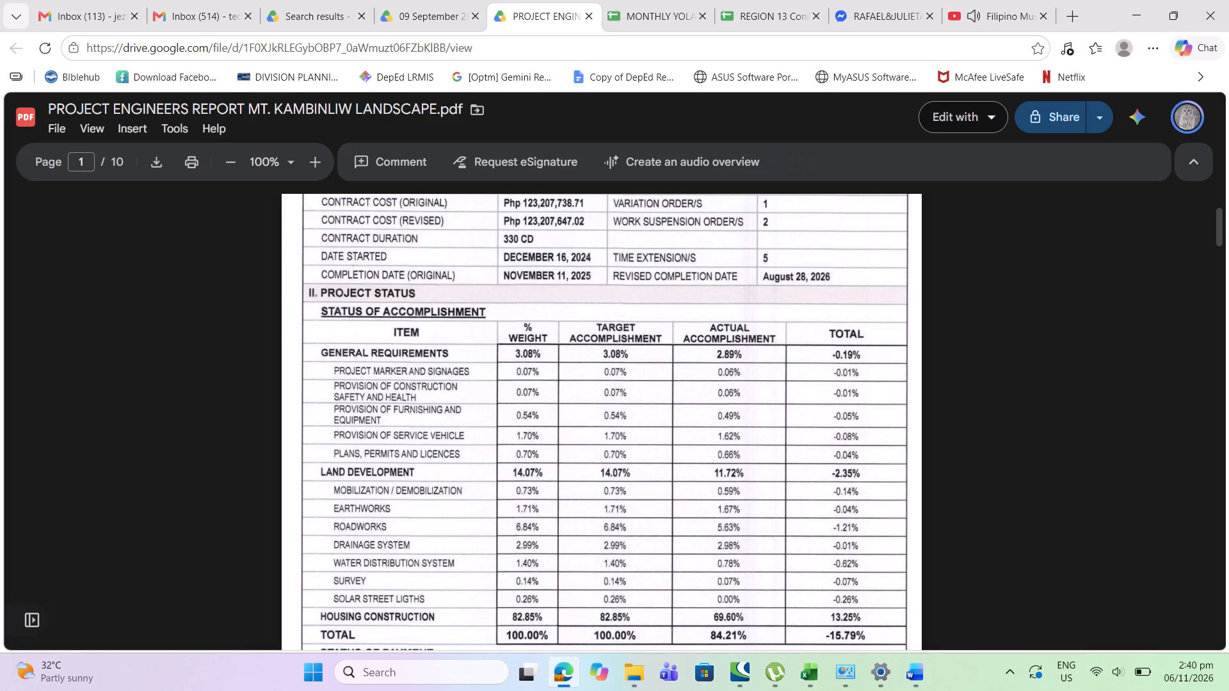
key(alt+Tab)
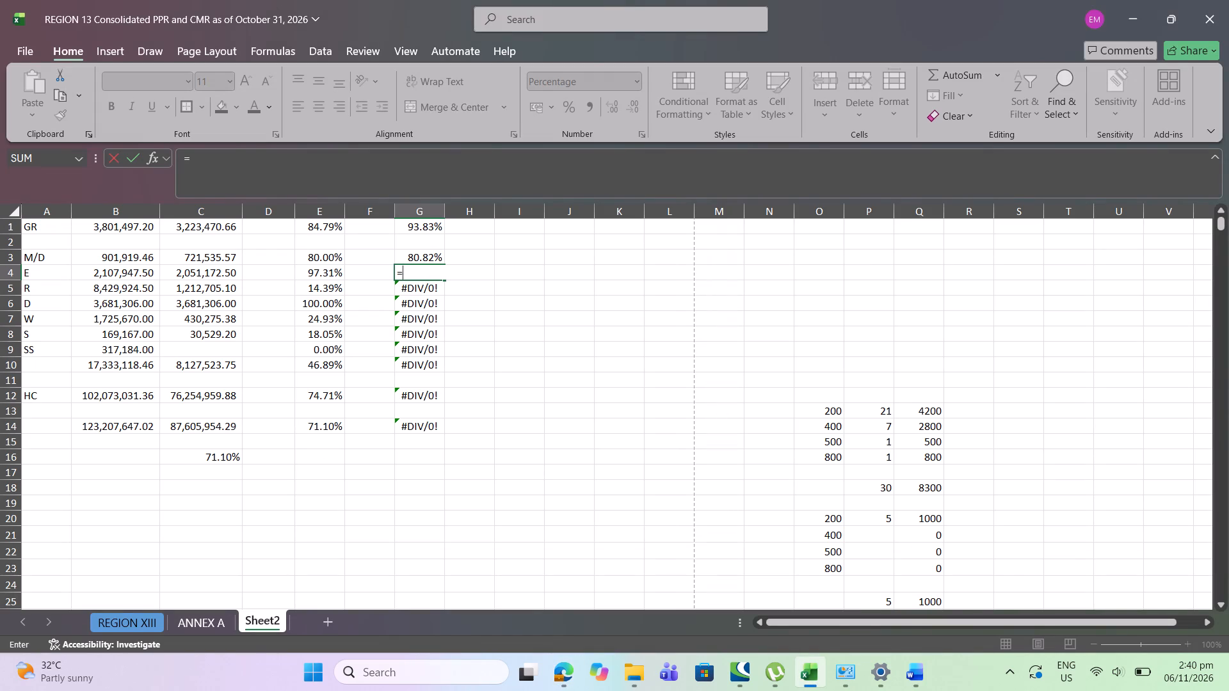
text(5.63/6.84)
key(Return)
Replace the R formula in G5 with =5.63/6.84, using the roadworks actual accomplishment and weight from the report.
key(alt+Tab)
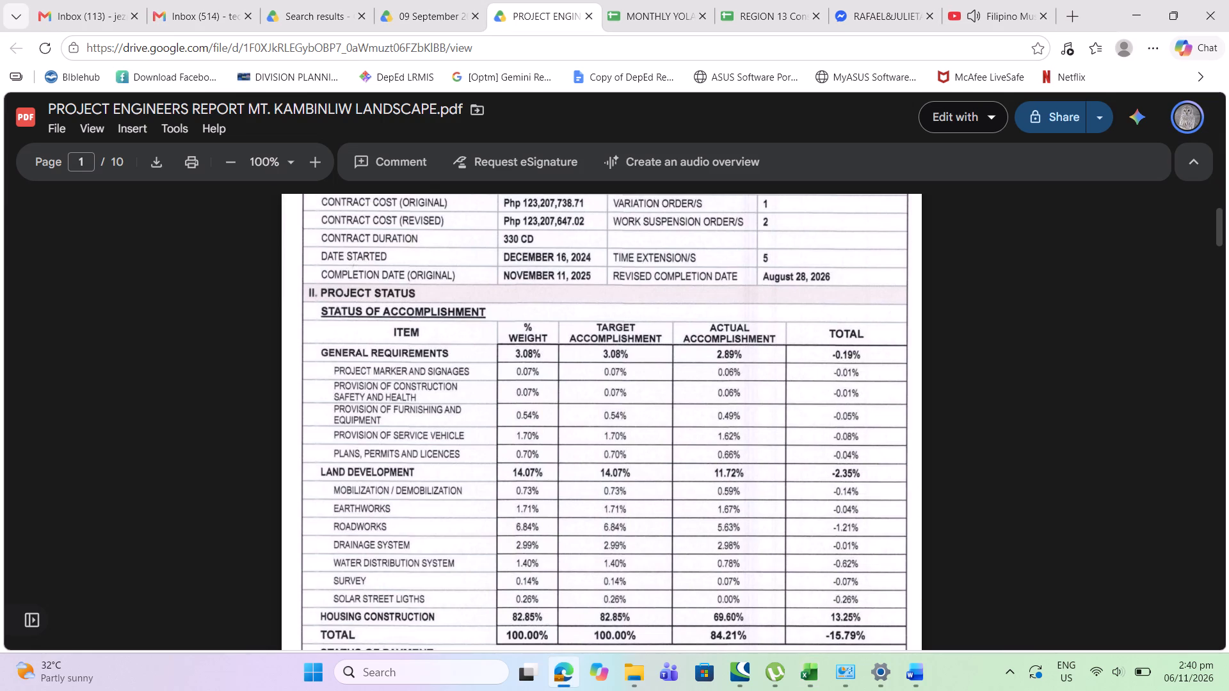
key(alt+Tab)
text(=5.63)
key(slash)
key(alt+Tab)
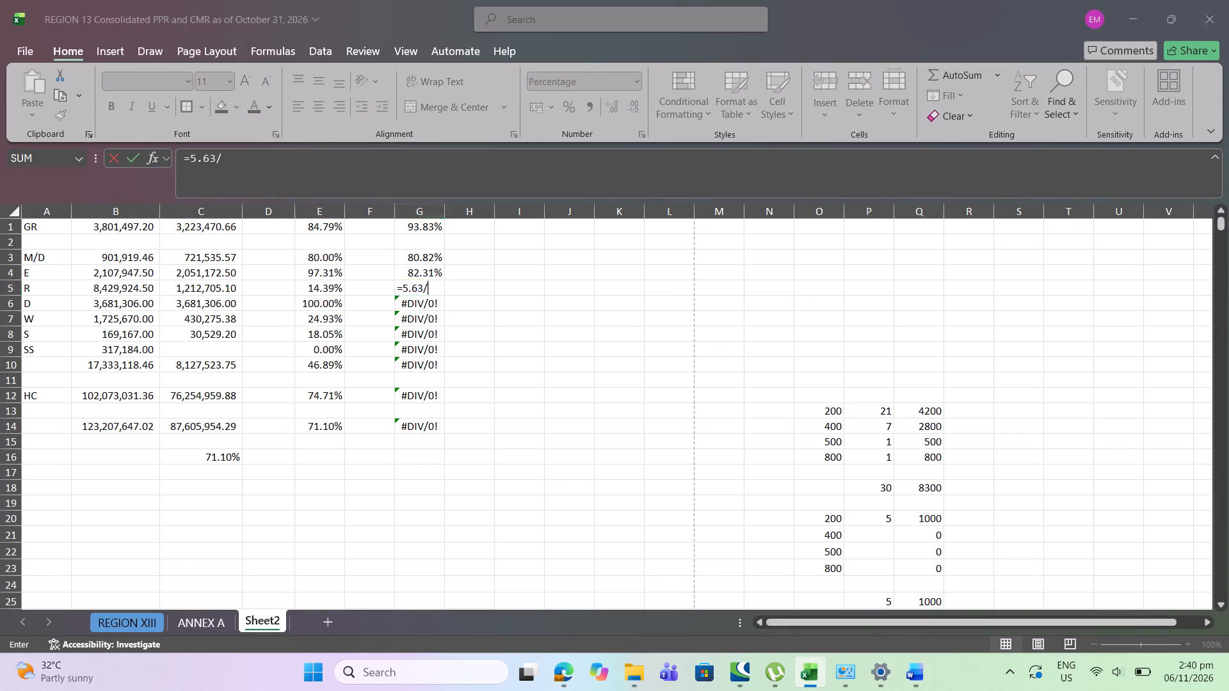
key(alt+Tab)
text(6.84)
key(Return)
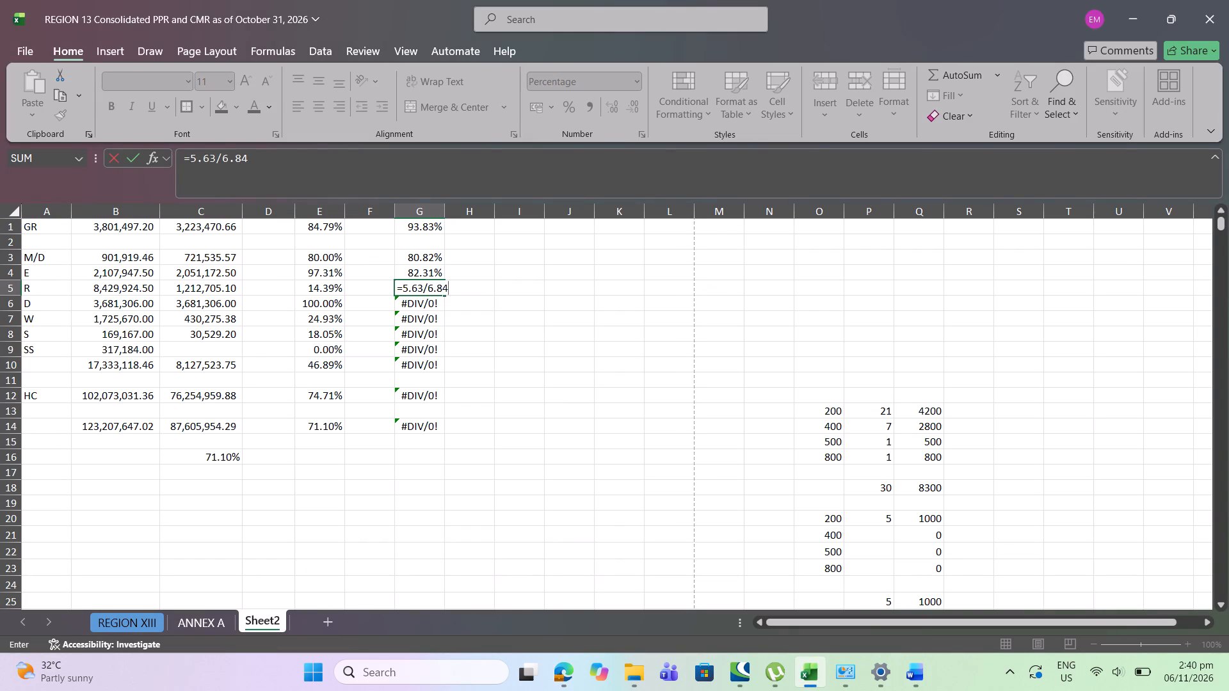
Replace the D formula in G6 with =2.98/2.99, using the drainage system percentages from the report.
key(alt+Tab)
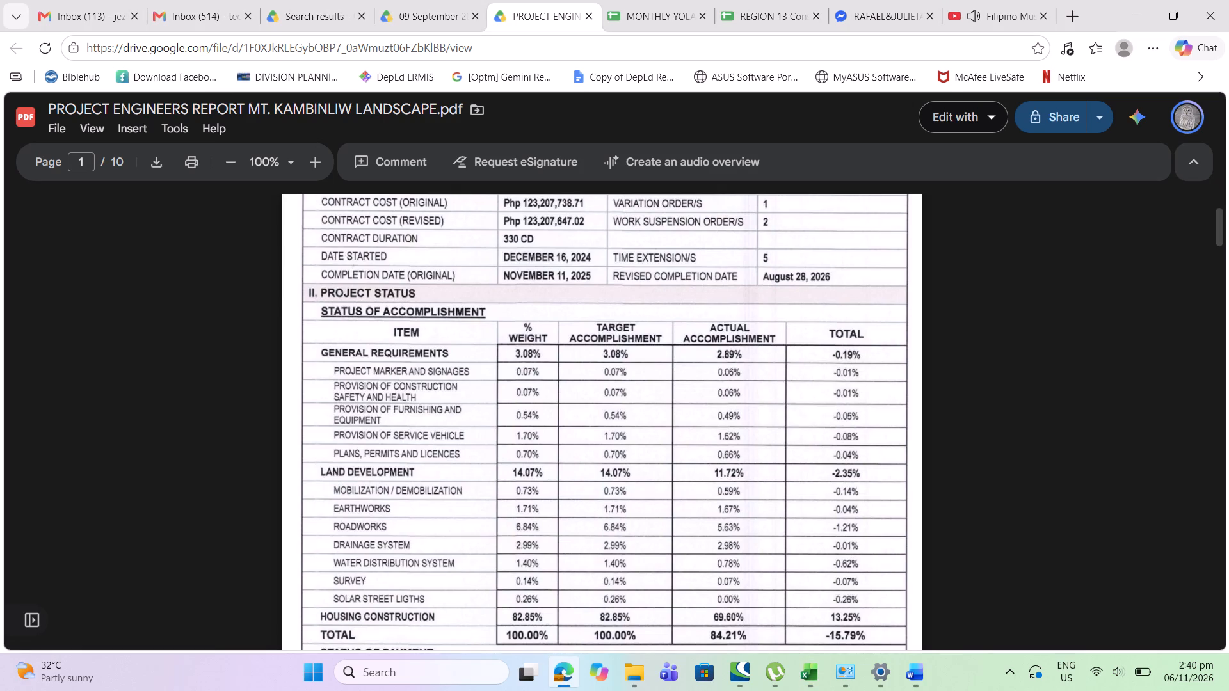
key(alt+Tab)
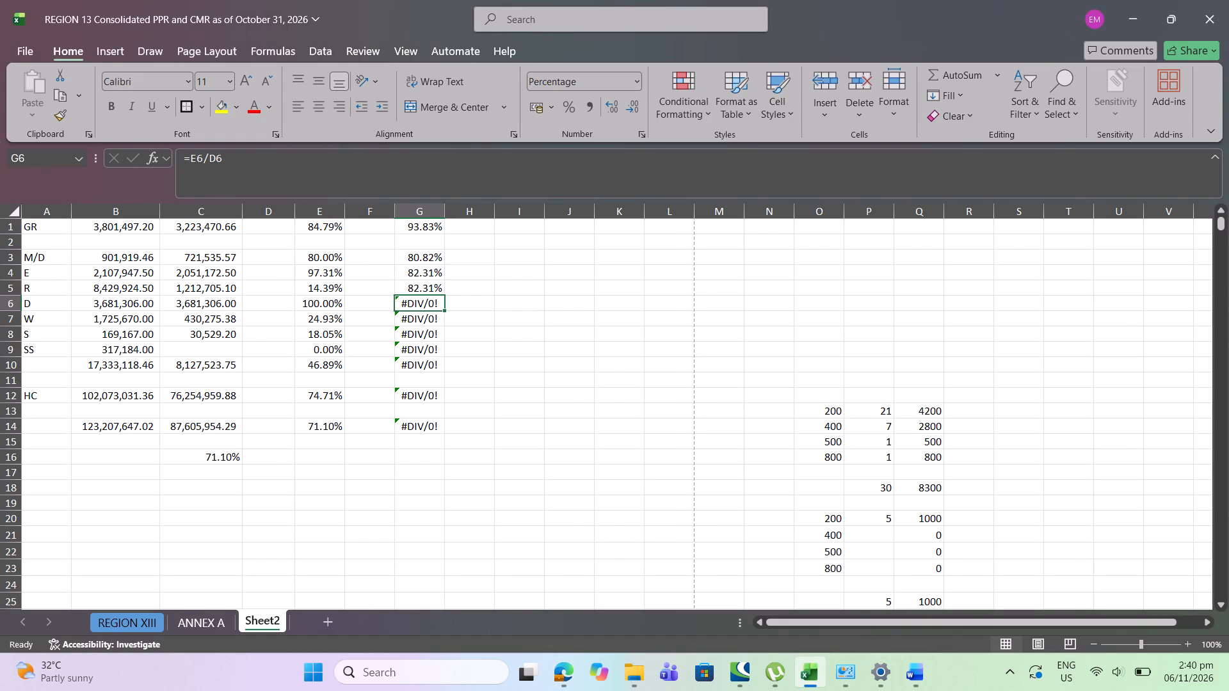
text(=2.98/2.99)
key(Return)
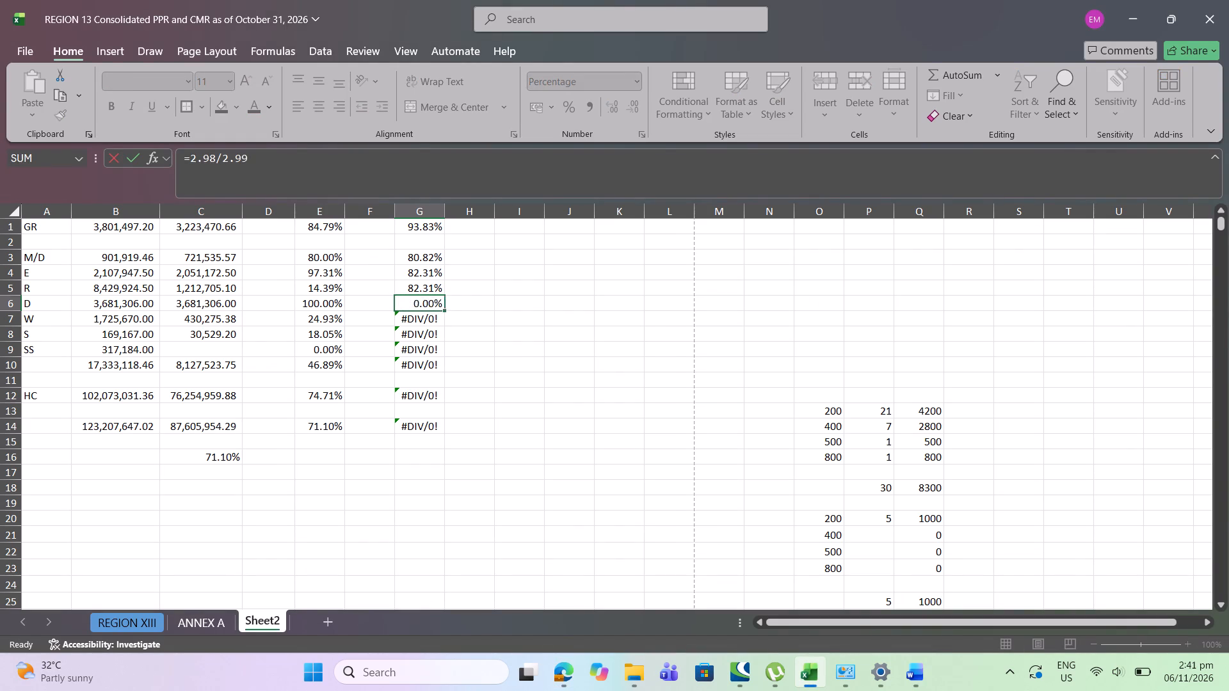
Replace the W formula in G7 with =.78/1.4, using the water distribution system percentages from the report.
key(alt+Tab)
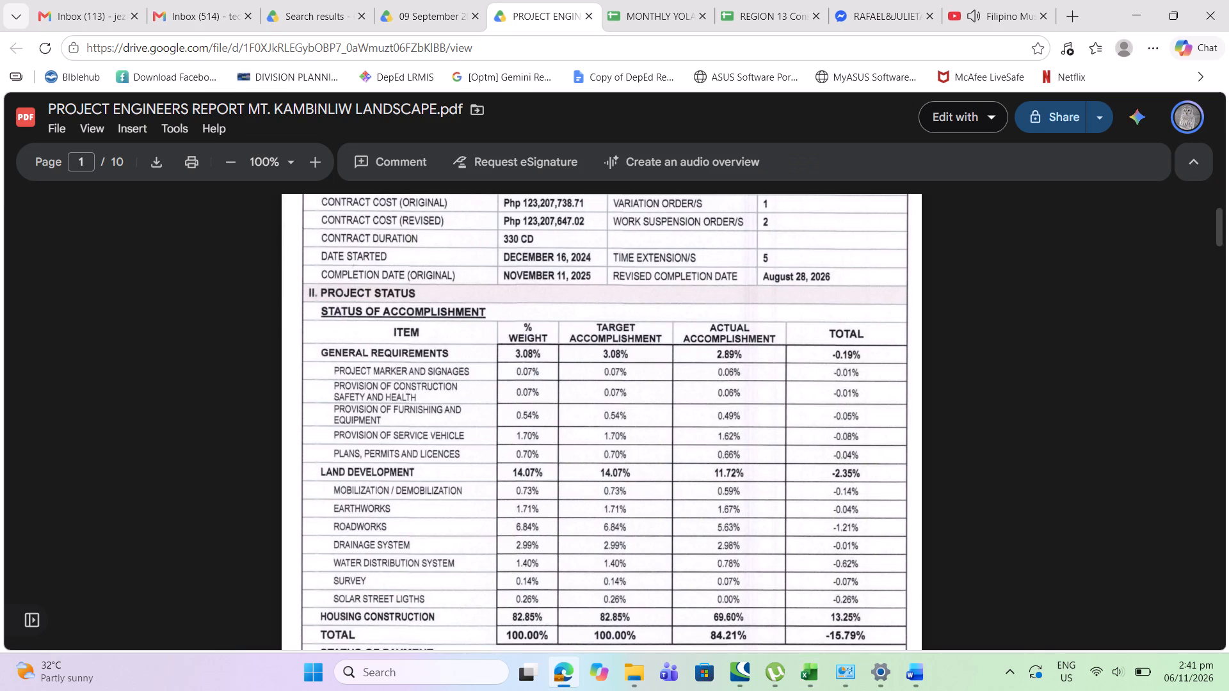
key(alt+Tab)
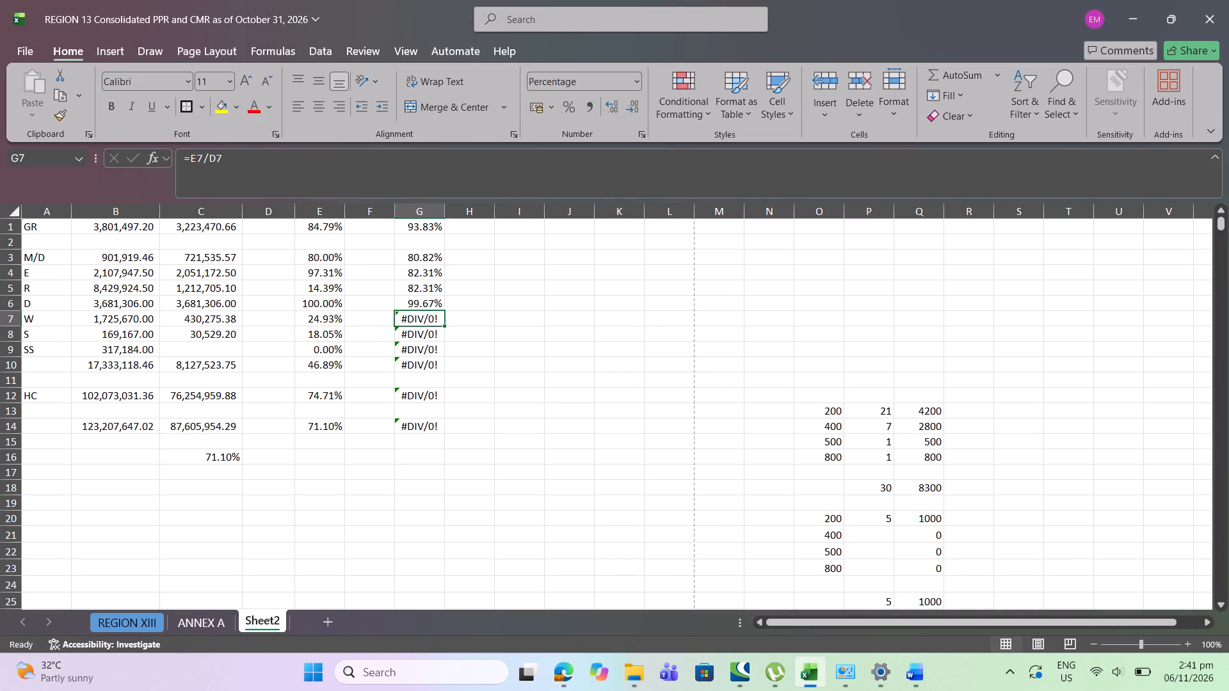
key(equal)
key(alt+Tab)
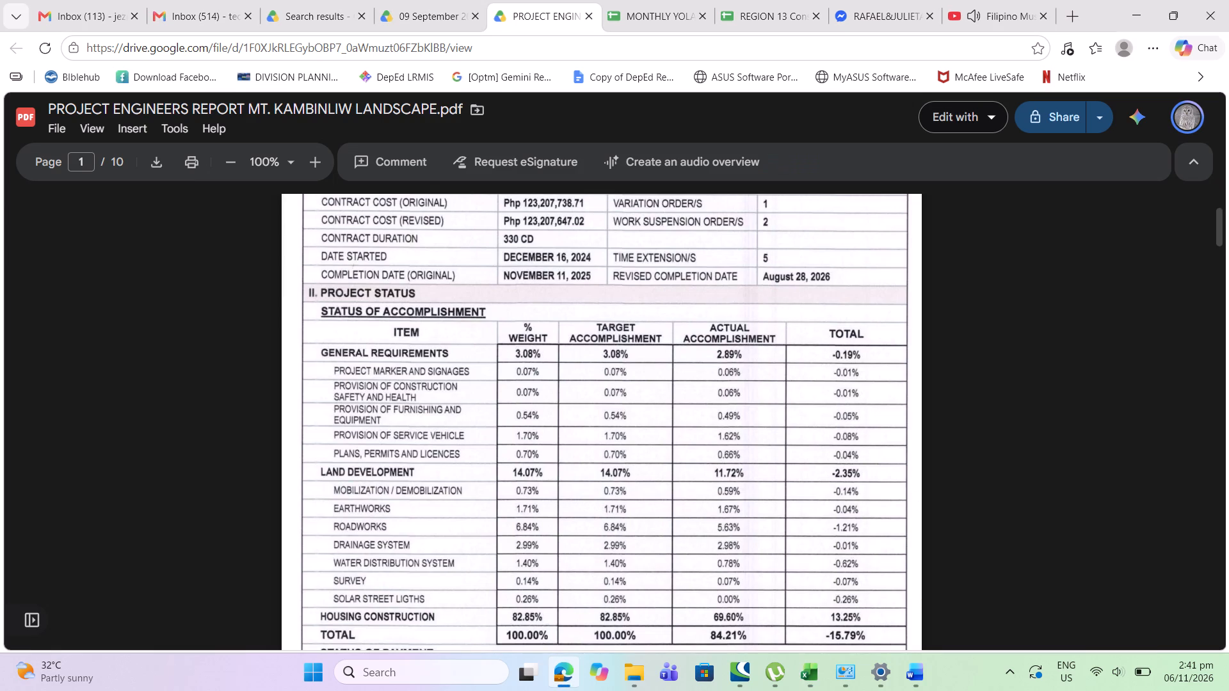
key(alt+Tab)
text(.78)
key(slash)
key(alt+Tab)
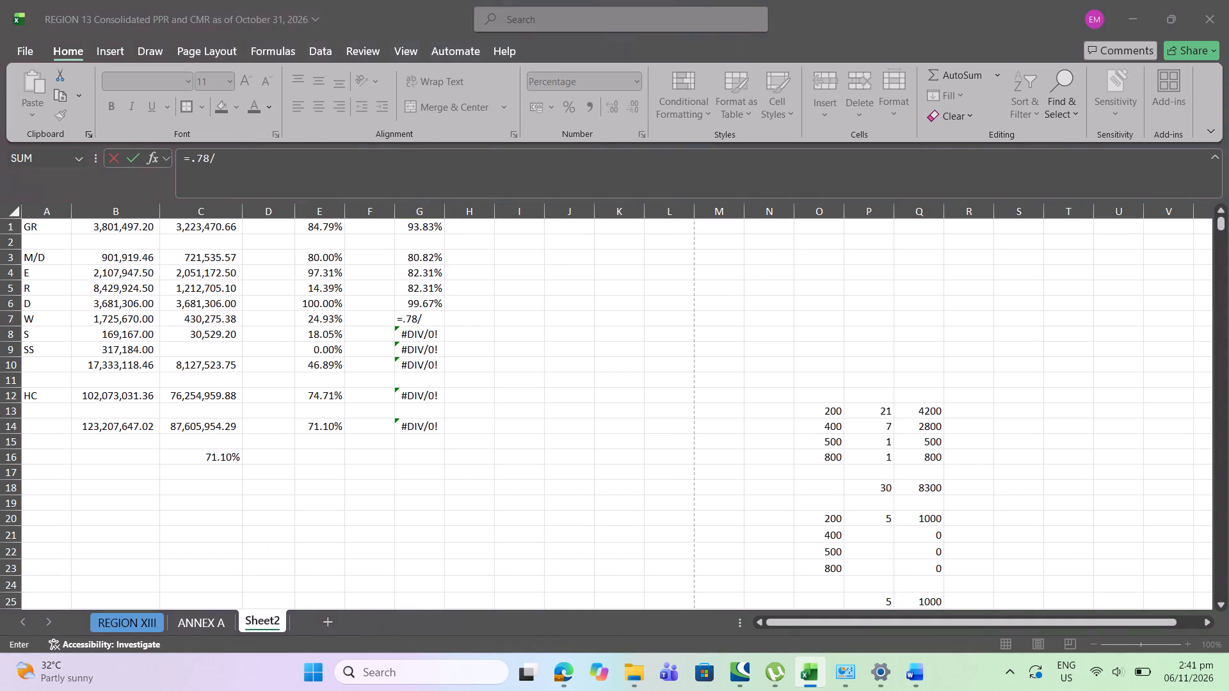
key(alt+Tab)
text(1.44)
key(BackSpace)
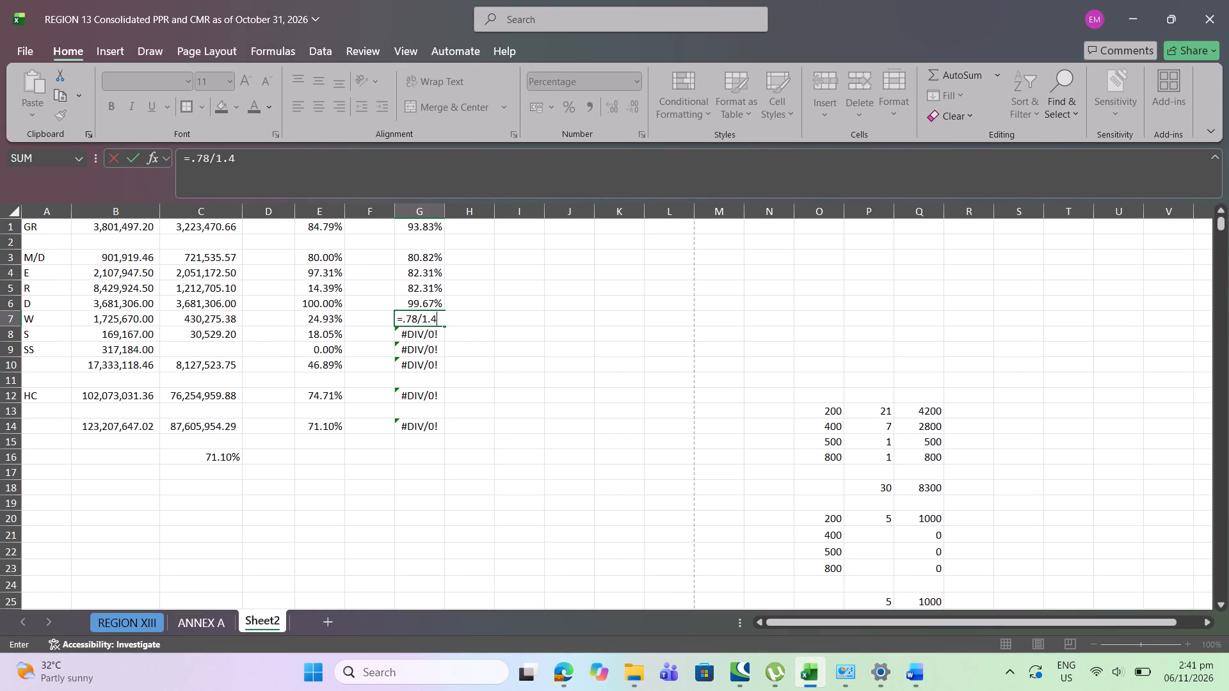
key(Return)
Replace the S formula in G8 with =.07/.14, using the survey percentages from the report.
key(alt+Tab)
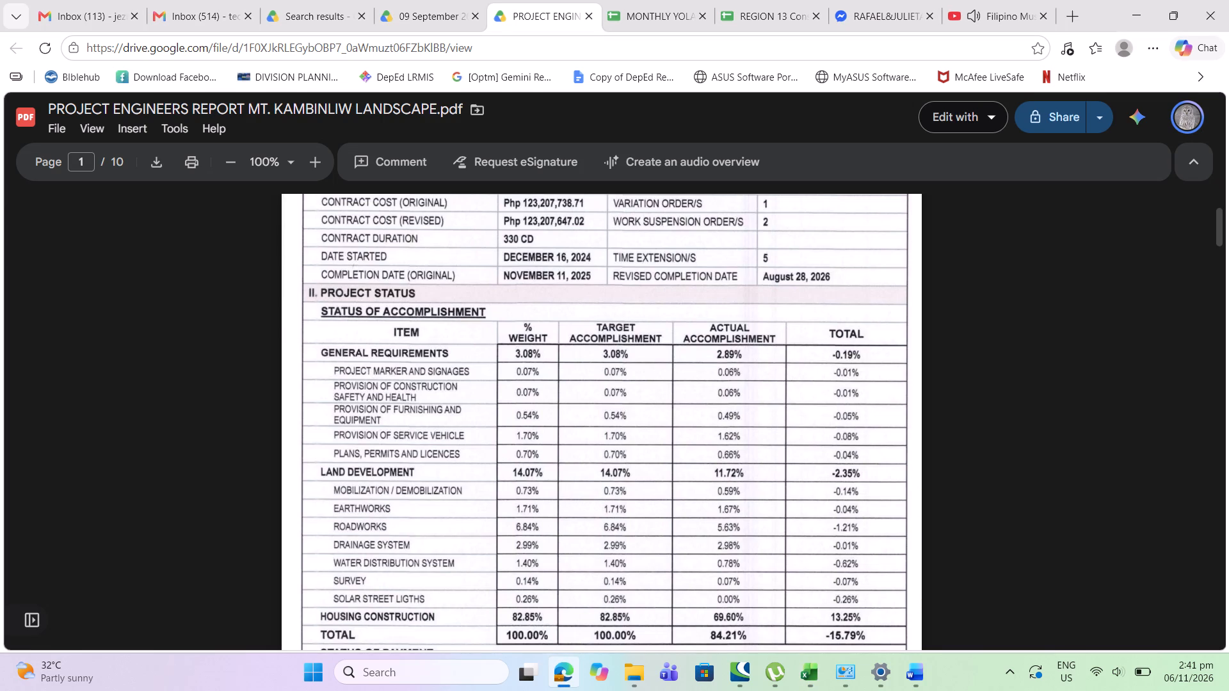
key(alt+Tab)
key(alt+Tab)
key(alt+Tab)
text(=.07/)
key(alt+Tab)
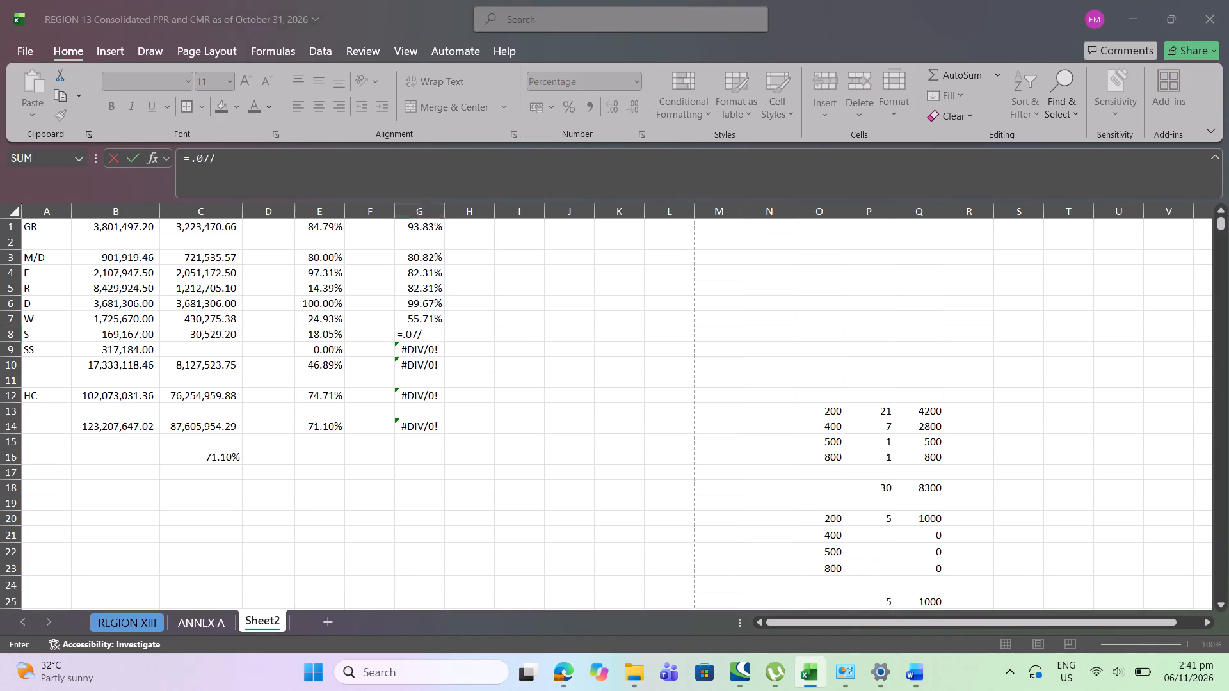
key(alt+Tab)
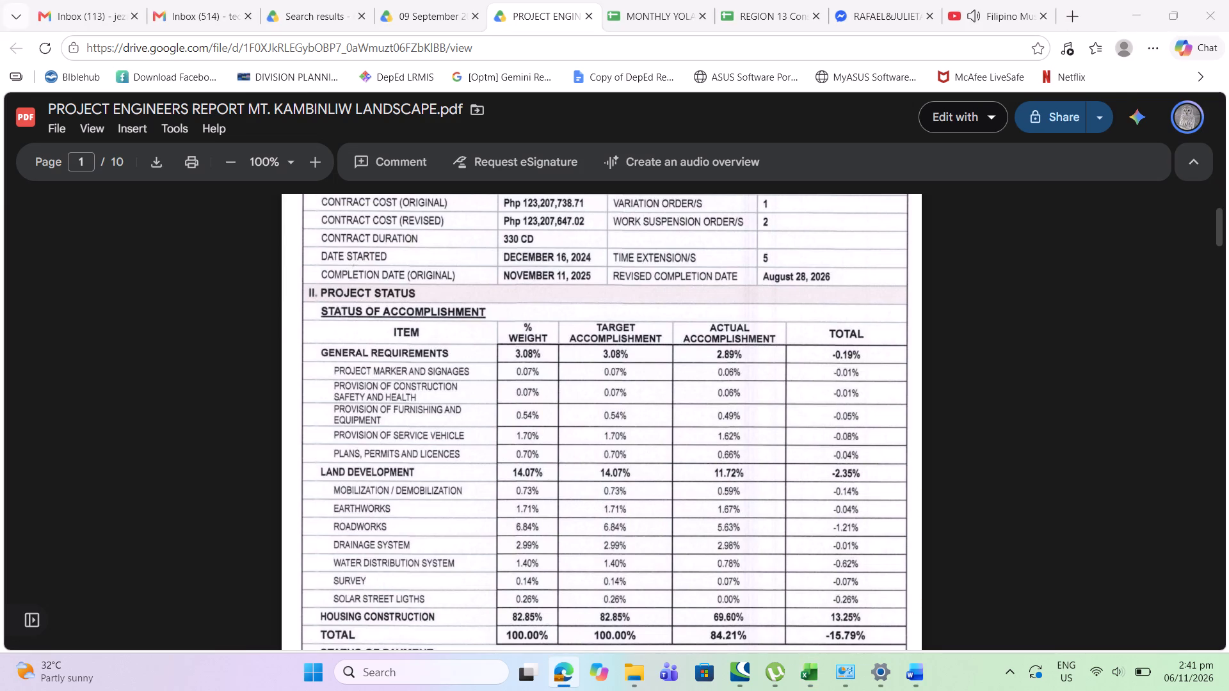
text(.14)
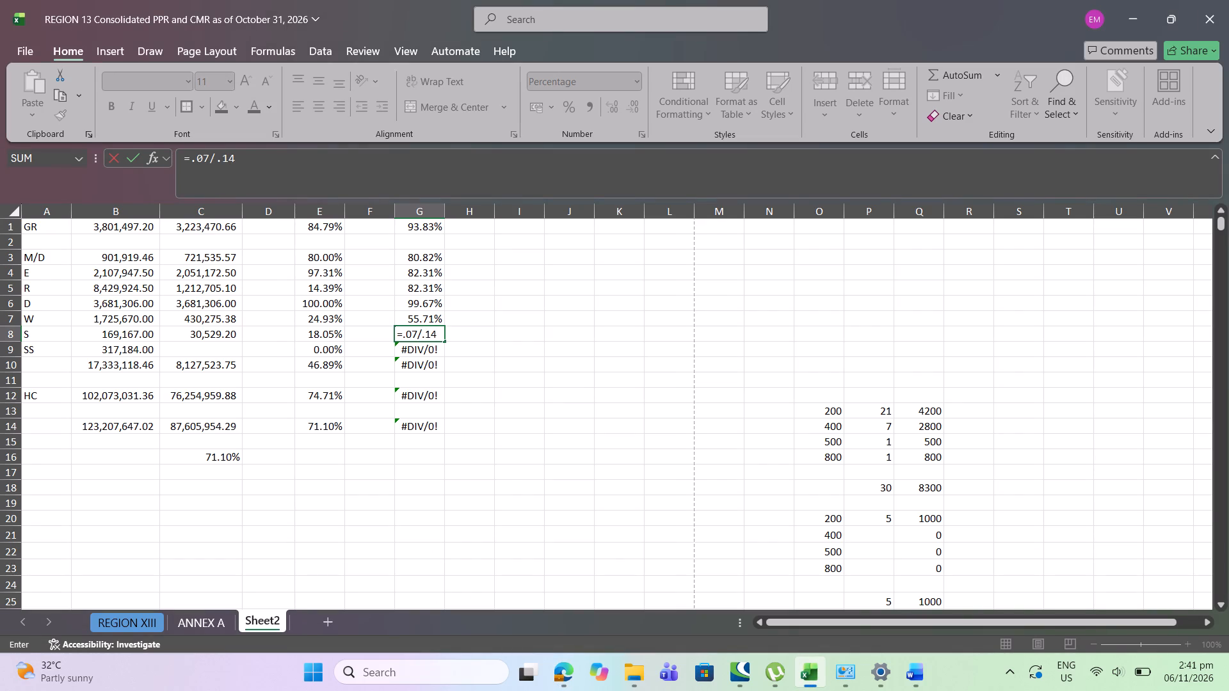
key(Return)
Set the SS percentage in G9 to 0, matching the solar street lights accomplishment in the report.
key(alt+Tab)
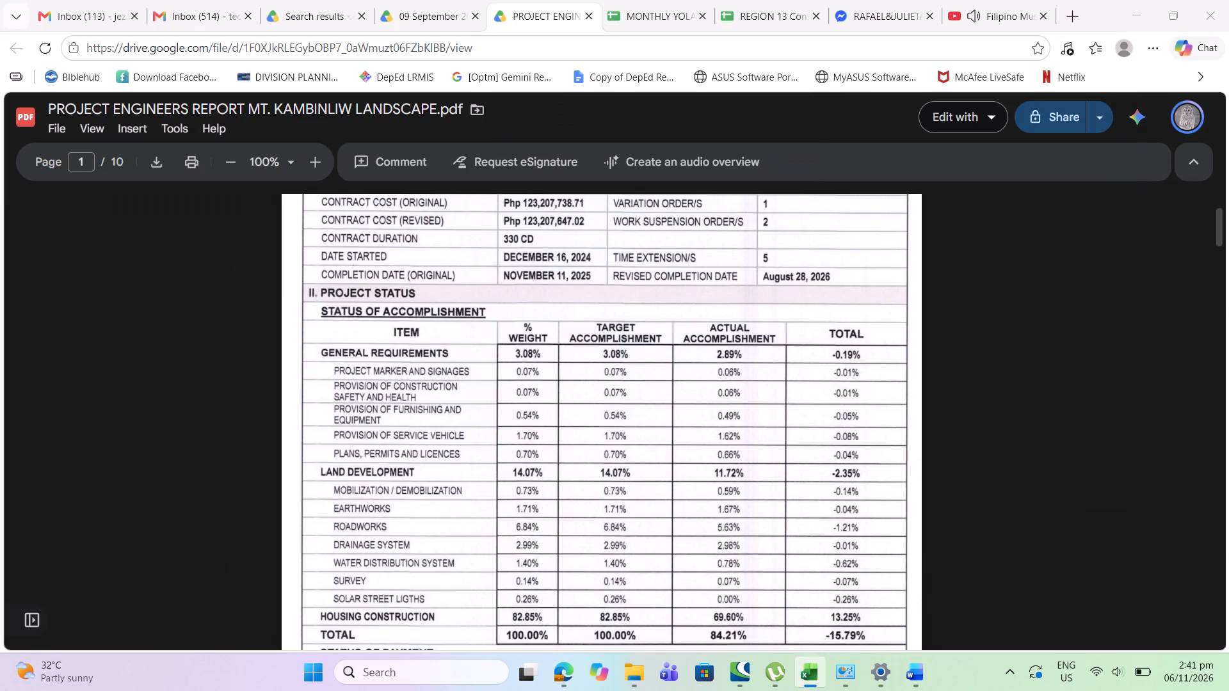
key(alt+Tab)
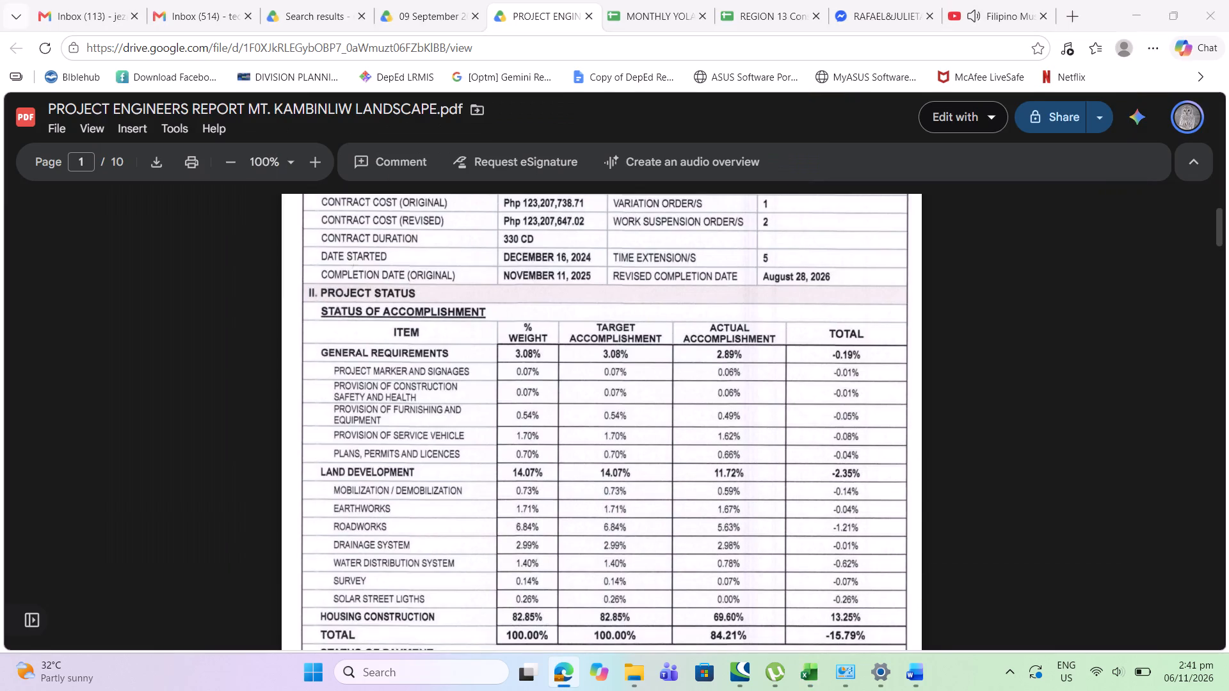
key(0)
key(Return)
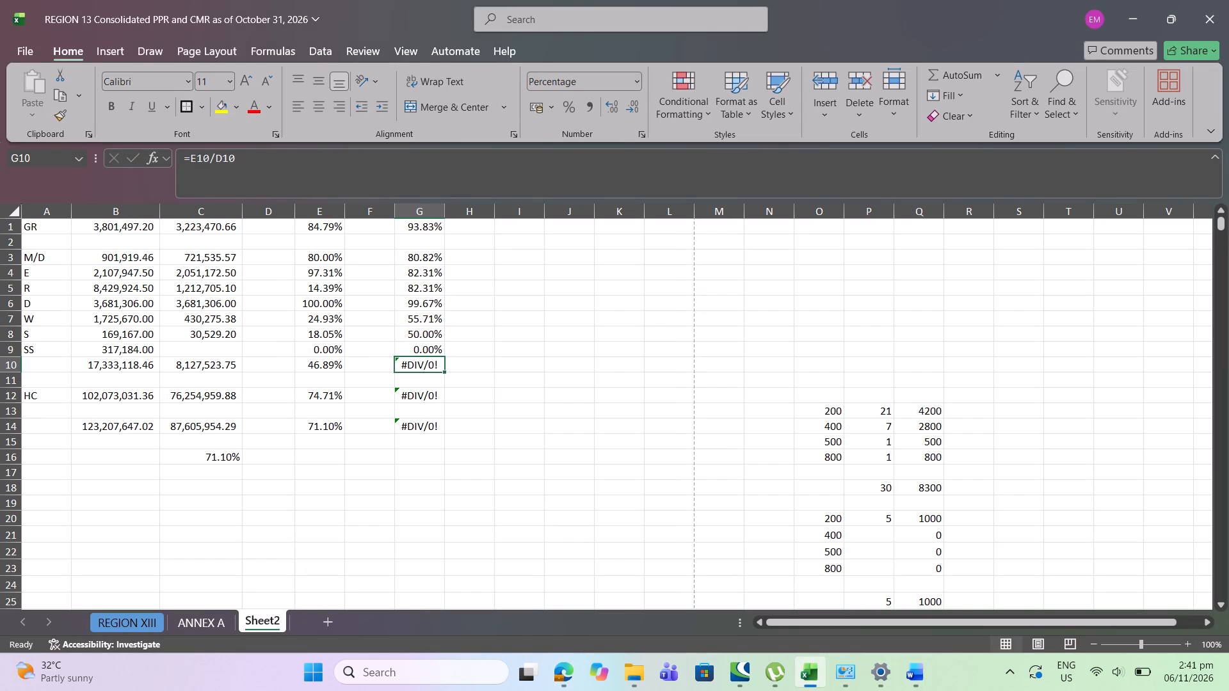
Check how the subtotal percentage in E10 is calculated and replace the G10 formula with a sum of G1:G9.
click(309, 365)
click(308, 367)
double_click(308, 367)
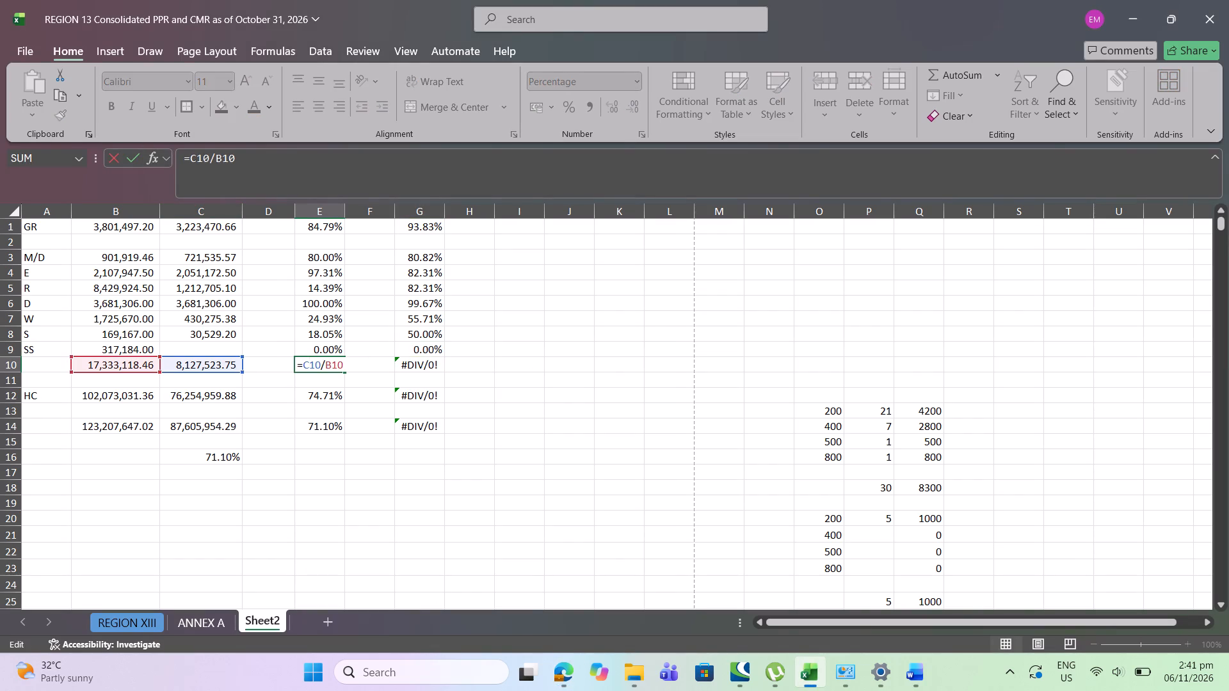
key(Escape)
click(435, 366)
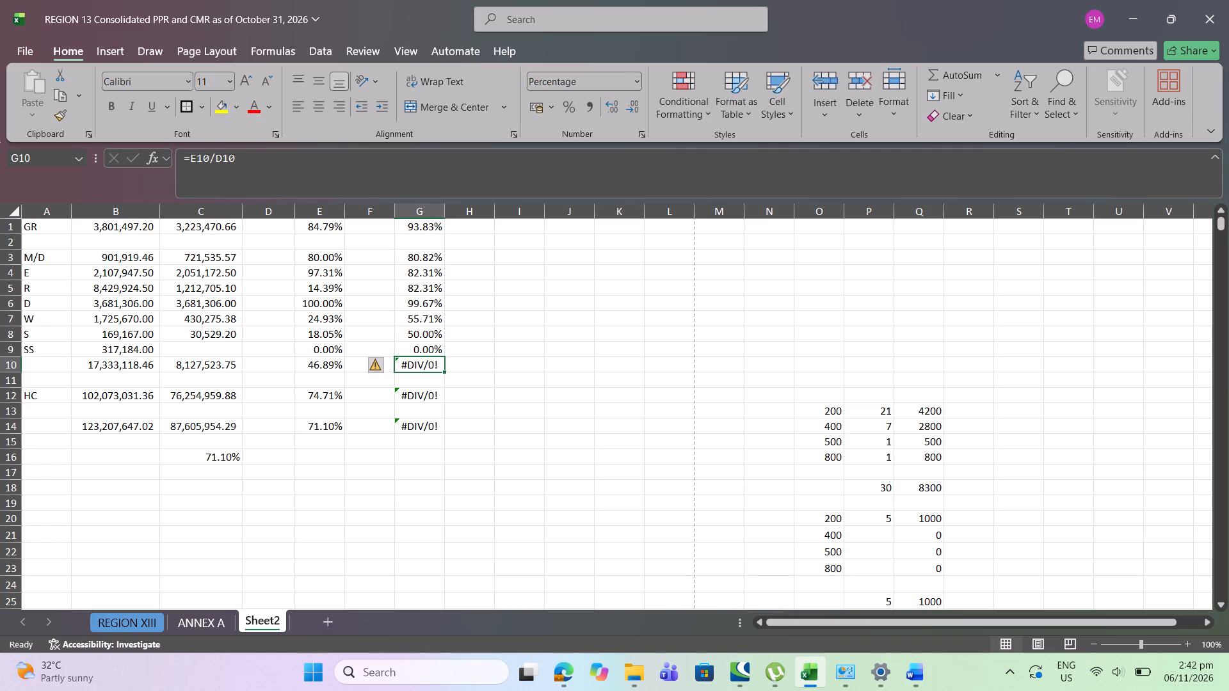
key(alt+Tab)
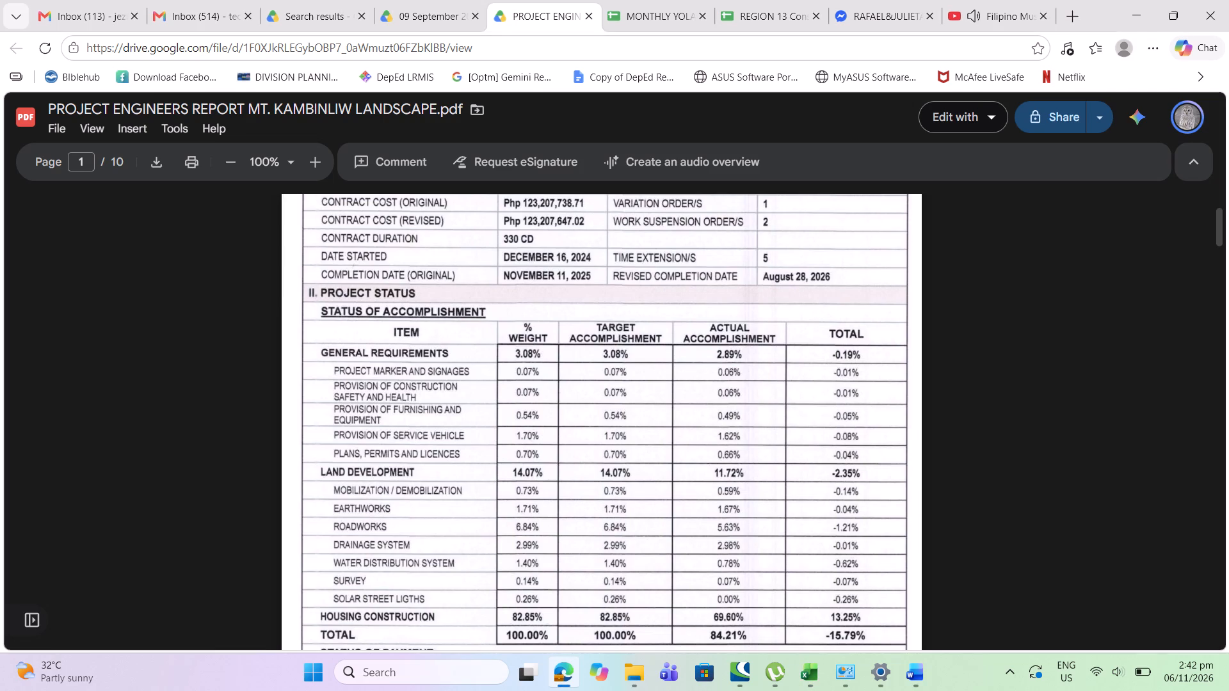
key(alt+Tab)
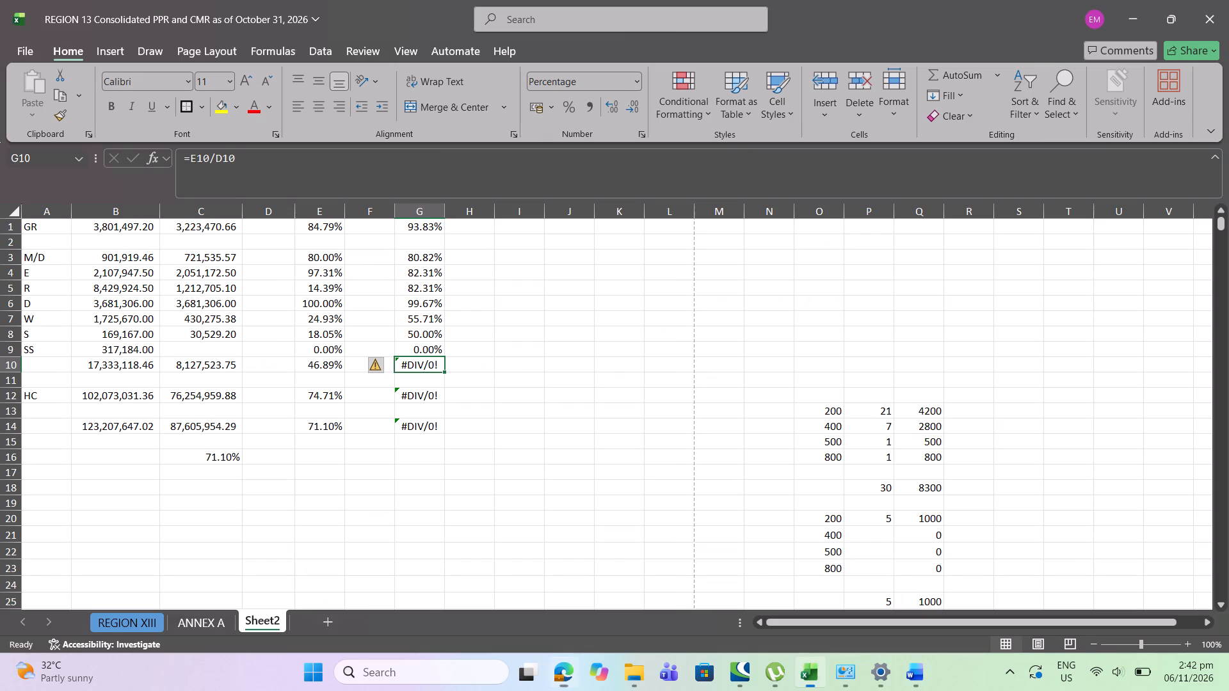
scroll(529, 400, down, 1)
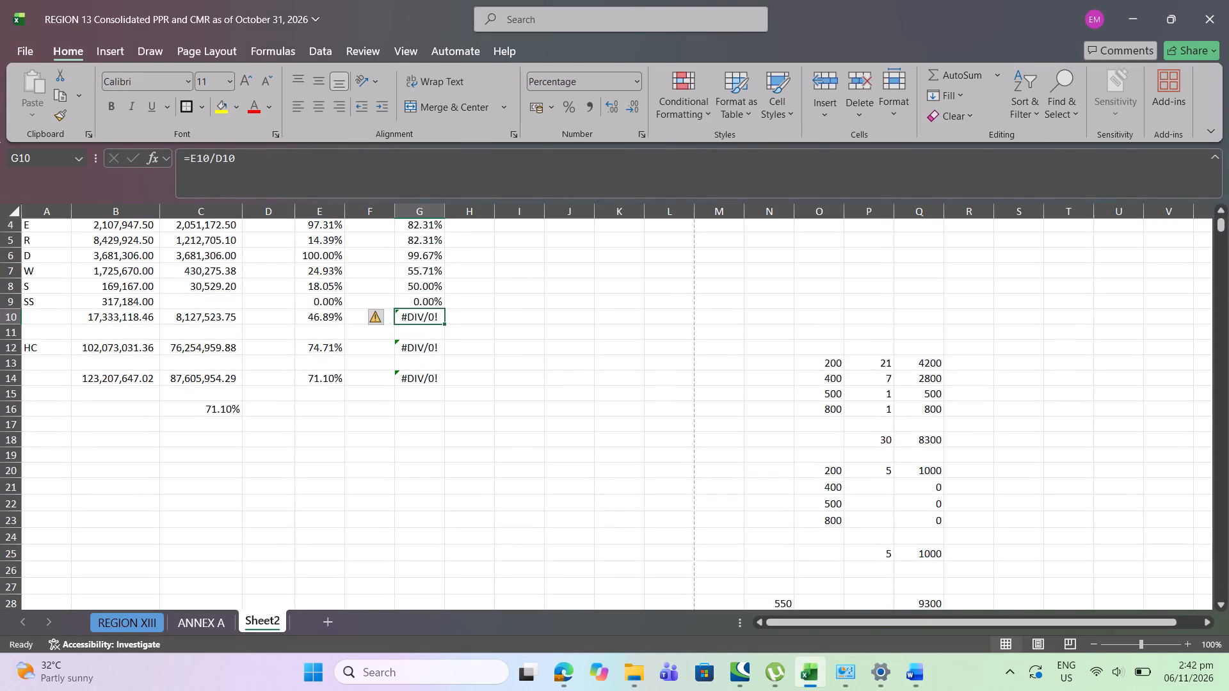
scroll(531, 399, up, 6)
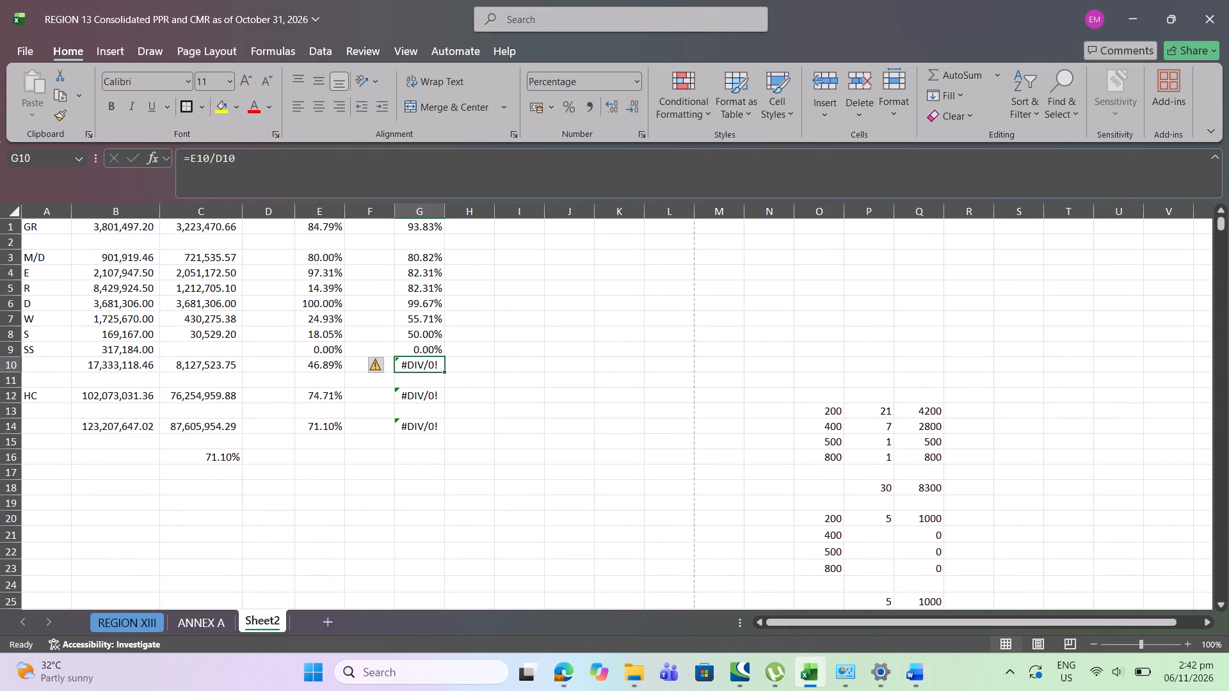
key(alt+equal)
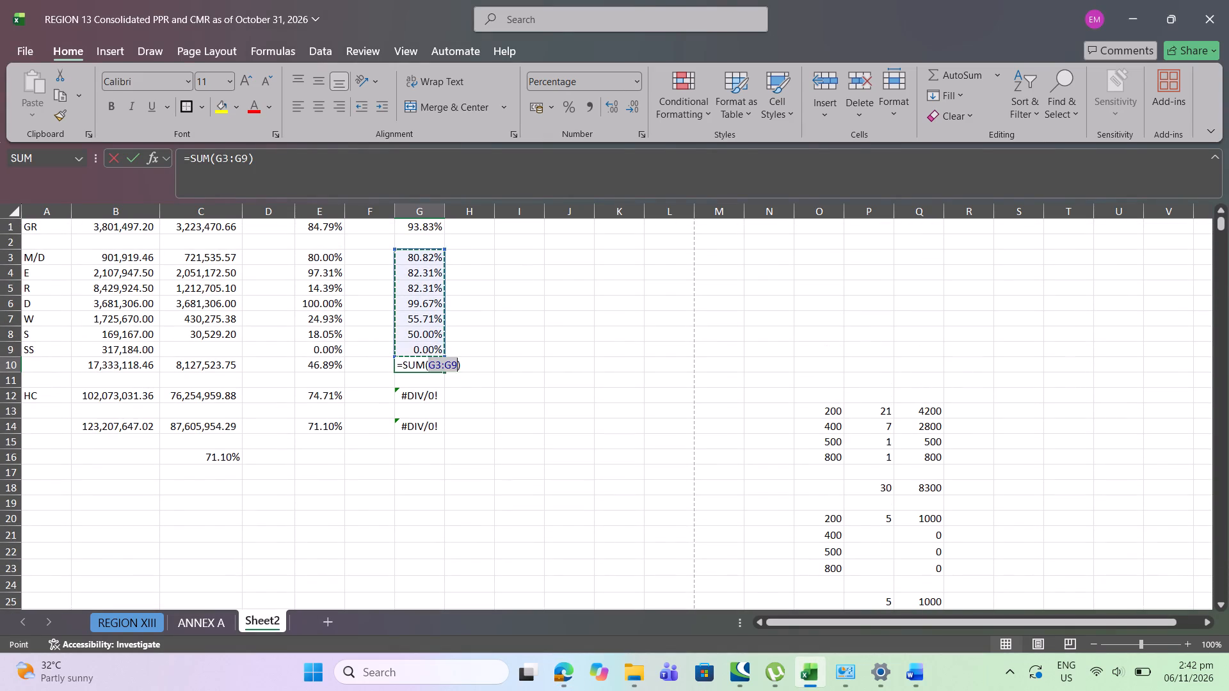
drag(424, 231, 417, 346)
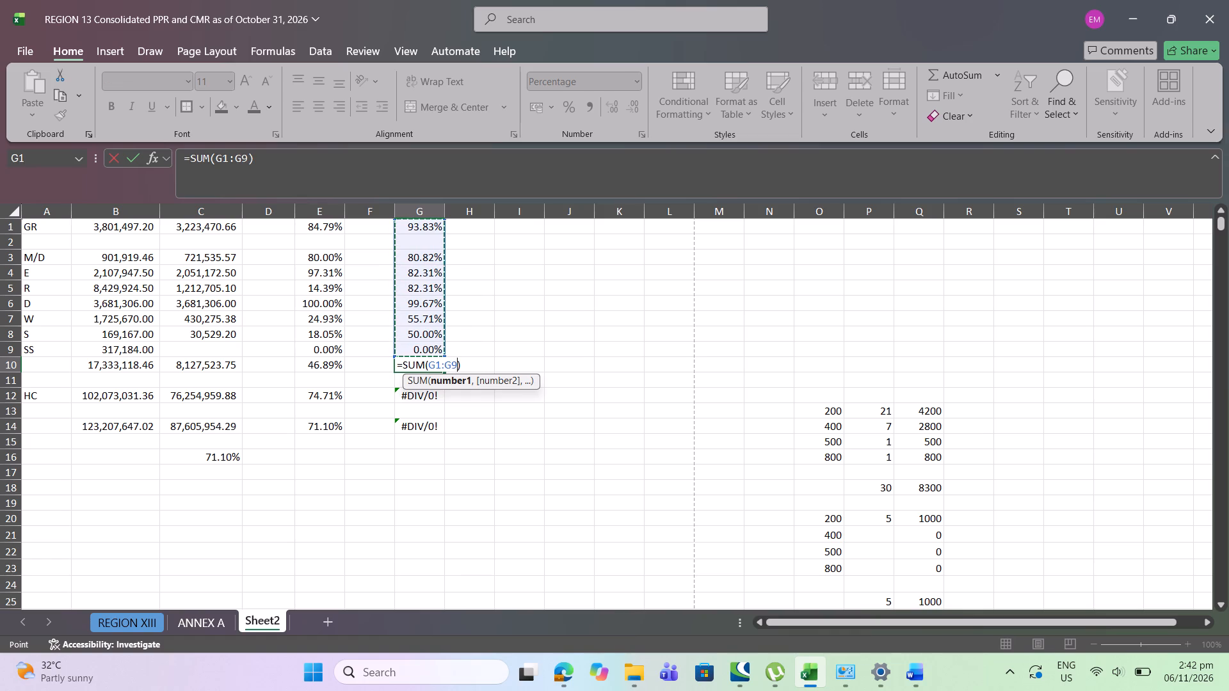
key(Return)
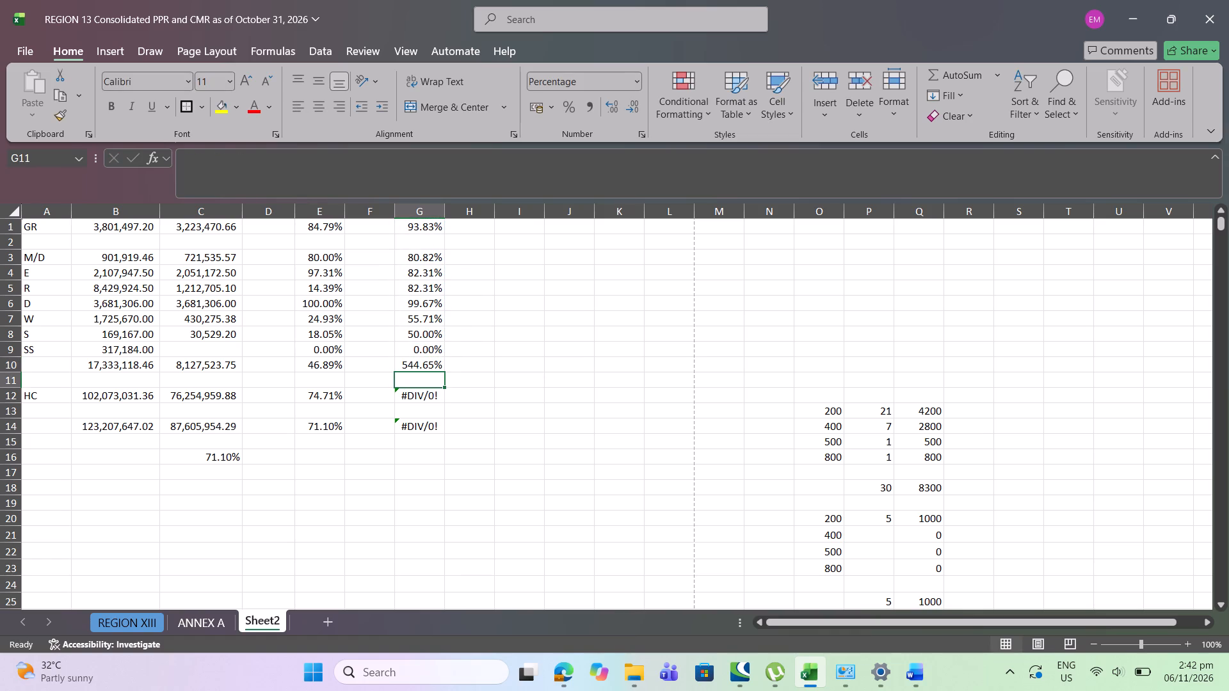
Divide the sum in G10 by 8 to turn the subtotal into an average percentage.
drag(419, 353, 419, 231)
click(419, 367)
click(281, 157)
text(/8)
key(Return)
click(619, 449)
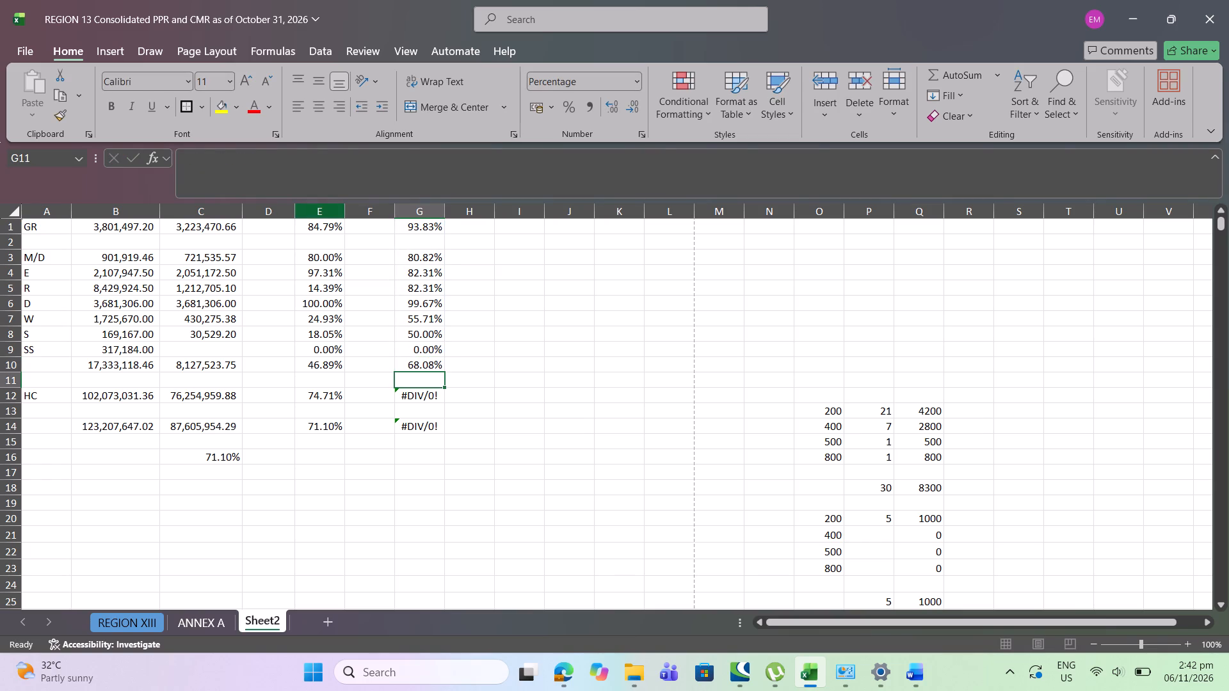
Set the Mt. Kambinliw Land Dev't percentage in the Monthly Yolanda Accomplishment Report to 68.08, the average from the Excel computation.
key(alt+Tab)
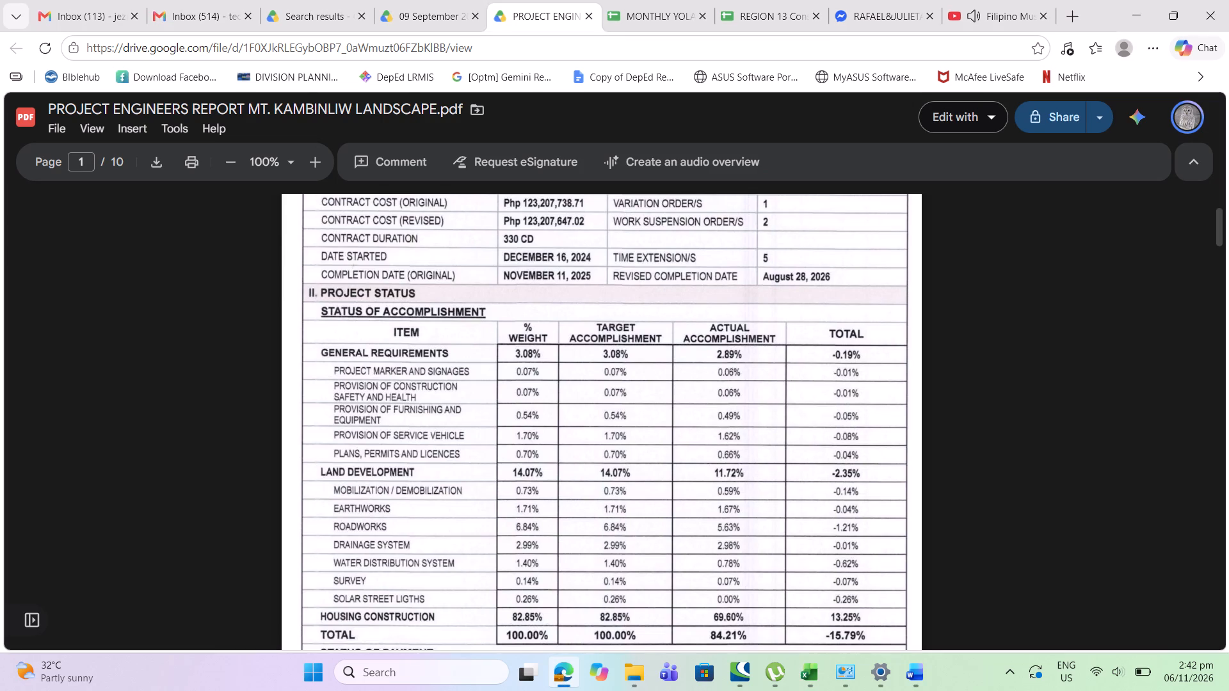
key(alt+Tab)
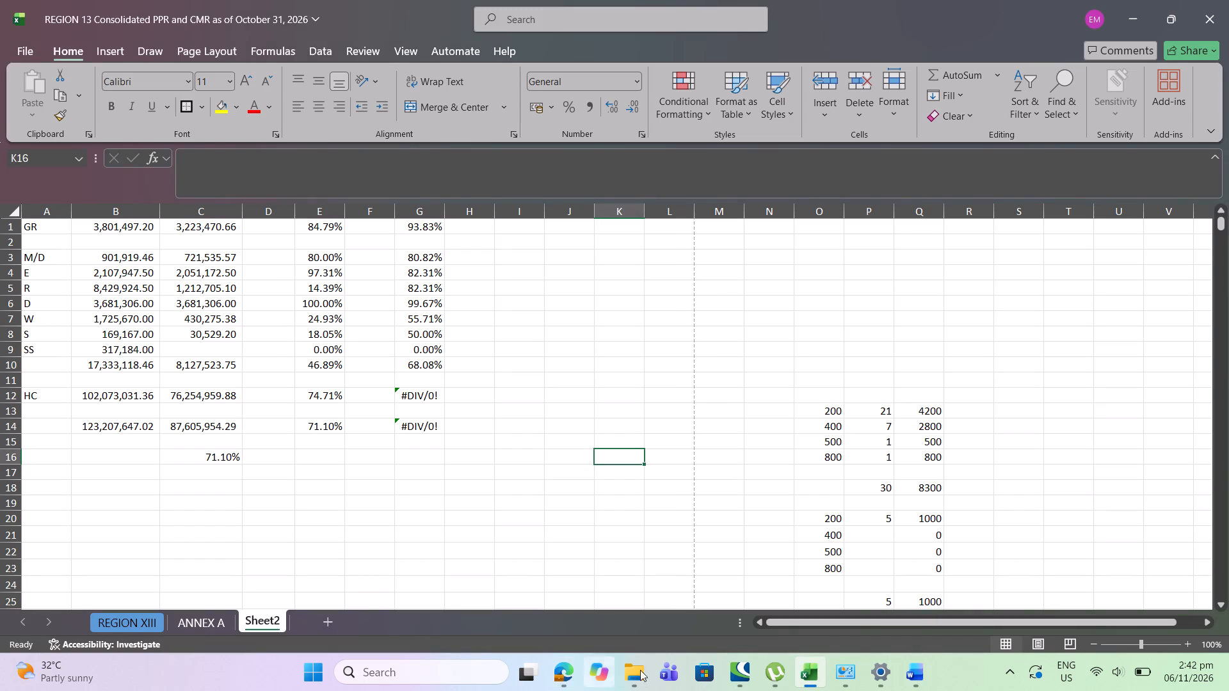
click(565, 685)
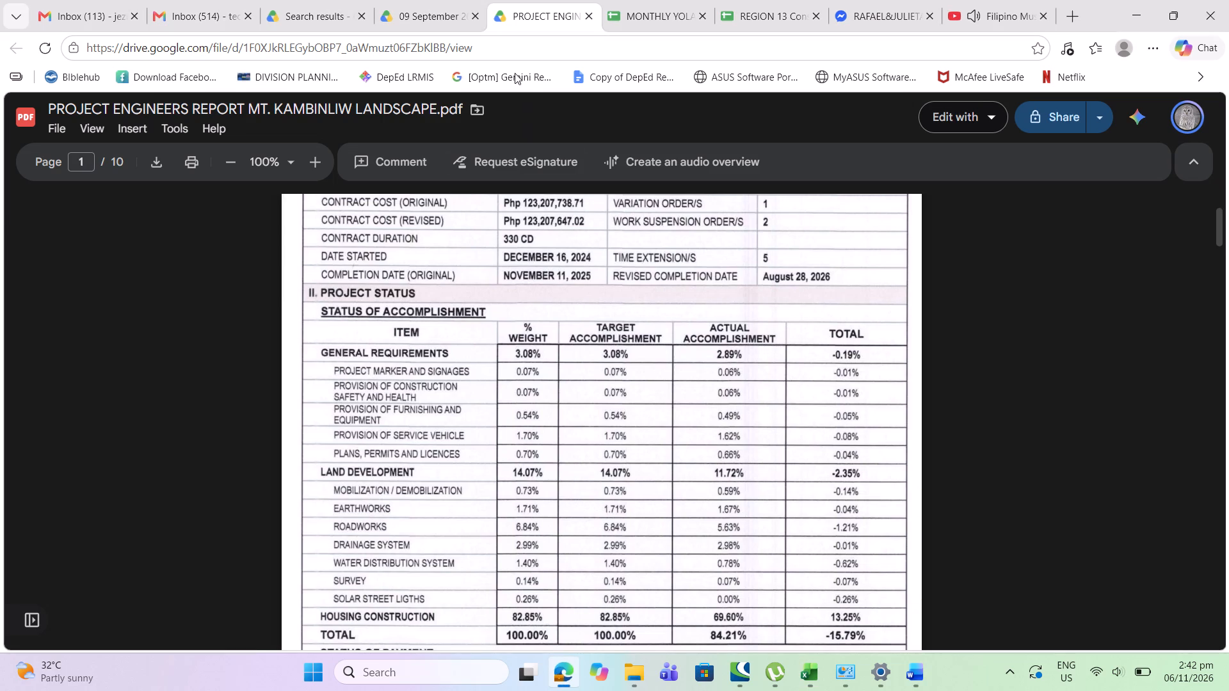
click(644, 0)
click(380, 370)
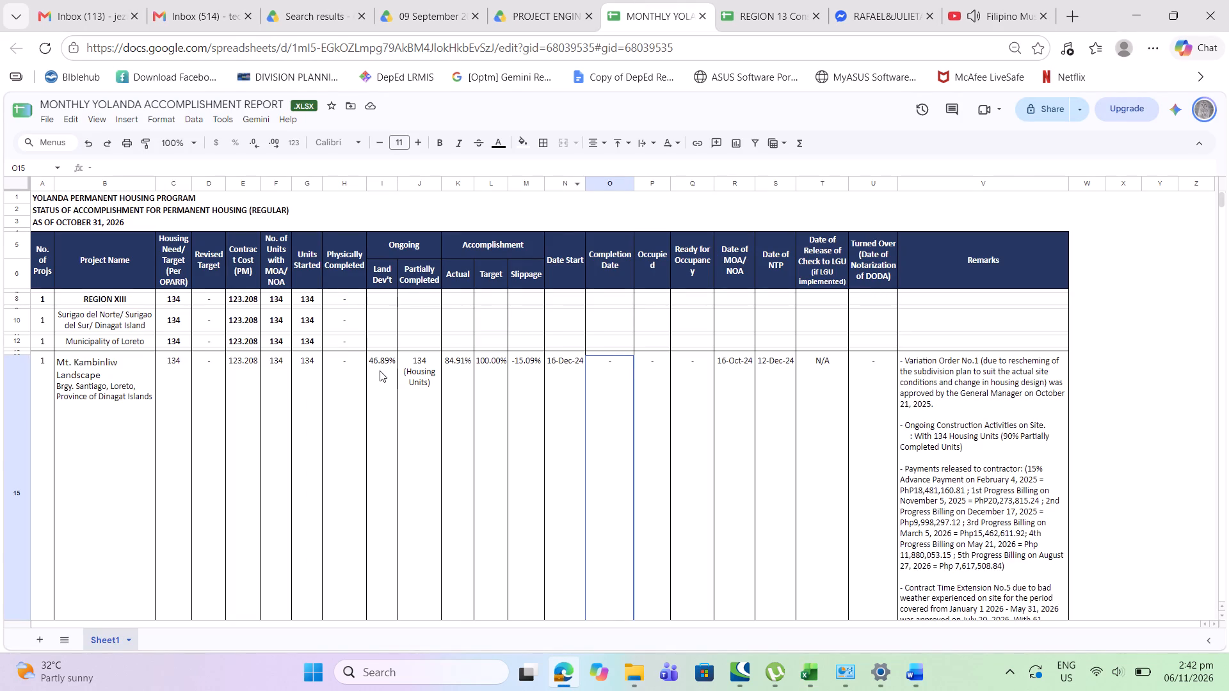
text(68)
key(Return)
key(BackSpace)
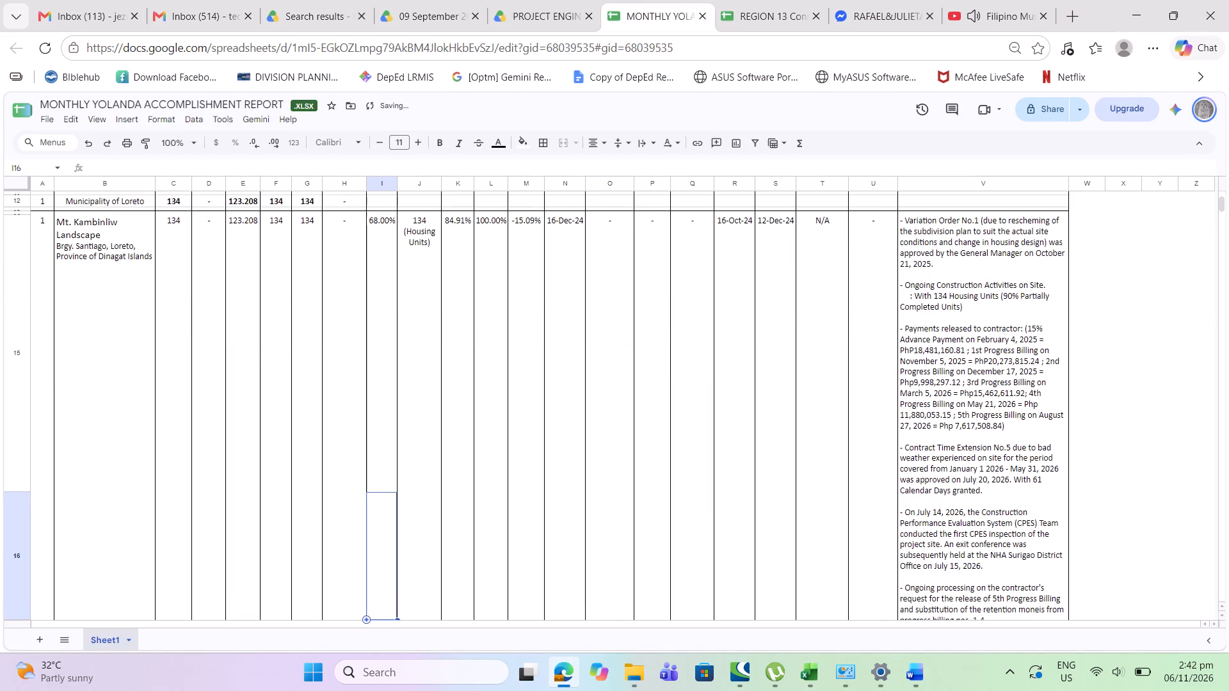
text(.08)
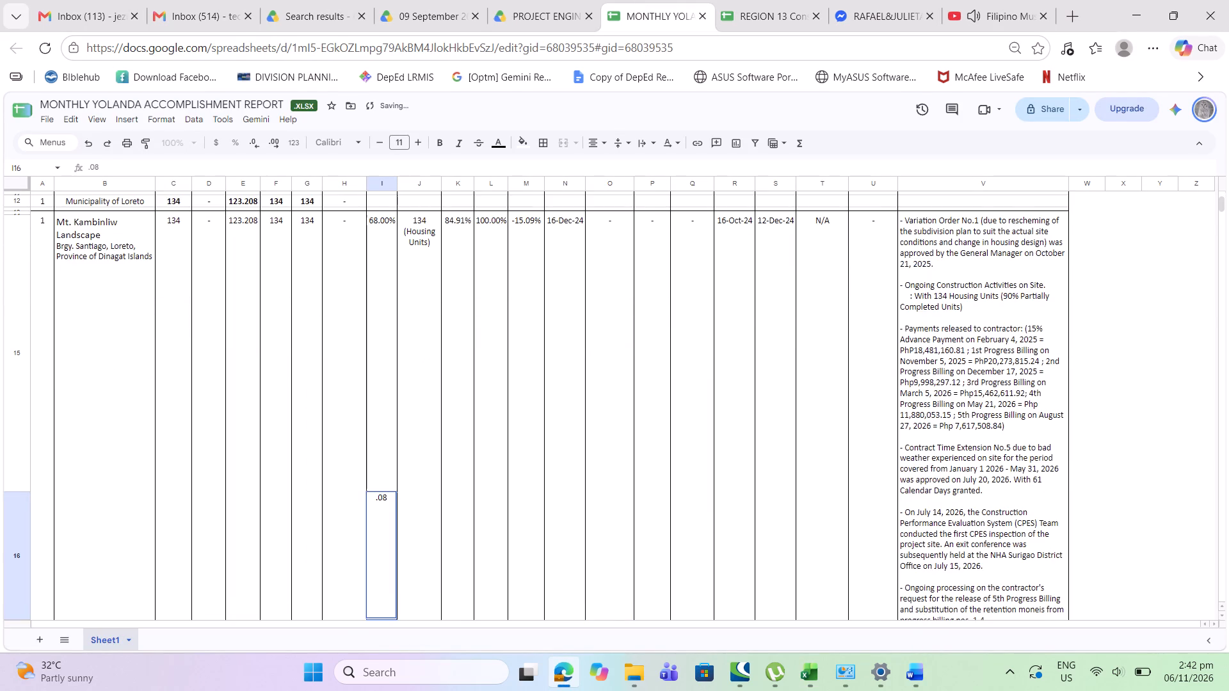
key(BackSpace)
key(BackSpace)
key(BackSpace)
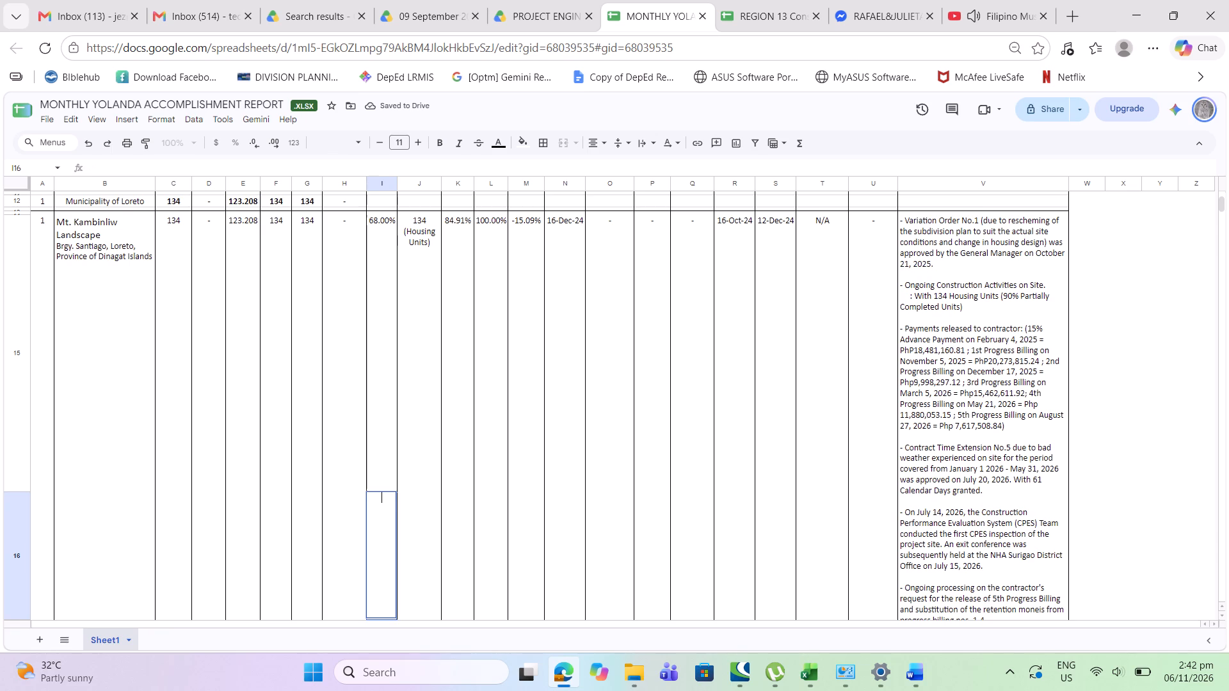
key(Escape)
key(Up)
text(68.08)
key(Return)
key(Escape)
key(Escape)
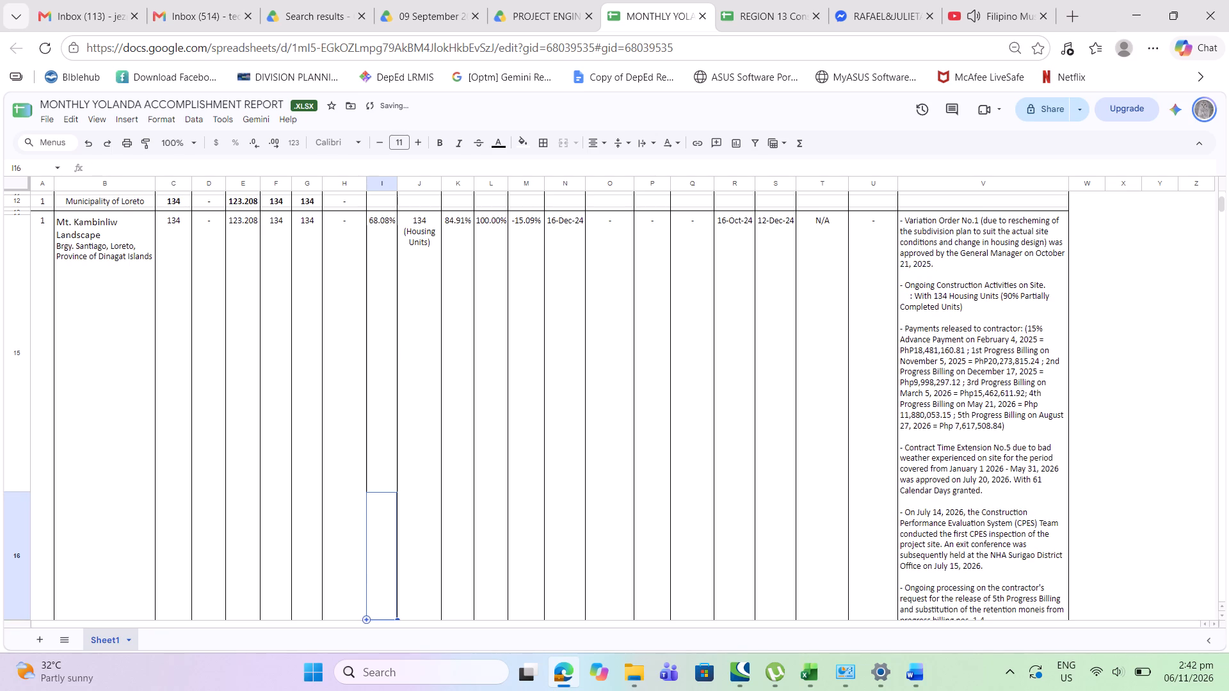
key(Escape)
Replace the Contract Time Extension No.5 remark with the Contract Time Extension No. 6 request text copied from the REGION XIII report's status notes.
scroll(485, 291, up, 3)
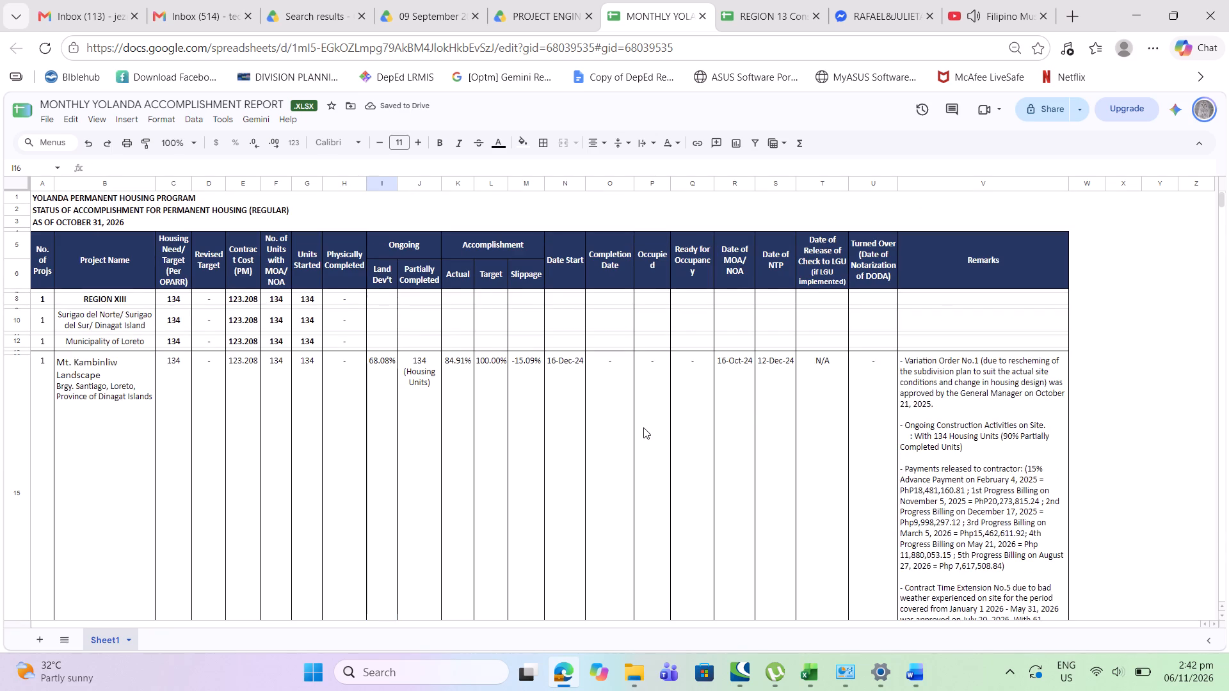
scroll(679, 406, down, 1)
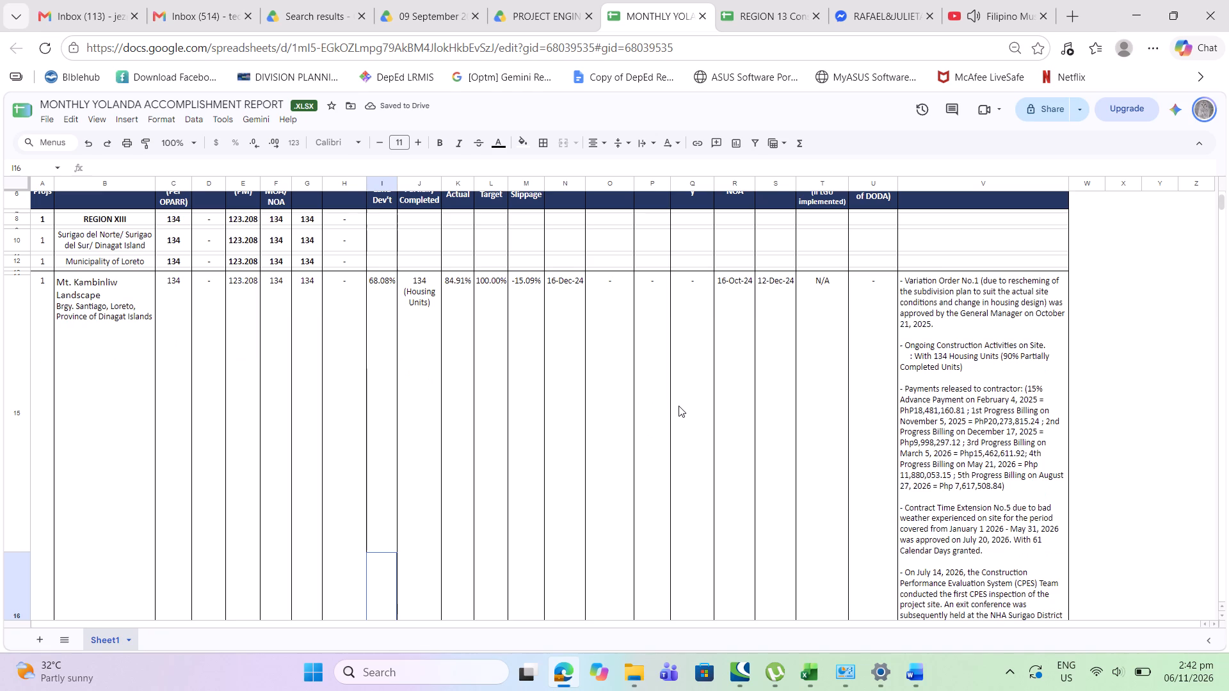
click(921, 381)
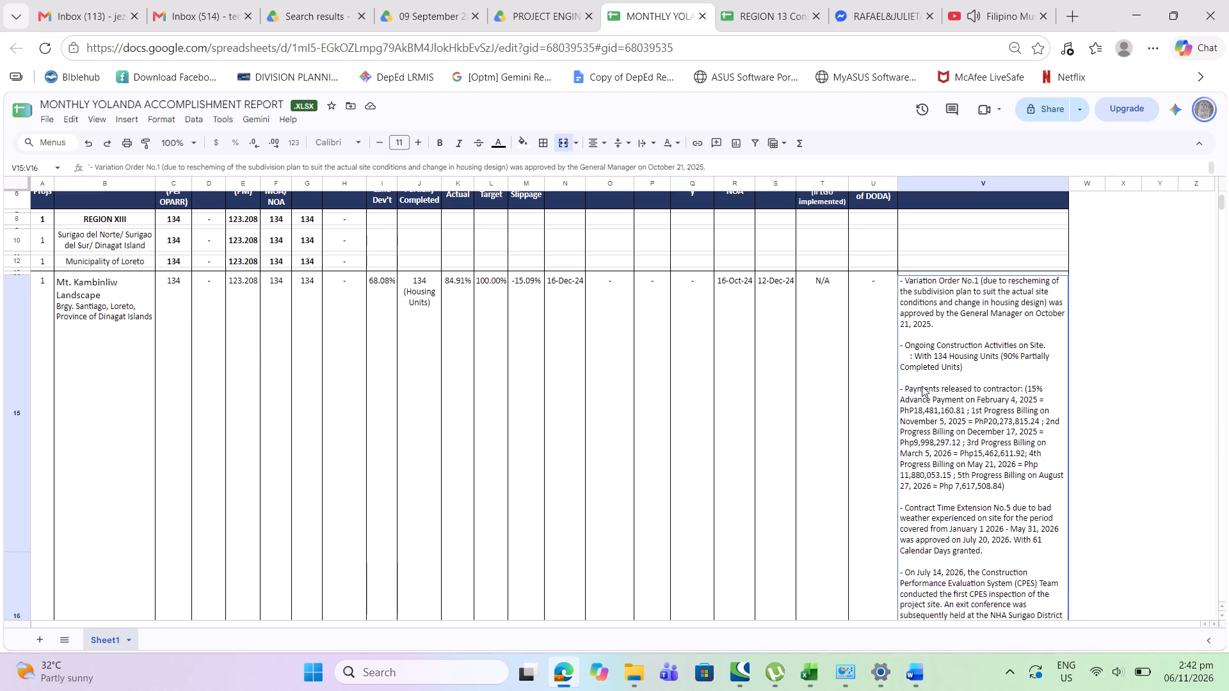
scroll(922, 386, down, 1)
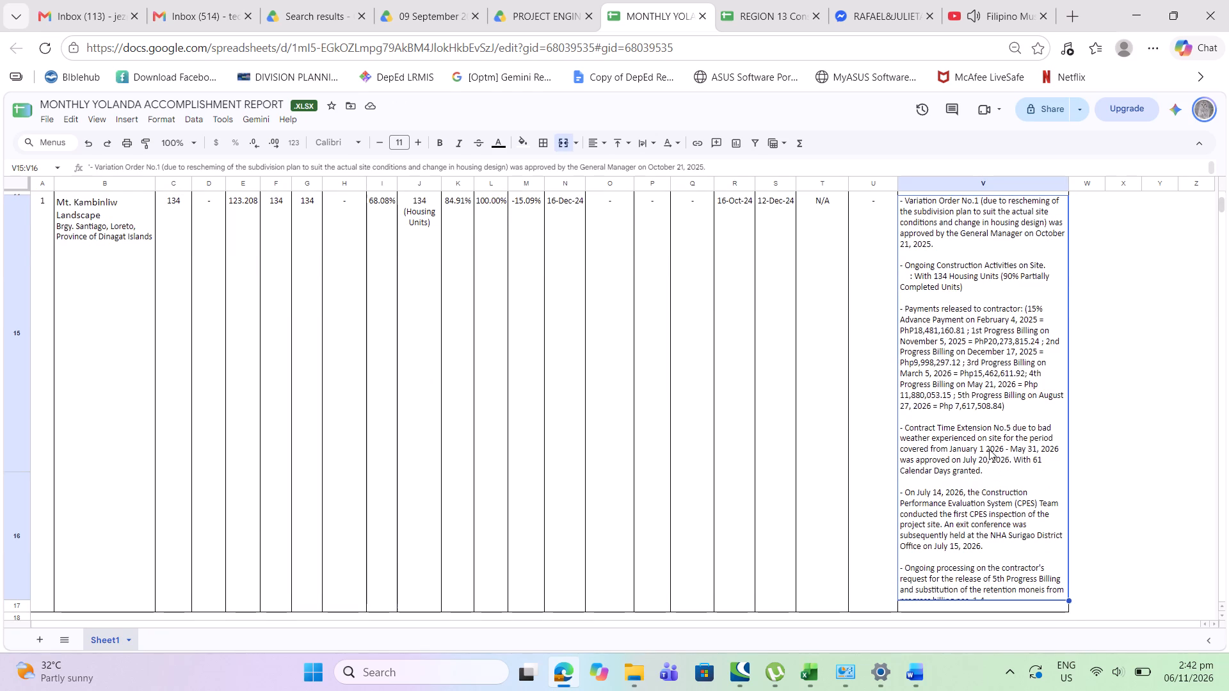
key(Escape)
key(alt+Tab)
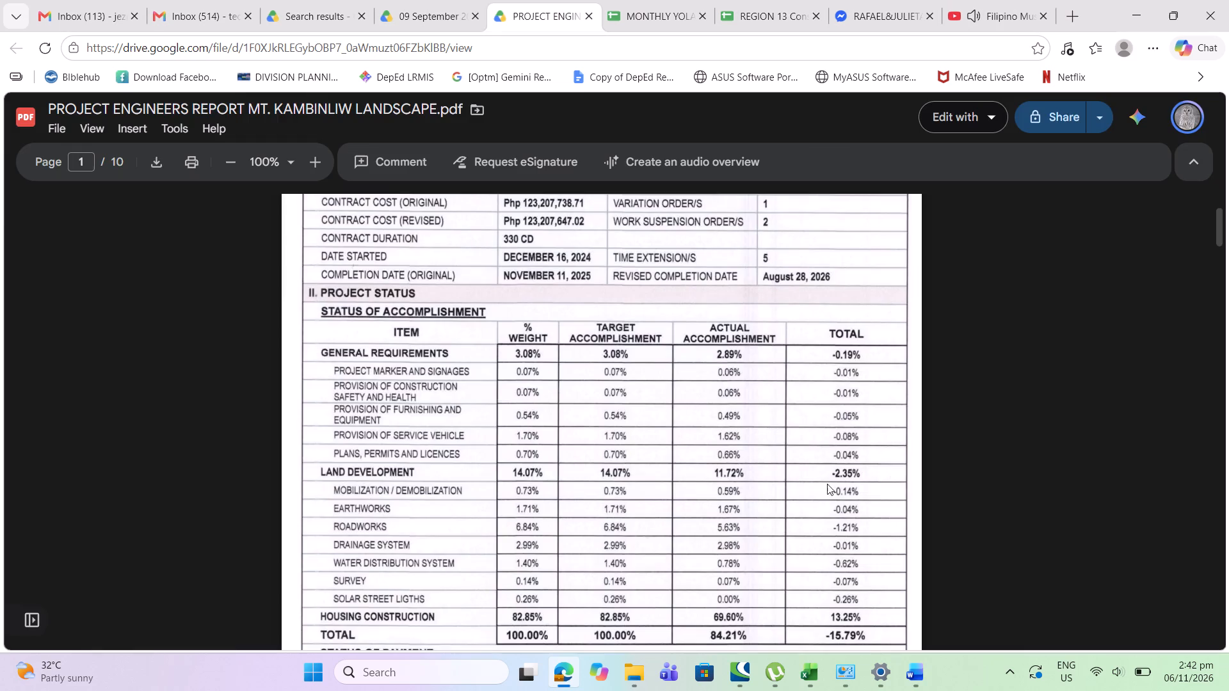
key(alt+Tab)
click(768, 0)
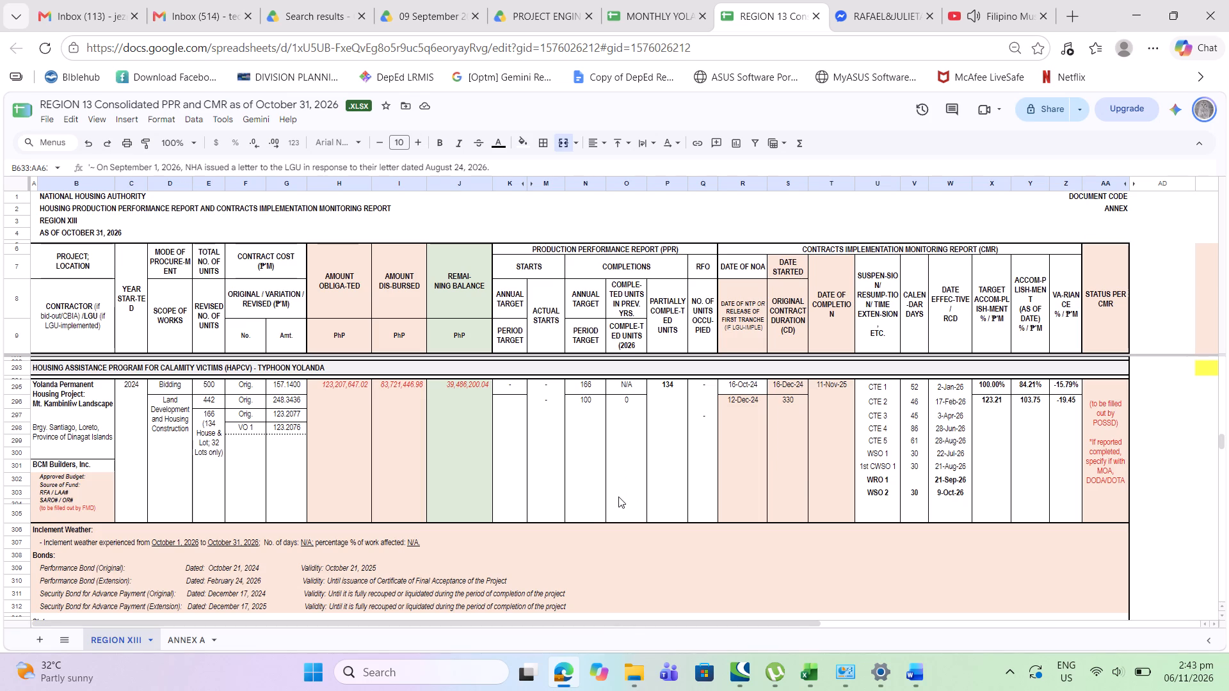
scroll(618, 496, down, 2)
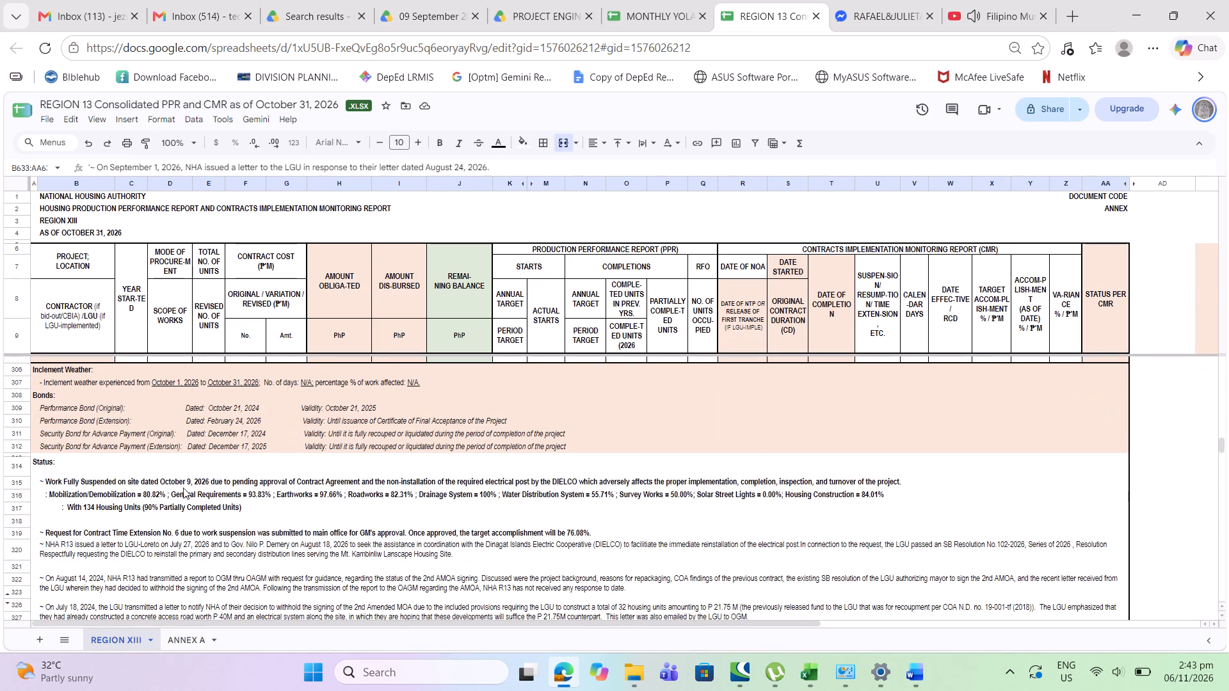
double_click(60, 535)
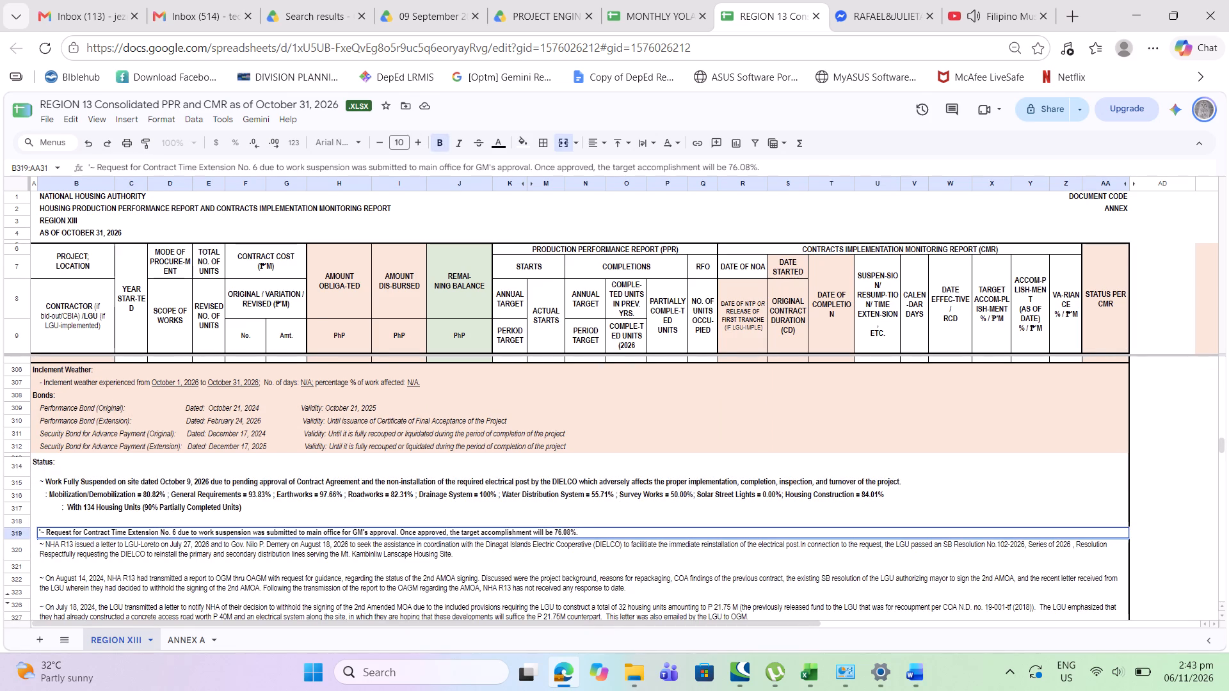
drag(45, 532, 681, 569)
key(ctrl+c)
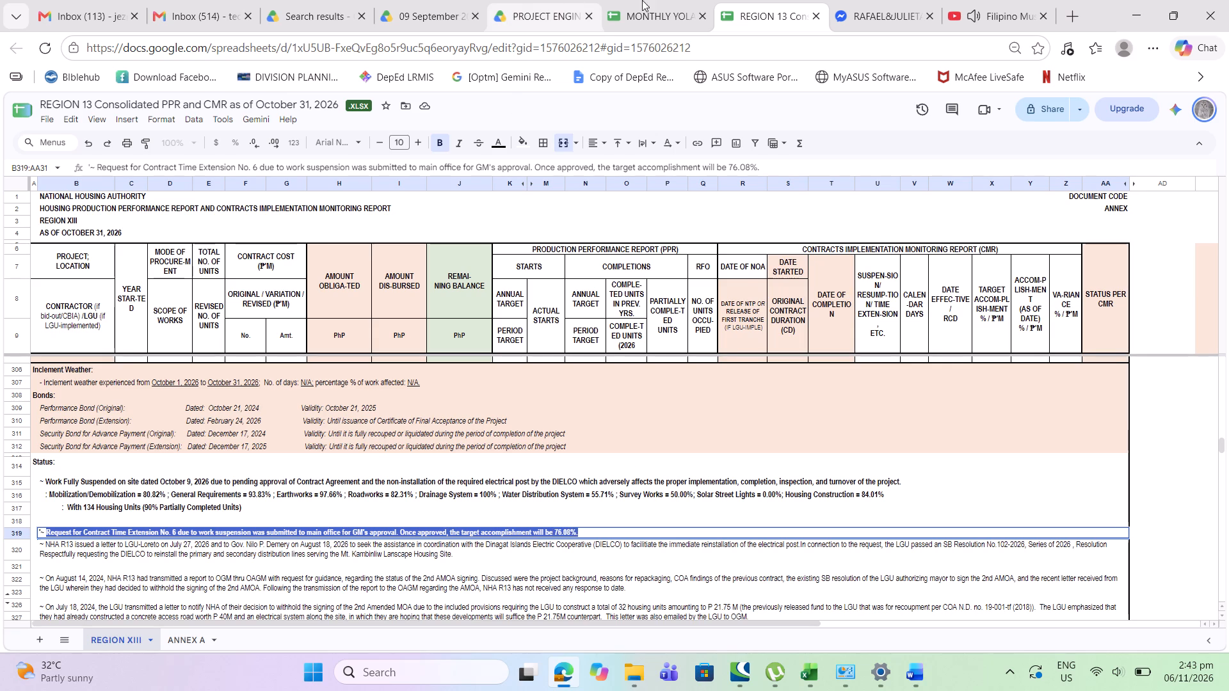
click(663, 0)
double_click(956, 449)
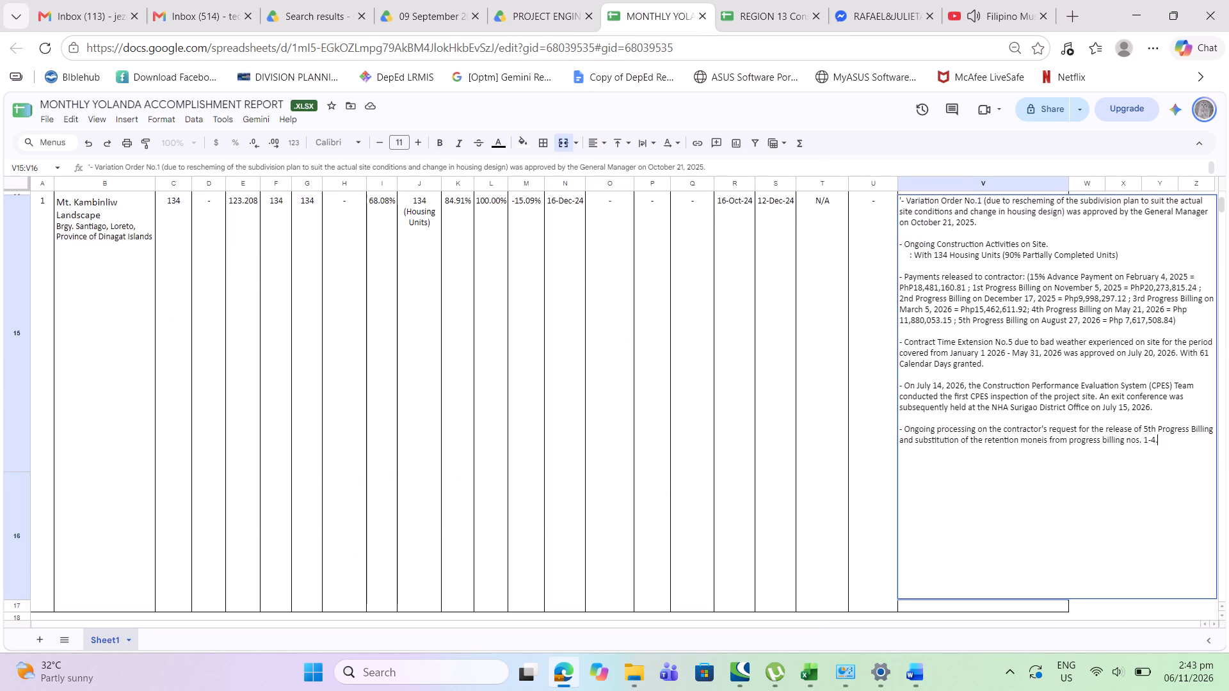
drag(904, 342, 1017, 358)
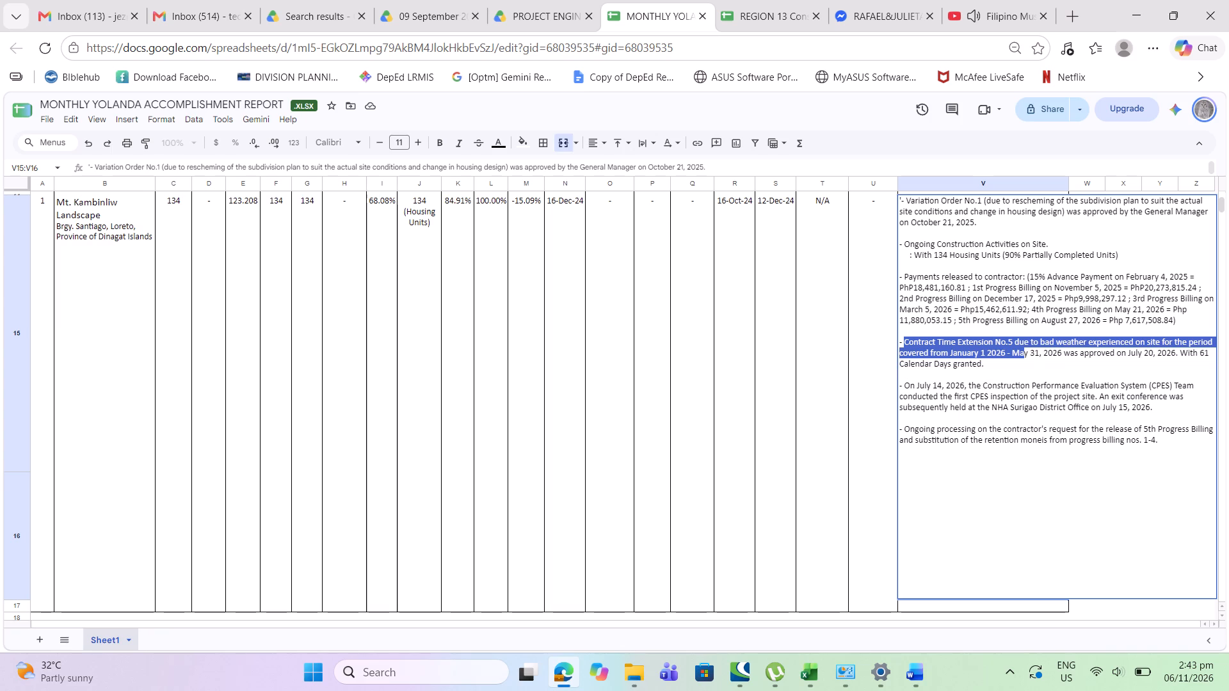
drag(1017, 358, 985, 360)
key(ctrl+v)
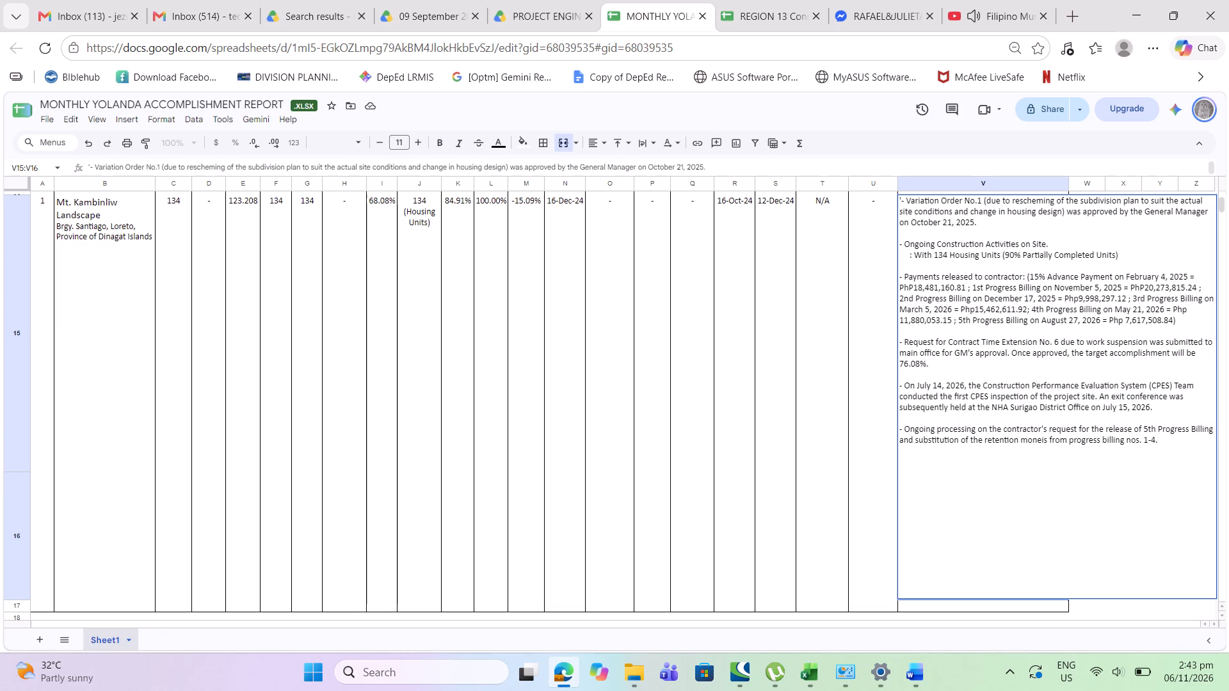
Delete the July 14, 2026 CPES inspection paragraph from the remarks, along with its extra blank line.
drag(1157, 405, 1084, 399)
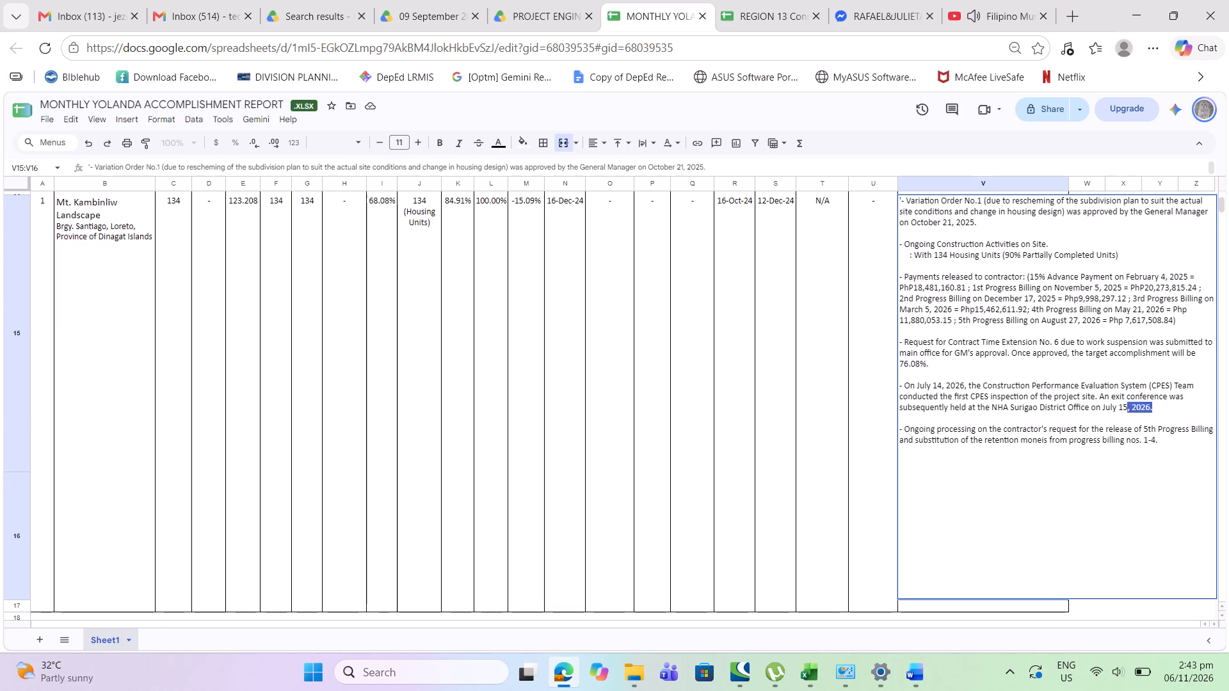
drag(1084, 399, 898, 383)
key(BackSpace)
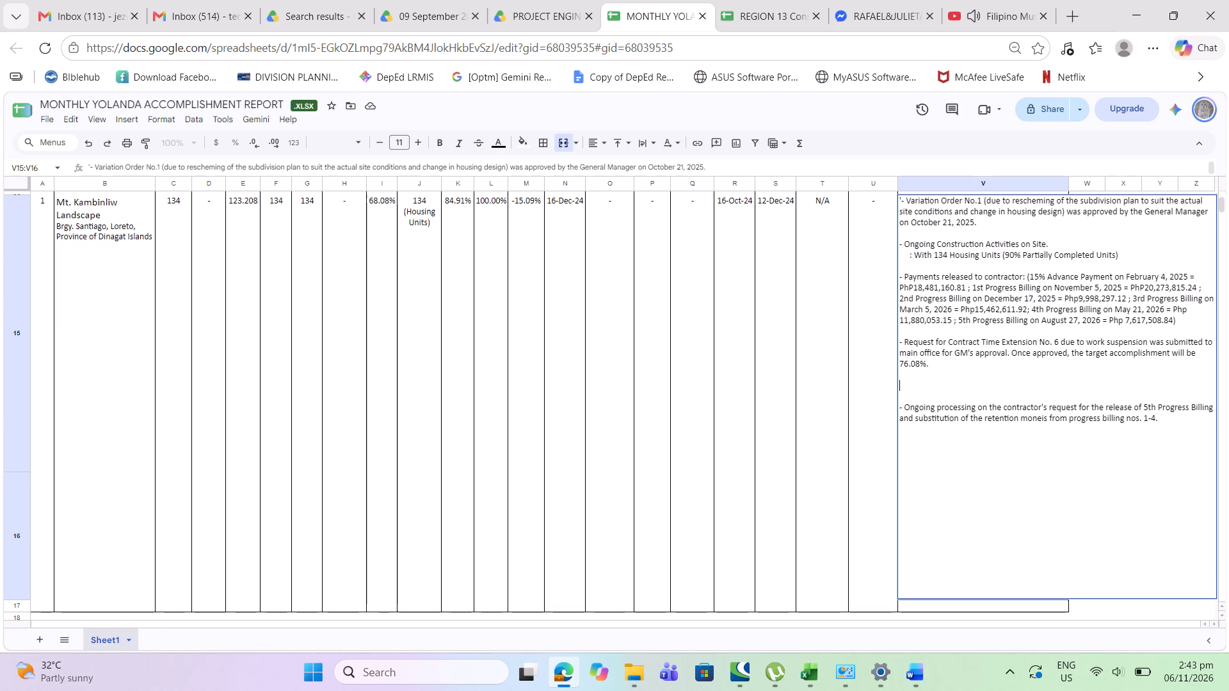
key(BackSpace)
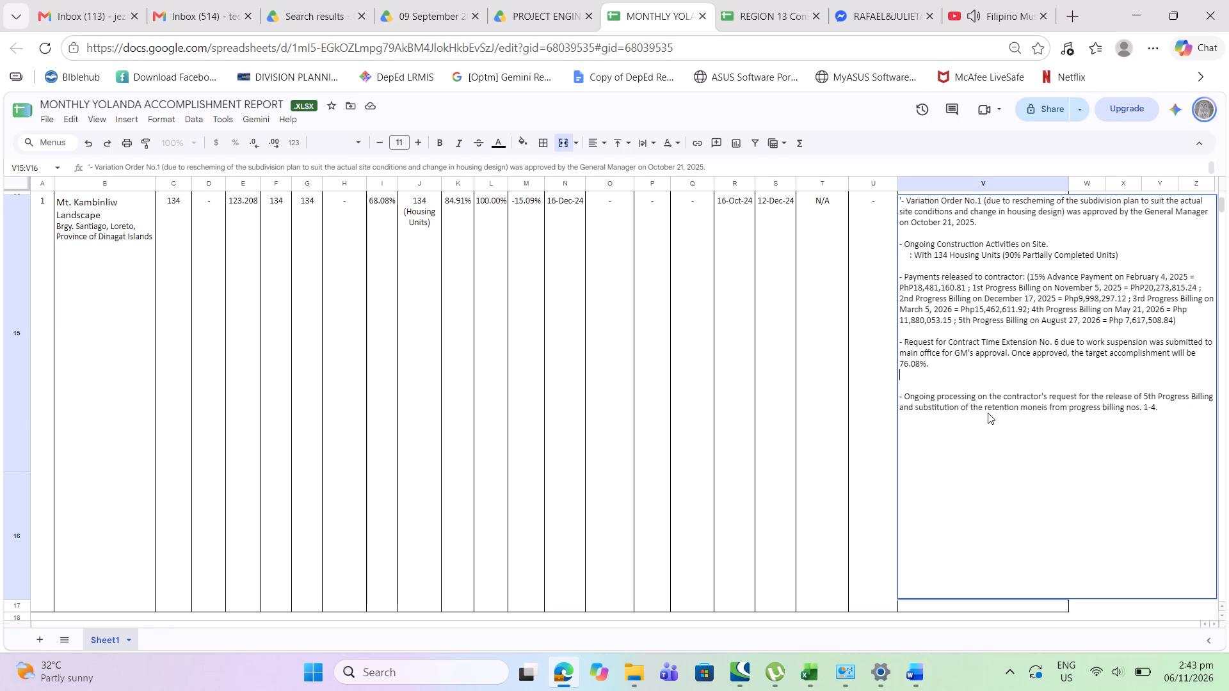
key(BackSpace)
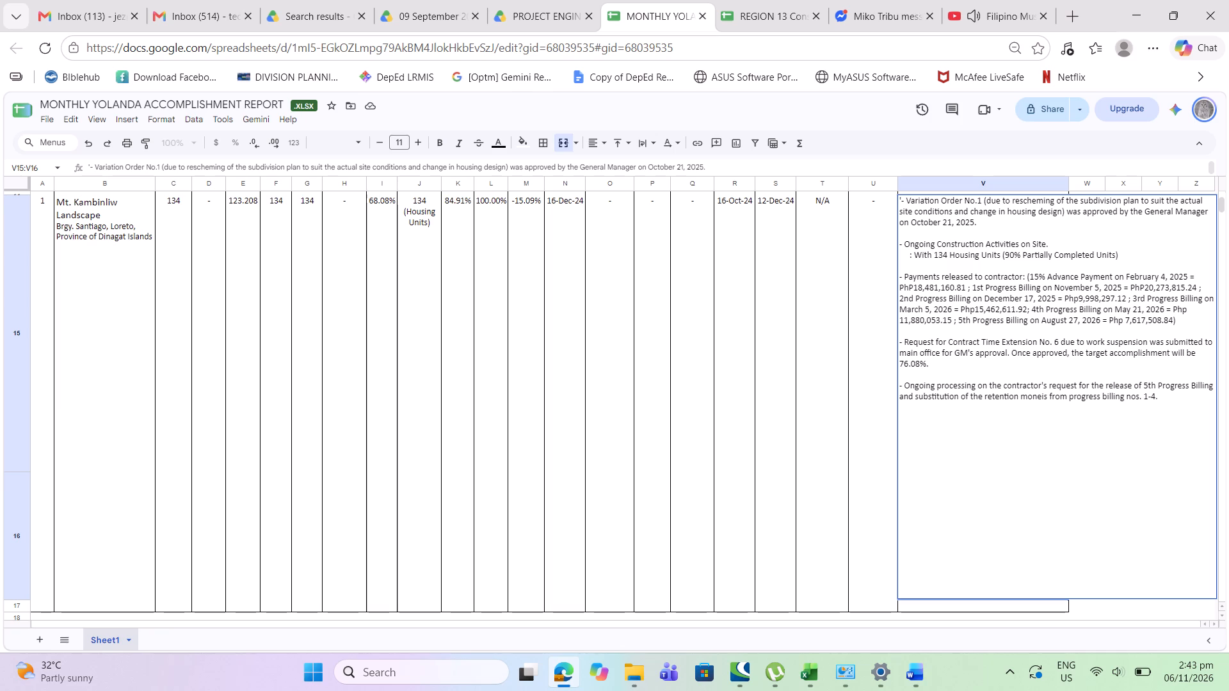
Change the billing reference in the last remark from 5th to "6th and 7th" Progress Billing.
click(1144, 385)
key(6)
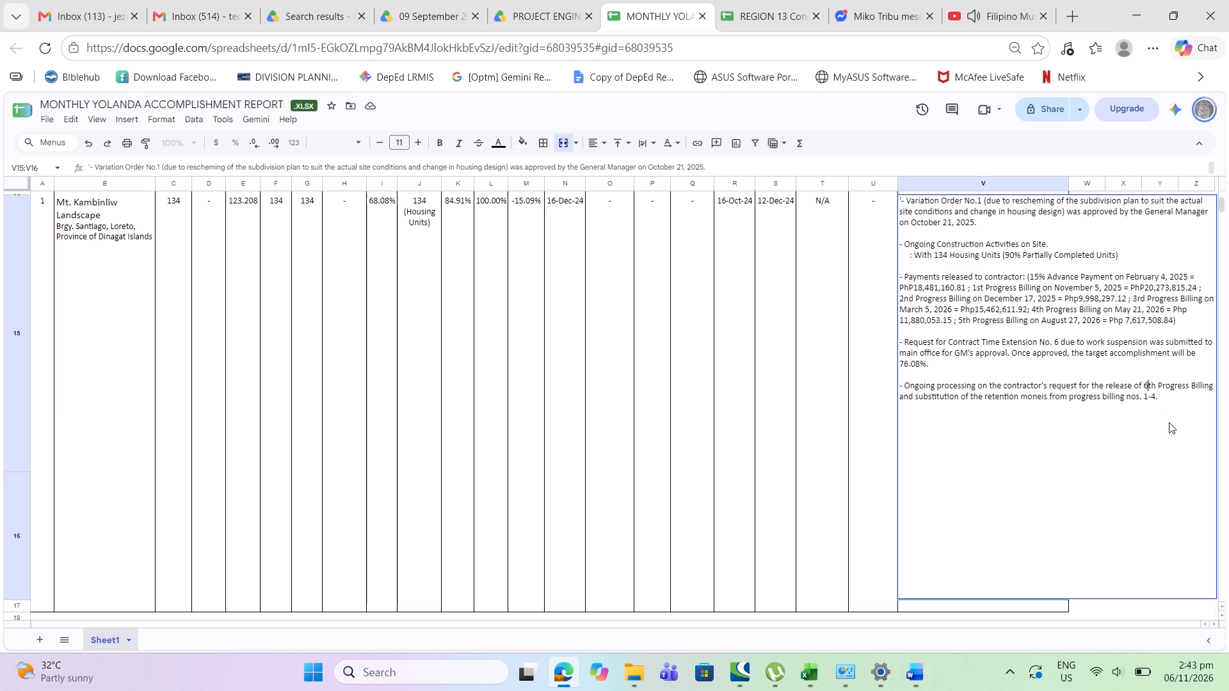
key(Right)
key(Right)
key(Right)
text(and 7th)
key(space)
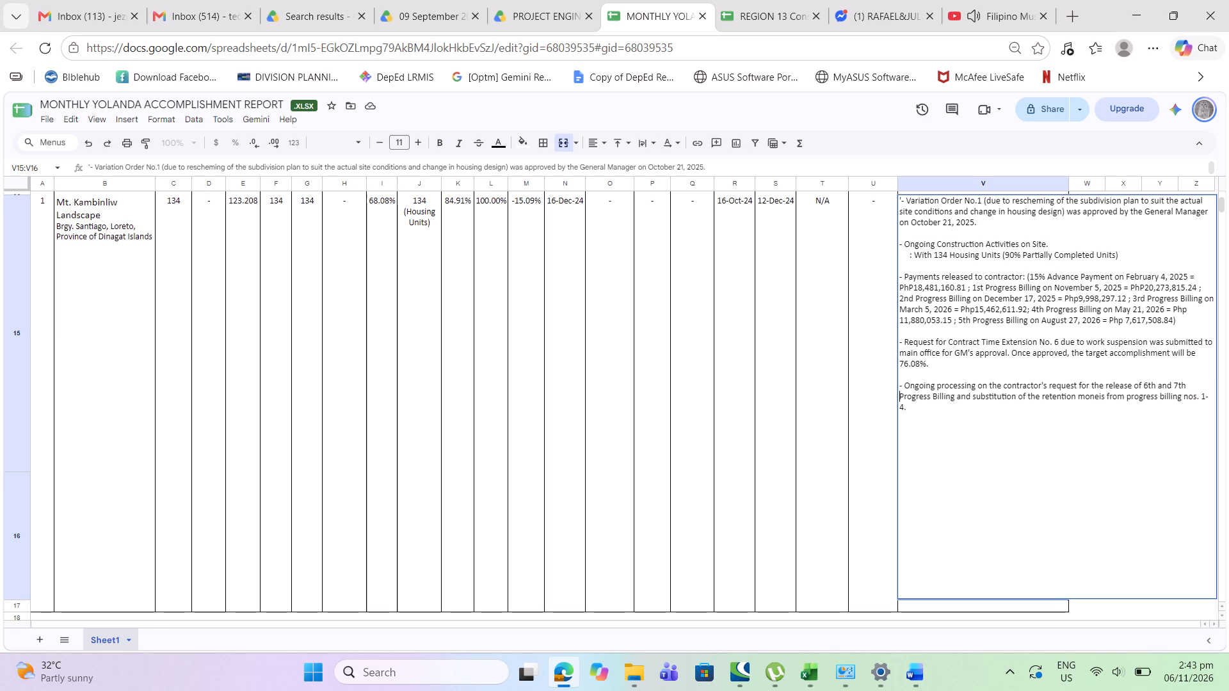
Remove the clause on substituting retention monies so the last remark ends with a period after "Progress Billing", and save the cell.
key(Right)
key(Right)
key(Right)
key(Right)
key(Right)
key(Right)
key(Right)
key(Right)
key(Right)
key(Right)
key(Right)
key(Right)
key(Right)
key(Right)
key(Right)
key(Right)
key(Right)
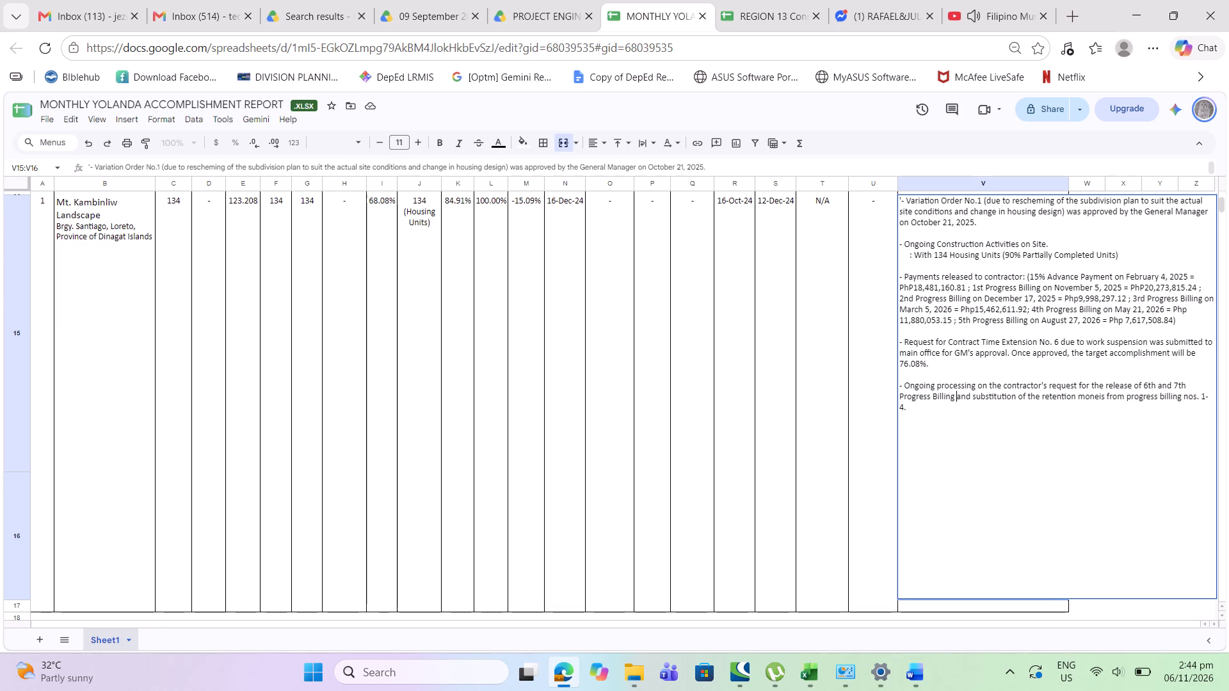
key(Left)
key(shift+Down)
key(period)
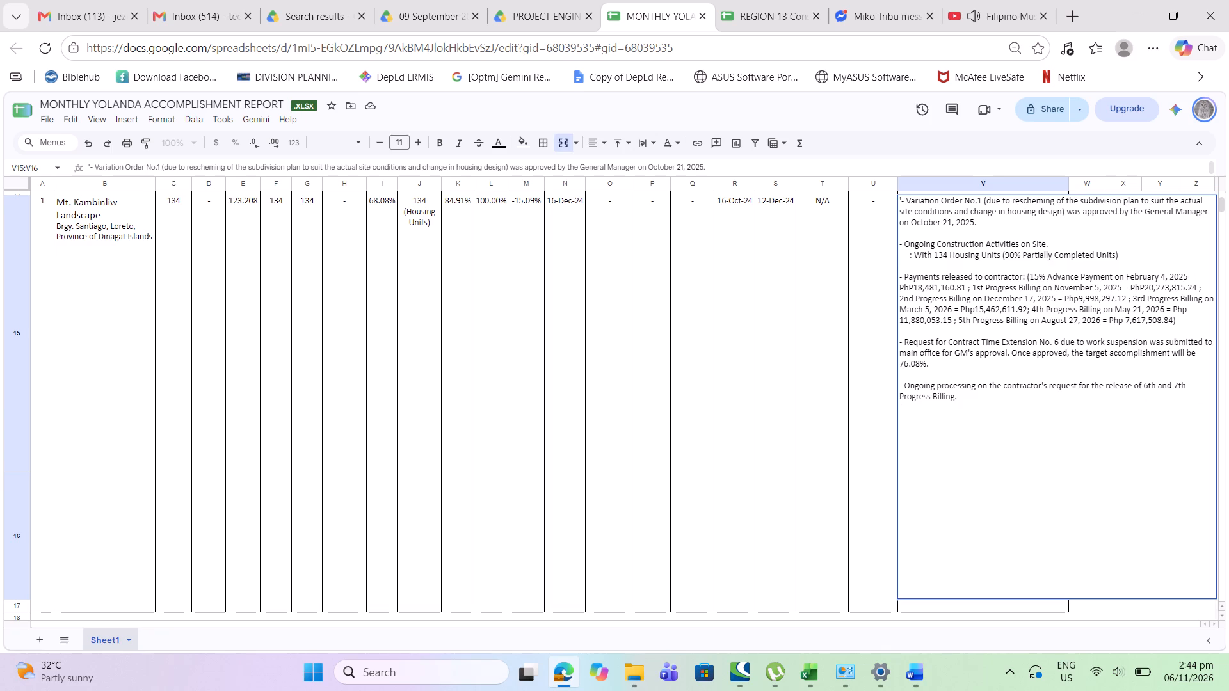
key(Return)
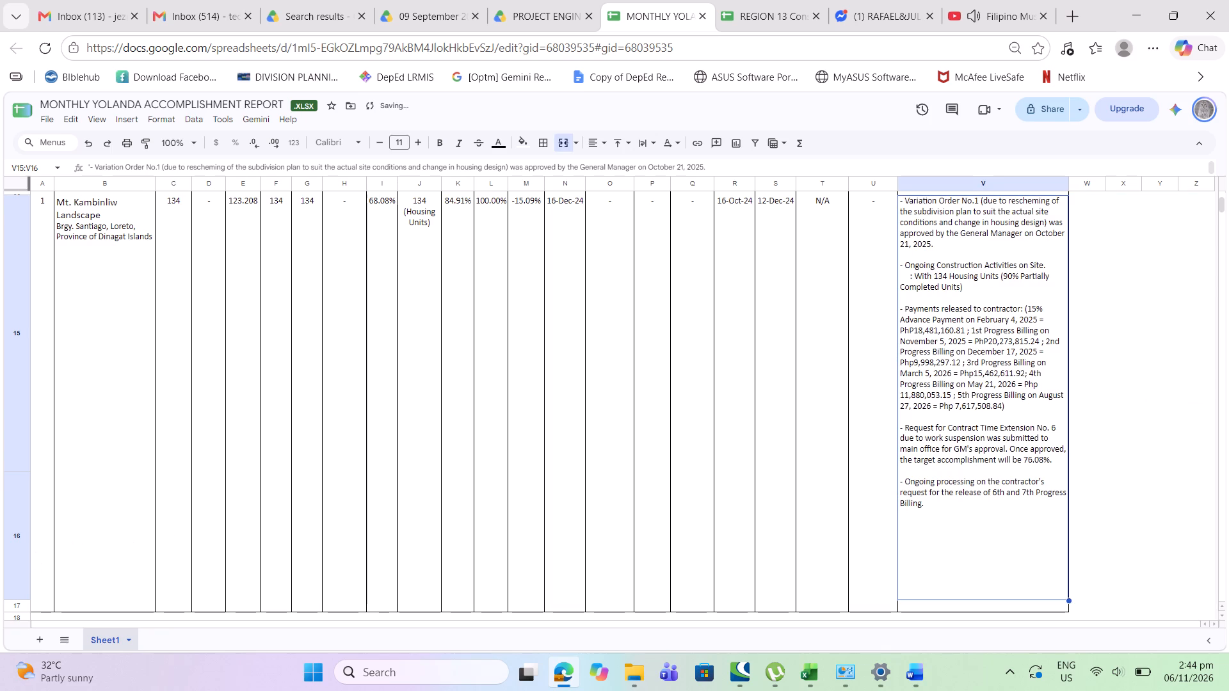
Reduce the height of row 16 to fit the shortened remarks text.
drag(17, 601, 19, 595)
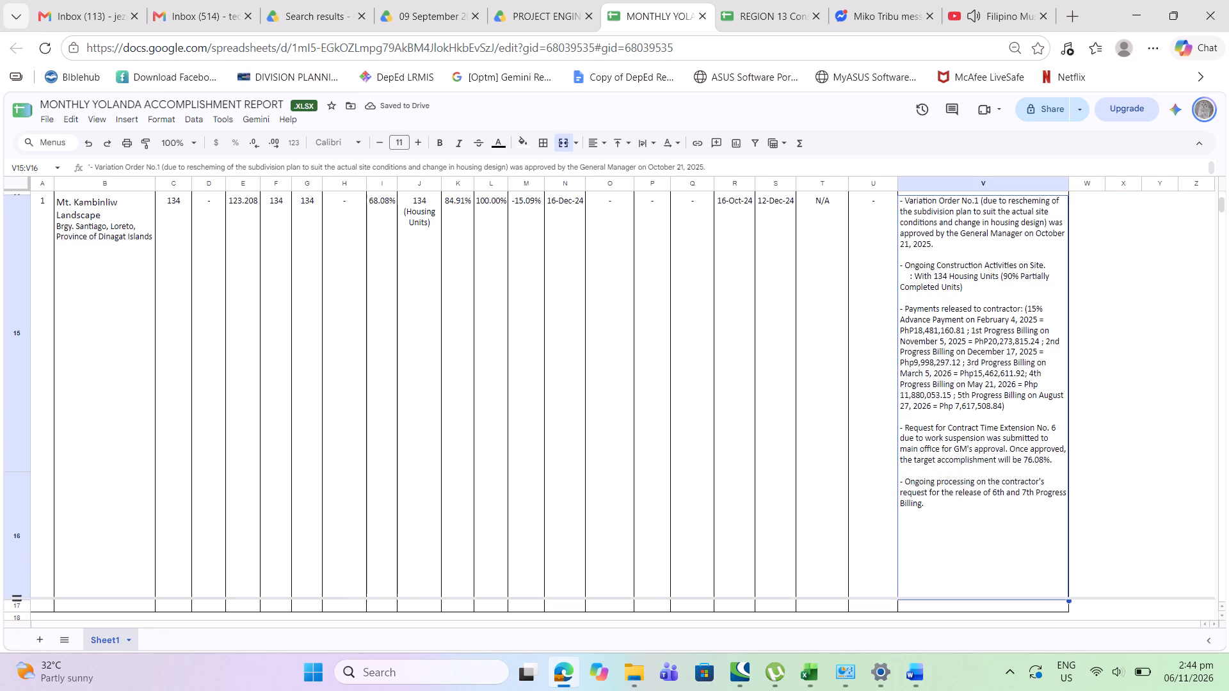
drag(19, 595, 28, 524)
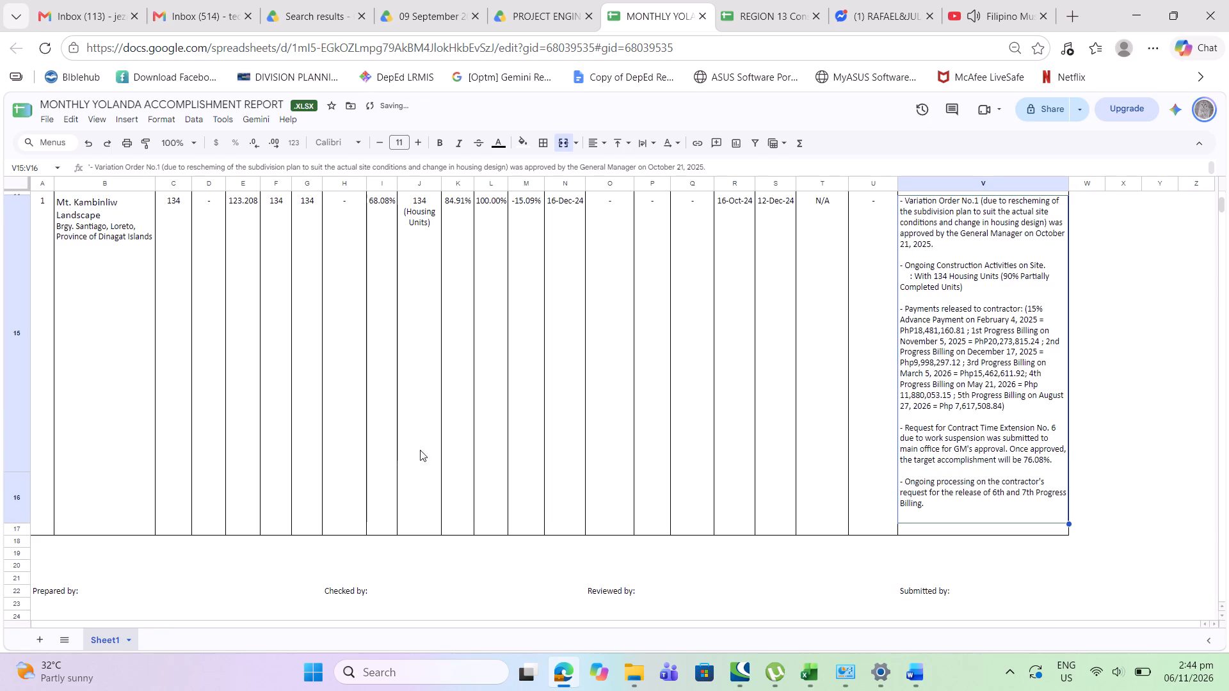
Reduce the height of row 16 slightly more to tighten the space below the remarks text.
click(432, 447)
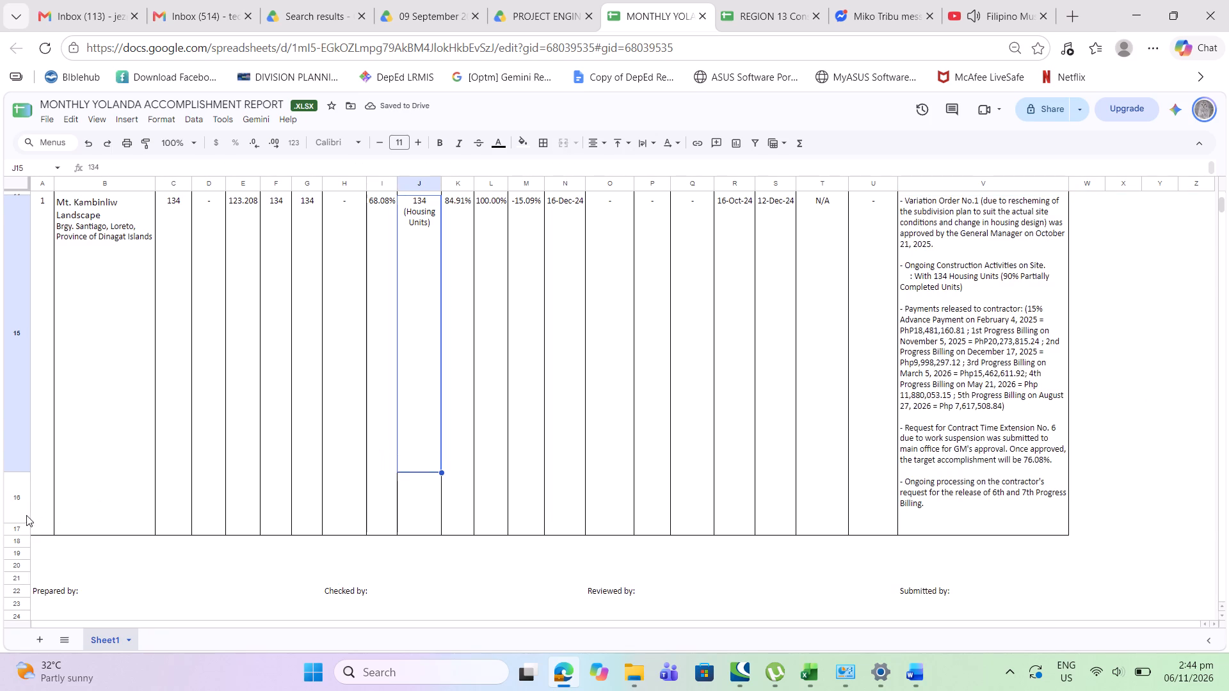
drag(20, 521, 22, 511)
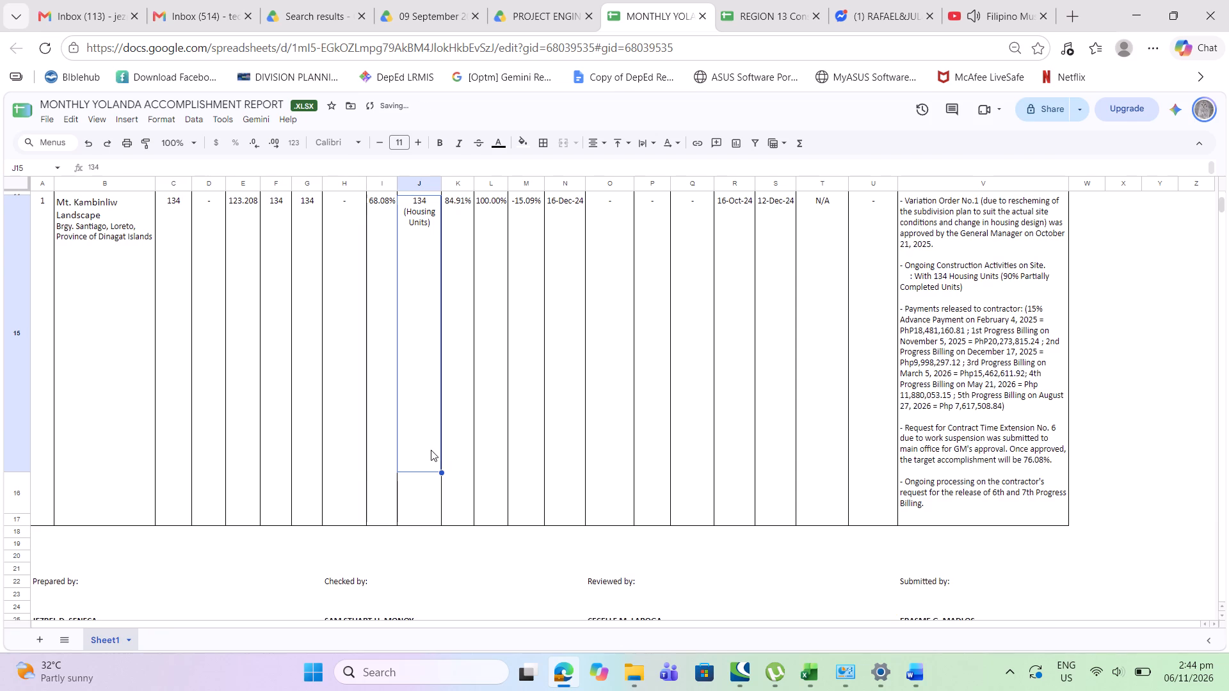
click(431, 450)
scroll(438, 449, down, 2)
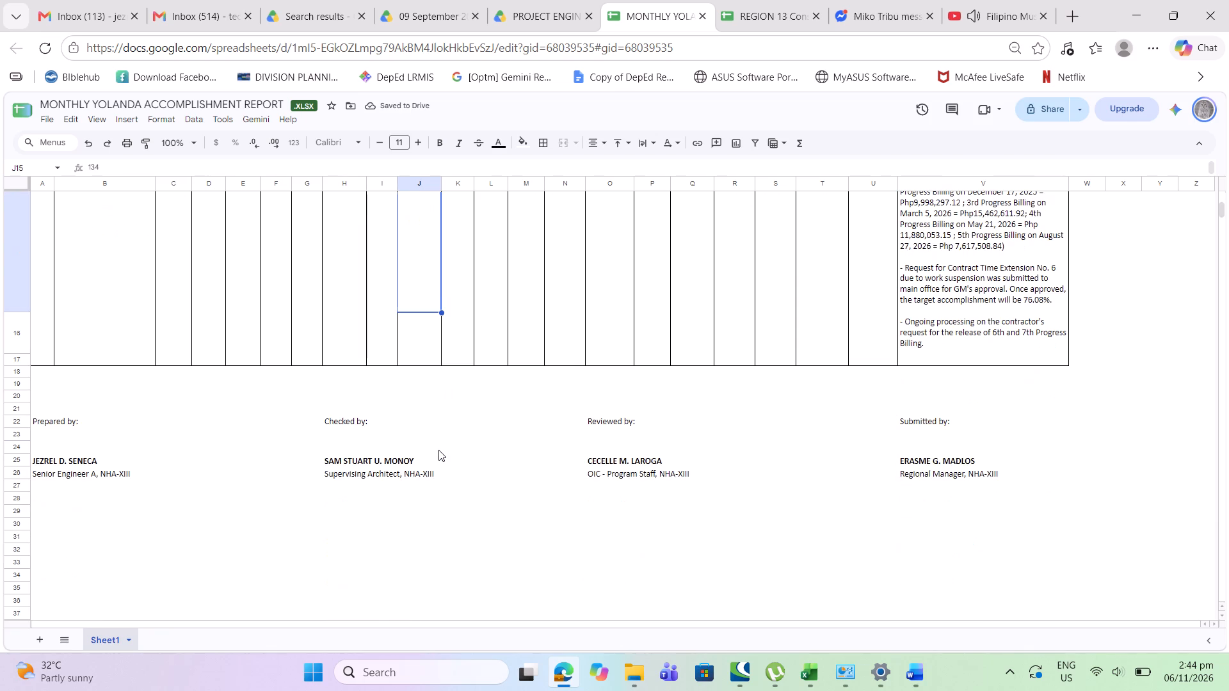
scroll(1034, 552, up, 5)
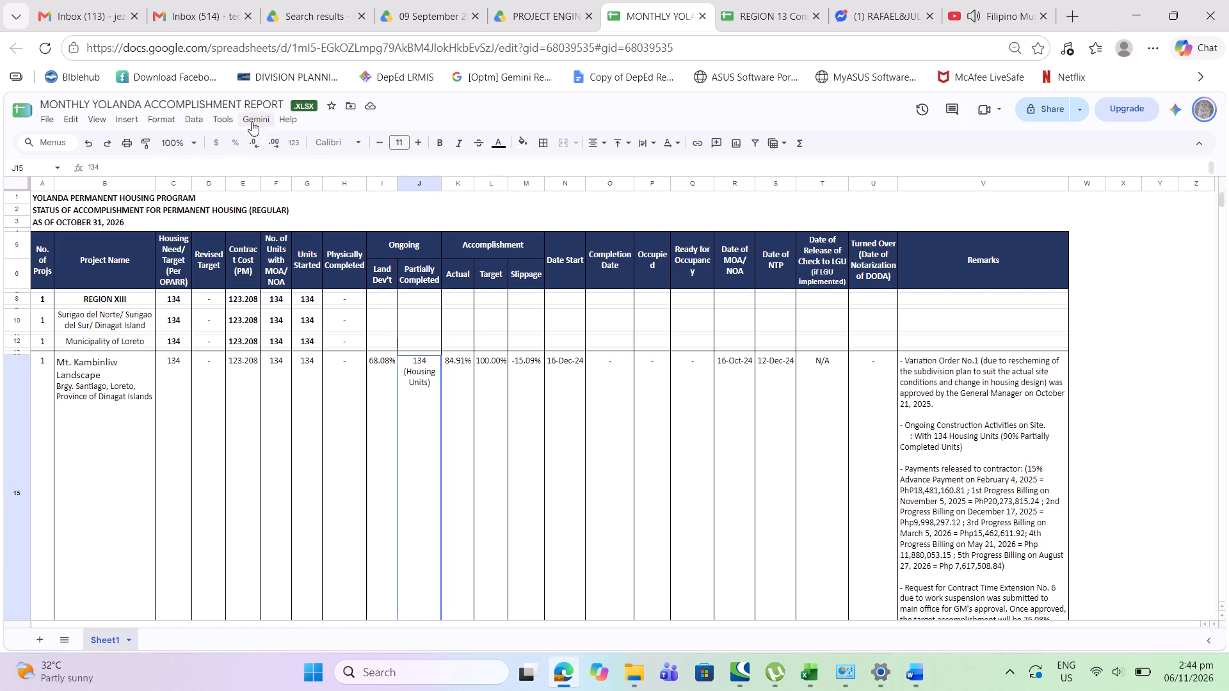
Open the report's print settings and switch the paper to a custom size with a width of 13".
click(44, 116)
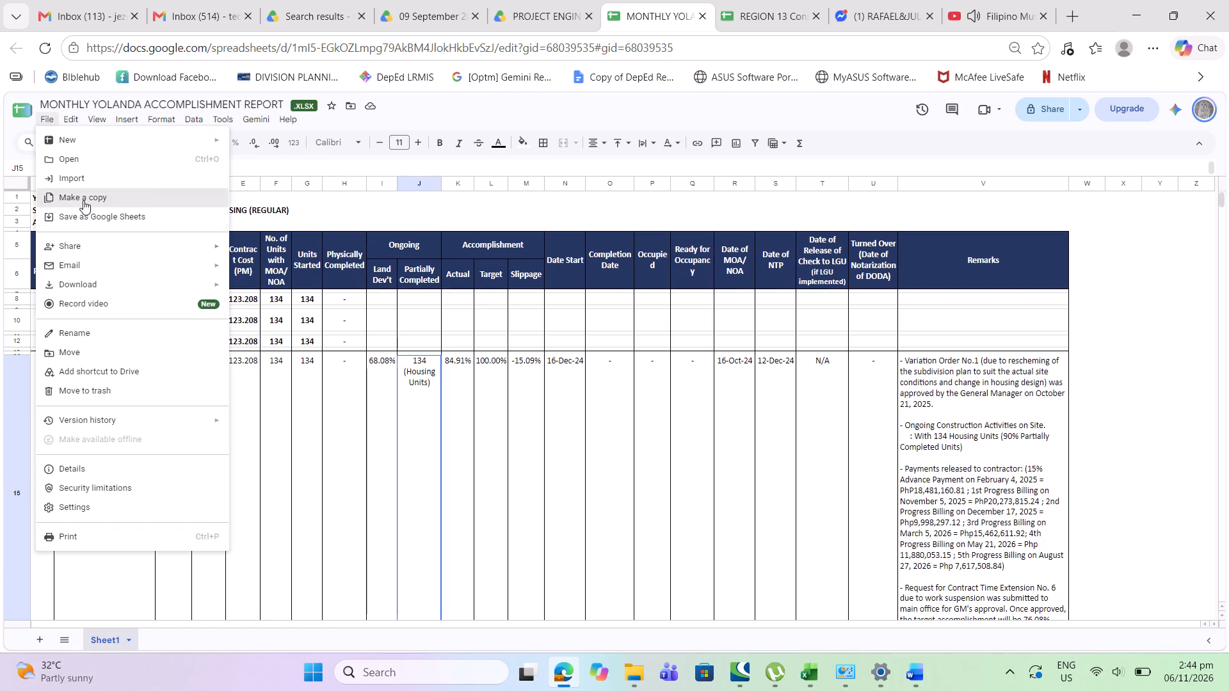
click(93, 532)
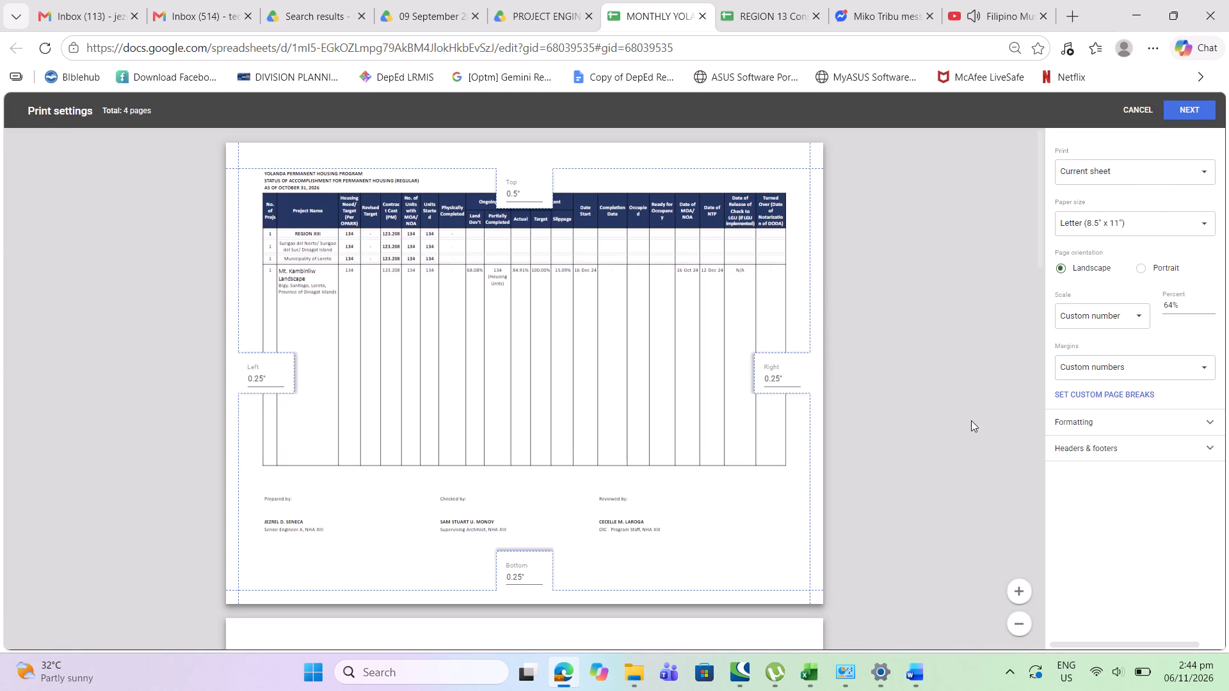
scroll(971, 420, down, 1)
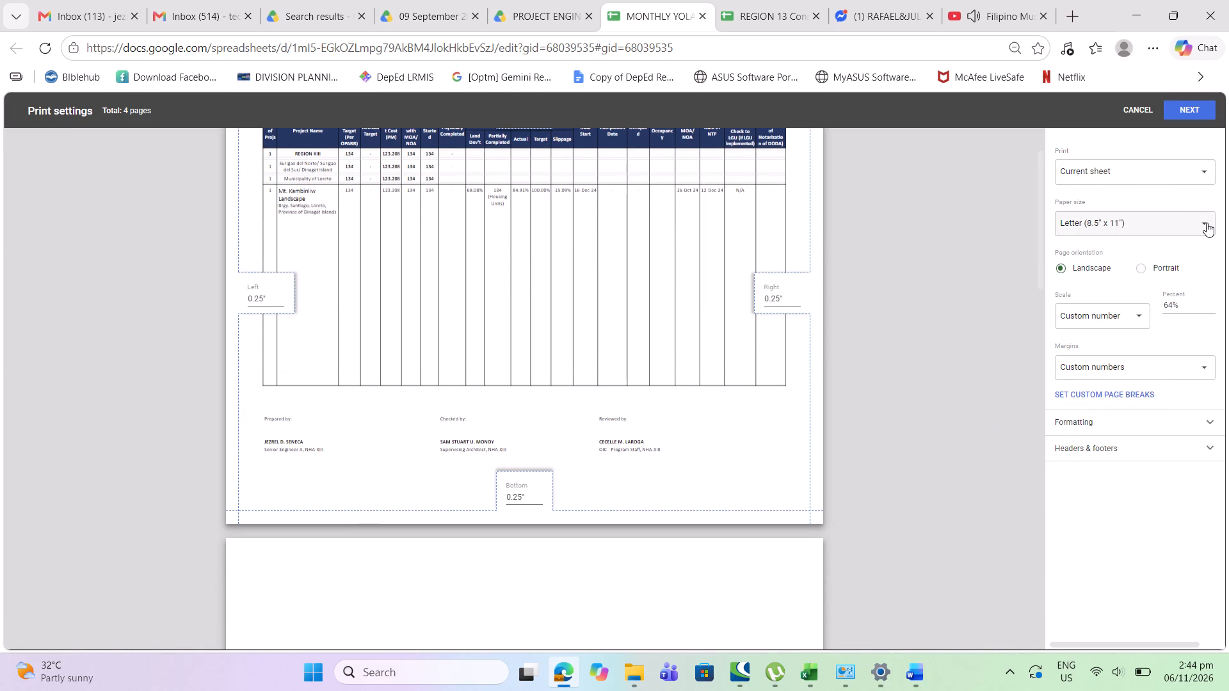
click(1207, 223)
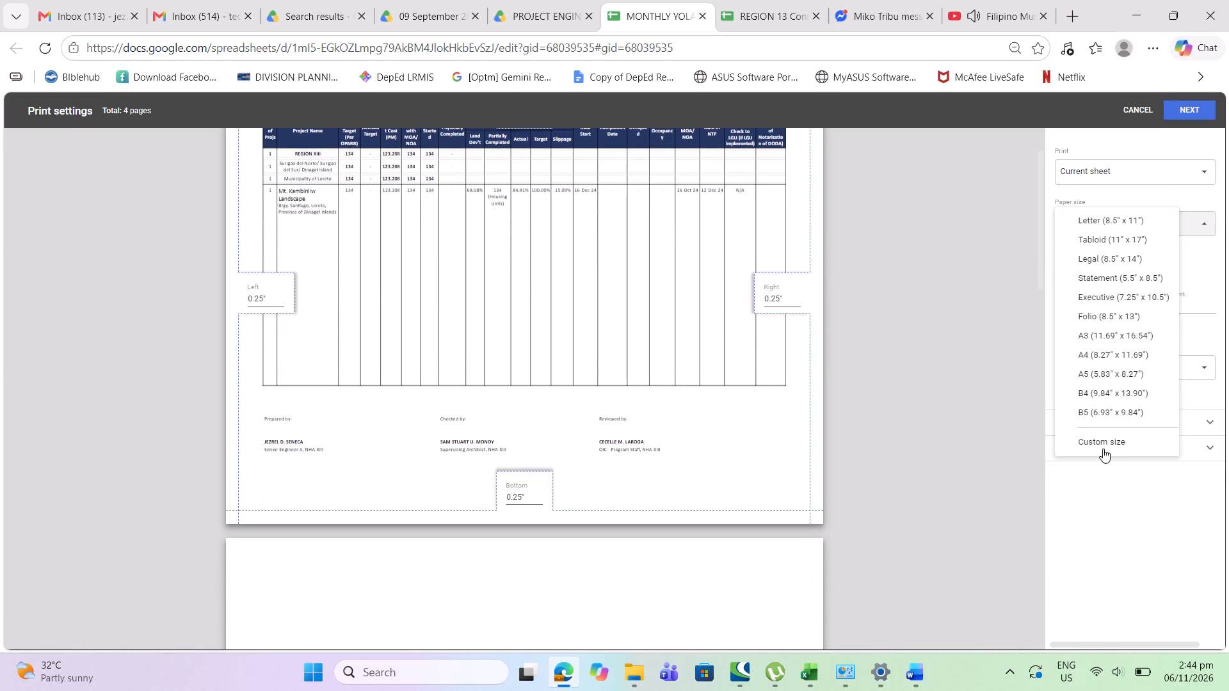
click(1103, 449)
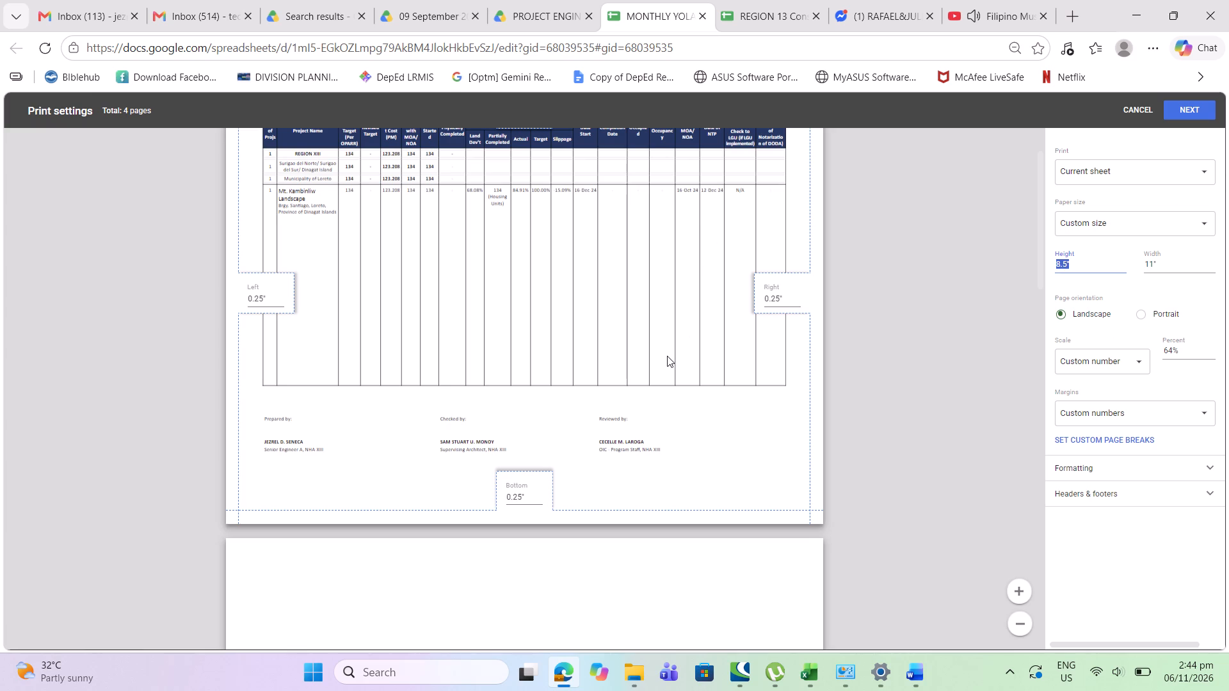
scroll(667, 356, up, 2)
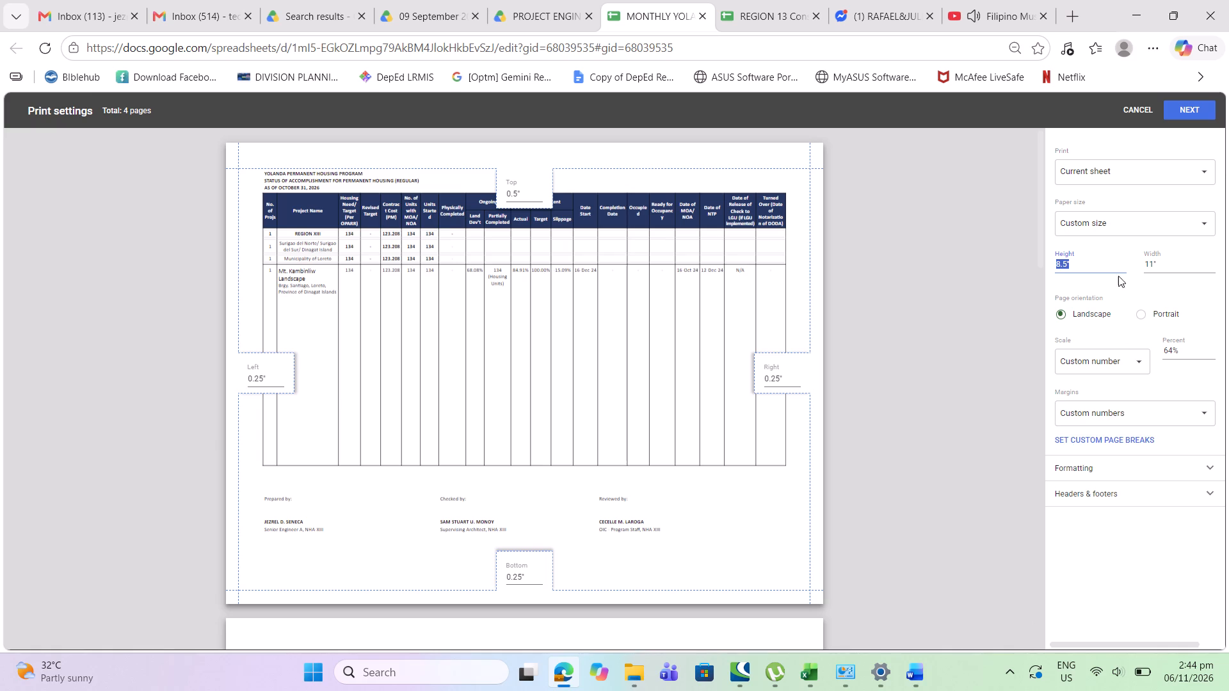
click(1155, 264)
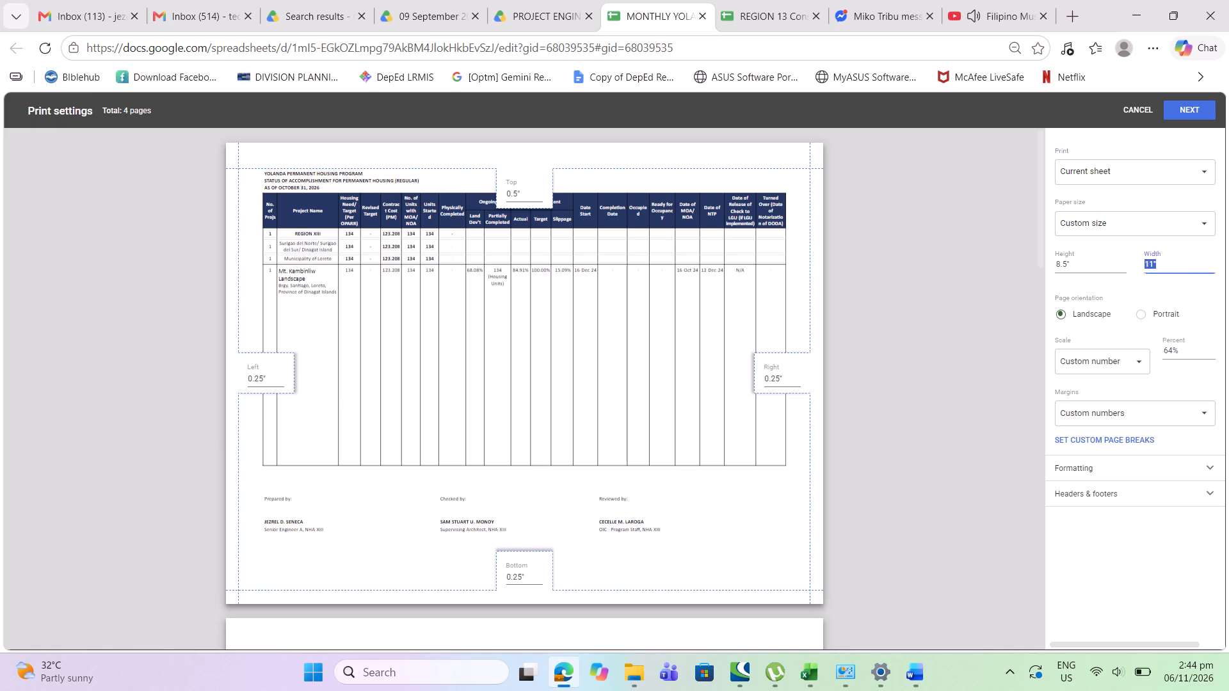
key(Left)
key(Right)
key(Right)
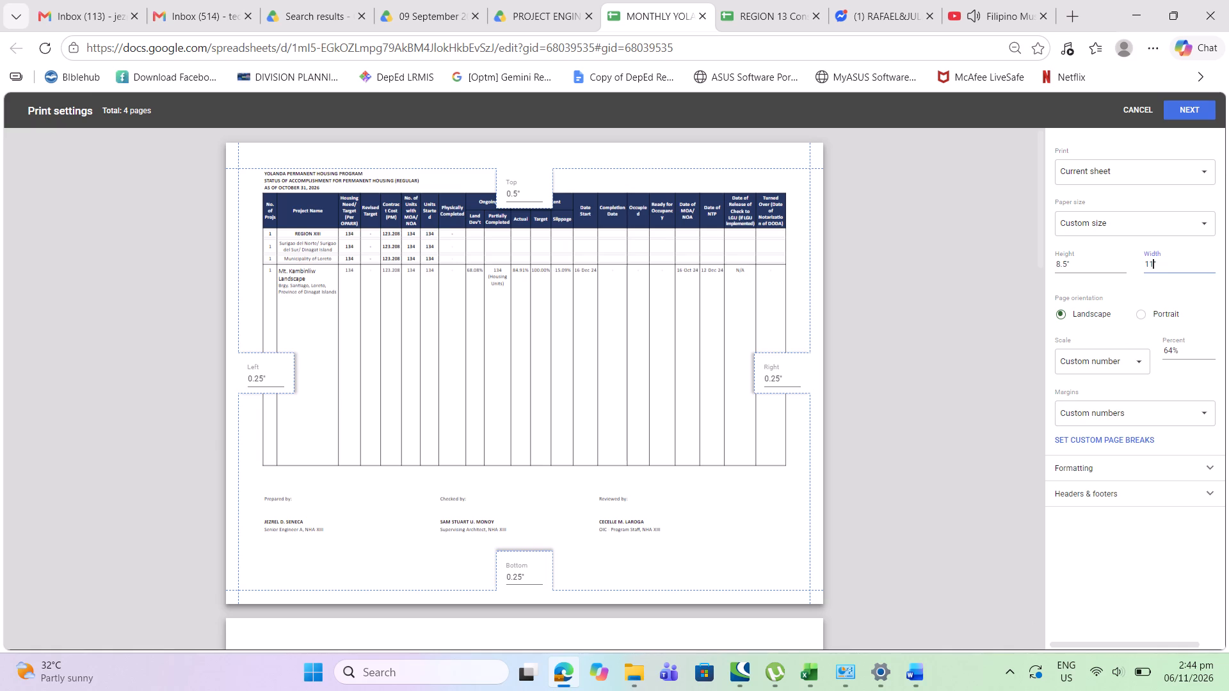
key(BackSpace)
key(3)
scroll(1134, 404, down, 1)
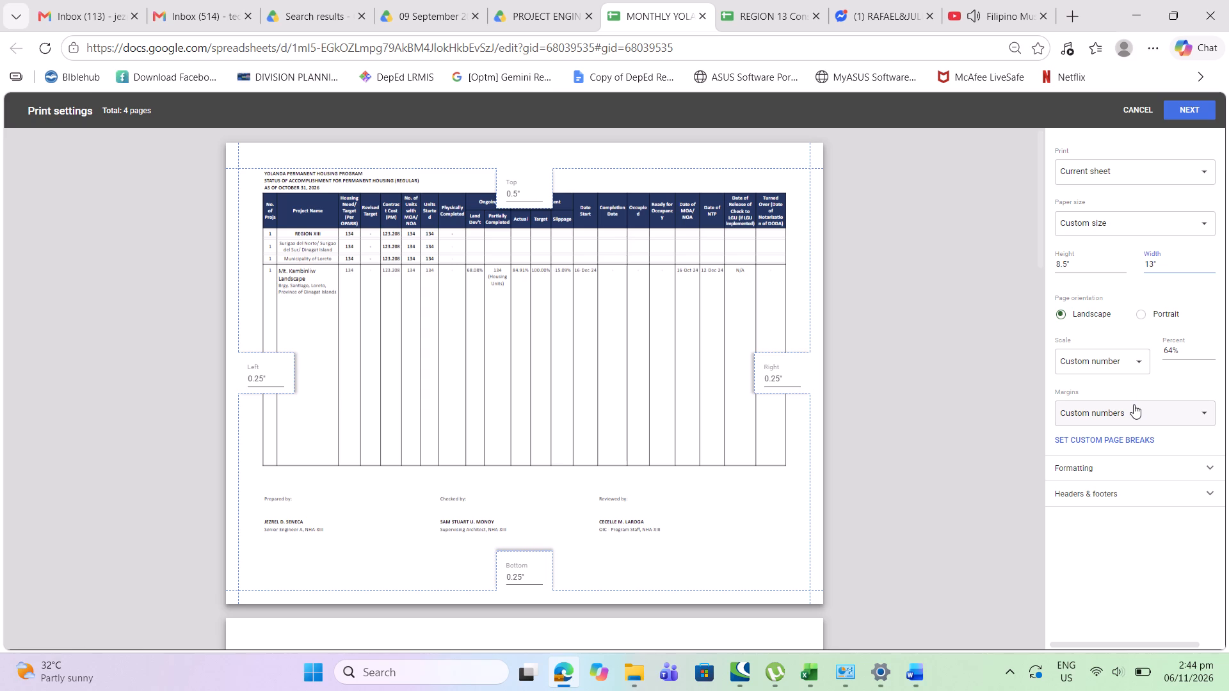
scroll(1133, 407, down, 3)
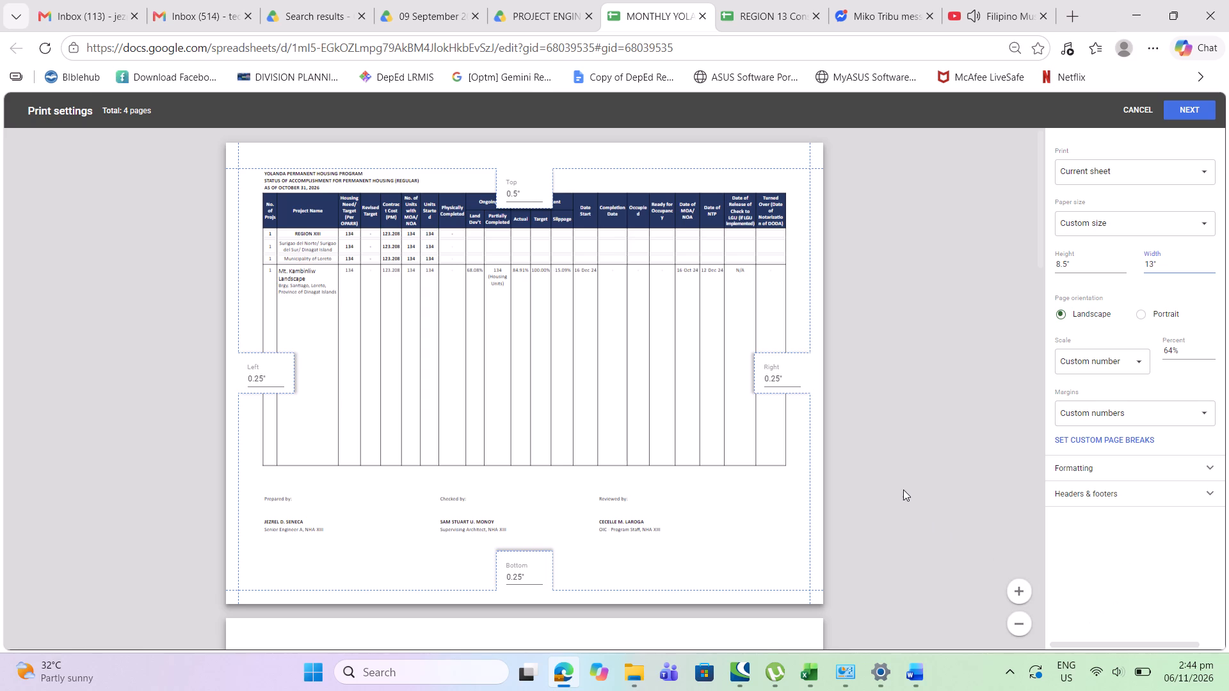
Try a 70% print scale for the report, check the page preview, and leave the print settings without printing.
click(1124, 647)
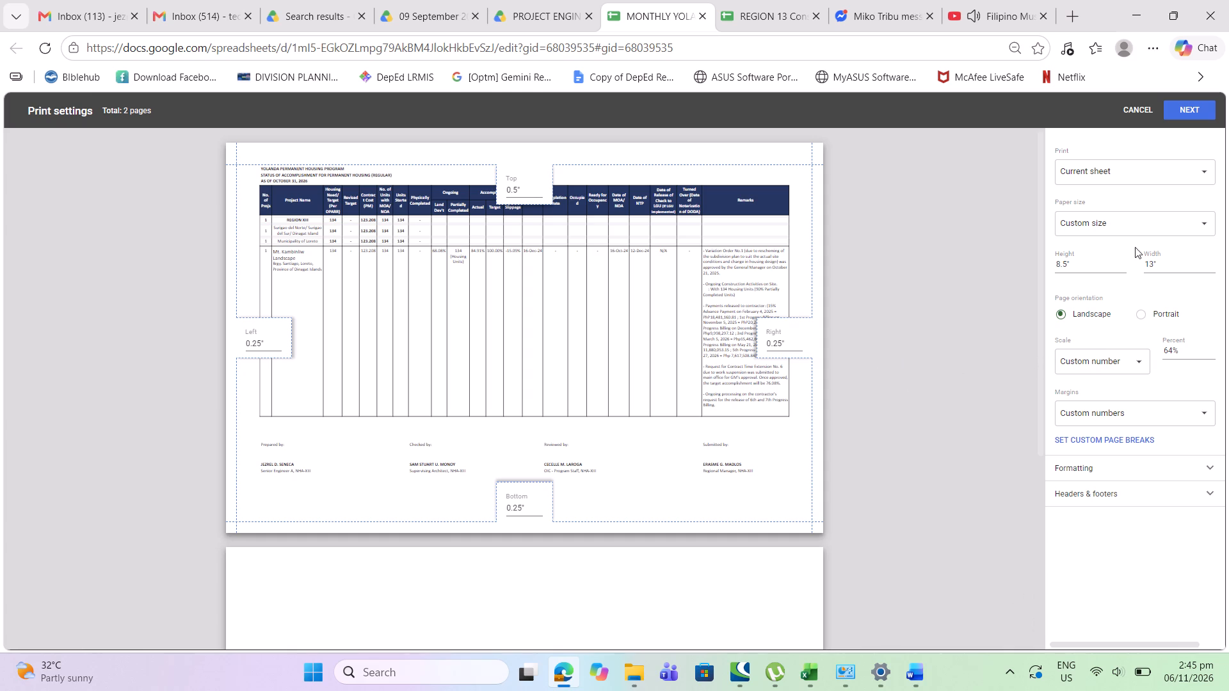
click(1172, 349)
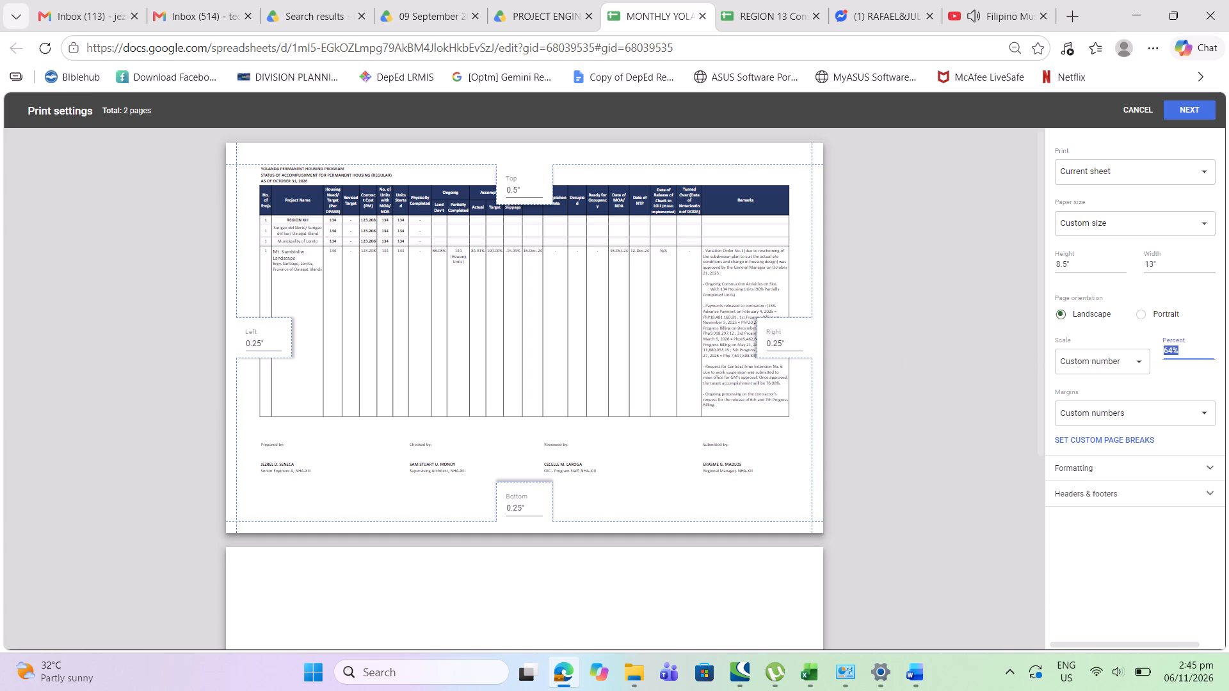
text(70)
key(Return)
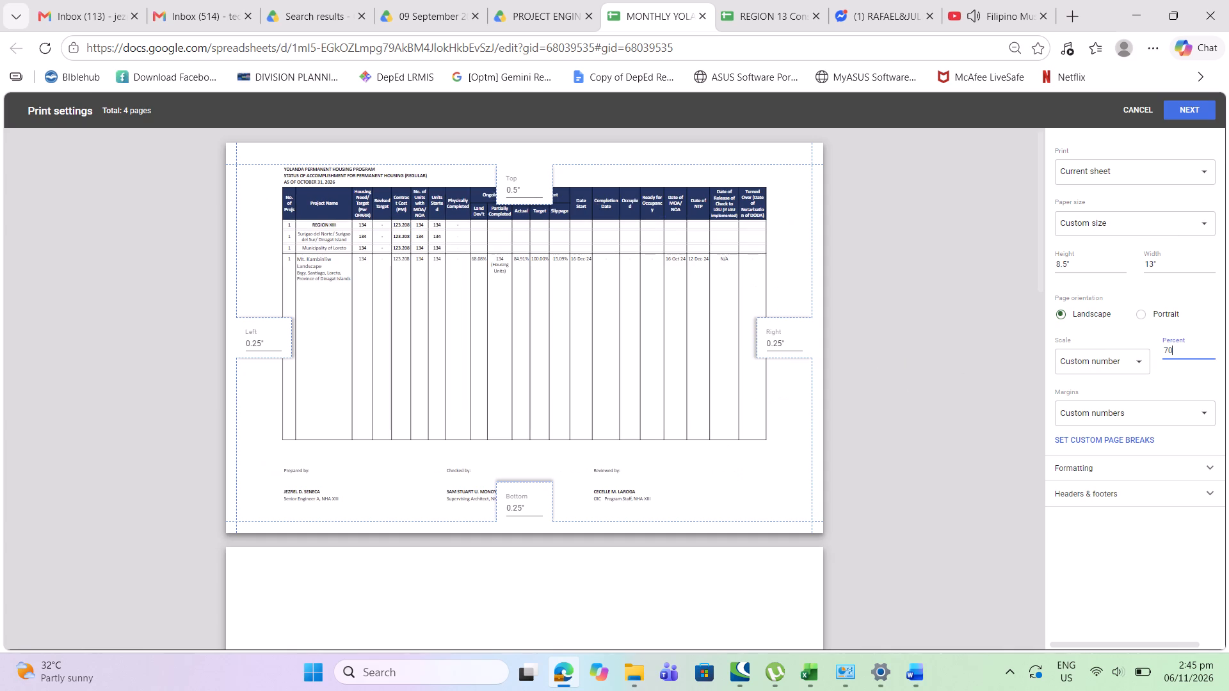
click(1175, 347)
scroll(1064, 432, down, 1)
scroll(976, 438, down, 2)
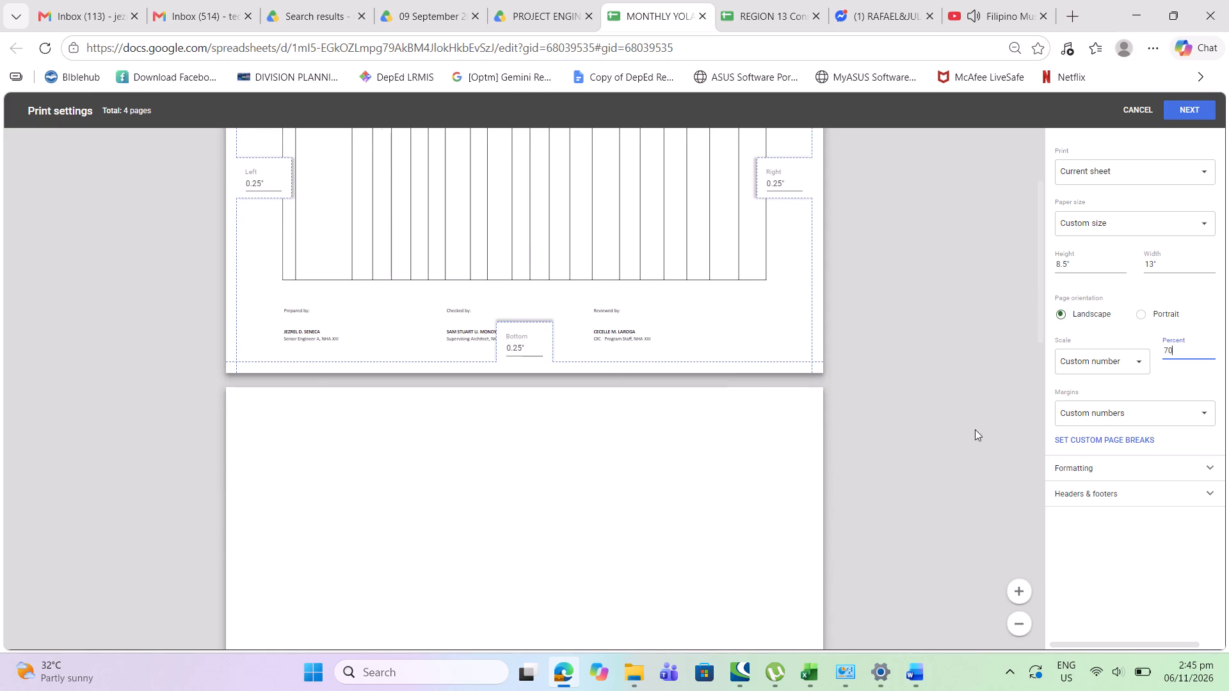
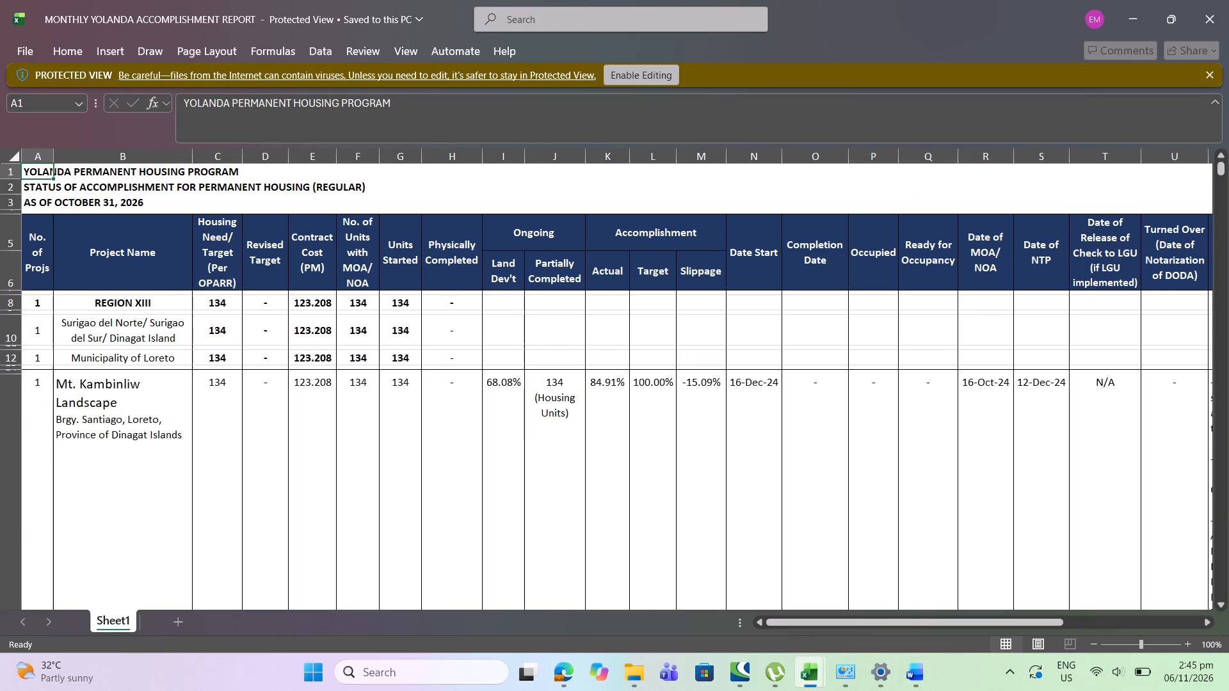
Enable editing on the Monthly Yolanda Accomplishment Report and display the sheet in page break preview.
click(626, 75)
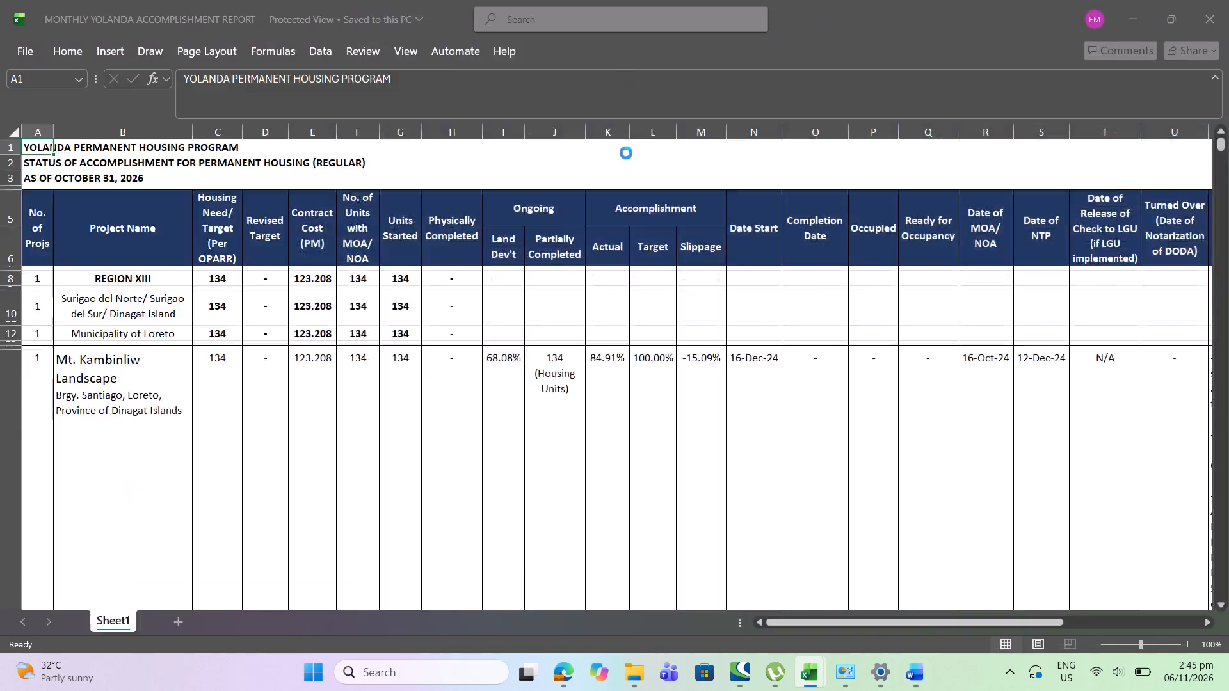
key(ctrl+p)
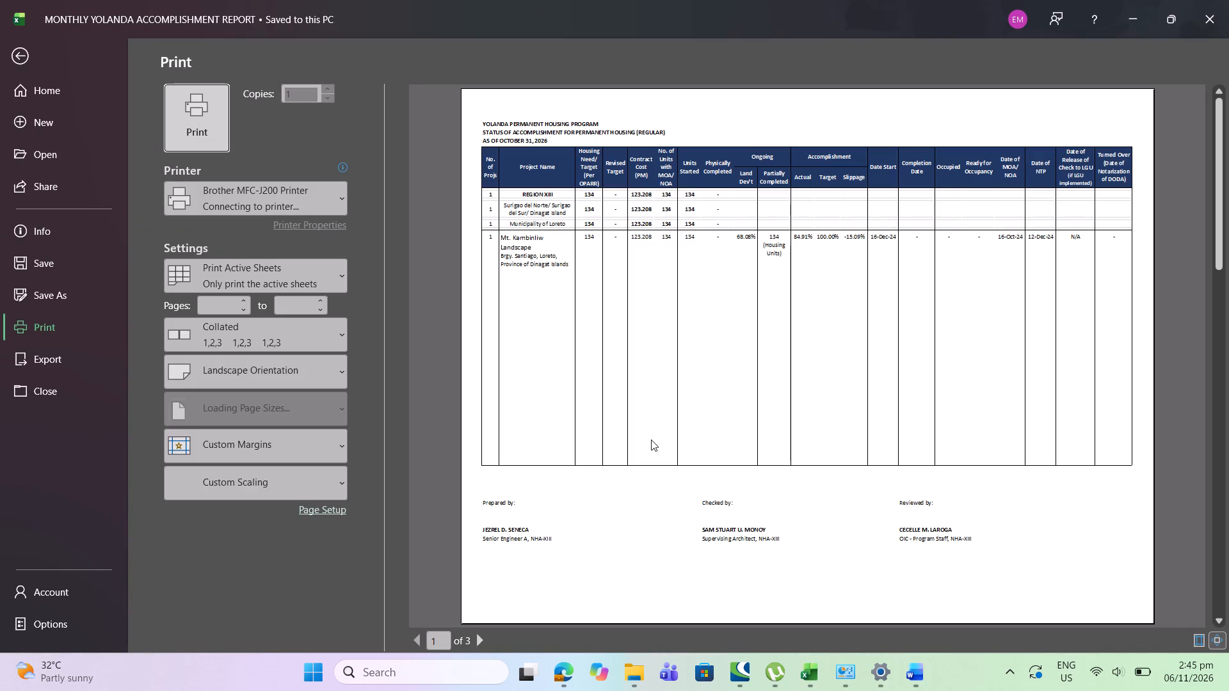
key(Escape)
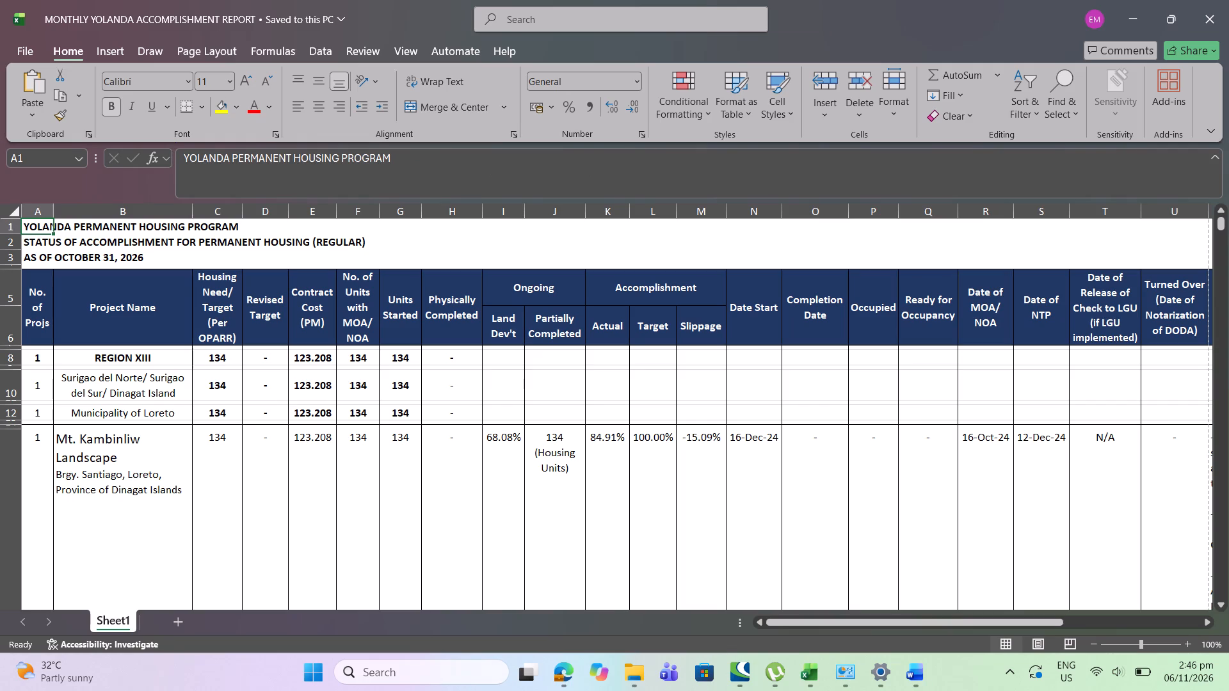
double_click(1090, 644)
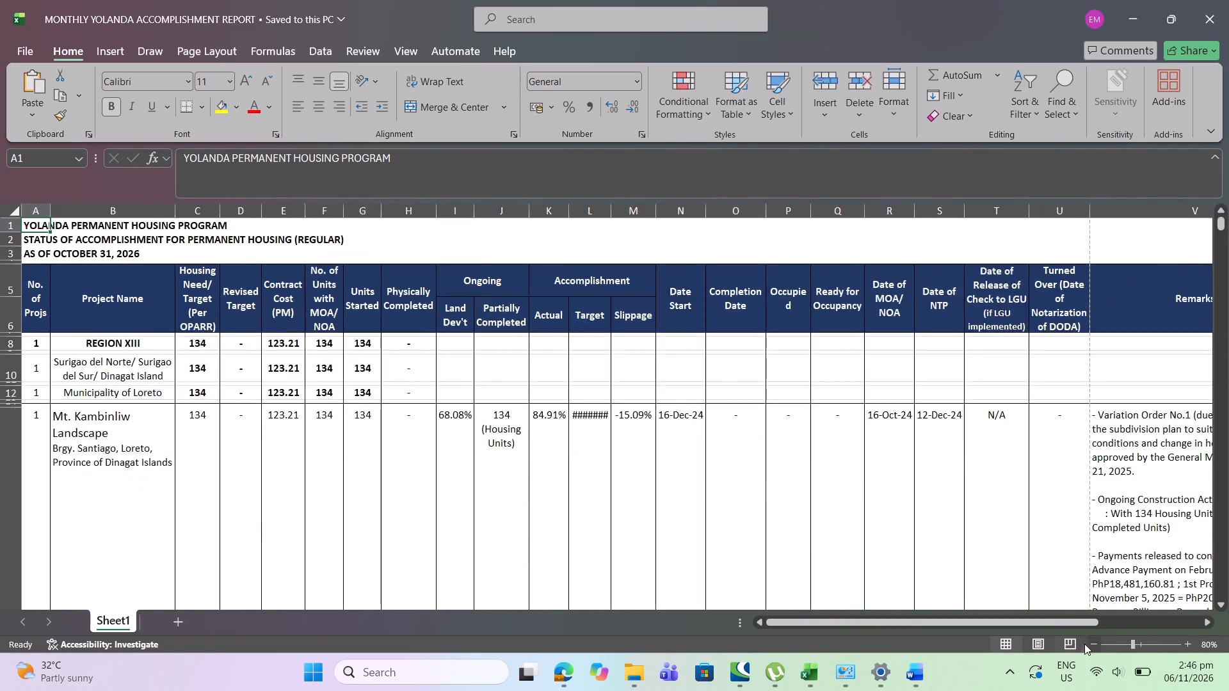
click(1081, 644)
click(1079, 644)
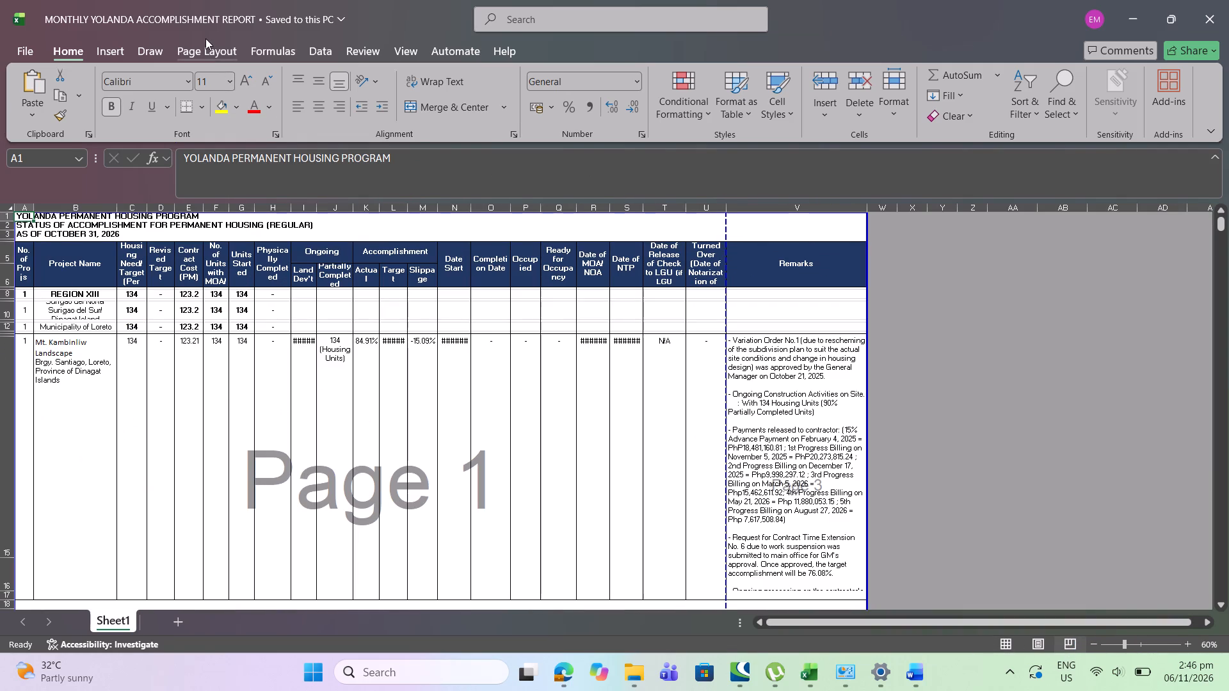
Set the report's paper to a user-defined size 8.5 inches wide by 13 inches high in the printer properties.
click(205, 38)
click(233, 113)
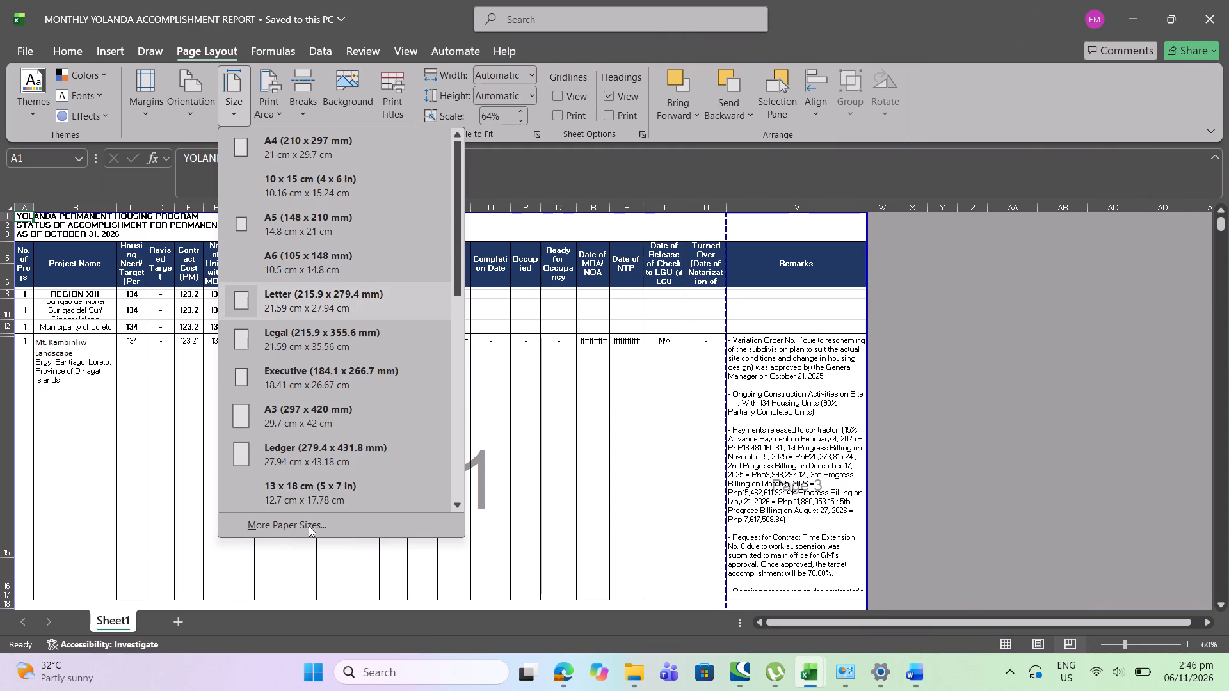
click(309, 526)
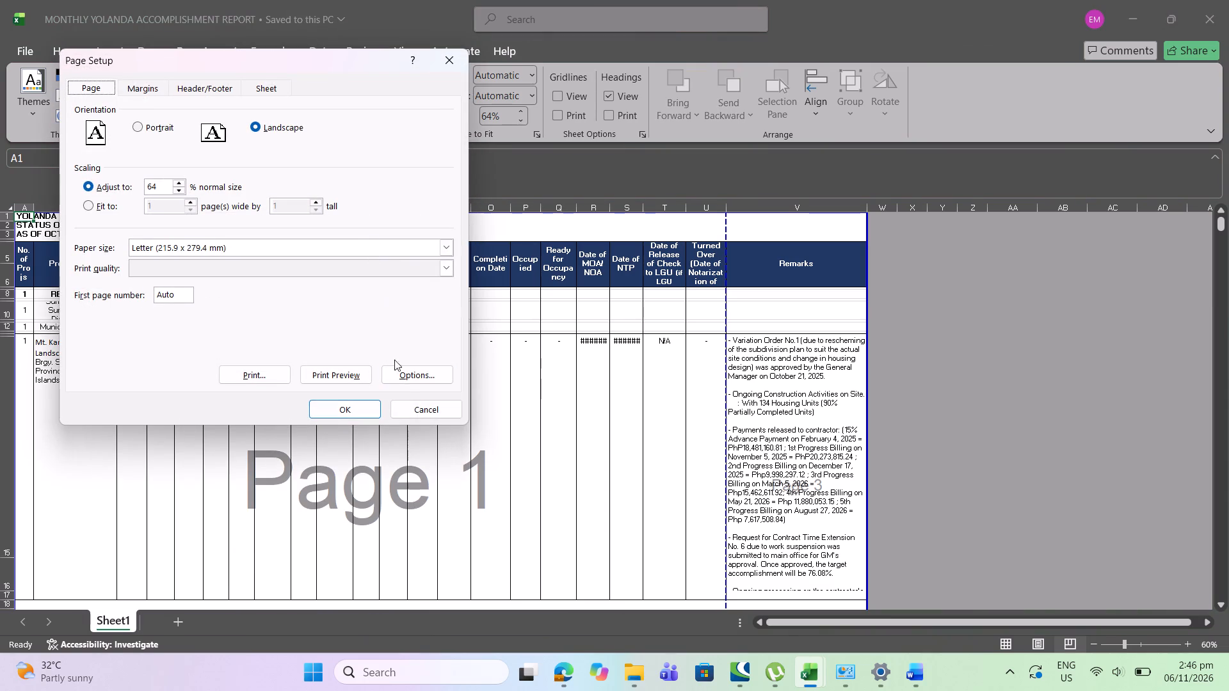
click(413, 375)
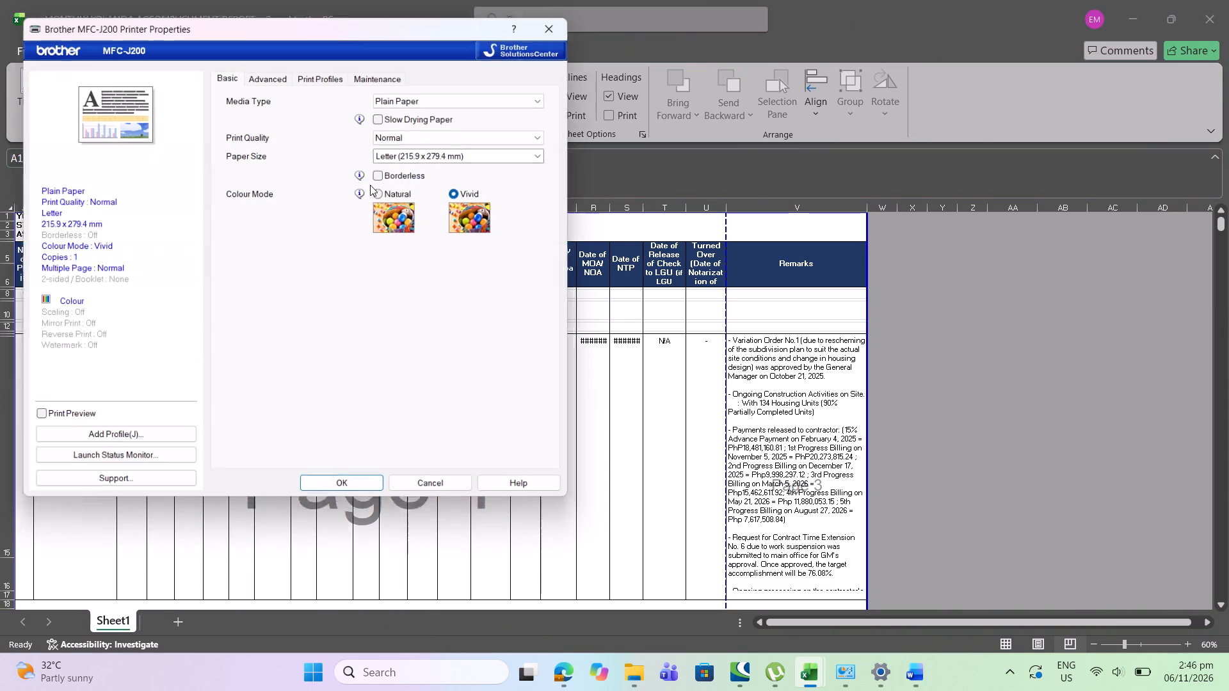
click(451, 155)
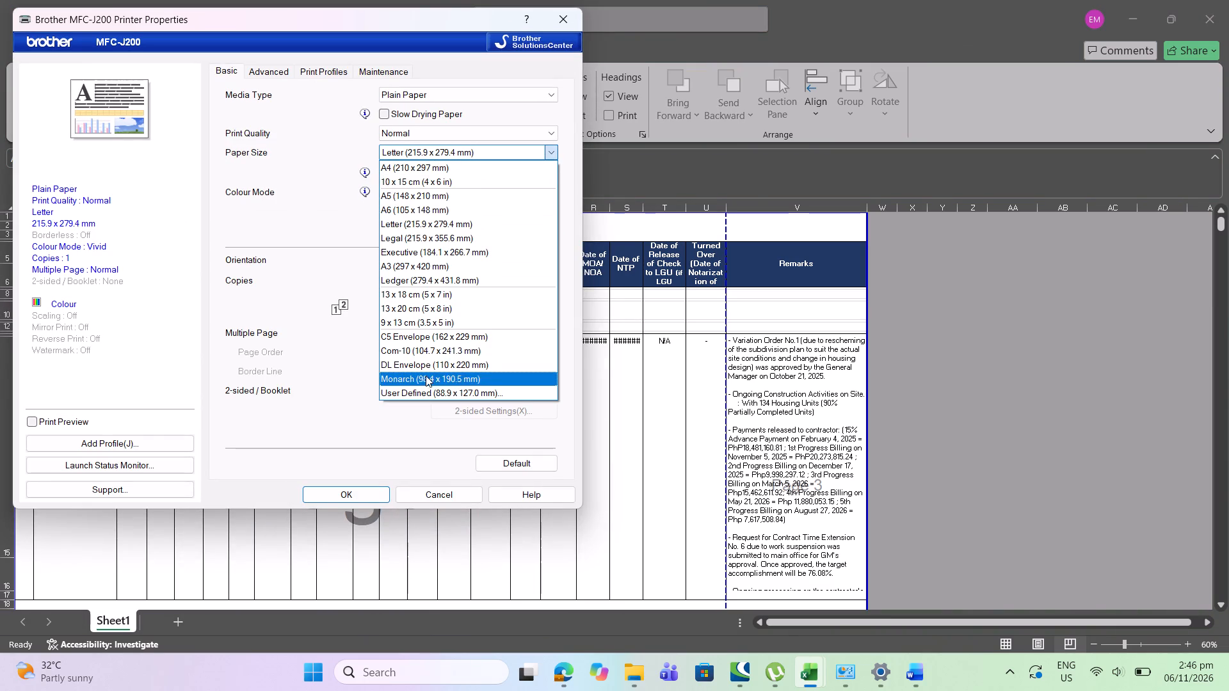
click(421, 390)
click(374, 154)
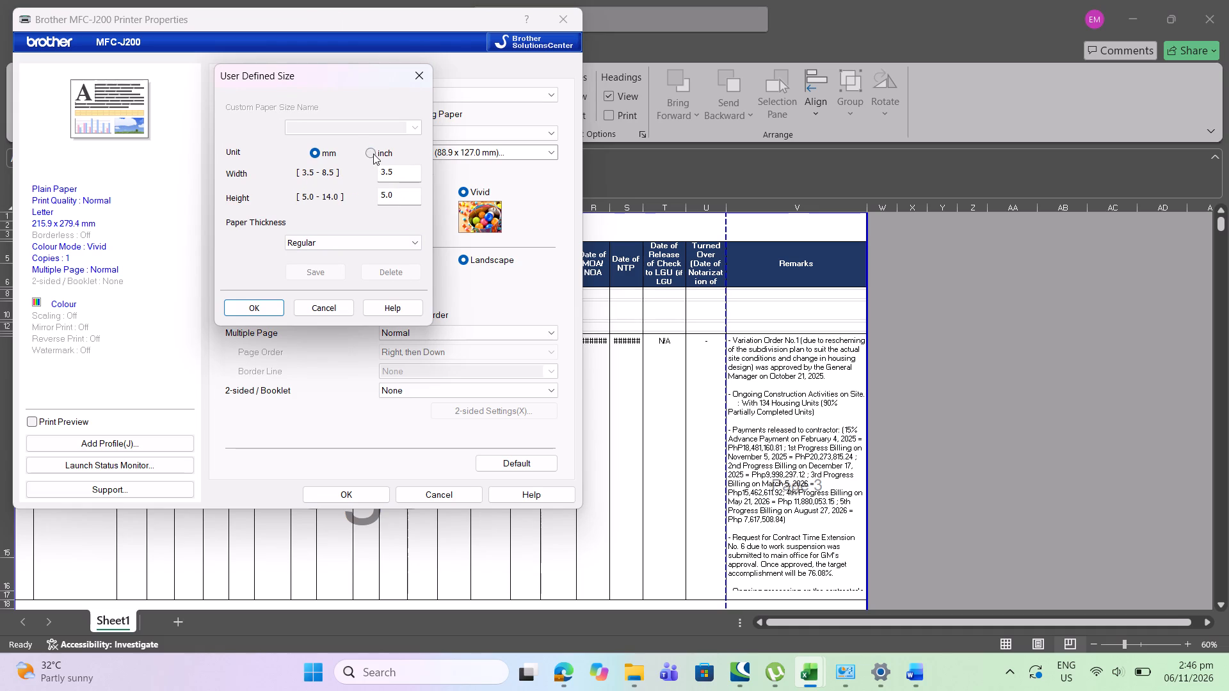
click(384, 167)
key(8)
drag(382, 193, 385, 204)
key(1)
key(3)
click(247, 304)
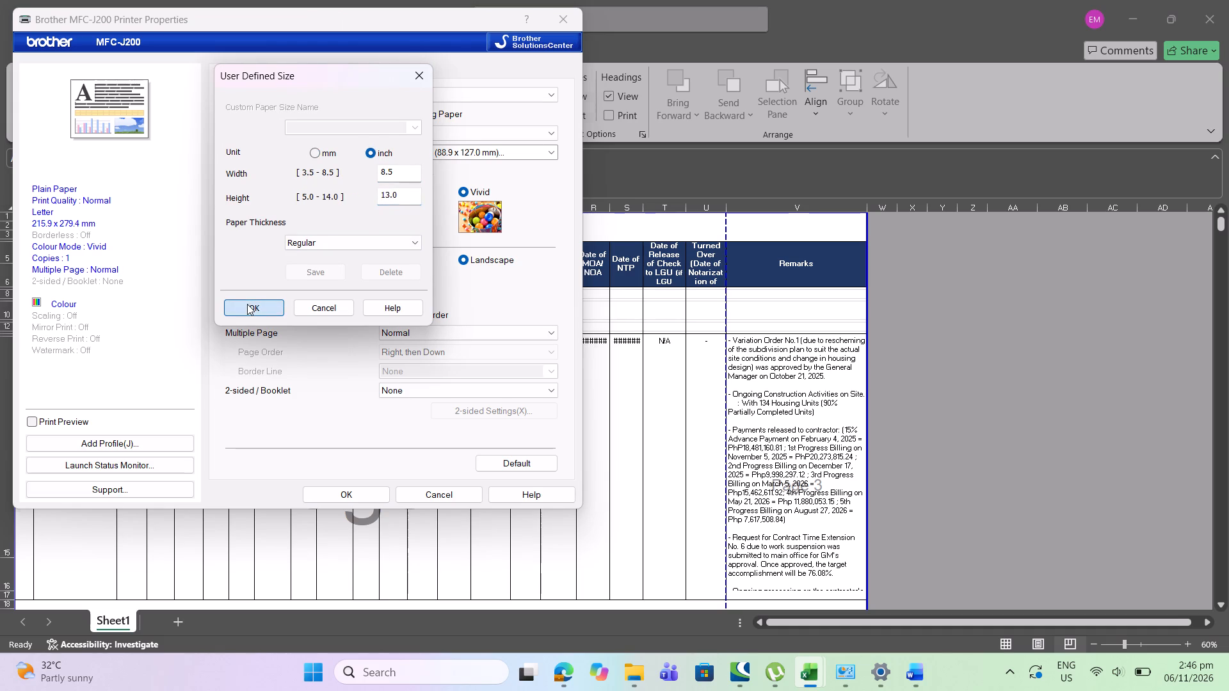
click(349, 493)
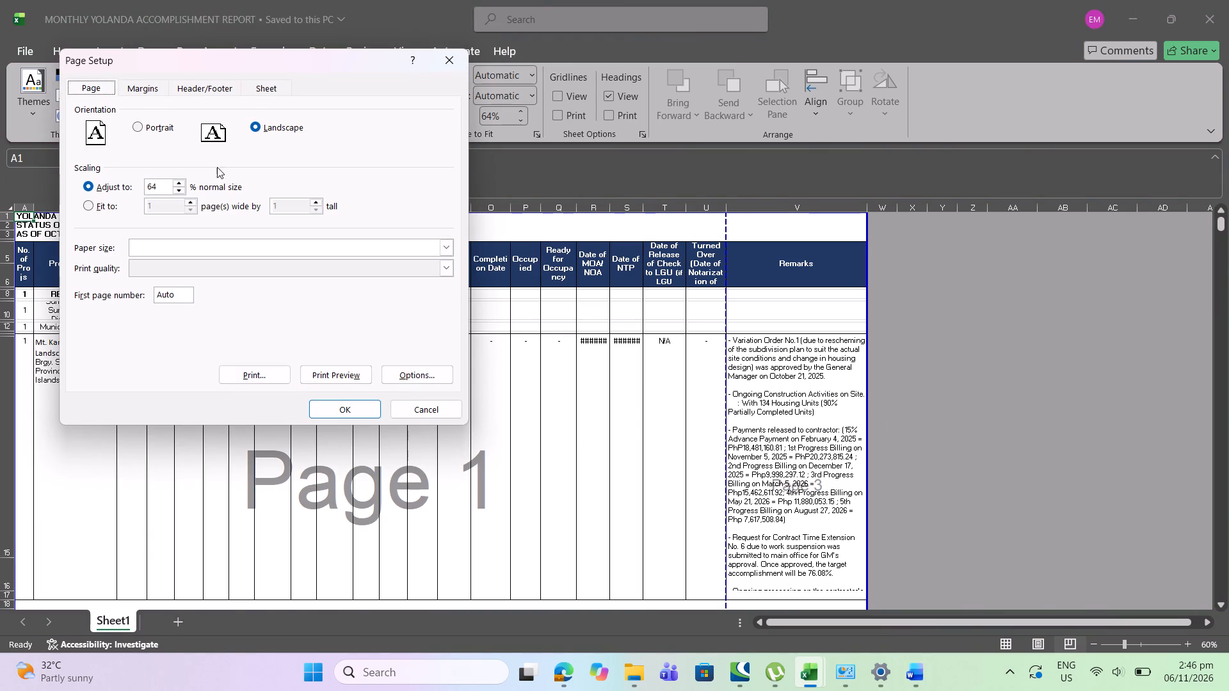
Set the left, right, bottom and top page margins to 0.5 cm each and apply the page setup.
click(146, 91)
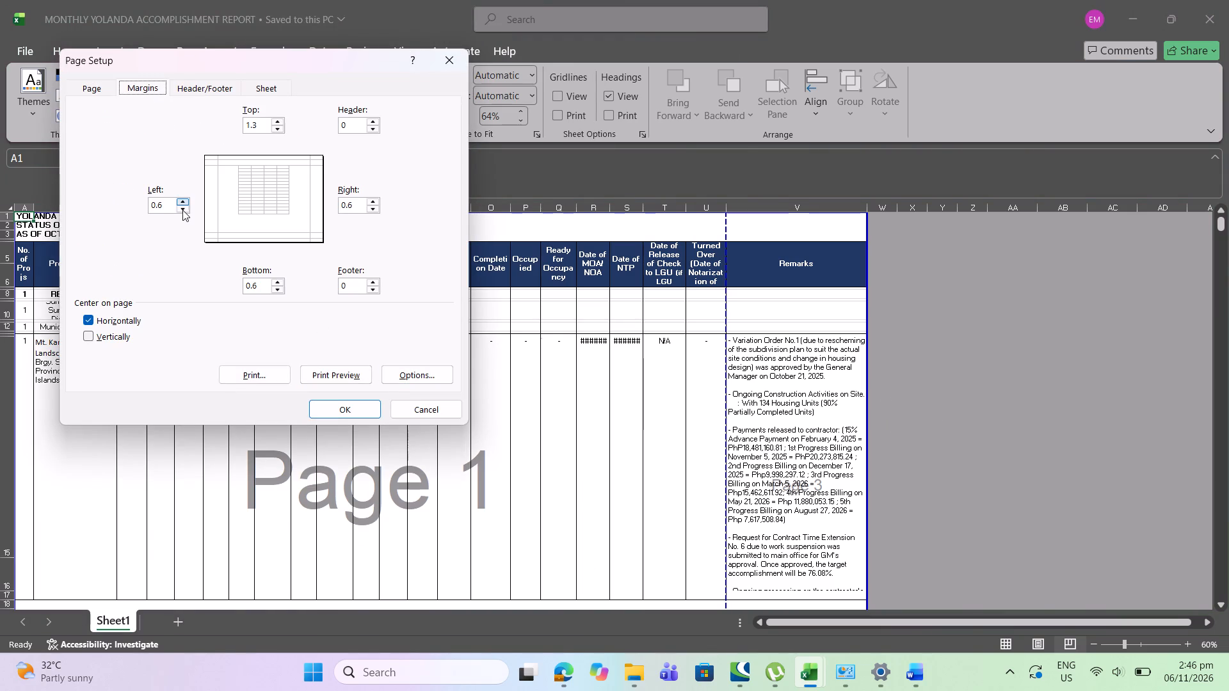
double_click(183, 213)
double_click(182, 210)
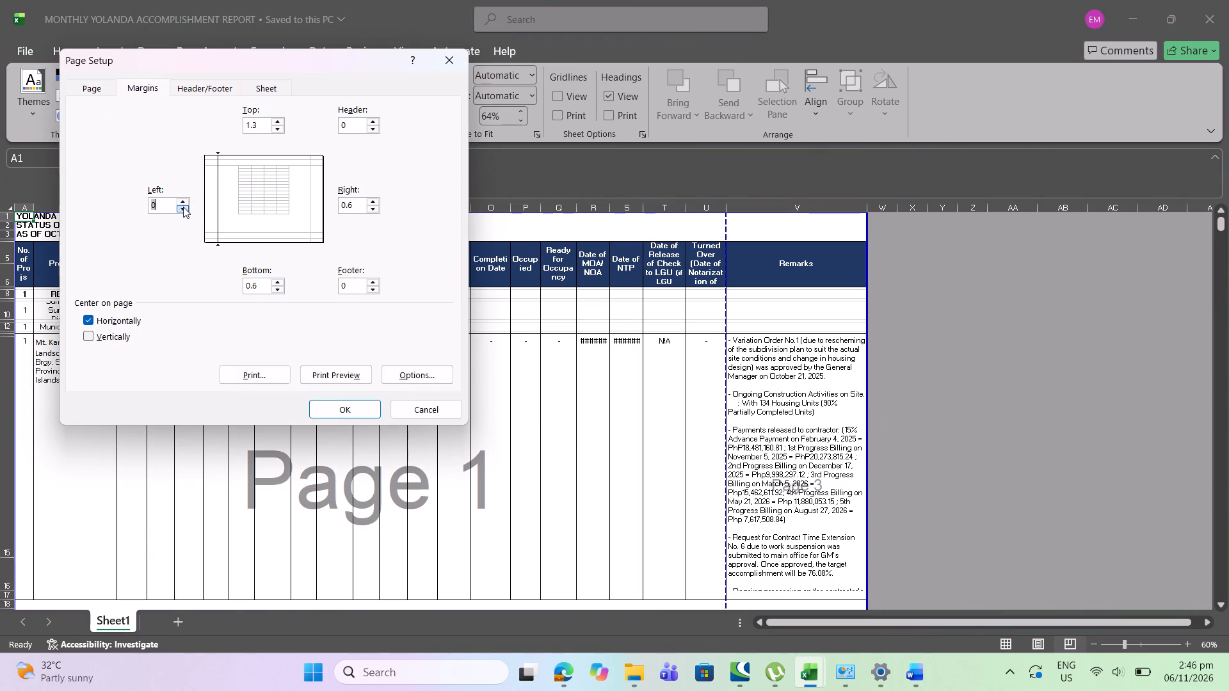
click(184, 205)
double_click(371, 210)
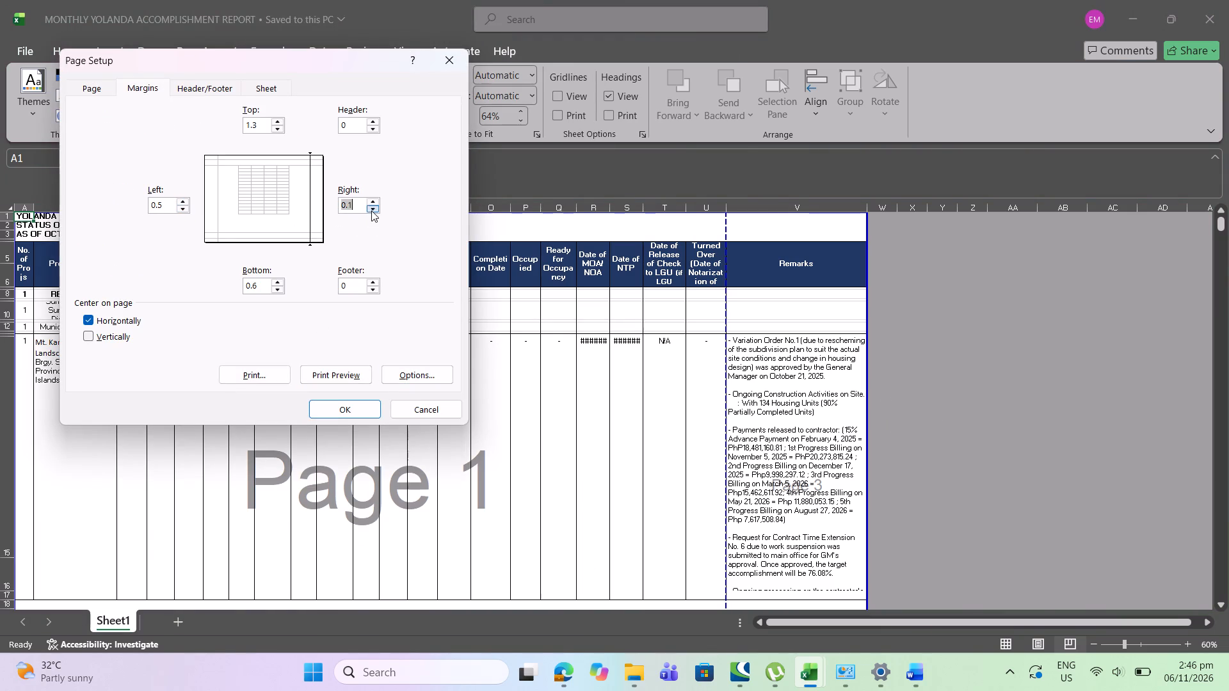
click(376, 200)
double_click(278, 292)
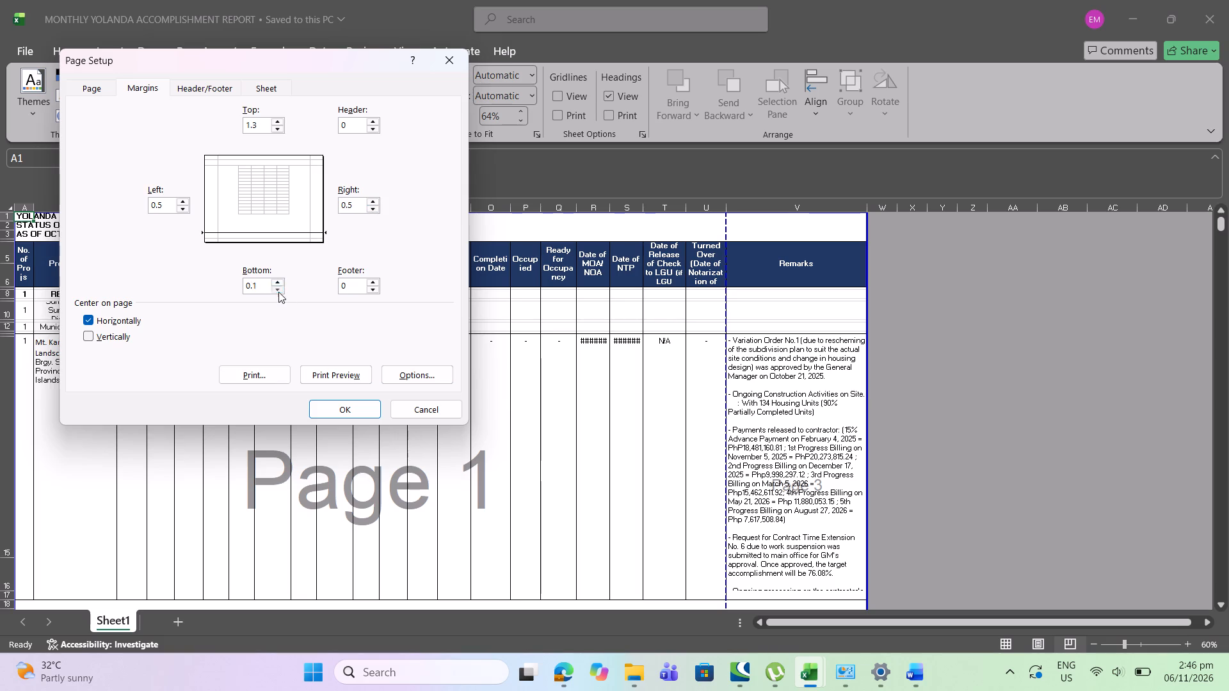
click(279, 282)
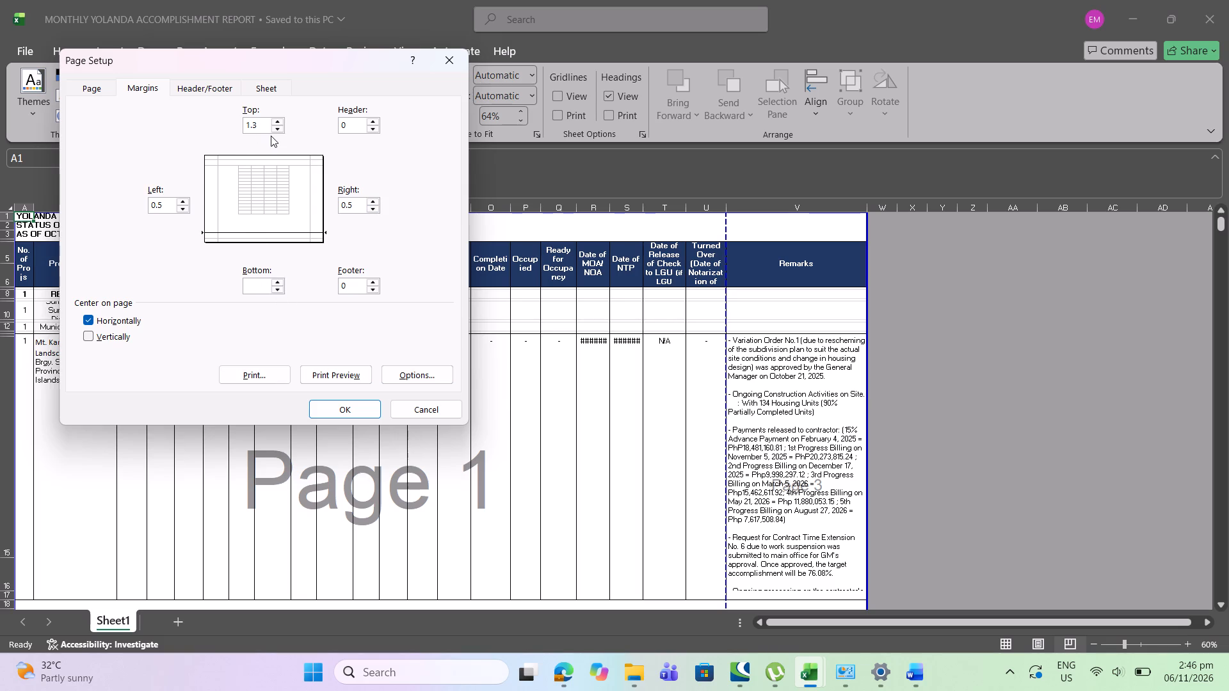
triple_click(275, 129)
click(281, 123)
click(343, 415)
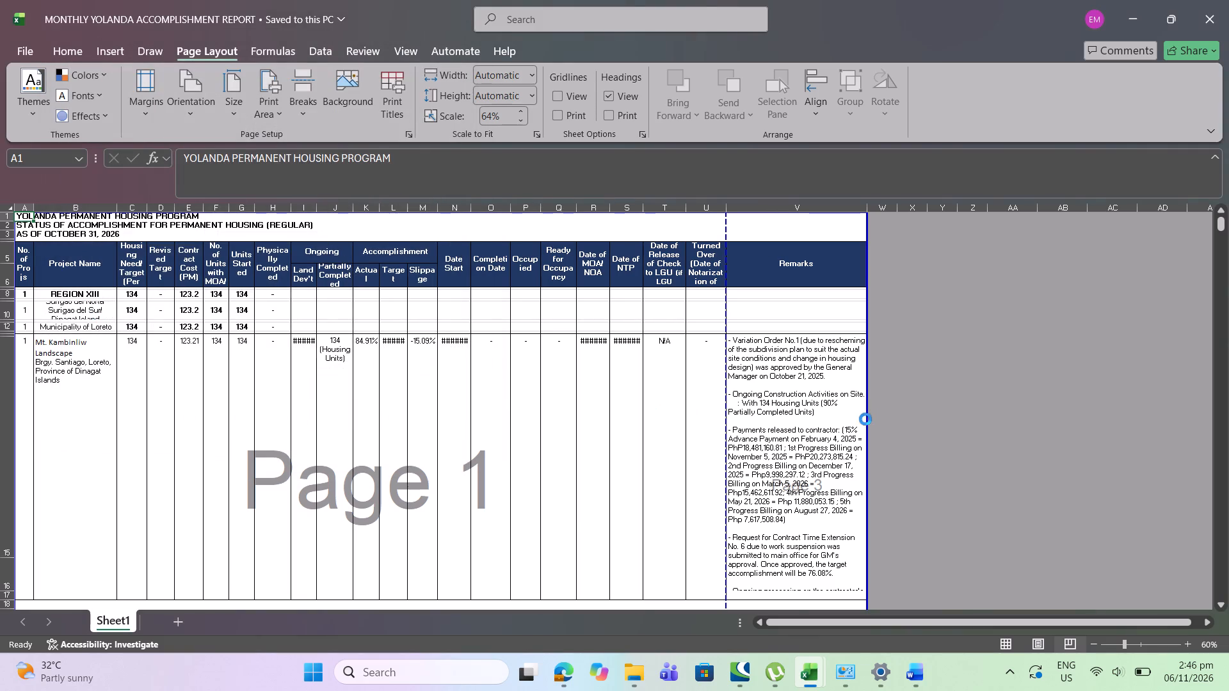
Check both preview pages and shorten the print area to end at row 31, excluding the loose signature images below the signatories.
click(933, 411)
scroll(933, 411, down, 1)
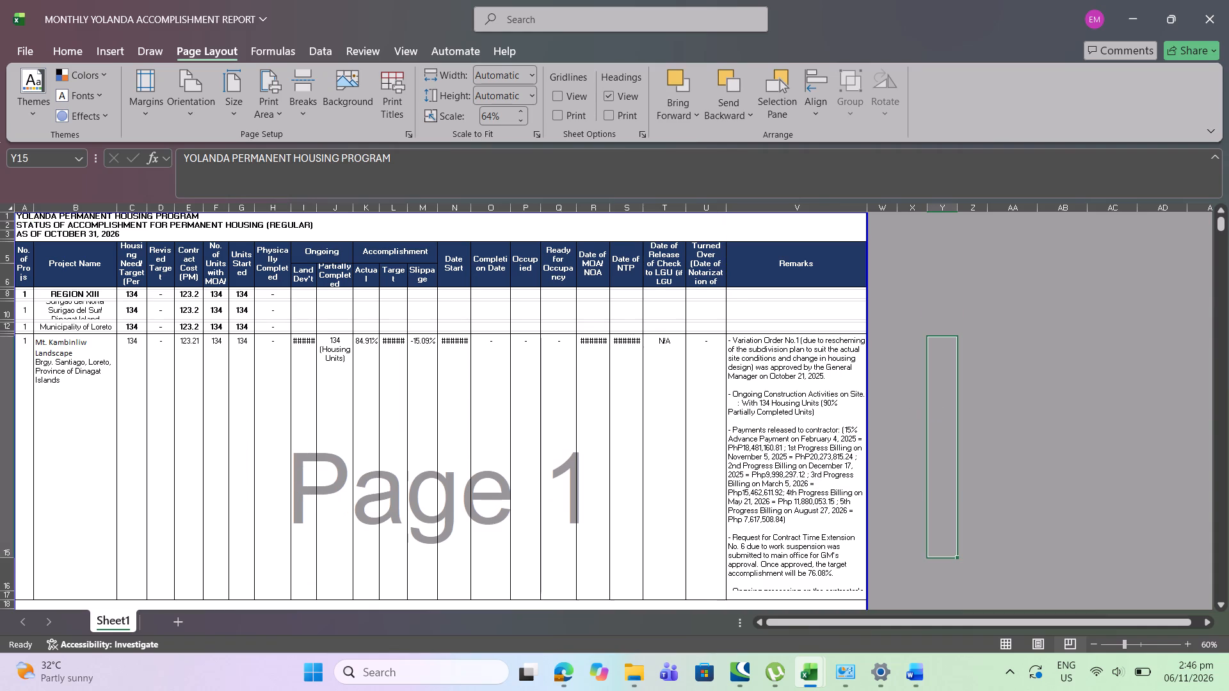
scroll(933, 411, down, 3)
key(ctrl+p)
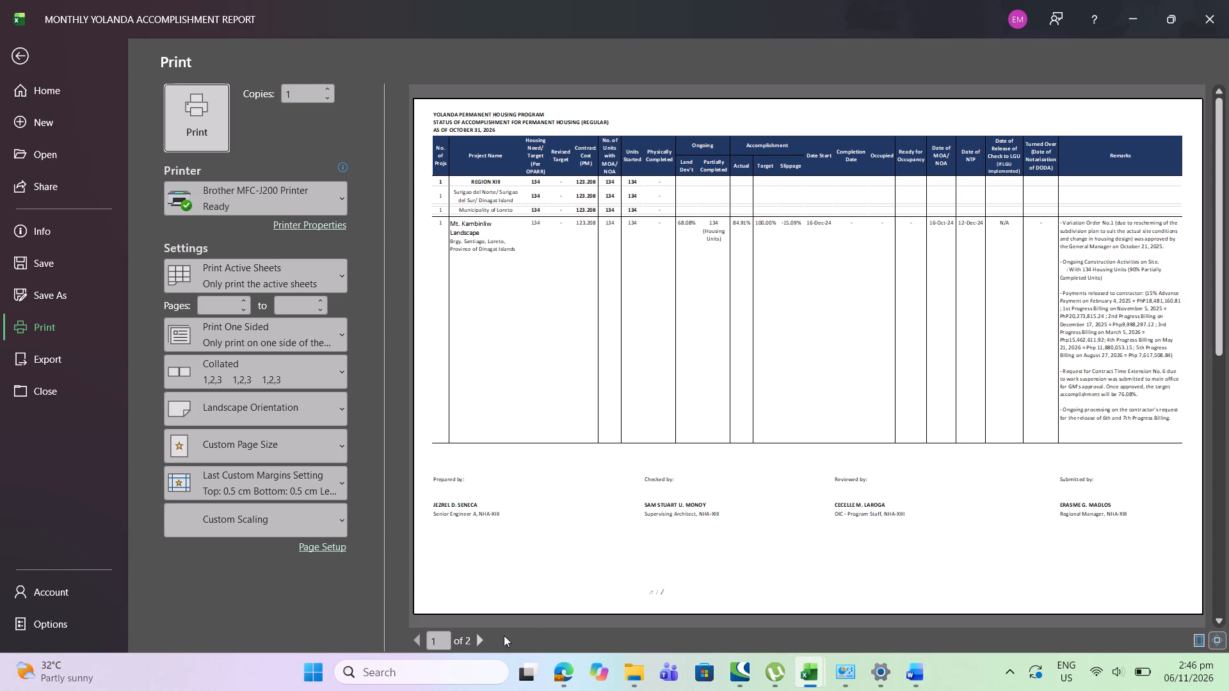
click(484, 643)
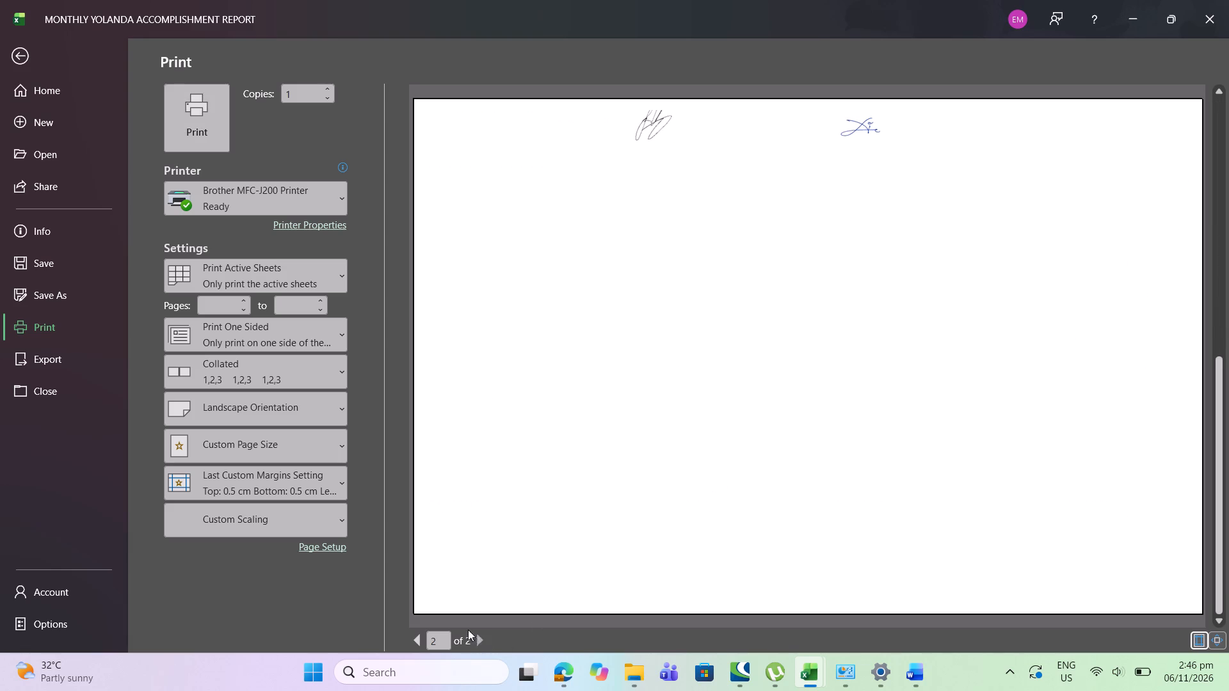
click(412, 633)
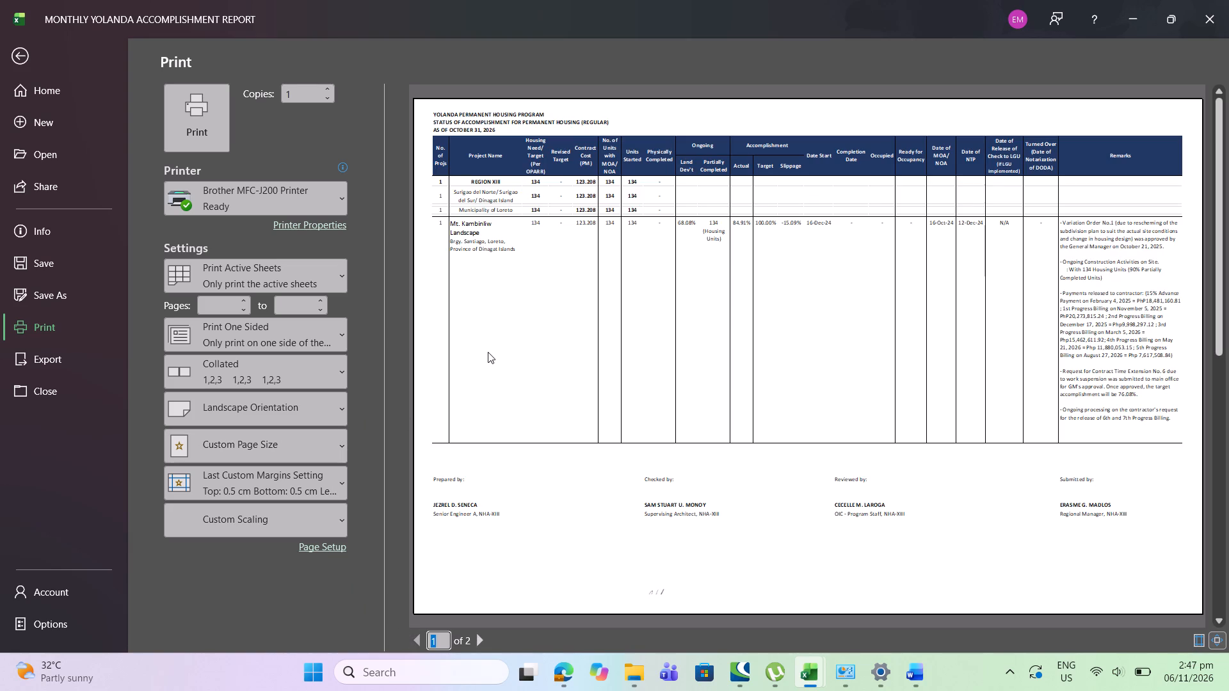
key(Escape)
scroll(495, 405, down, 3)
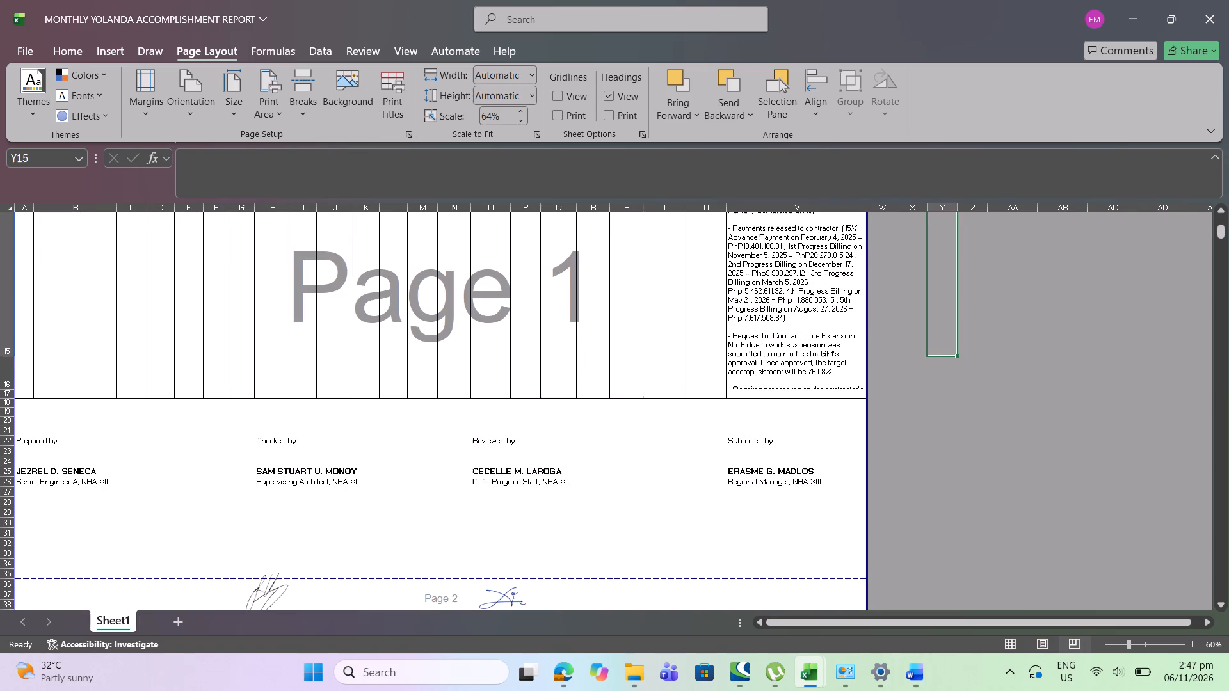
scroll(483, 515, down, 3)
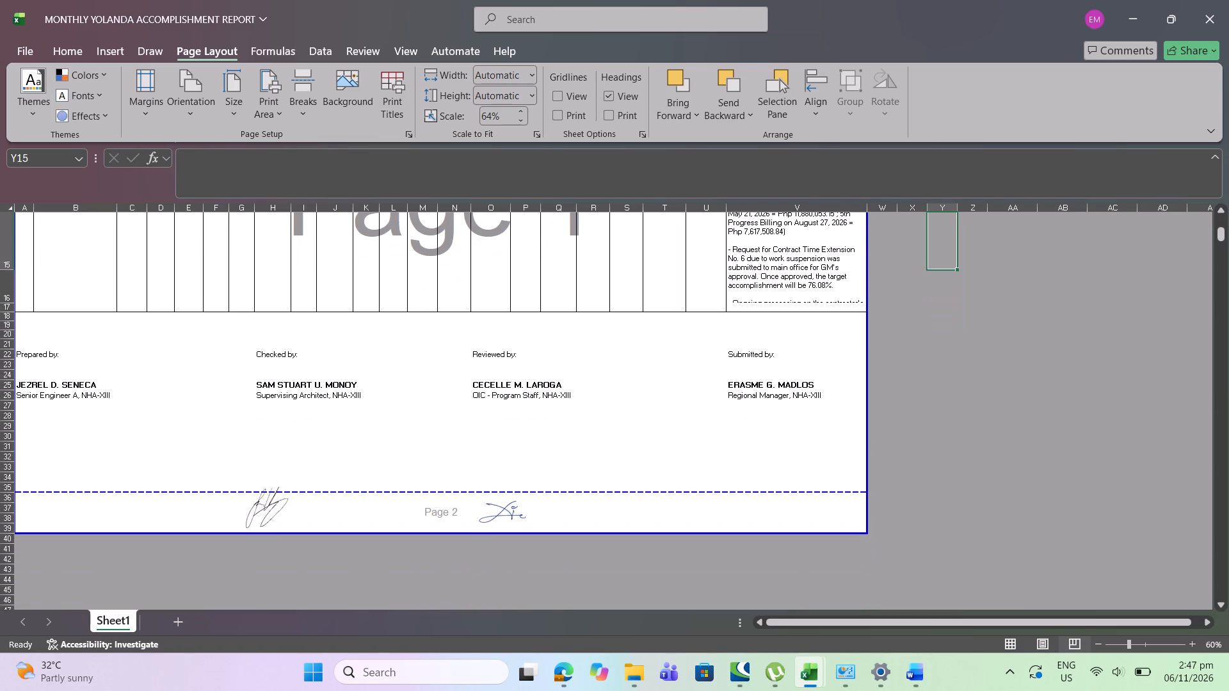
drag(451, 532, 450, 495)
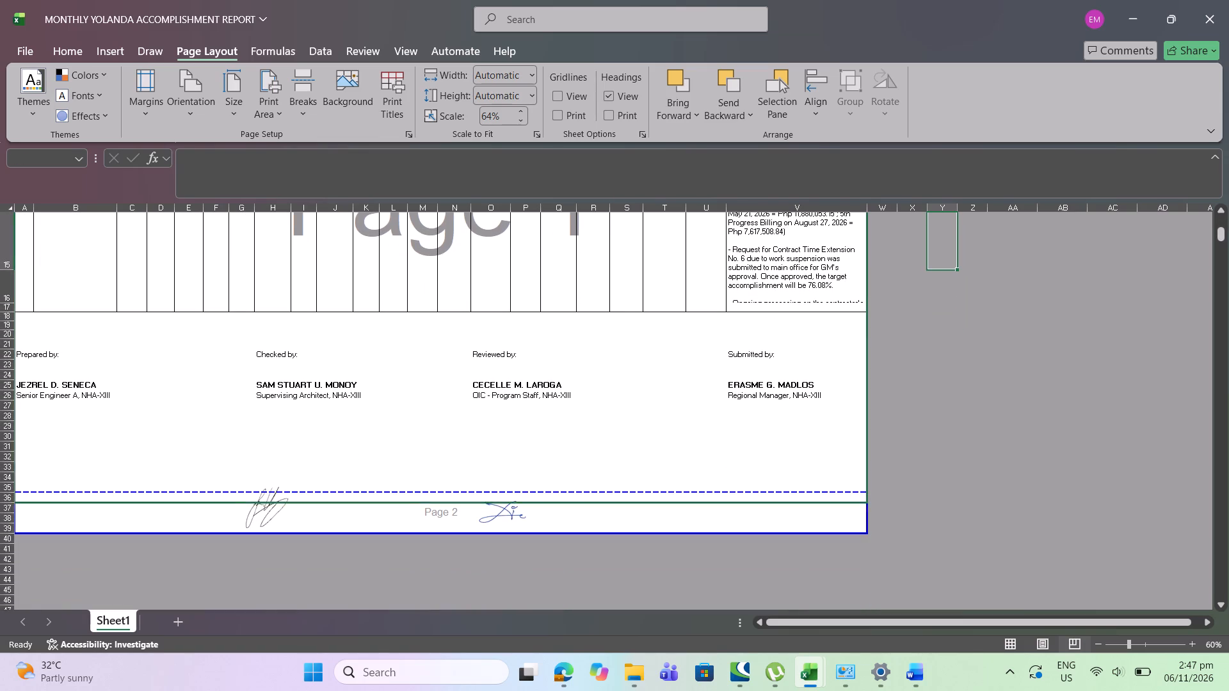
drag(450, 495, 449, 455)
scroll(744, 503, down, 2)
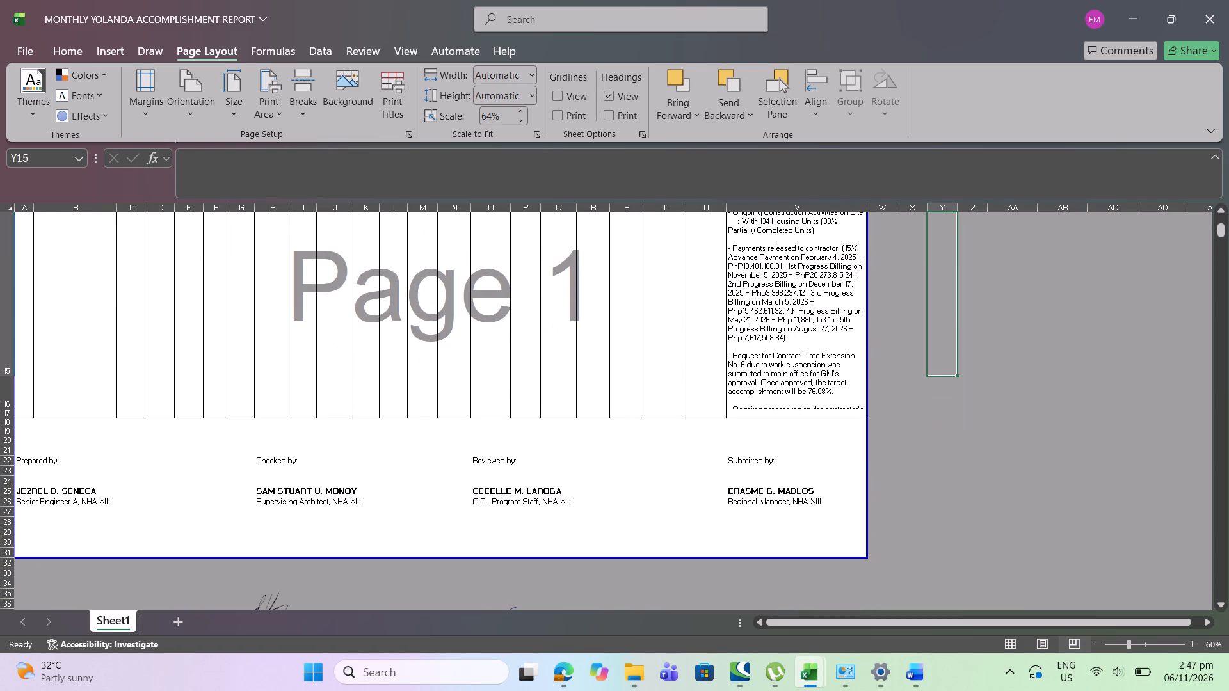
Print only page 1 of the Yolanda accomplishment report on the Brother MFC-J200 printer.
key(ctrl+p)
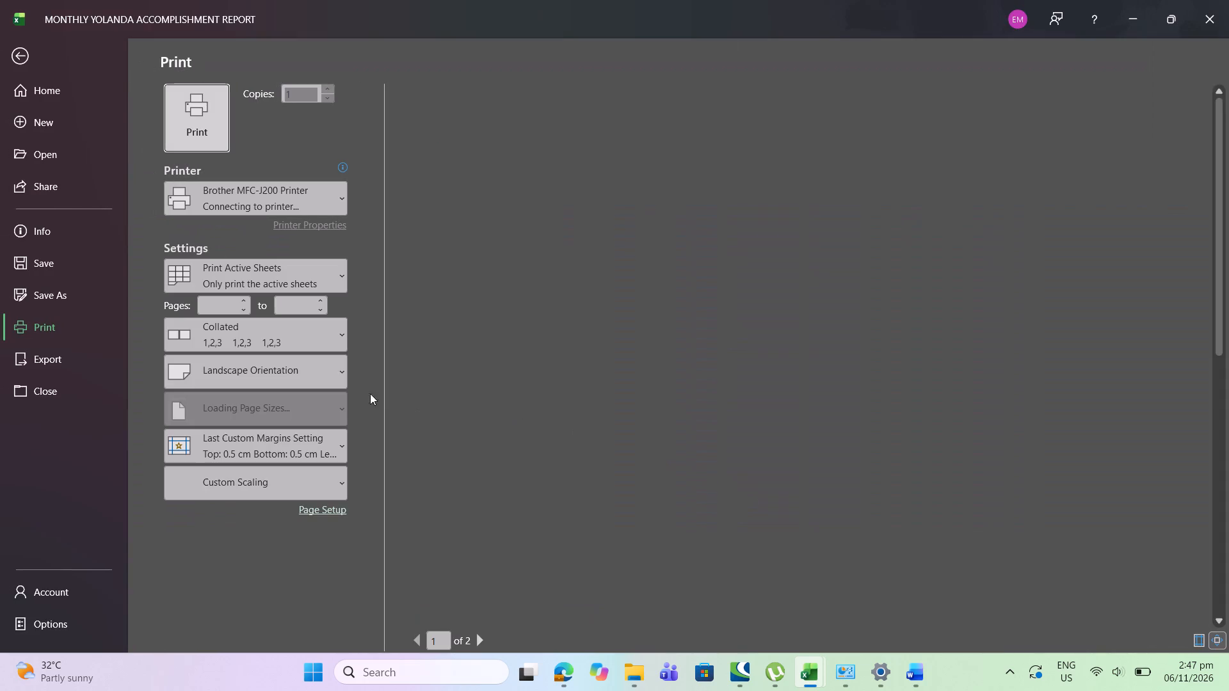
click(214, 306)
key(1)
key(Tab)
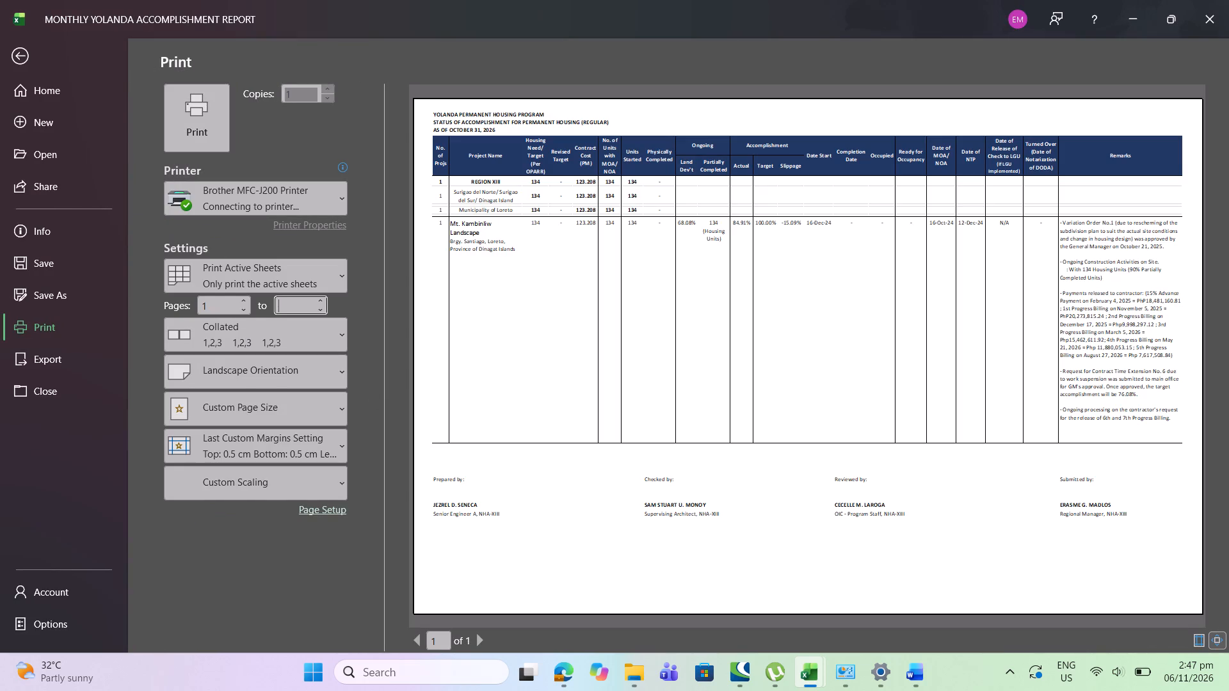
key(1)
click(193, 102)
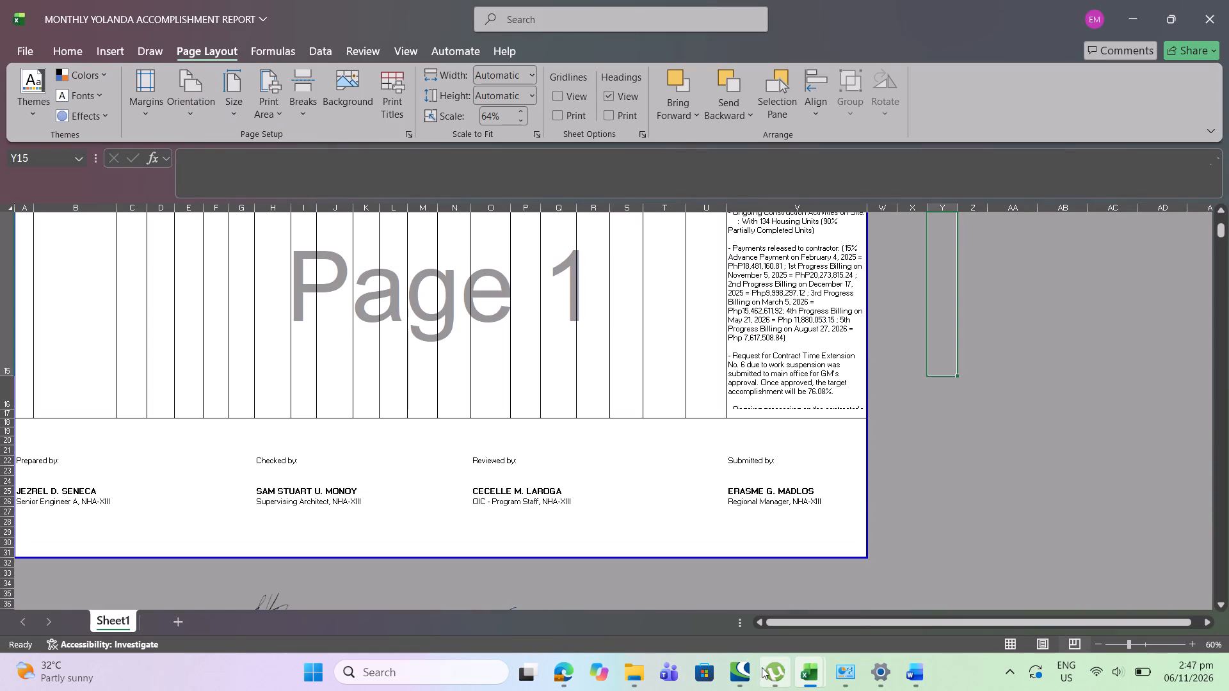
Switch to the REGION 13 Consolidated PPR and CMR workbook and hide Sheet2.
click(805, 672)
click(735, 610)
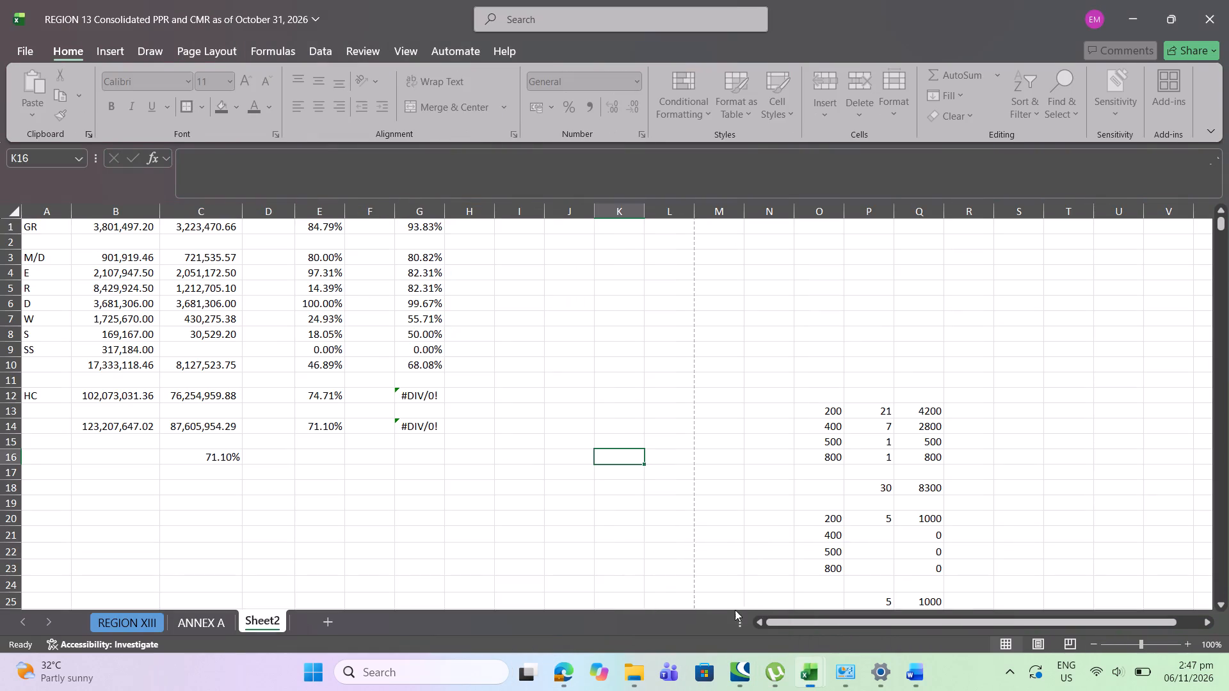
right_click(271, 621)
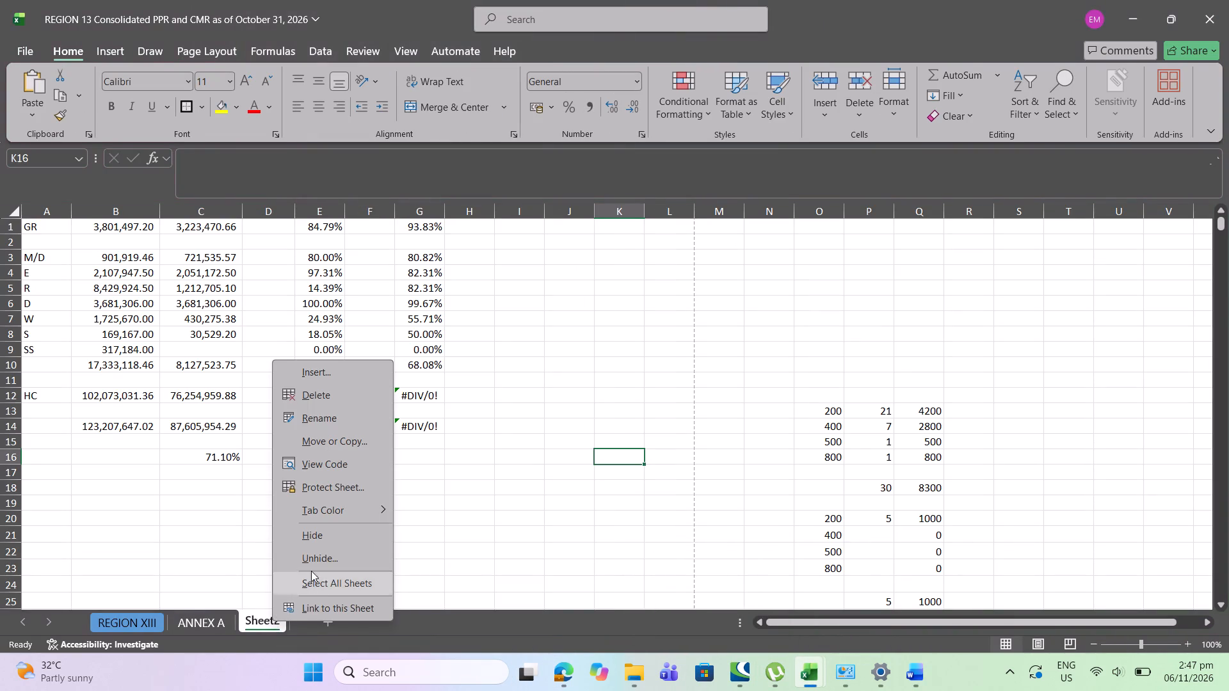
click(320, 539)
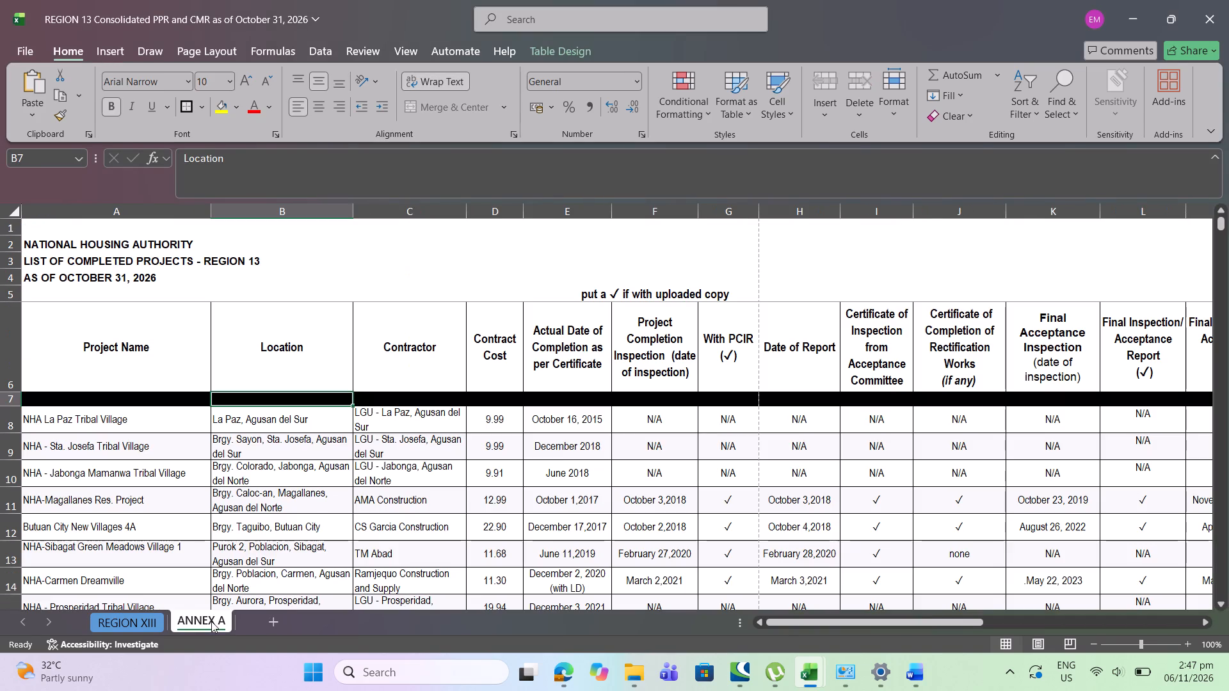
Review the ANNEX A list of completed projects, checking all rows and every column through Remarks.
click(211, 621)
scroll(501, 465, down, 2)
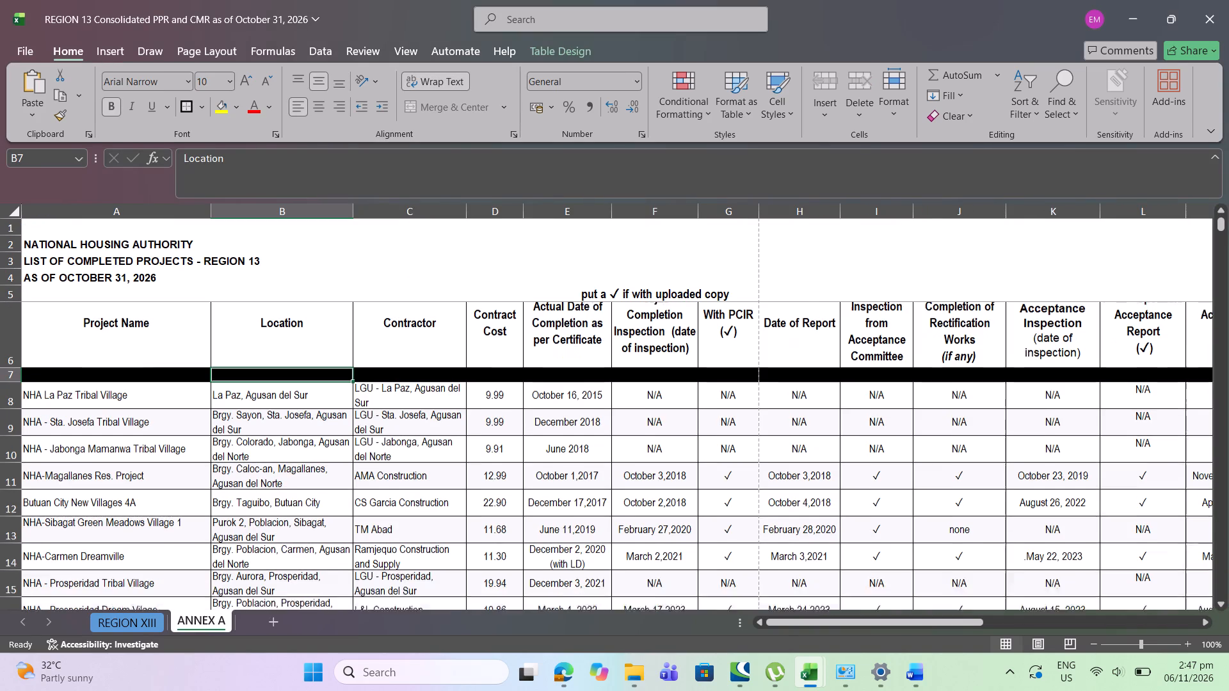
scroll(501, 465, down, 6)
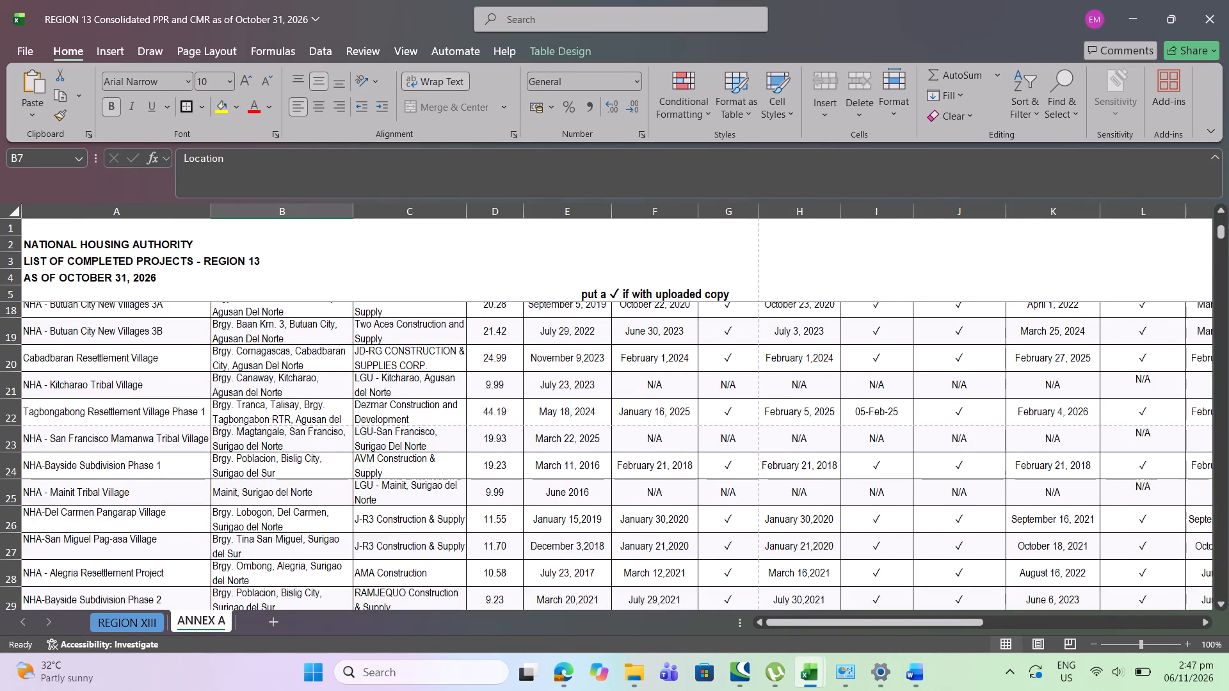
scroll(500, 465, down, 2)
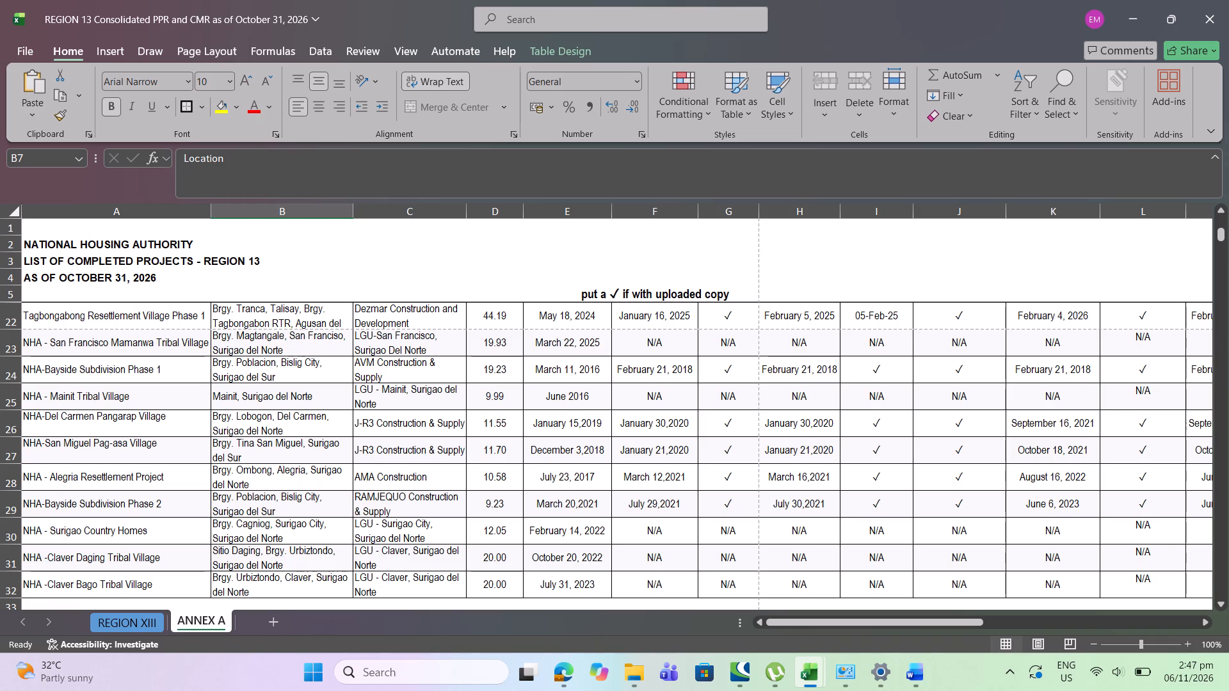
drag(810, 621, 1024, 628)
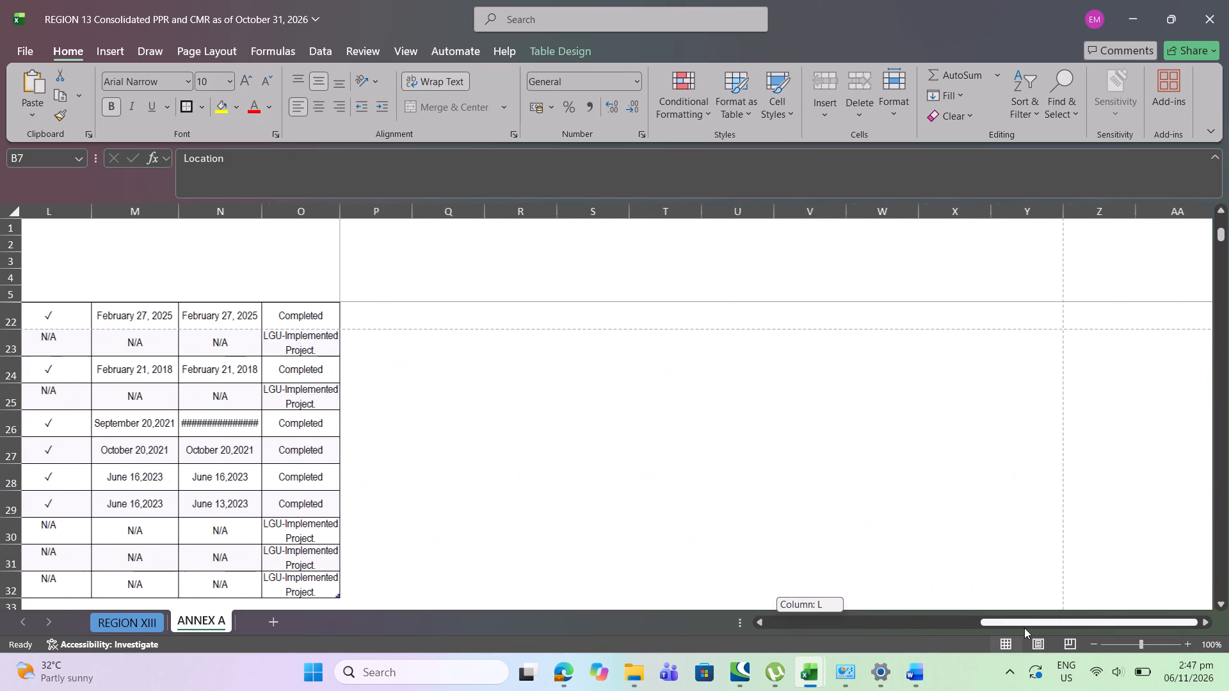
drag(1024, 628, 963, 633)
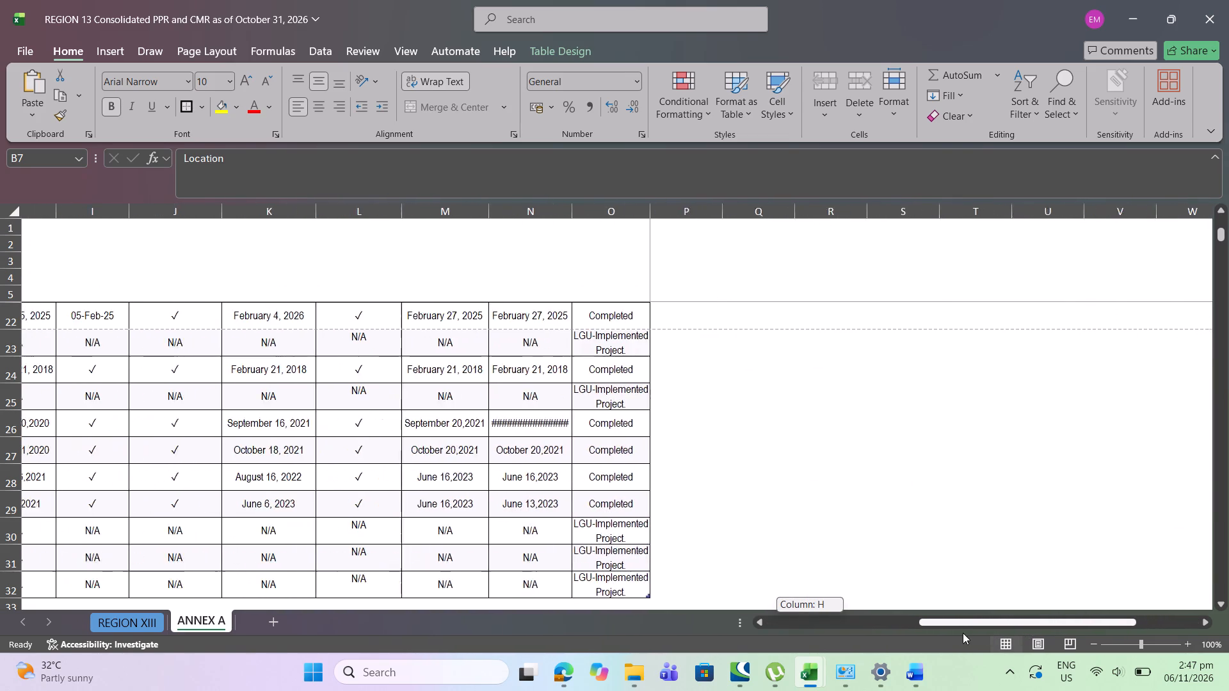
drag(963, 633, 714, 655)
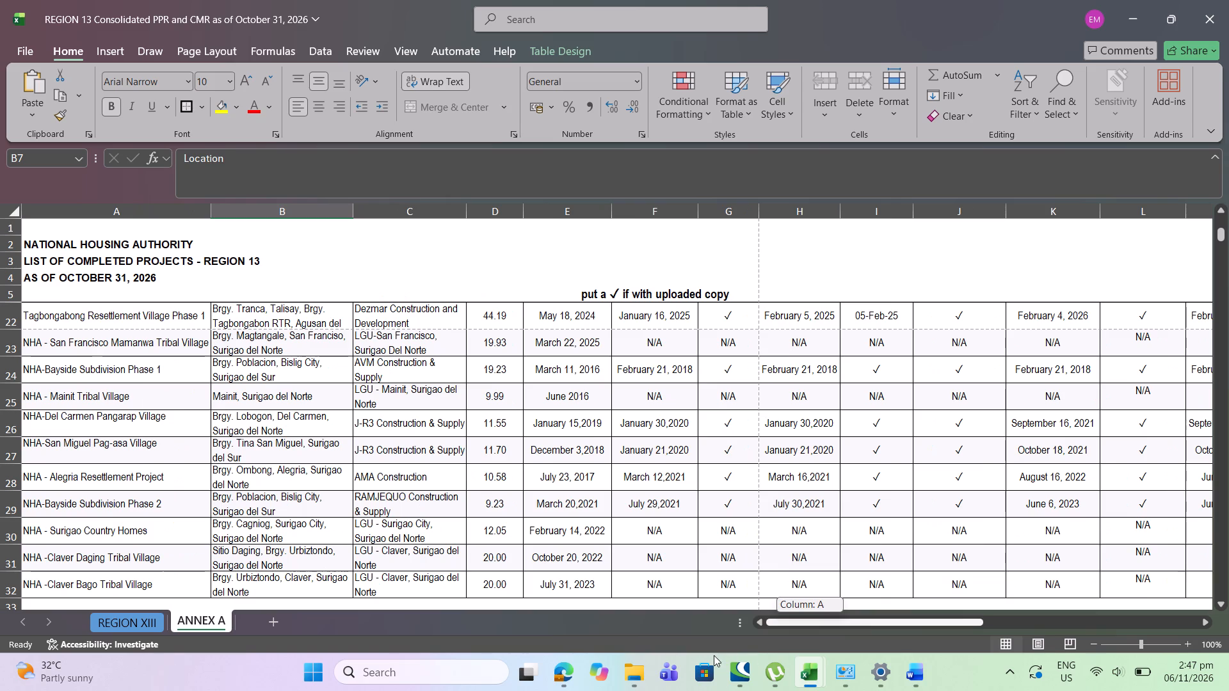
drag(714, 655, 792, 651)
drag(792, 651, 908, 617)
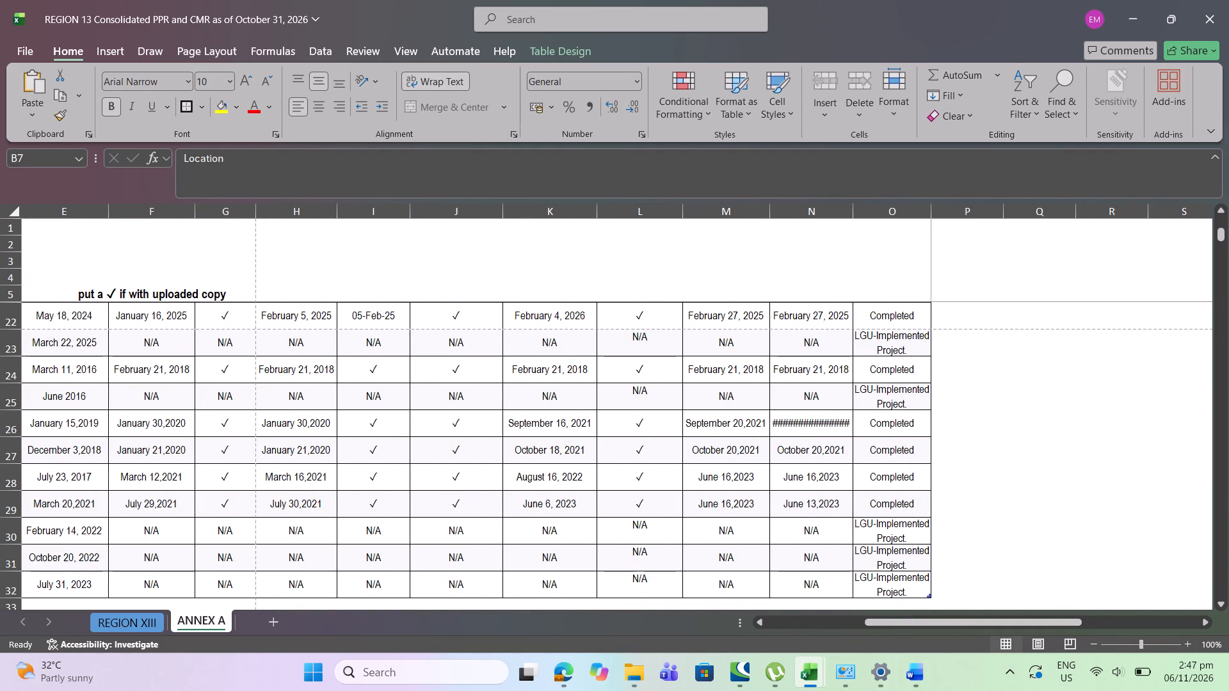
scroll(879, 497, up, 5)
scroll(929, 540, up, 2)
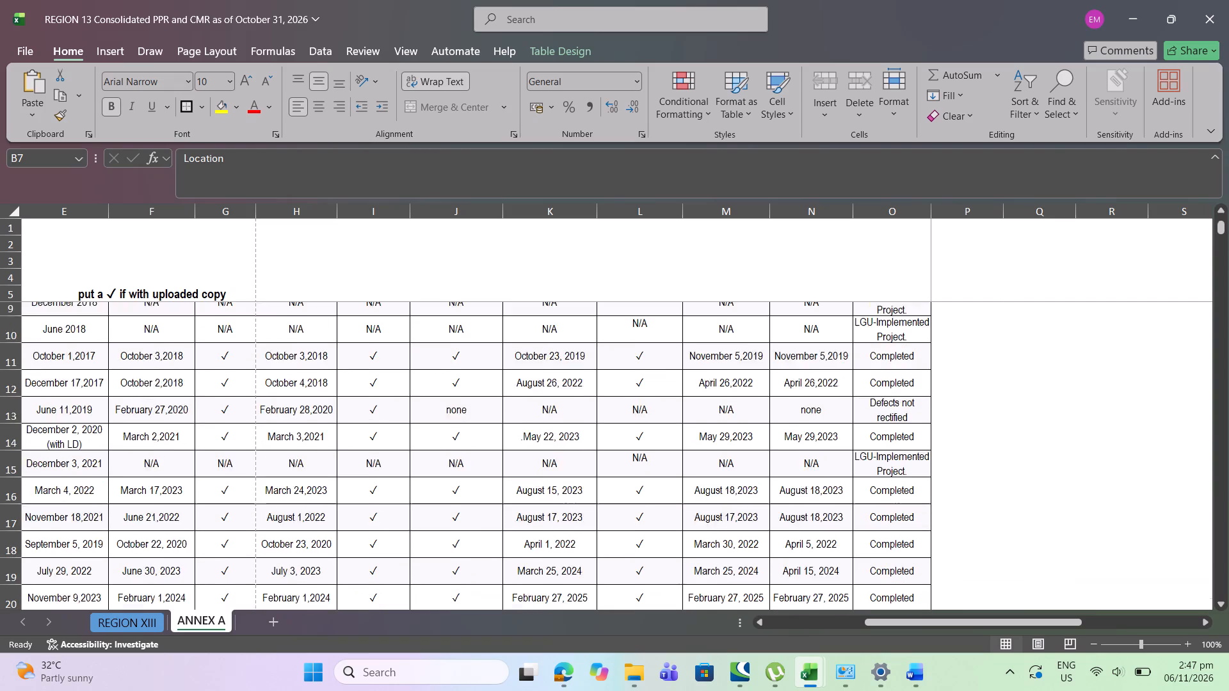
scroll(929, 540, up, 1)
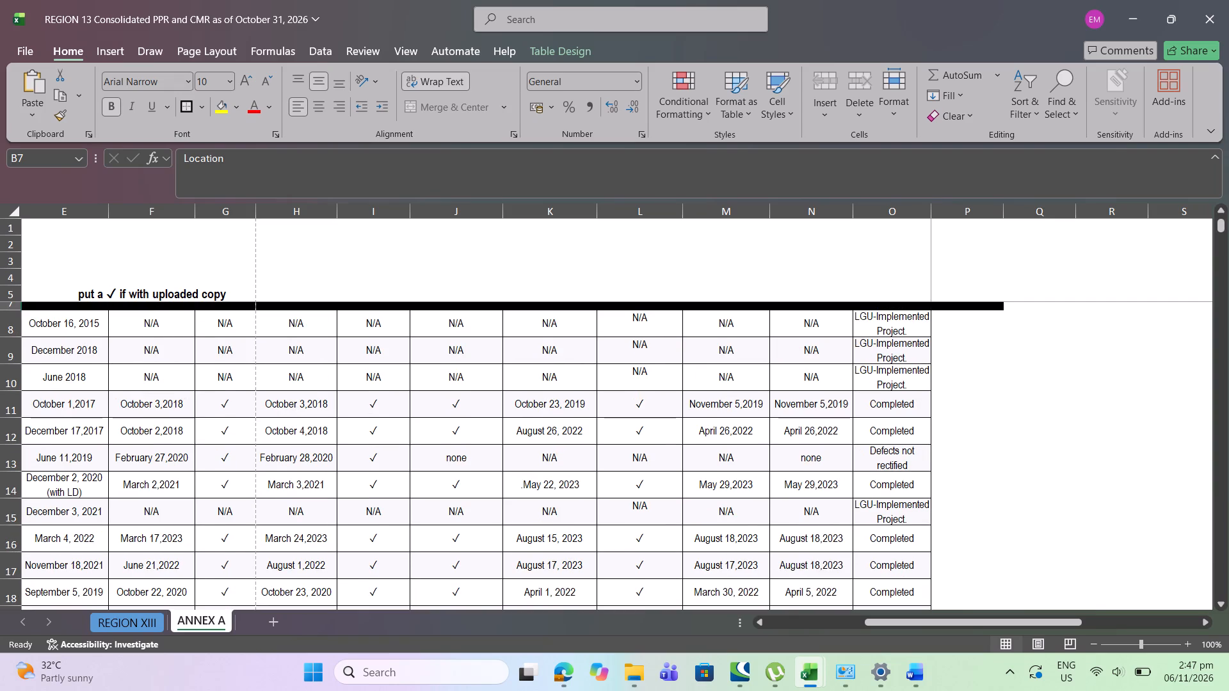
drag(933, 625, 869, 617)
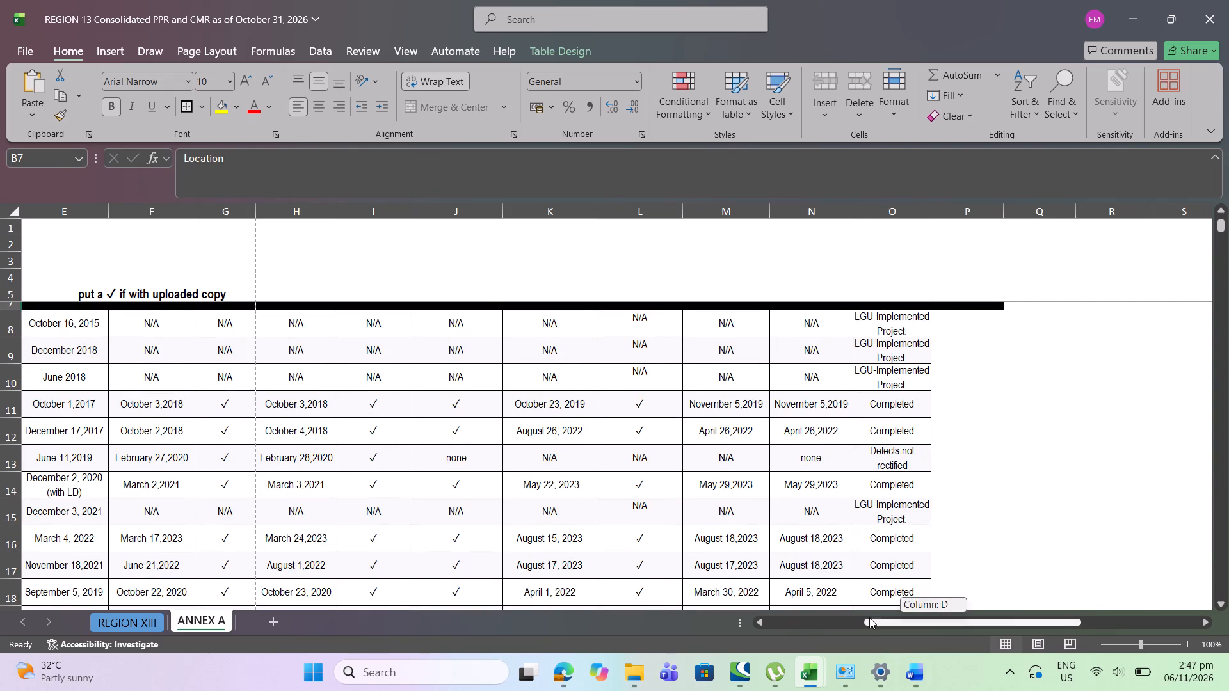
drag(869, 617, 313, 573)
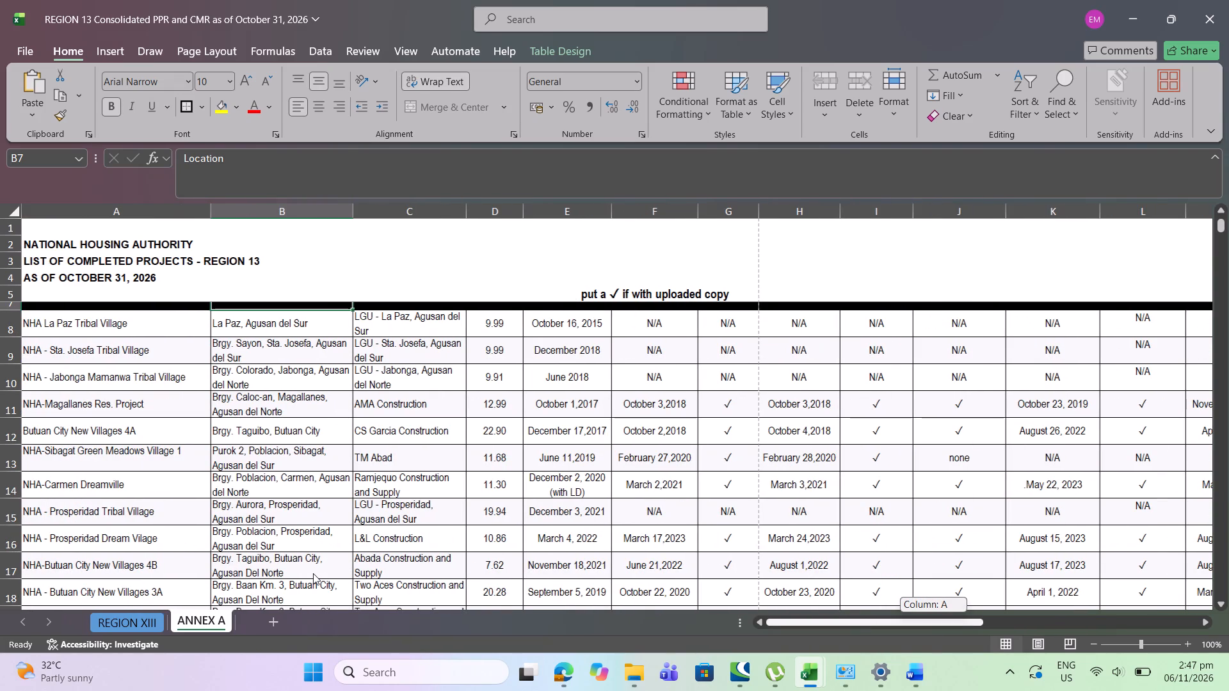
drag(313, 573, 630, 550)
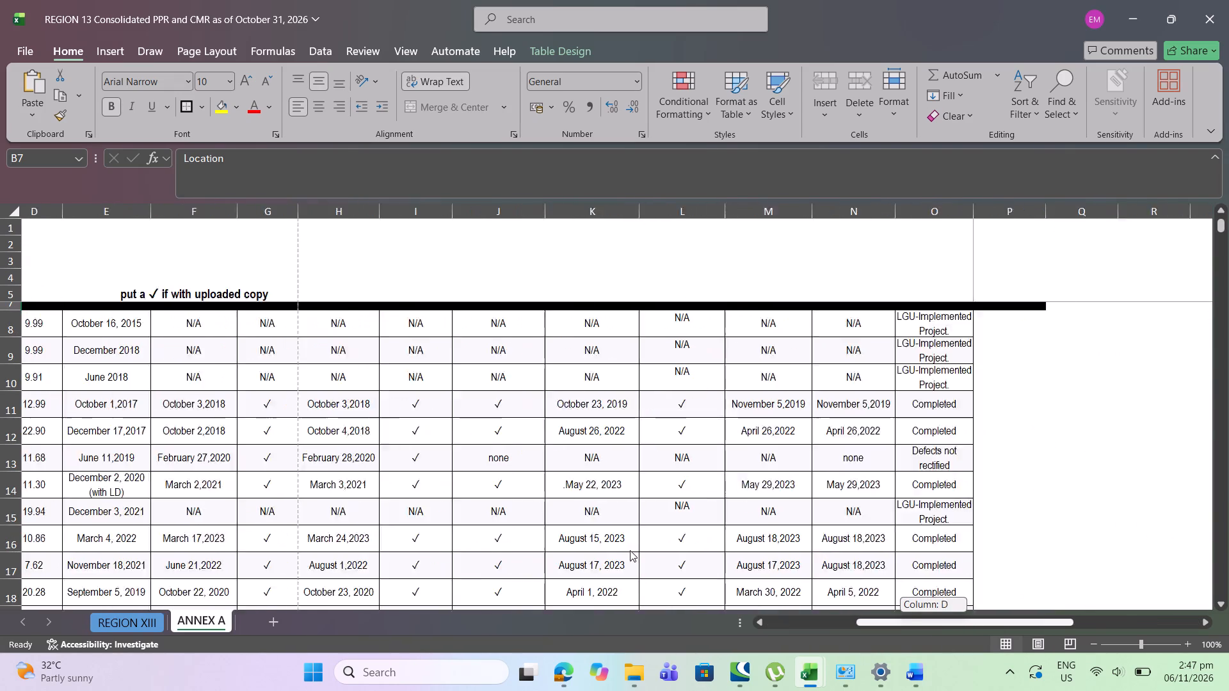
drag(630, 550, 371, 520)
scroll(621, 306, up, 5)
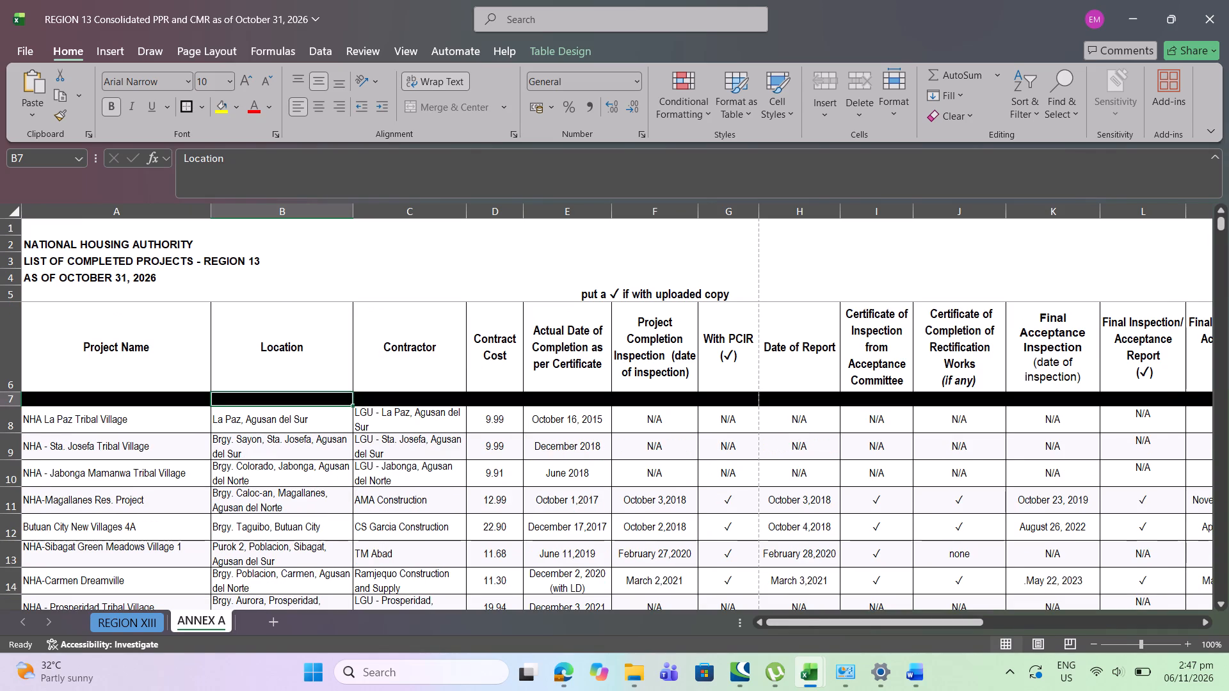
drag(807, 623, 948, 608)
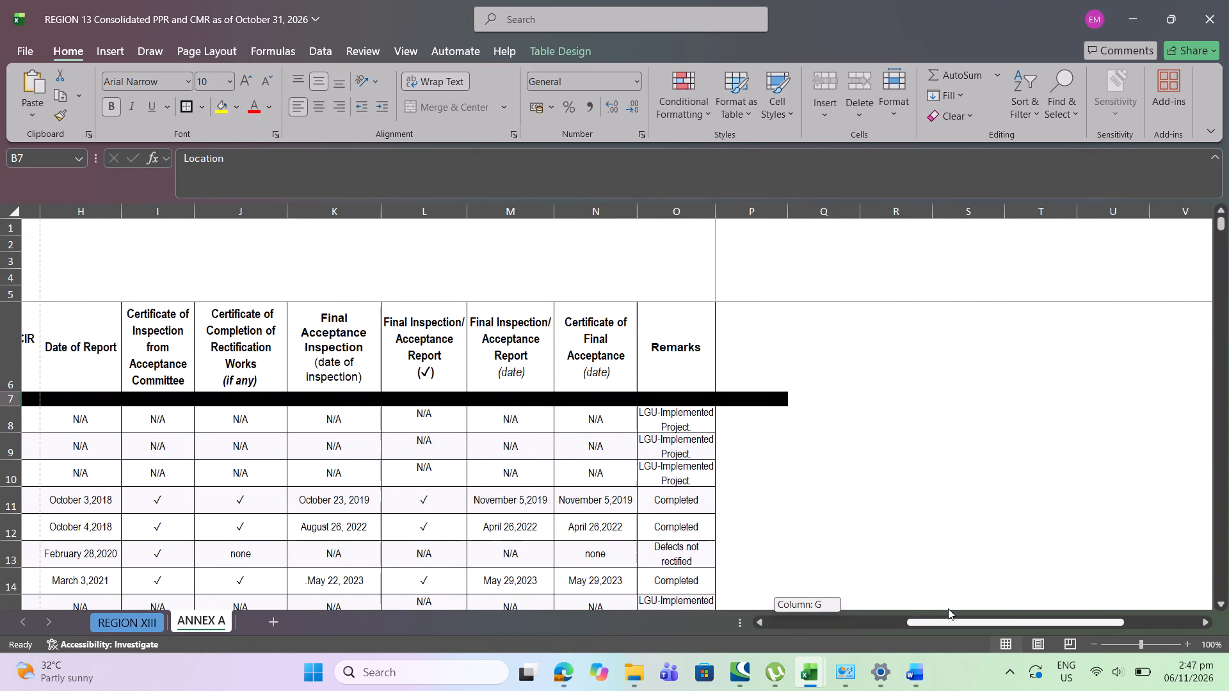
drag(948, 608, 506, 561)
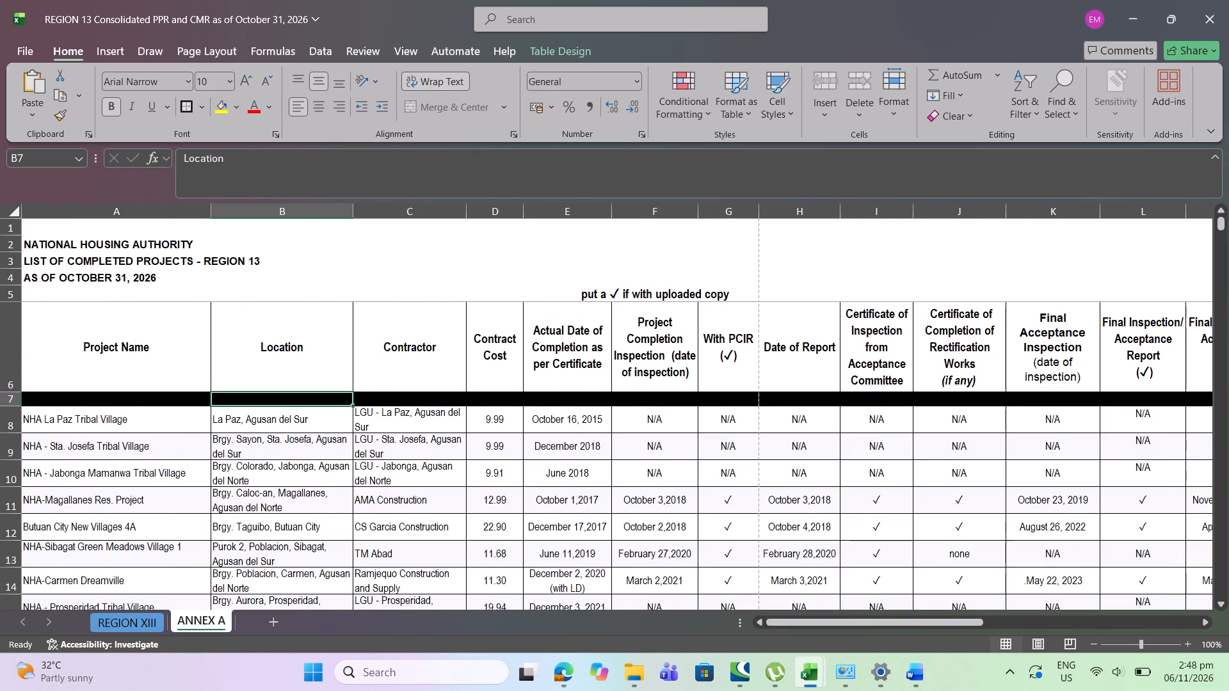
Set a user-defined paper size of 8.5 x 13 inches for the ANNEX A sheet in the Brother MFC-J200 printer properties.
key(ctrl+p)
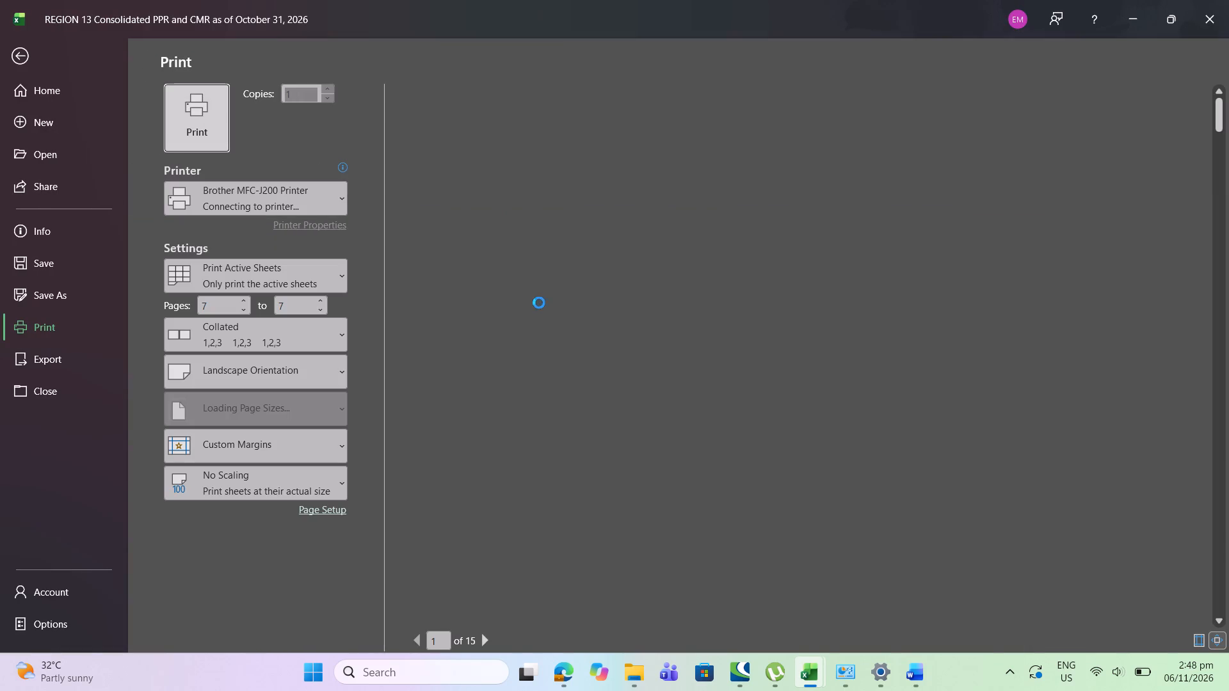
key(Escape)
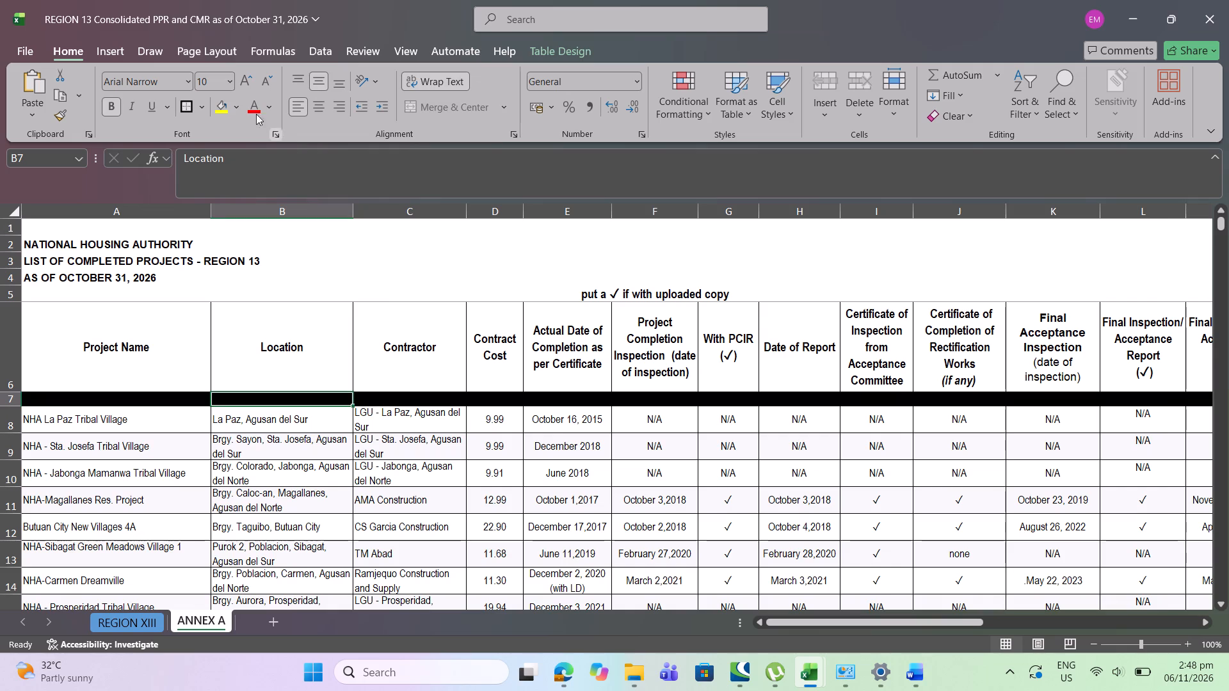
click(204, 51)
click(238, 119)
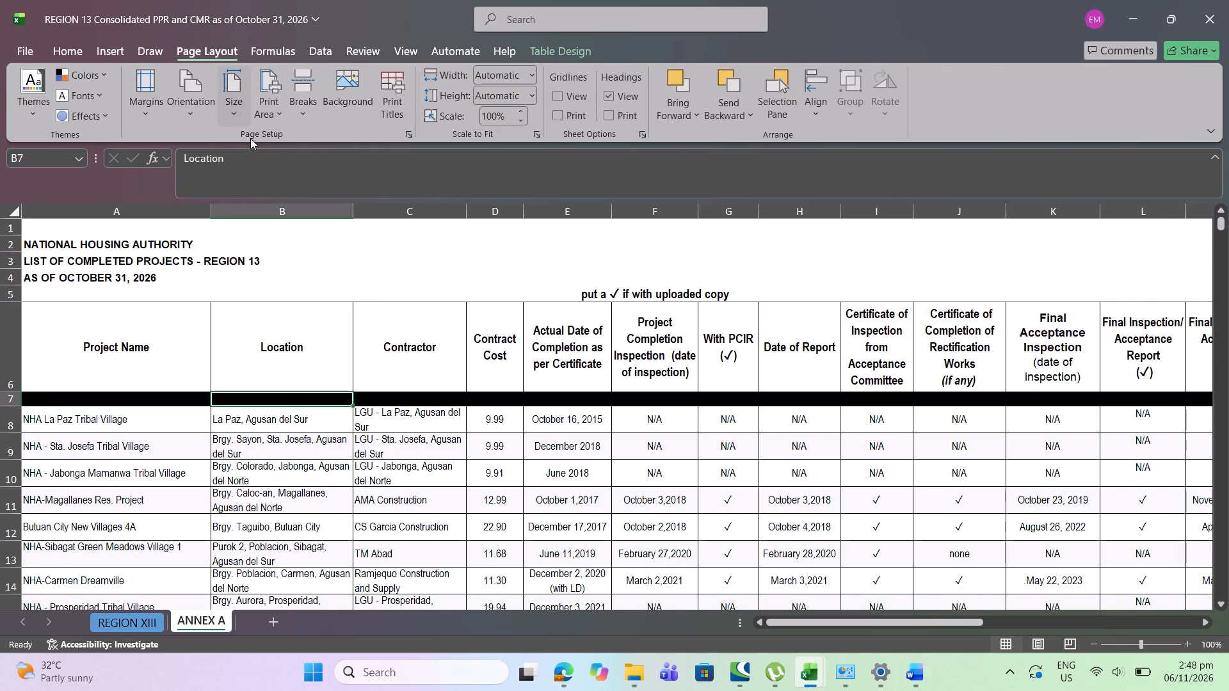
click(351, 525)
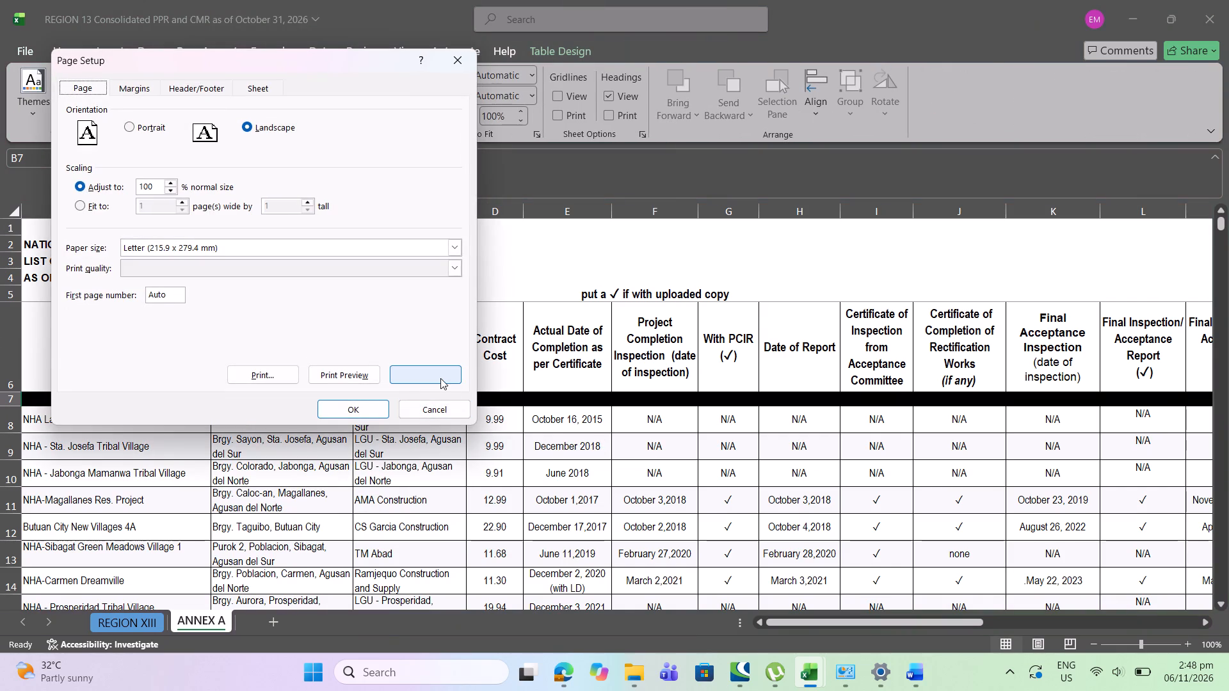
click(440, 378)
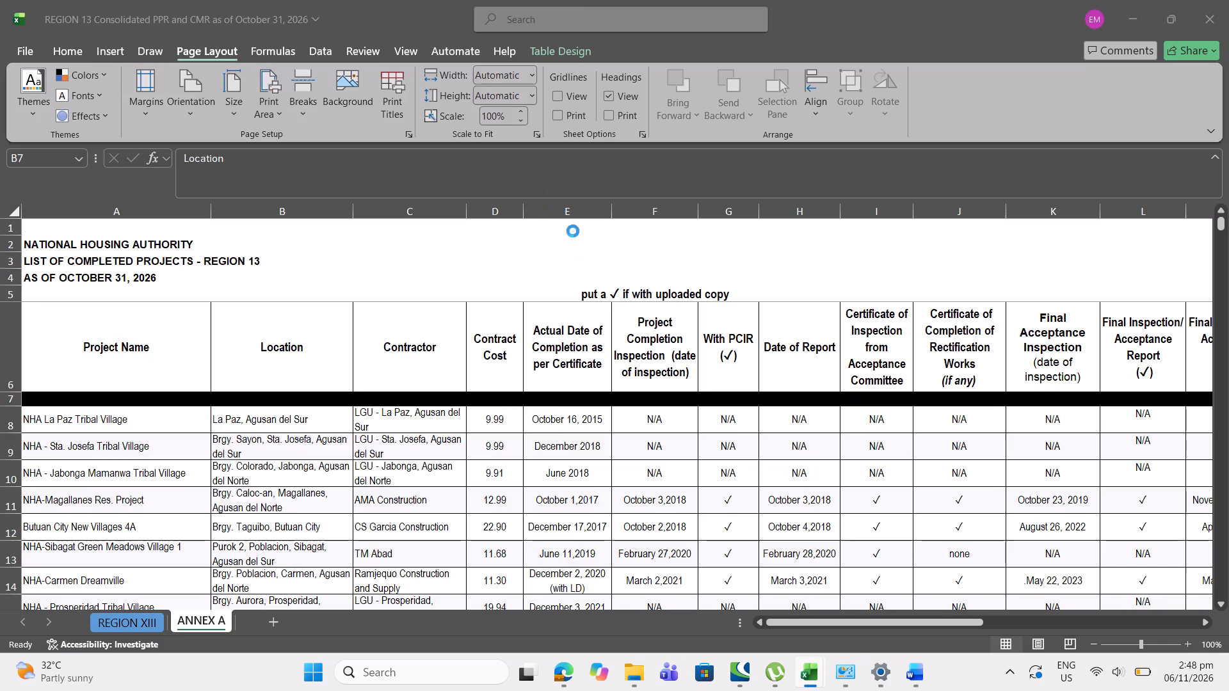
click(543, 150)
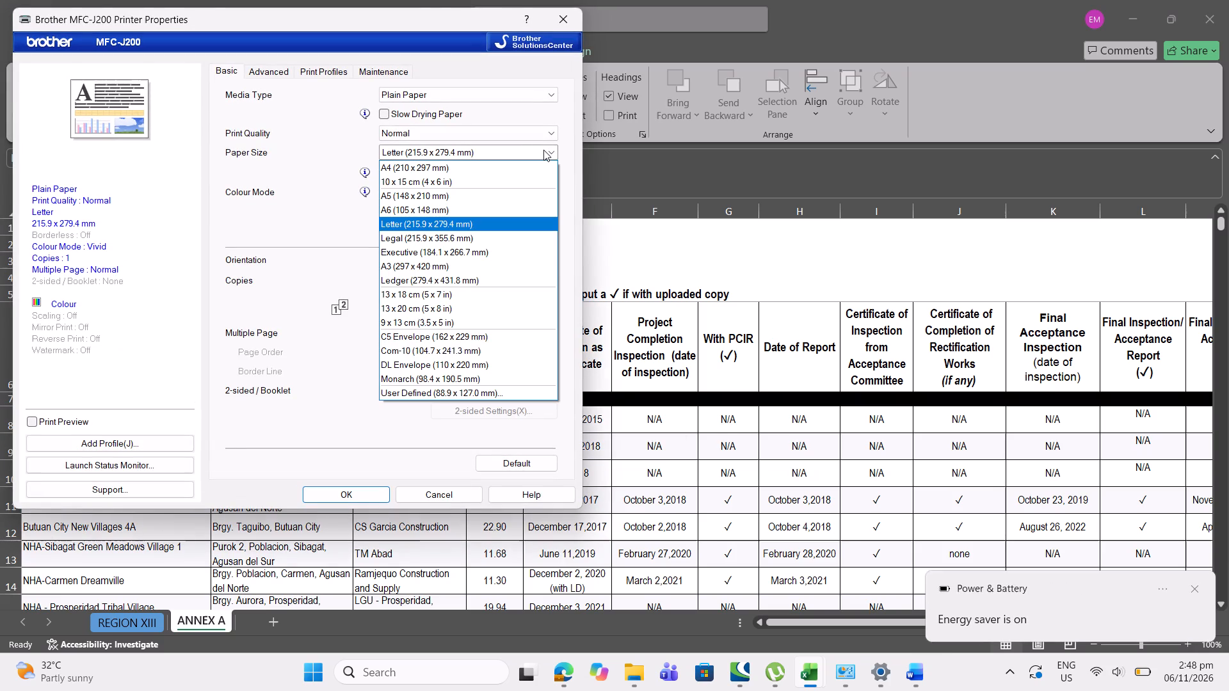
click(475, 387)
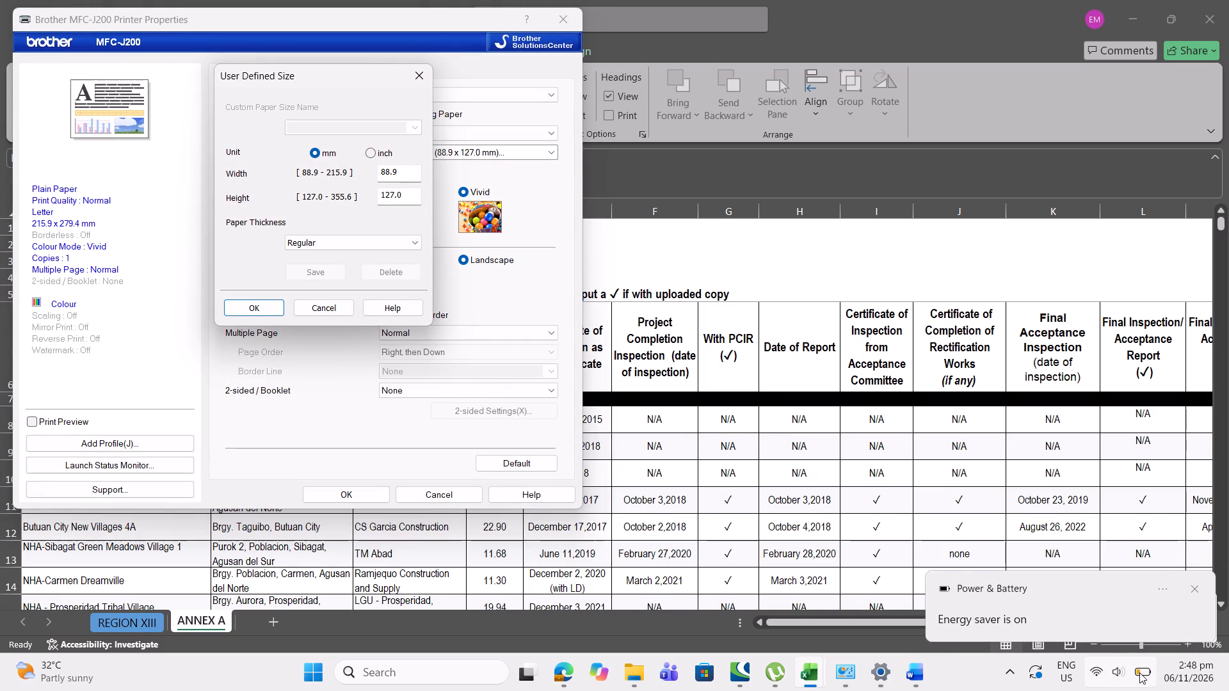
click(372, 150)
click(383, 170)
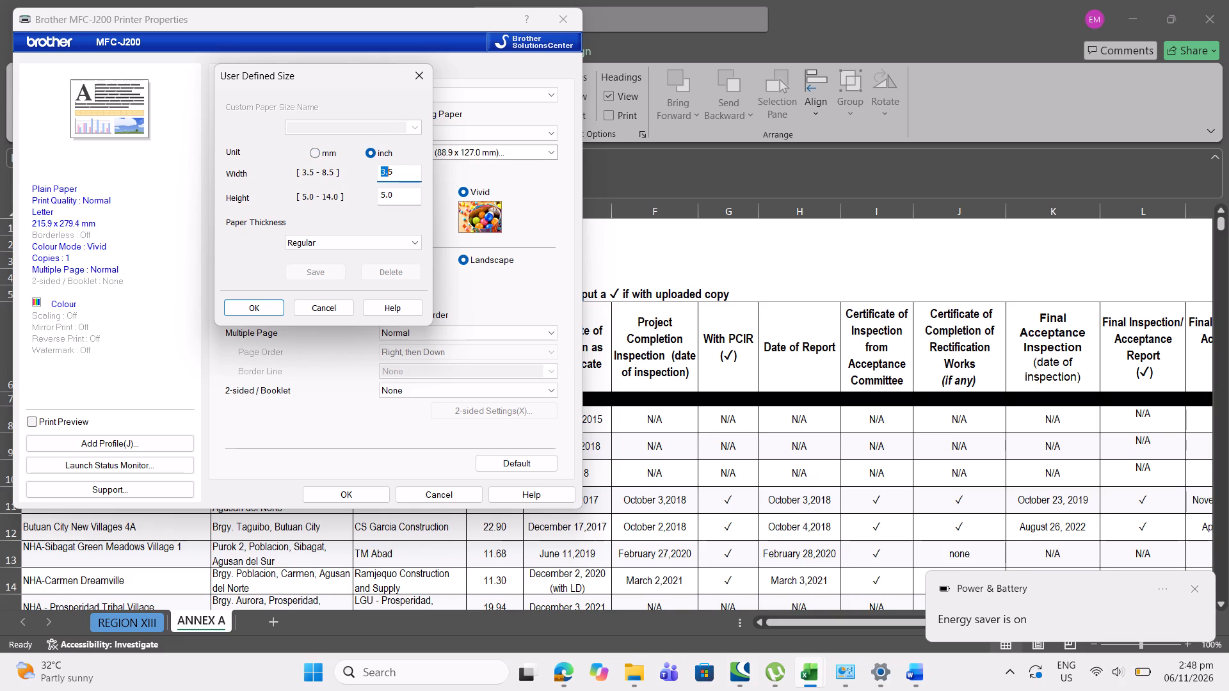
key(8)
drag(381, 191, 382, 196)
drag(382, 196, 385, 198)
drag(385, 198, 385, 198)
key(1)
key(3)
click(267, 306)
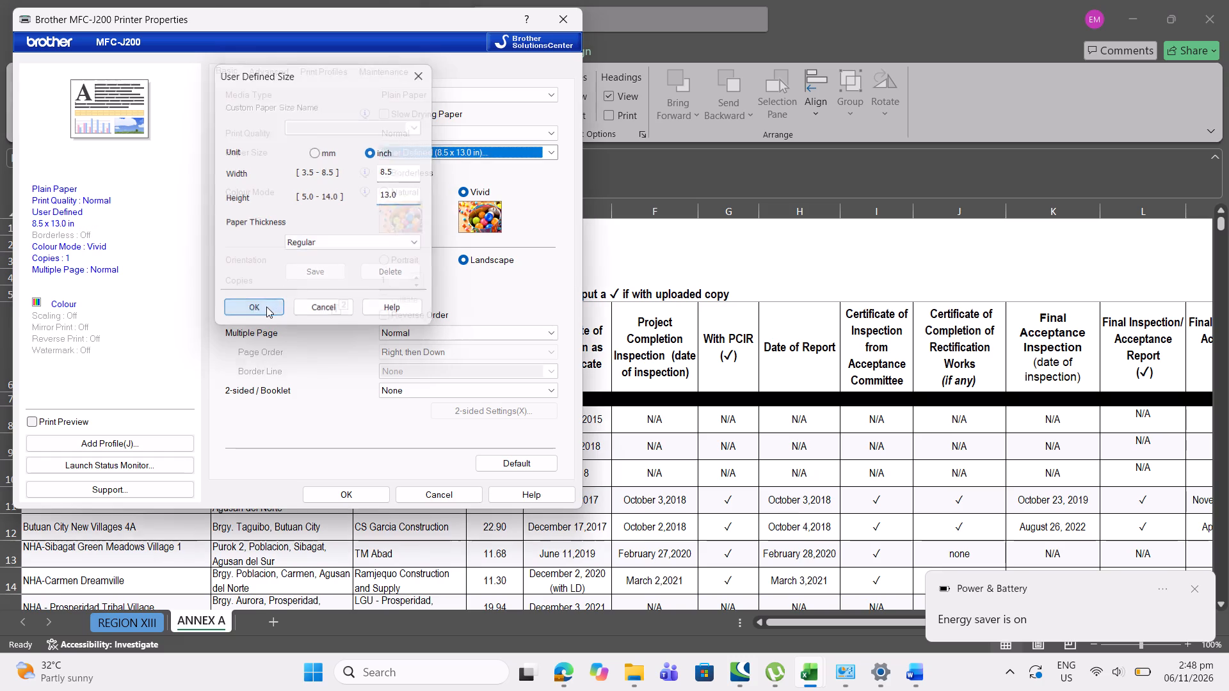
click(371, 494)
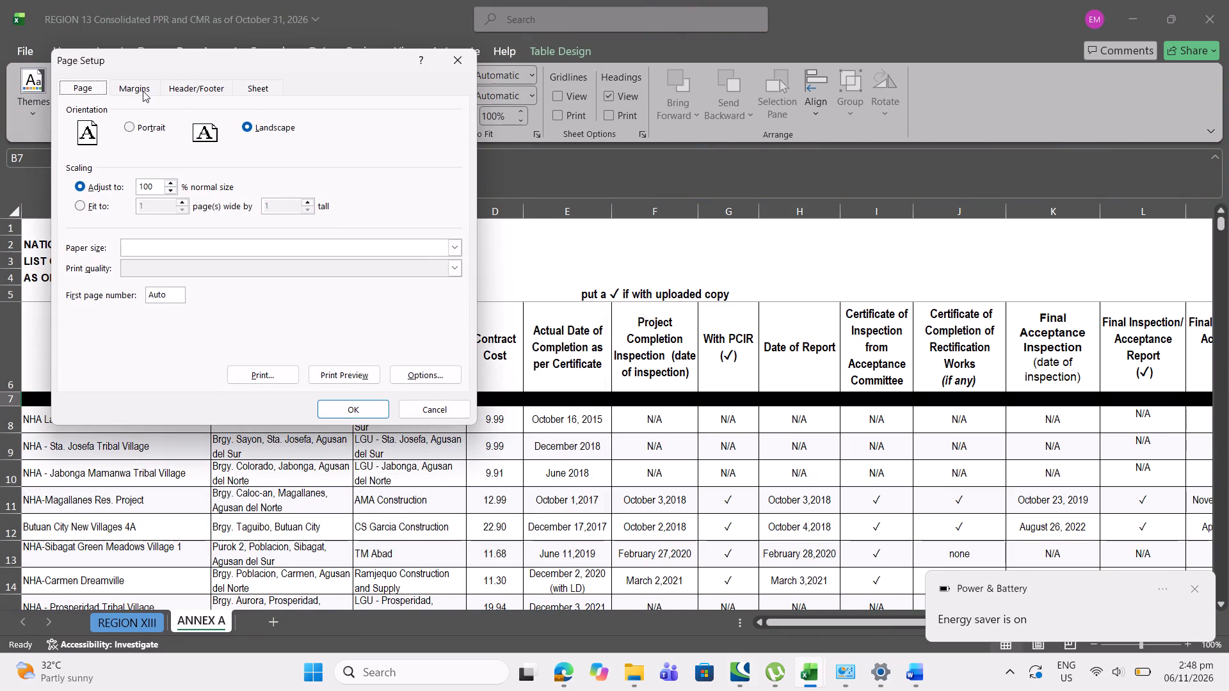
Set ANNEX A's left, right, top and bottom page margins to 0.5 cm each and apply the page setup.
click(143, 91)
triple_click(183, 208)
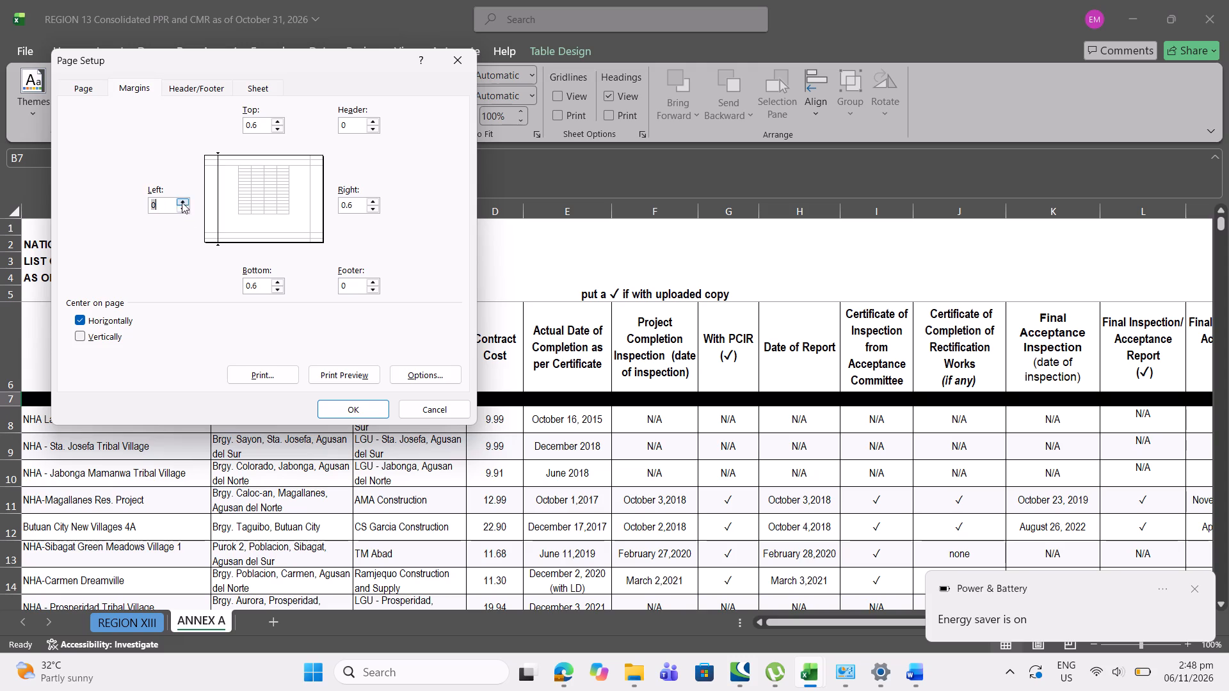
click(182, 201)
double_click(373, 212)
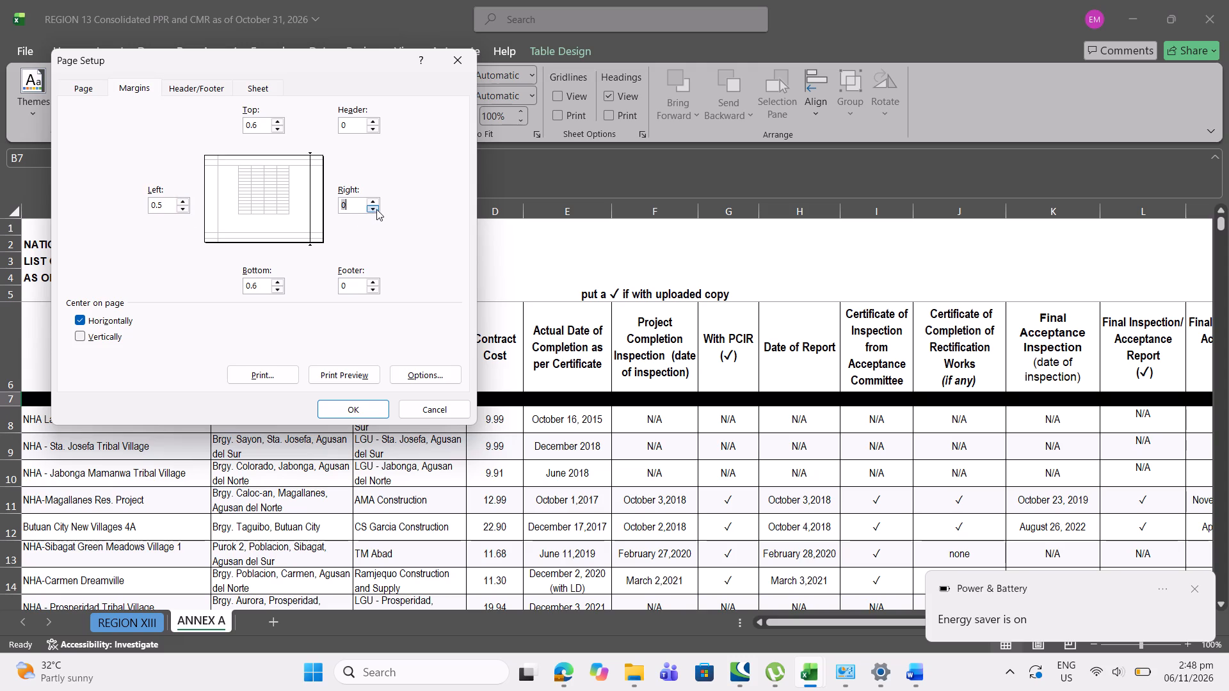
click(373, 201)
double_click(277, 132)
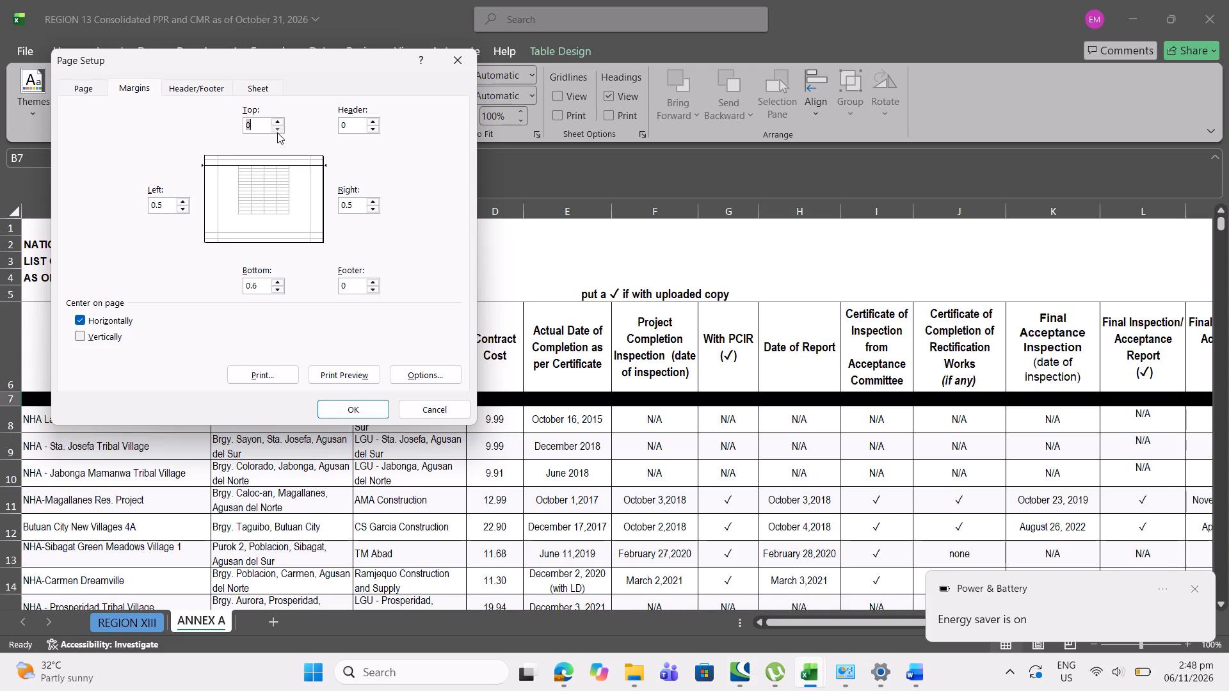
click(278, 123)
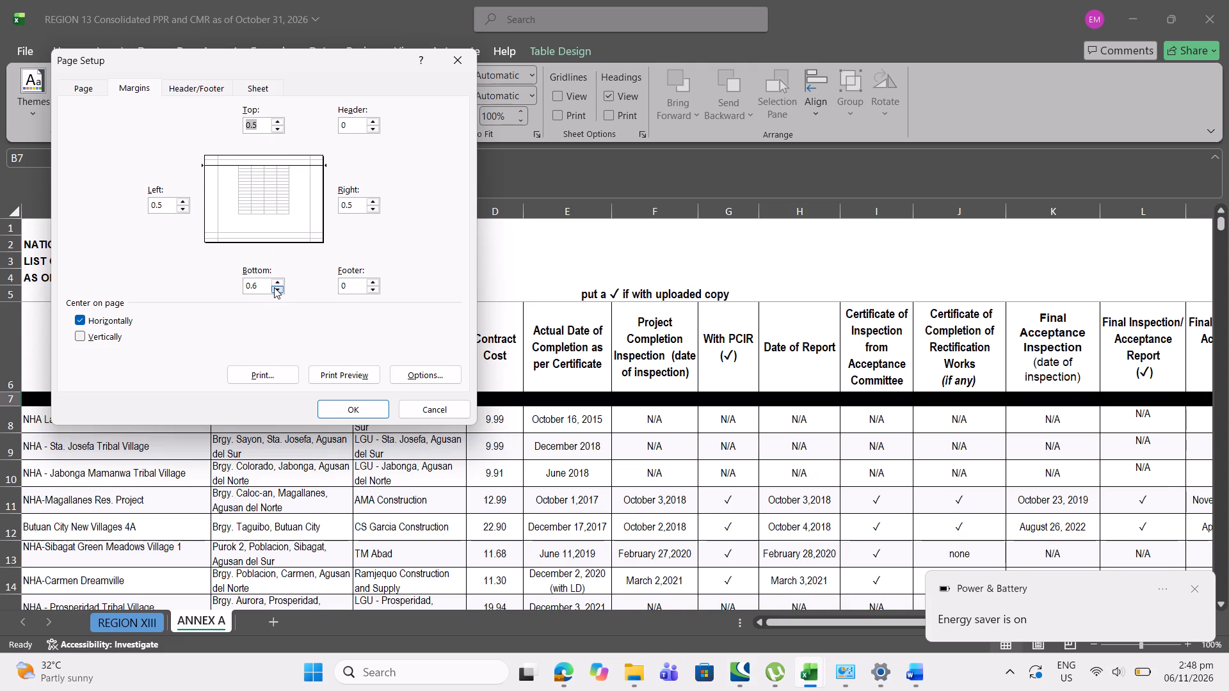
double_click(277, 287)
click(278, 282)
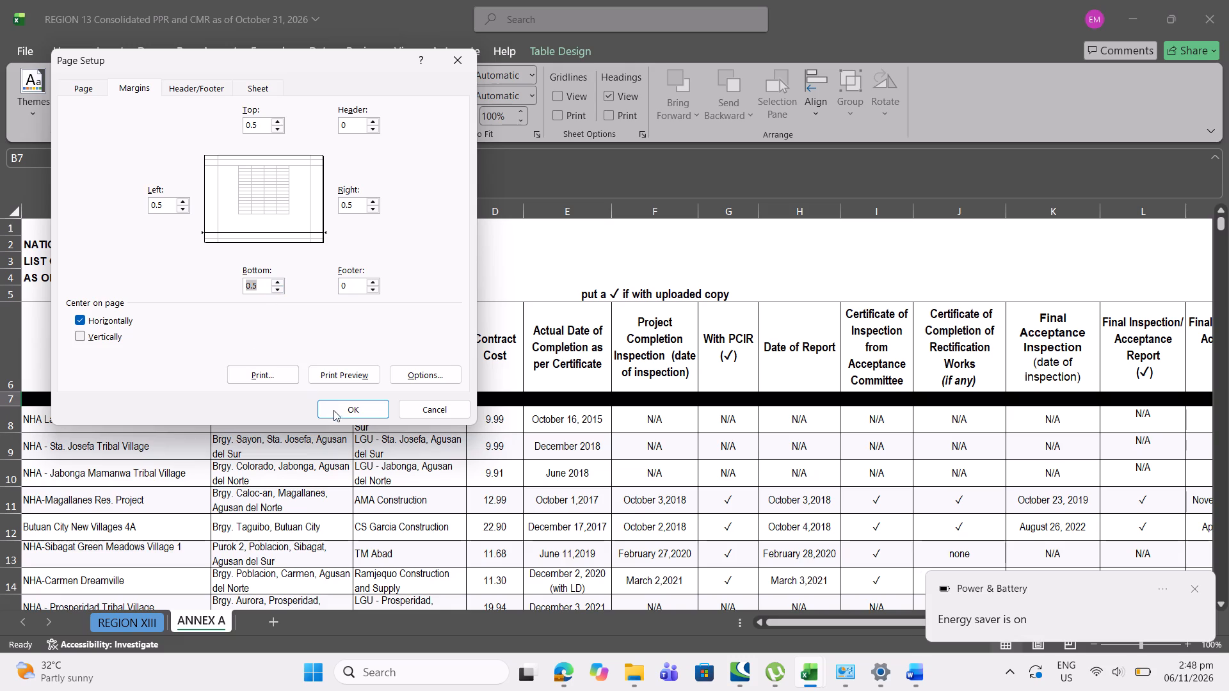
click(333, 410)
scroll(799, 384, down, 3)
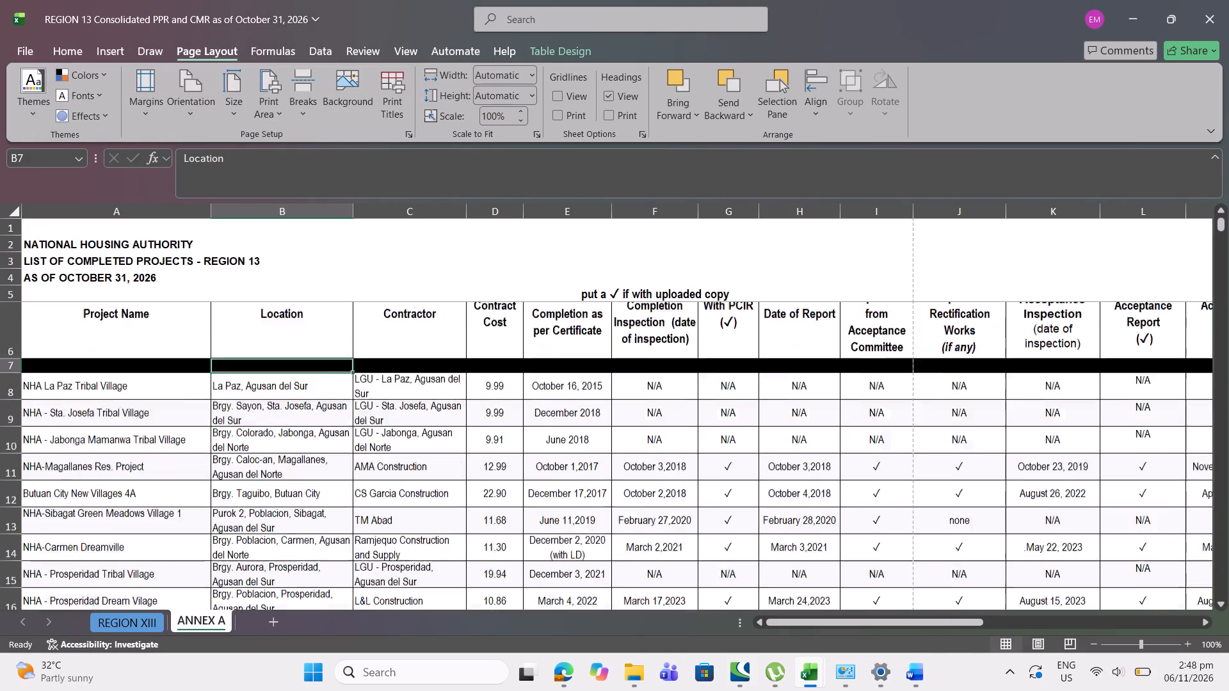
In Page Break Preview, extend ANNEX A's first page through the Remarks column and exclude empty column P from the print area.
scroll(819, 456, down, 1)
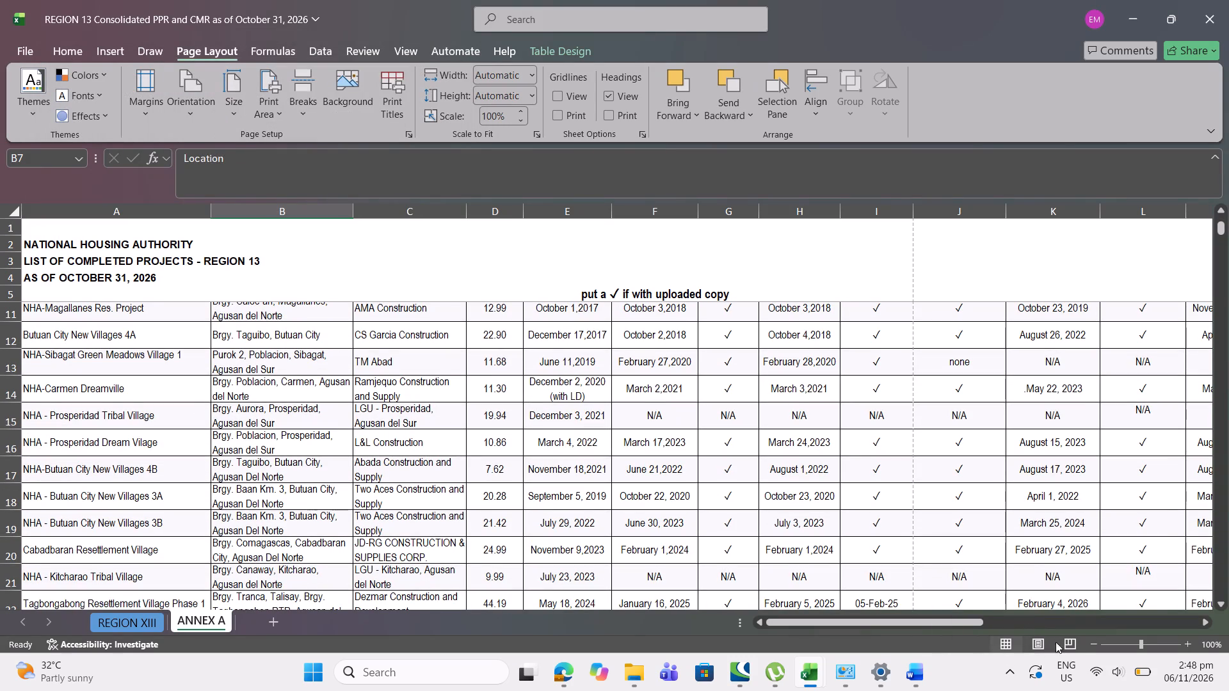
click(1067, 640)
scroll(781, 522, down, 3)
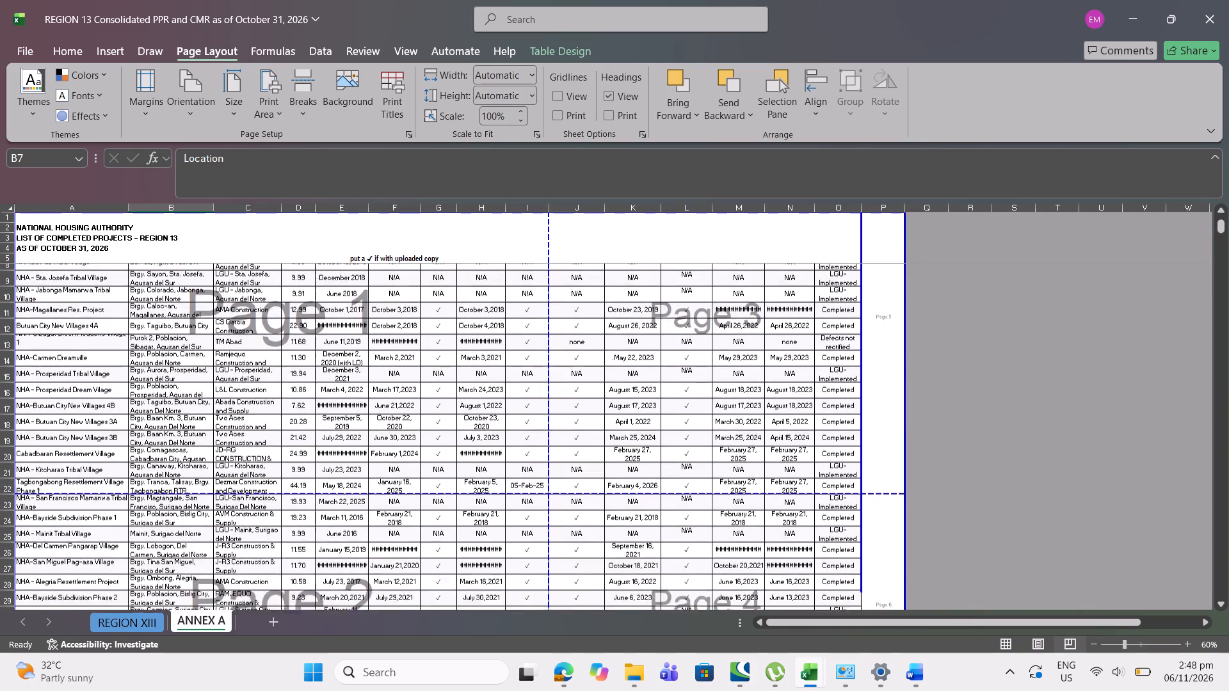
scroll(778, 505, down, 3)
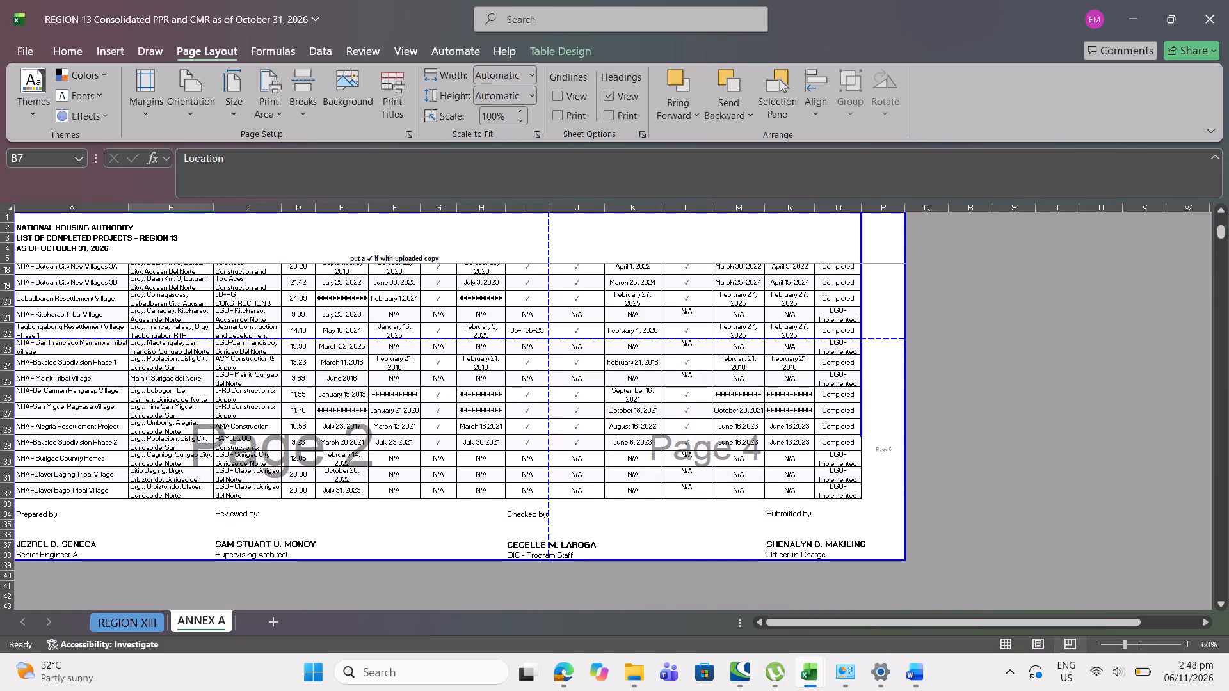
drag(549, 418, 843, 408)
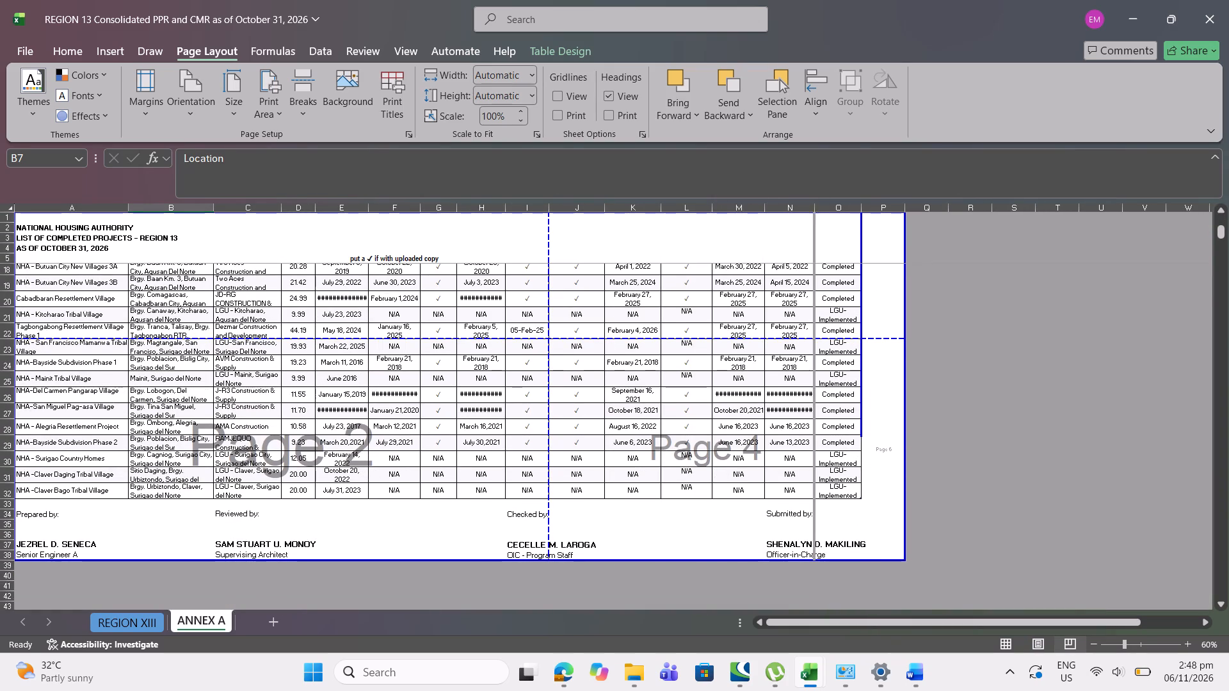
drag(843, 408, 857, 405)
drag(905, 403, 881, 406)
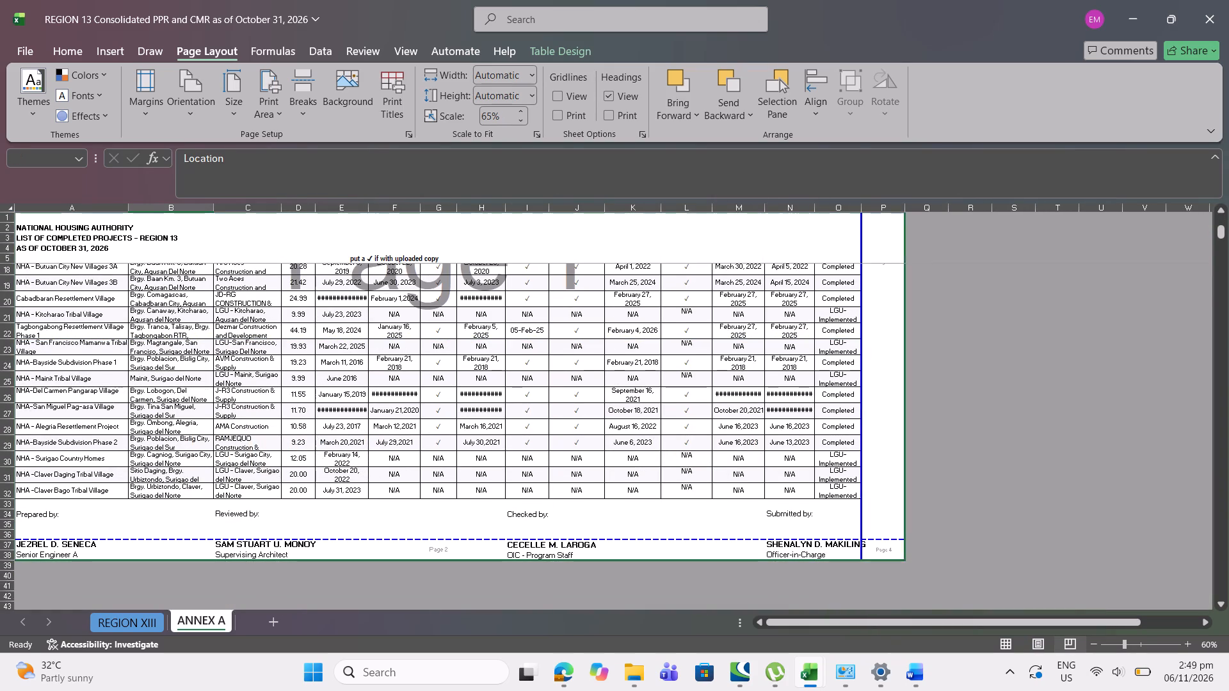
drag(881, 406, 863, 411)
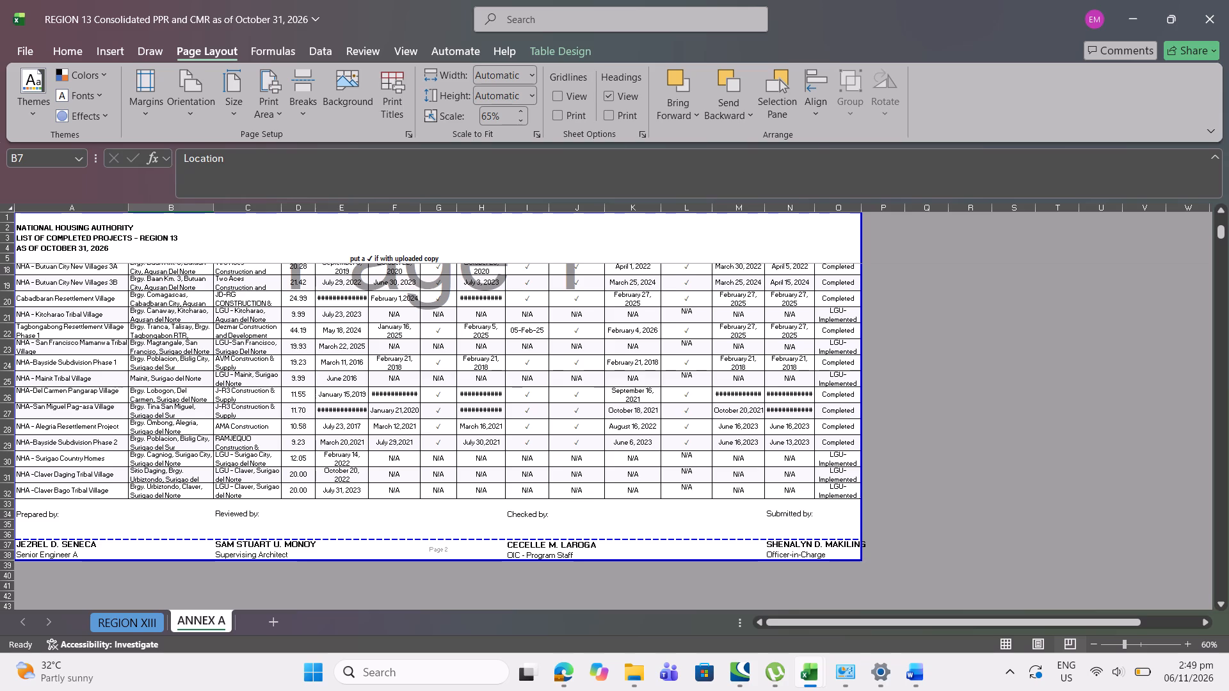
Delete the empty row 1 above the National Housing Authority heading in ANNEX A.
scroll(448, 449, up, 14)
scroll(440, 393, up, 7)
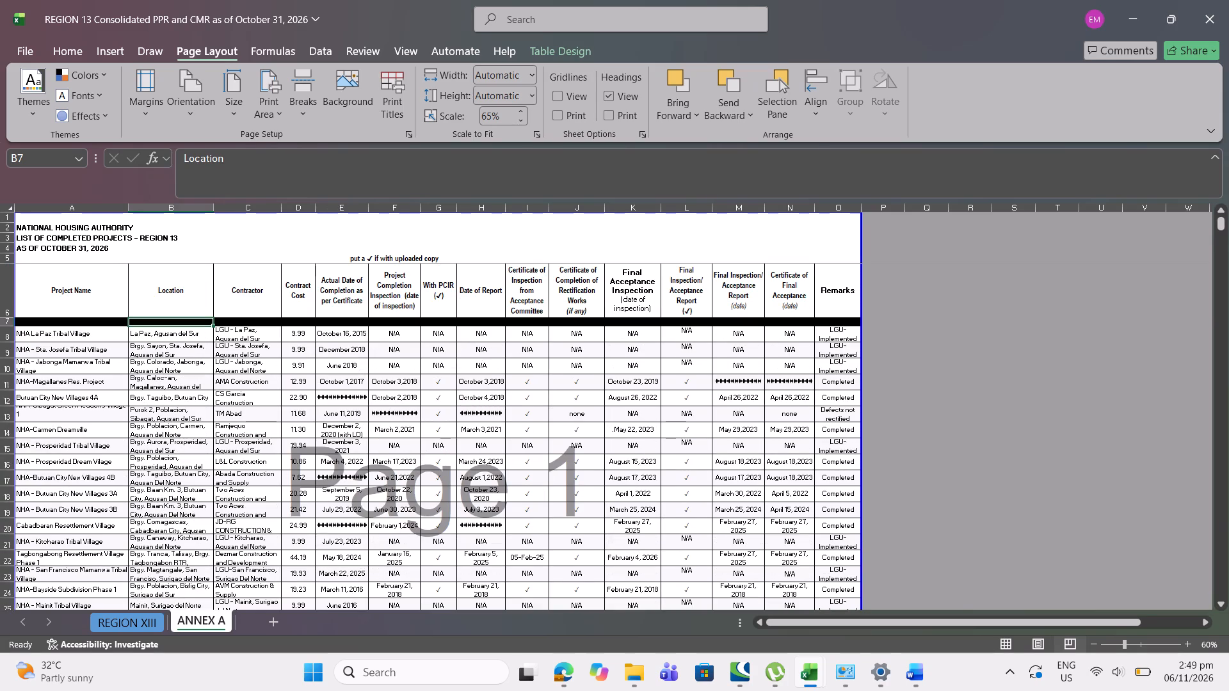
click(11, 219)
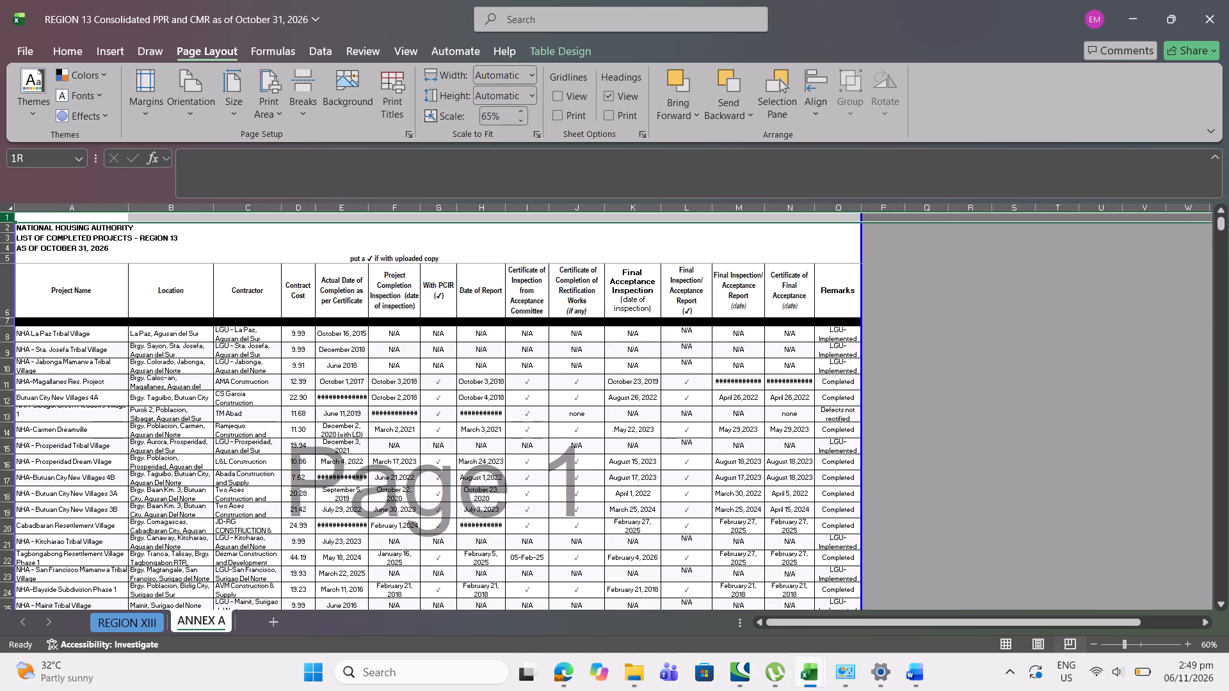
right_click(15, 216)
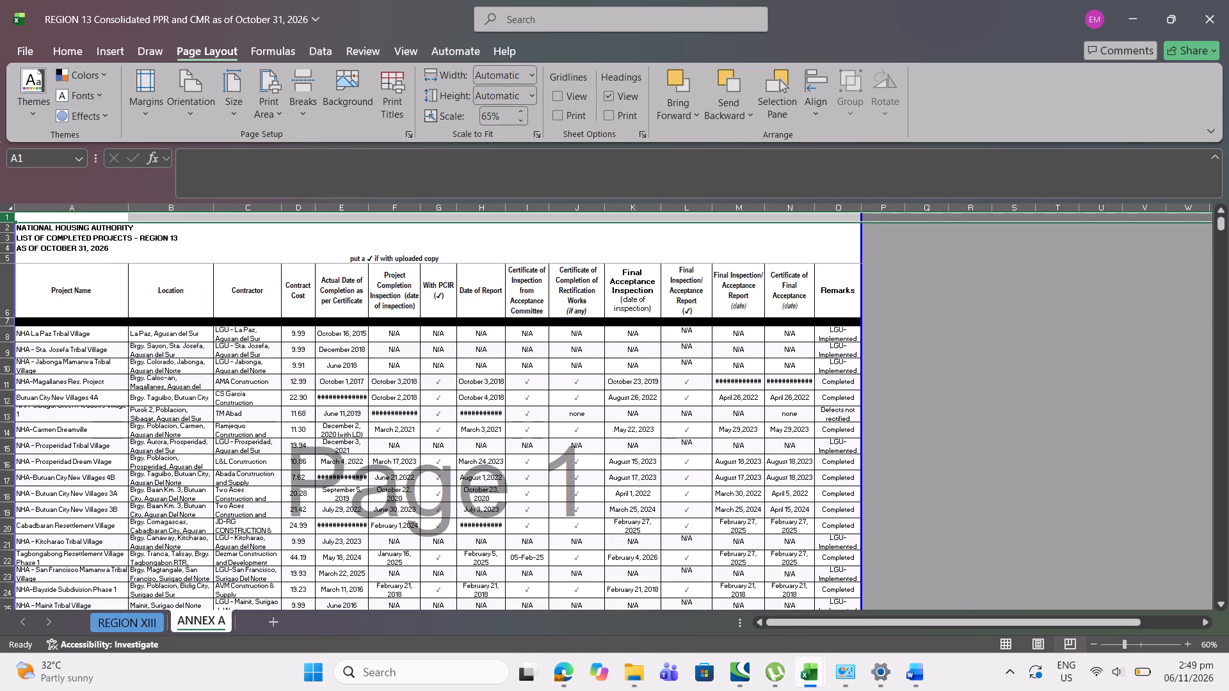
right_click(9, 219)
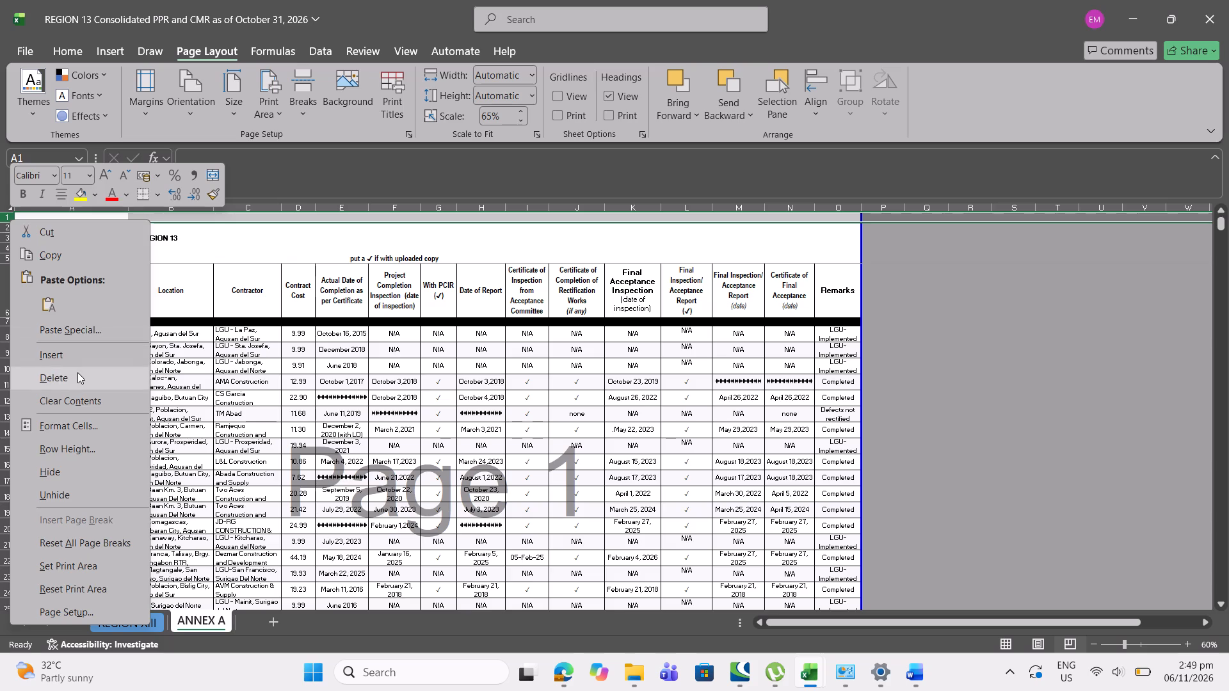
click(77, 372)
click(1037, 386)
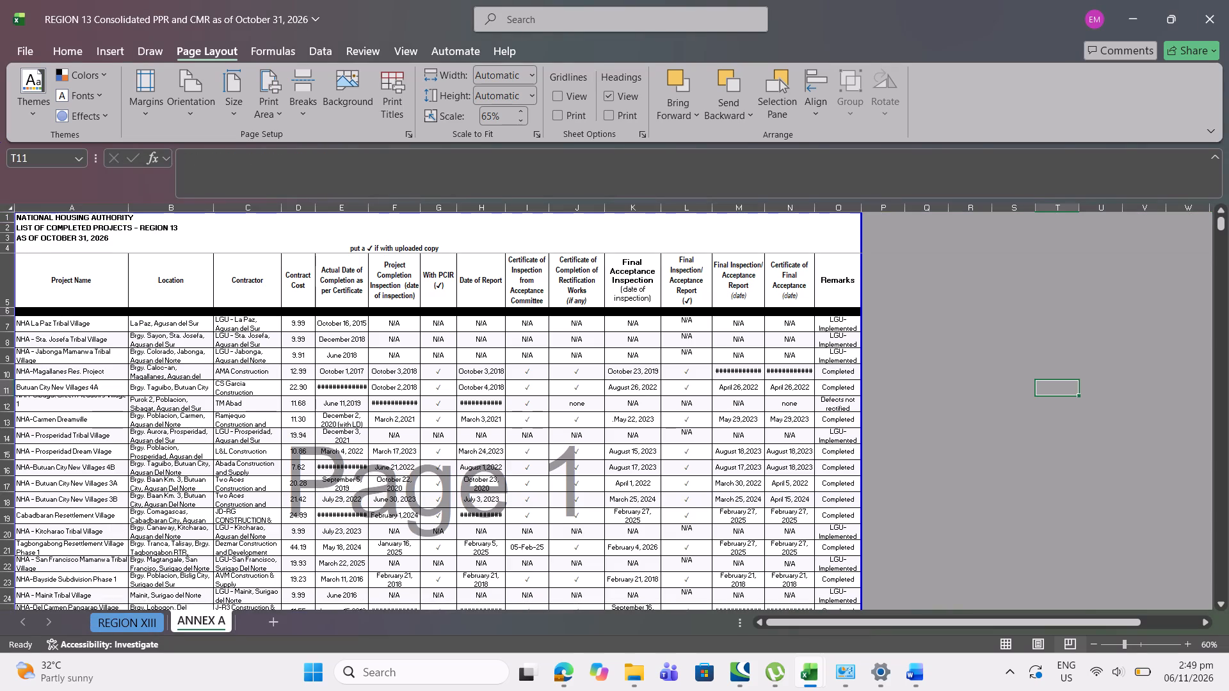
Check ANNEX A's print preview and slightly reduce blank row 34 above the signatories so the sheet fits on one page.
key(ctrl+p)
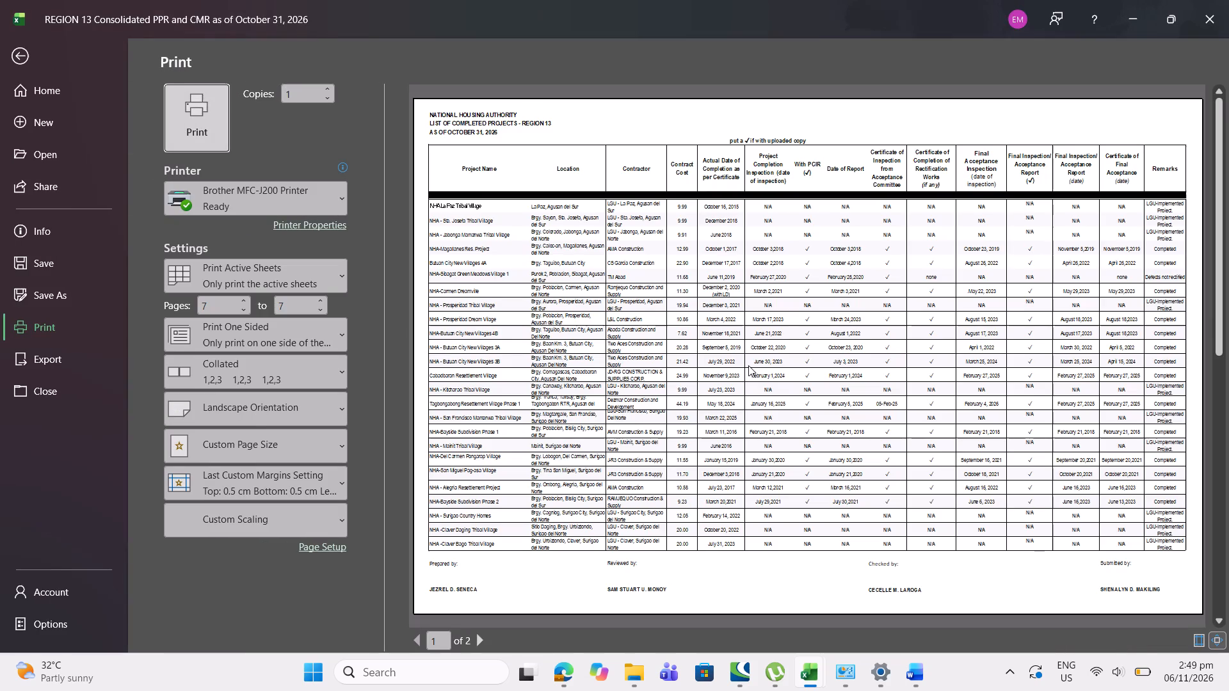
key(Escape)
scroll(435, 470, down, 2)
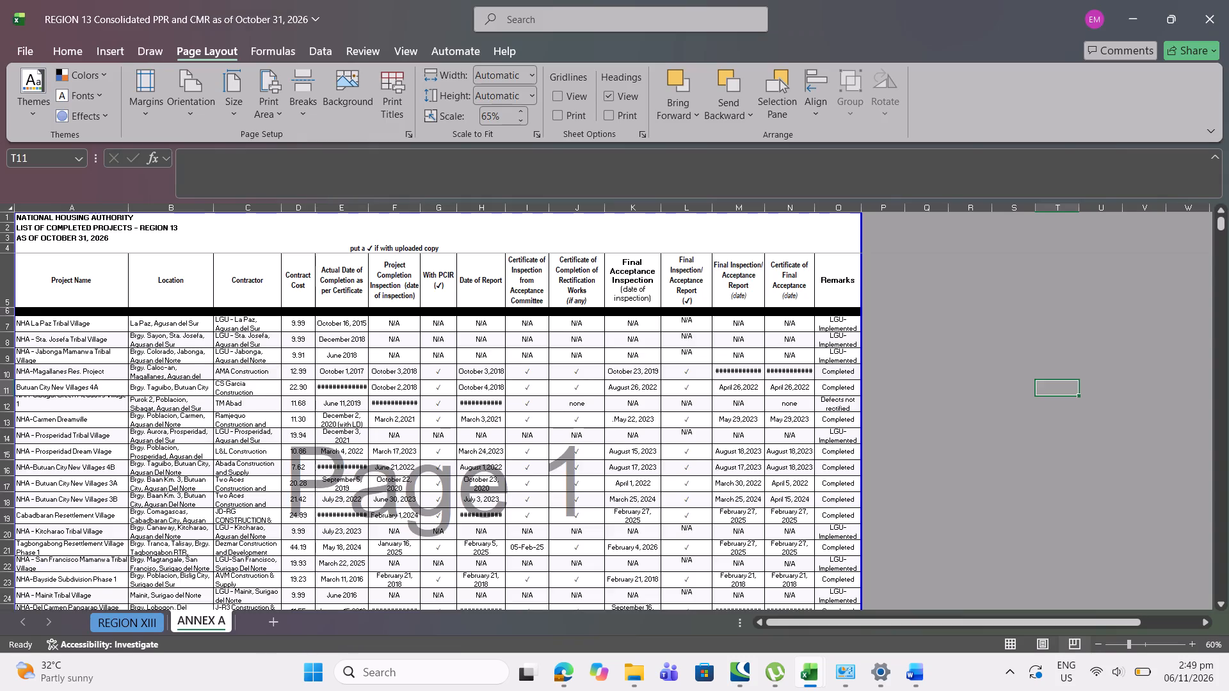
scroll(433, 472, down, 6)
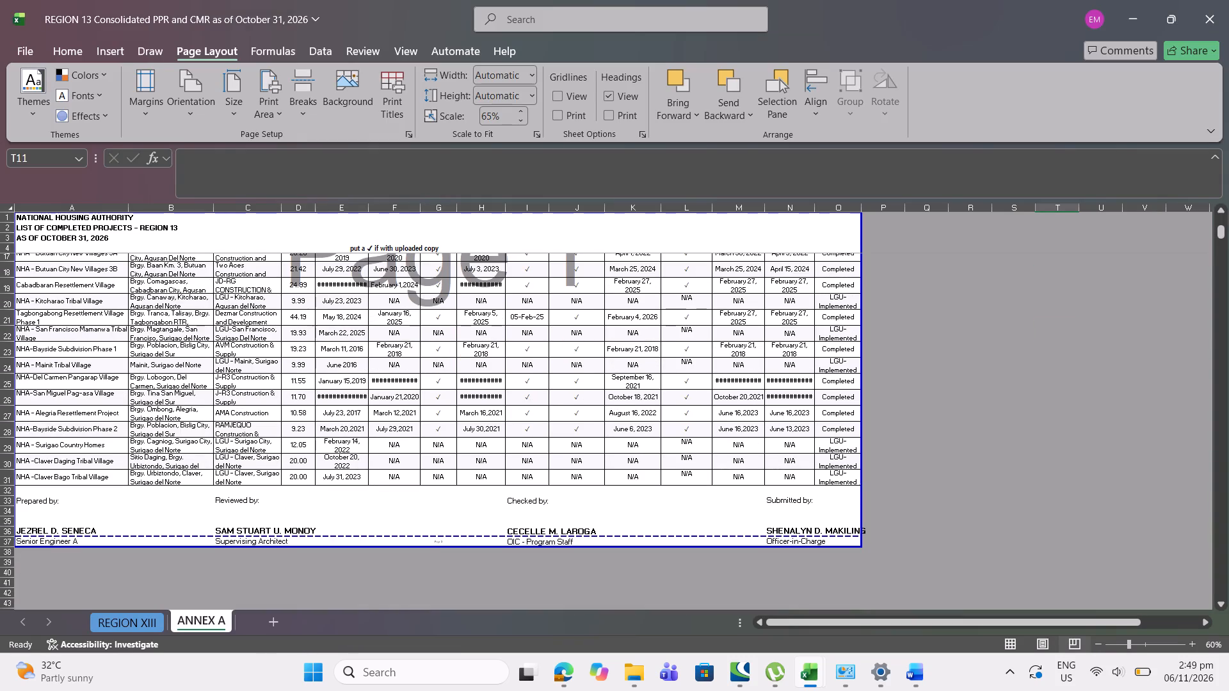
click(7, 496)
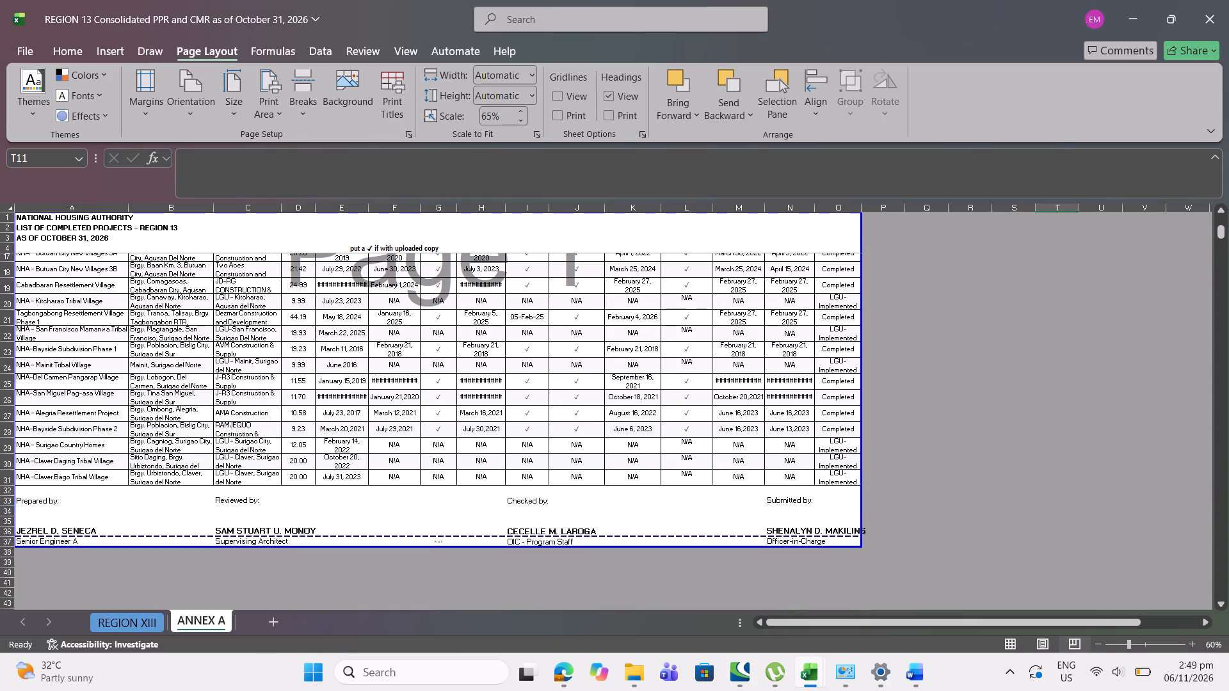
click(9, 516)
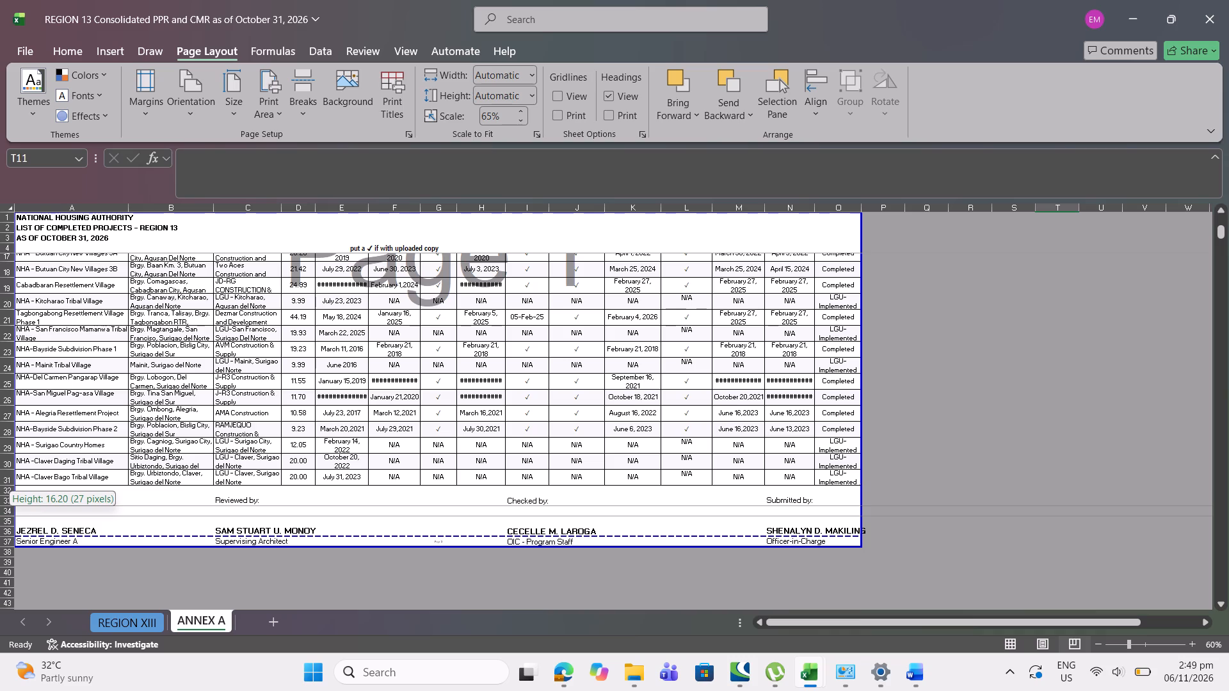
click(10, 515)
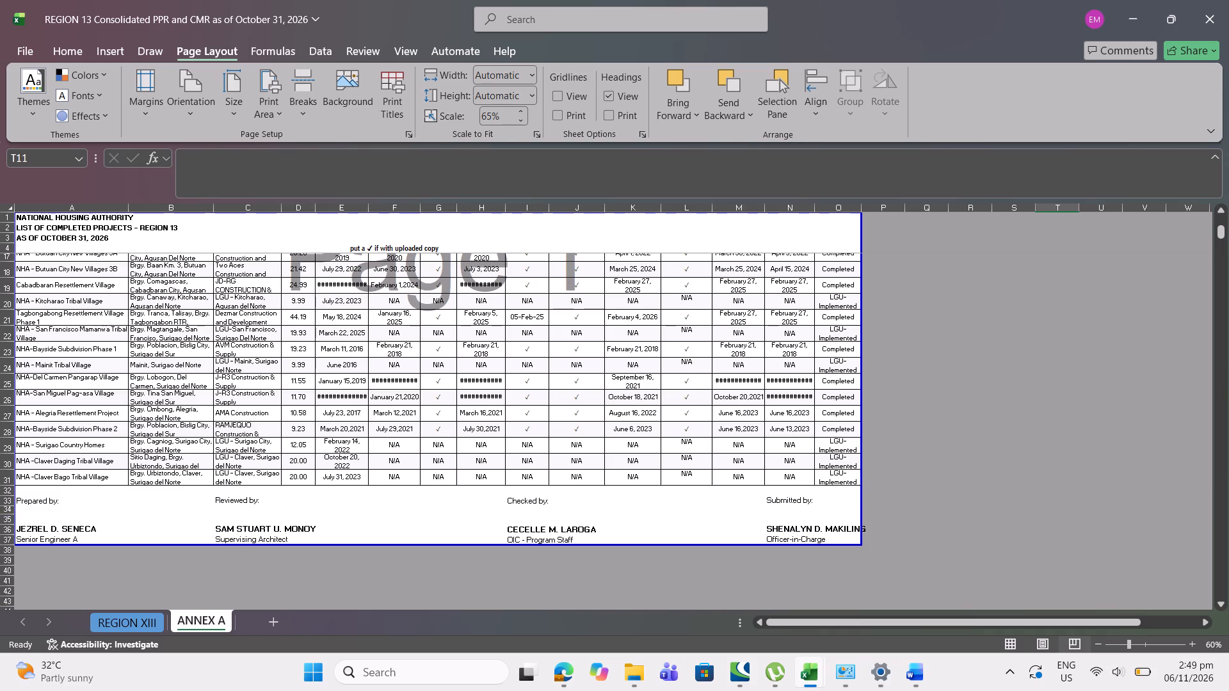
Replace the "Submitted by" signatory in N36 with the regional manager's name and set the title in N37 to Regional Manager.
click(771, 527)
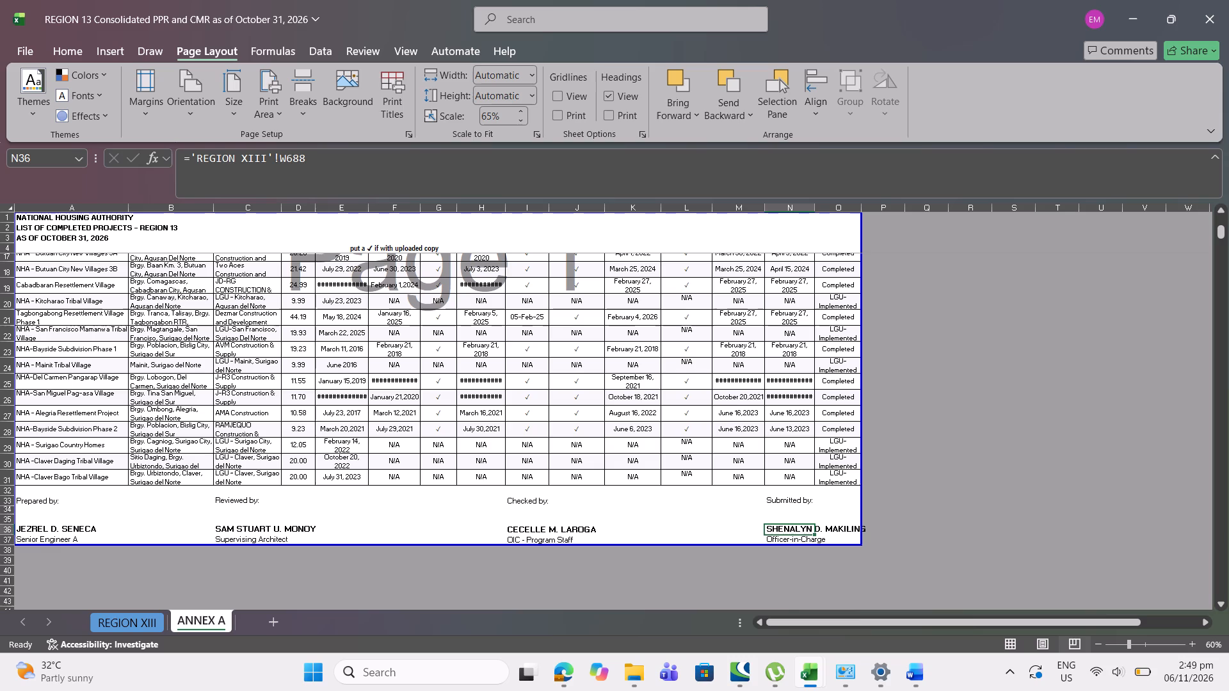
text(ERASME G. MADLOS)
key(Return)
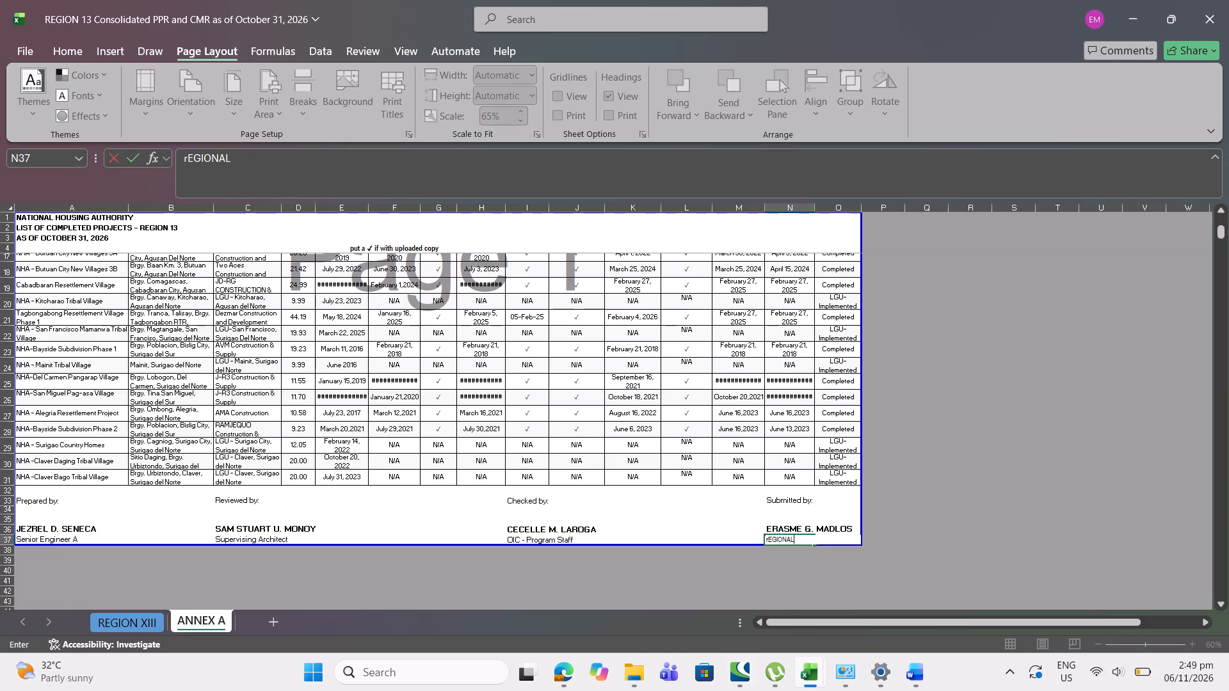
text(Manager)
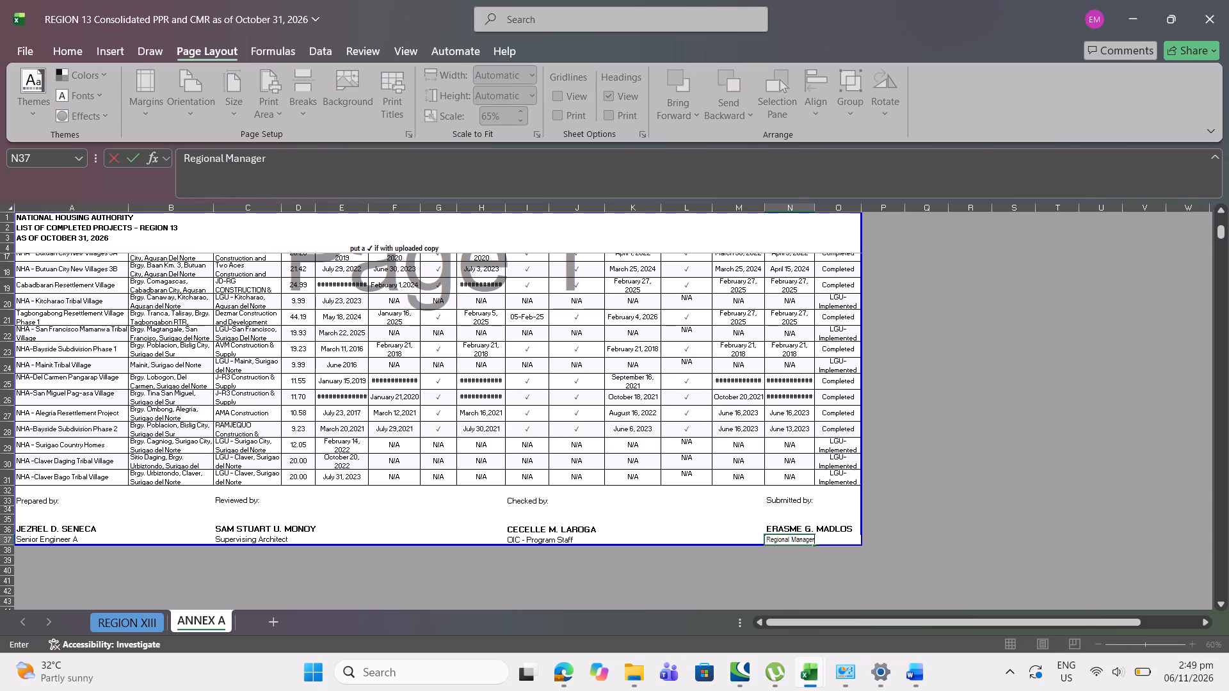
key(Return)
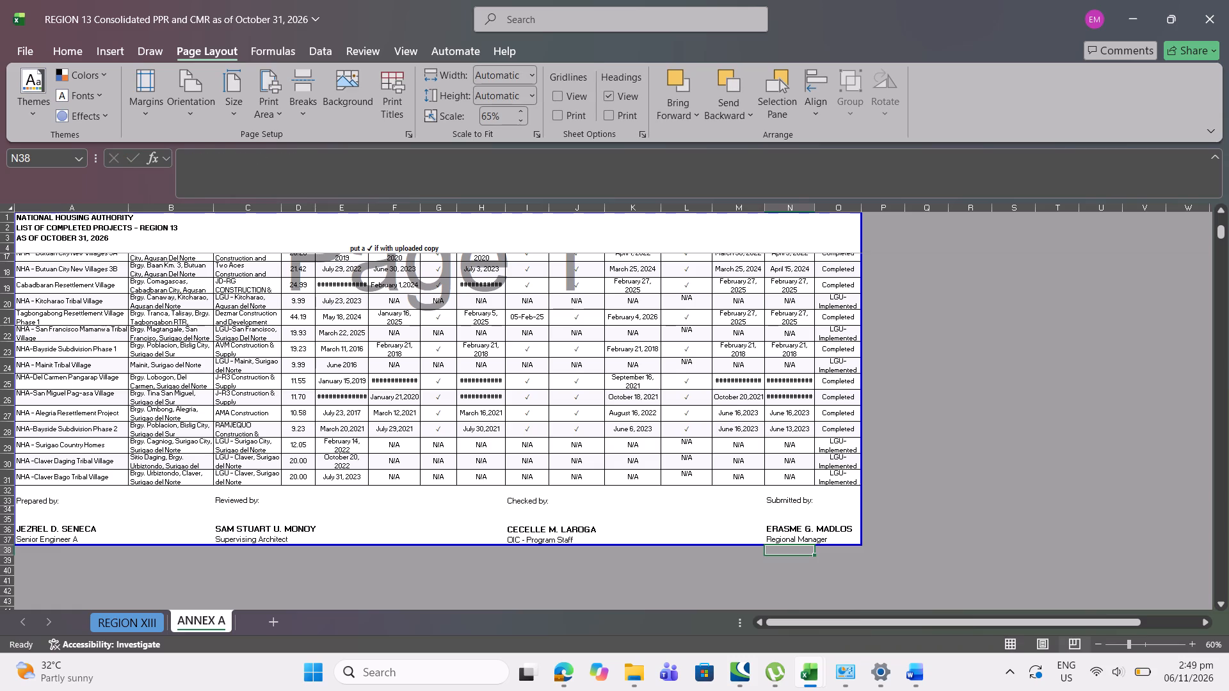
Print the ANNEX A sheet with the page range set from 1 to 1.
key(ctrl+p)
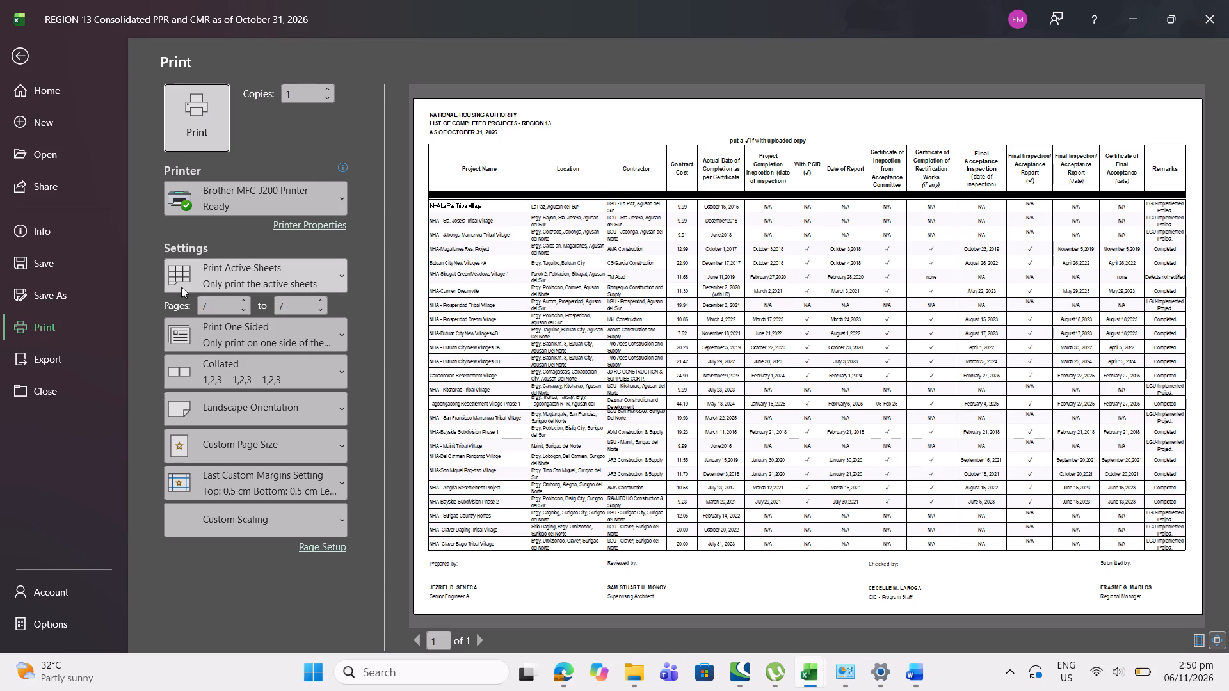
click(212, 300)
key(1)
key(Tab)
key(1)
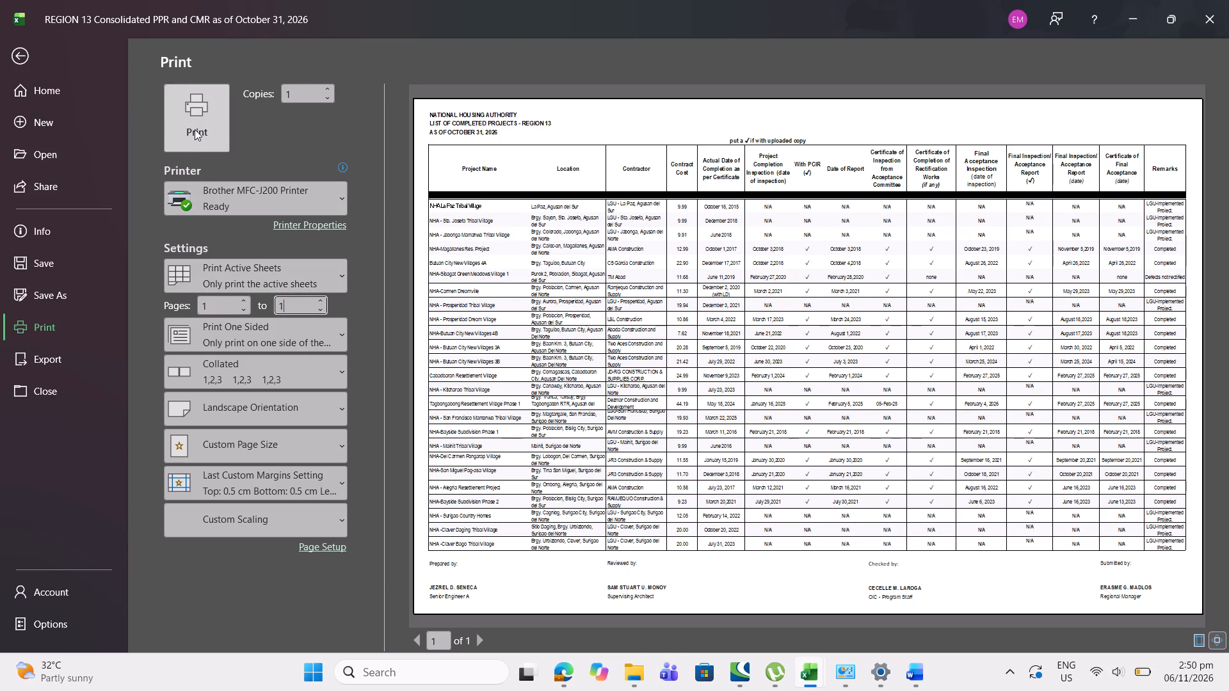
click(195, 129)
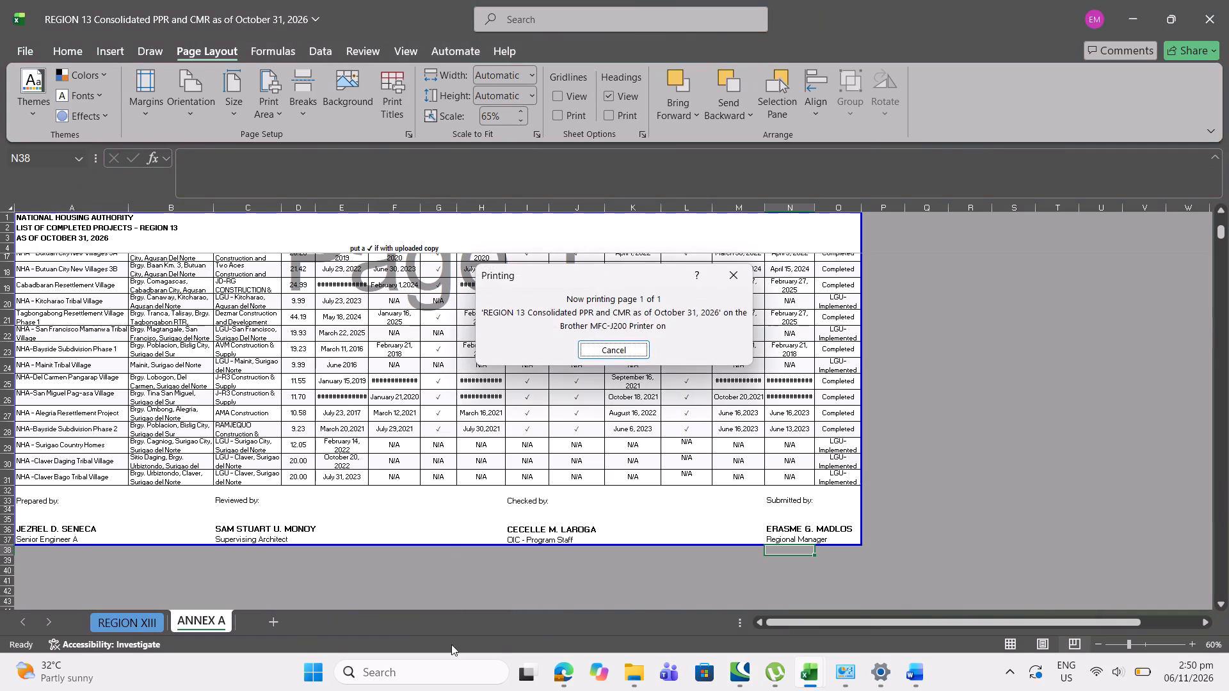
Switch to Microsoft Edge, where the Monthly Yolanda Accomplishment Report is open.
click(573, 671)
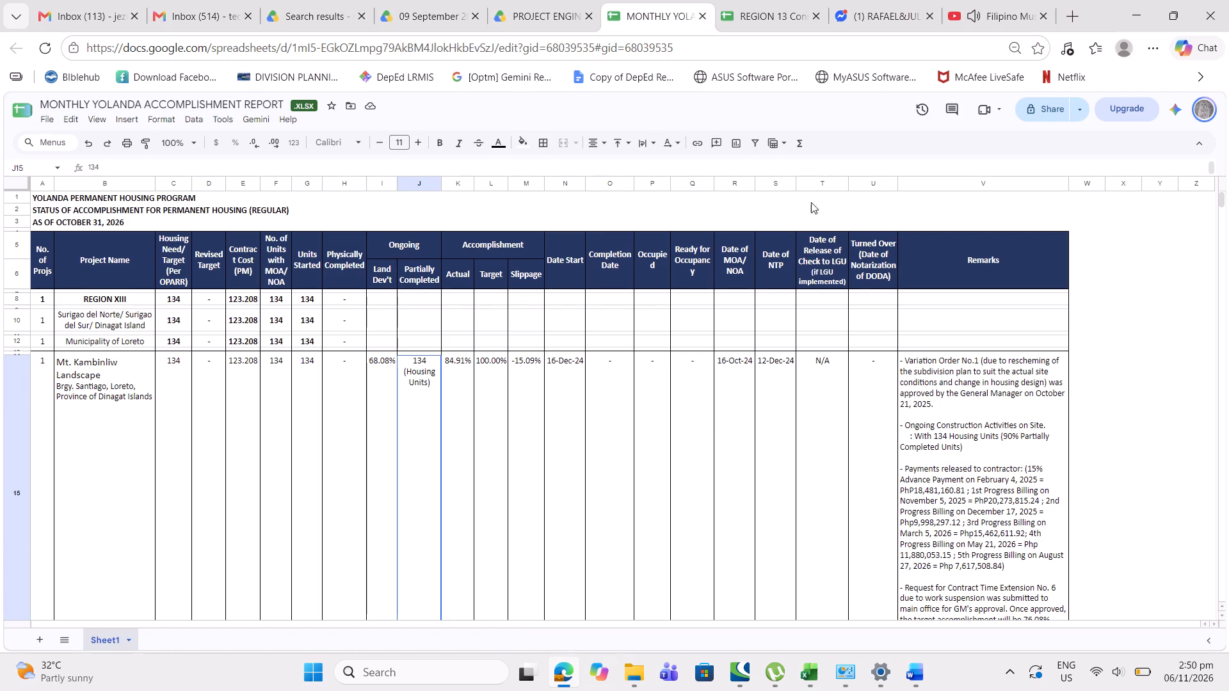
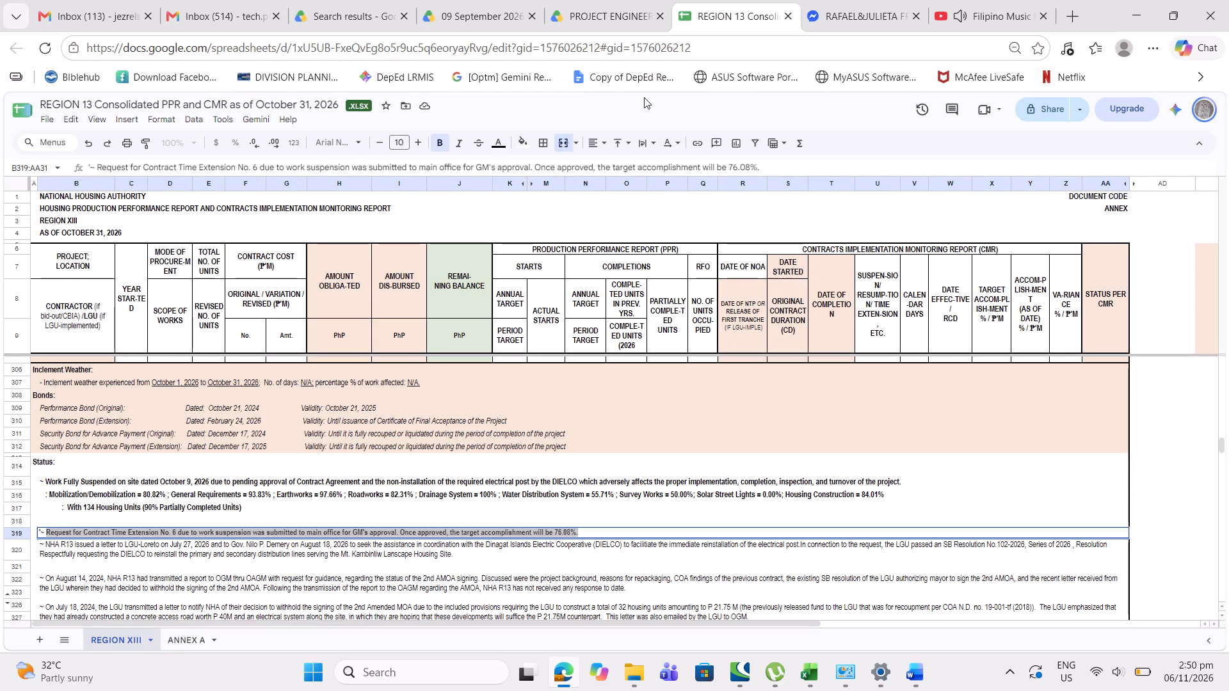
Review the project status entries in the REGION XIII sheet, from the work suspension and time extension notes through the completed LGU projects.
click(644, 402)
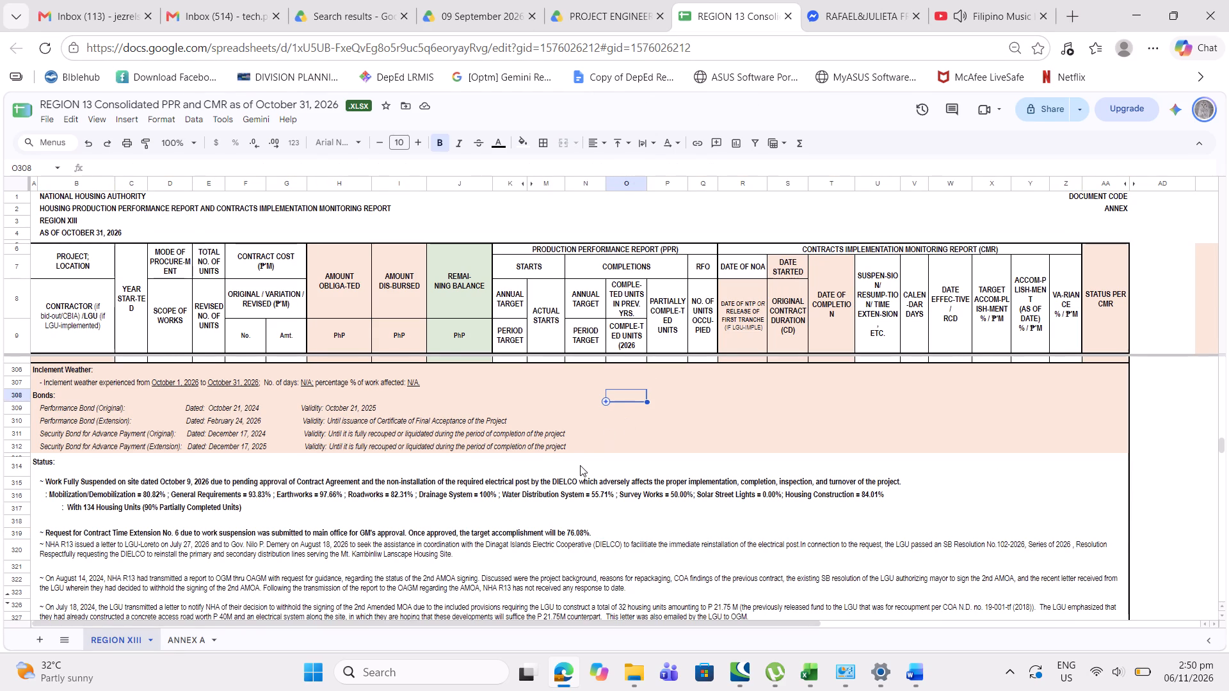
scroll(579, 470, down, 6)
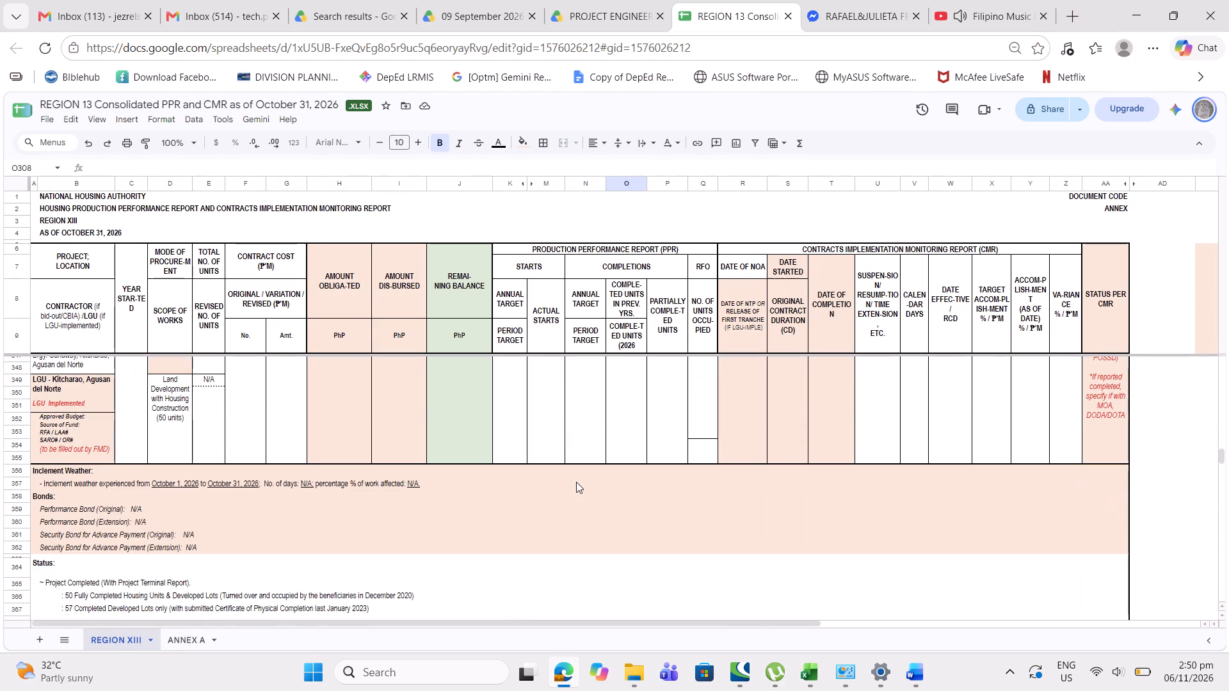
scroll(575, 483, down, 8)
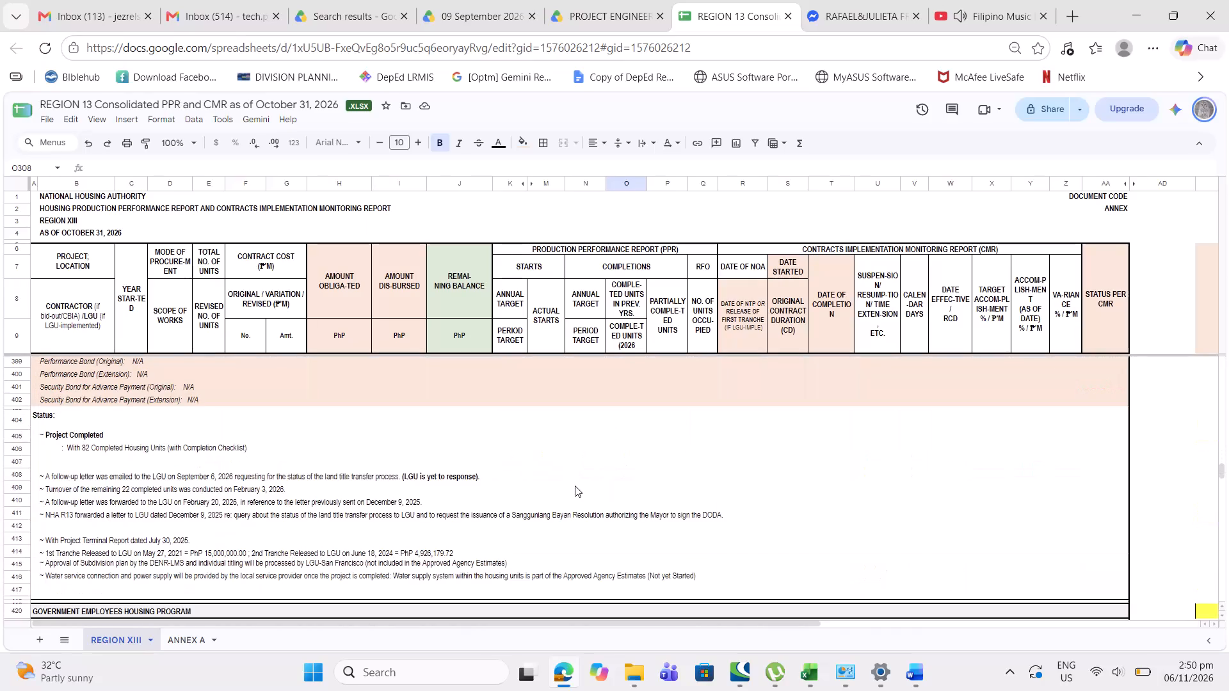
scroll(562, 482, down, 3)
scroll(562, 459, up, 13)
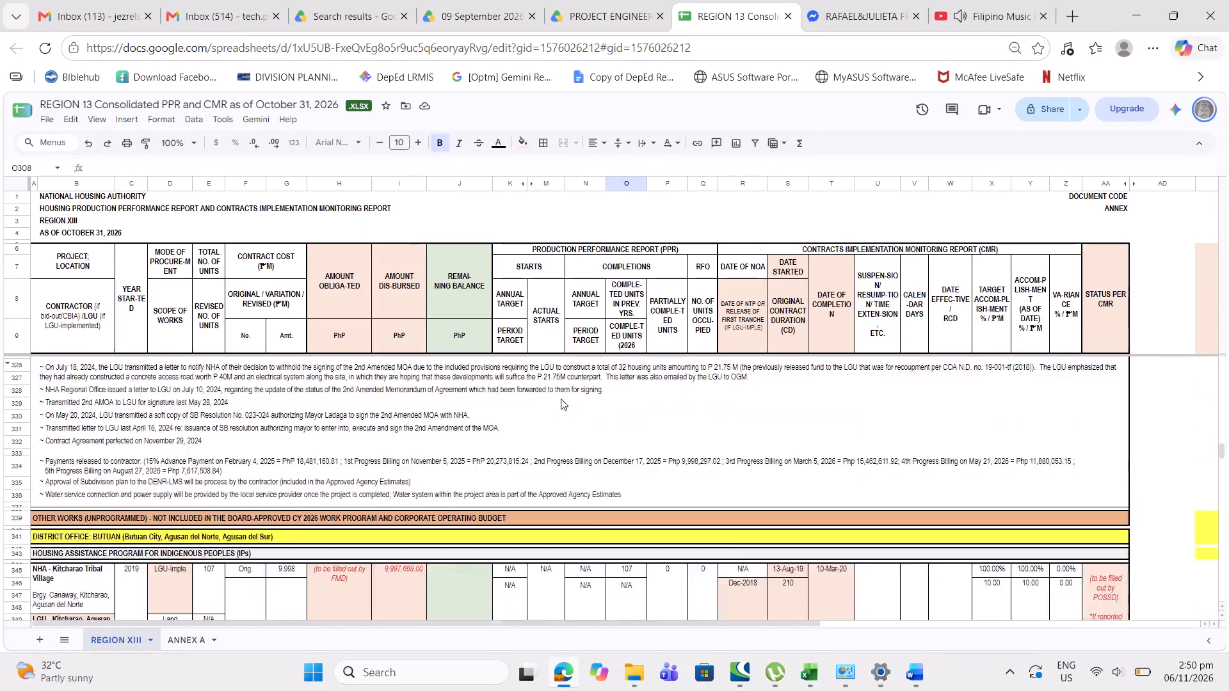
scroll(561, 399, up, 13)
Close the Mt. Kambinliw Landscape project engineer's report and the 09 September 2026 Drive folder, returning to the REGION 13 consolidated report.
click(581, 0)
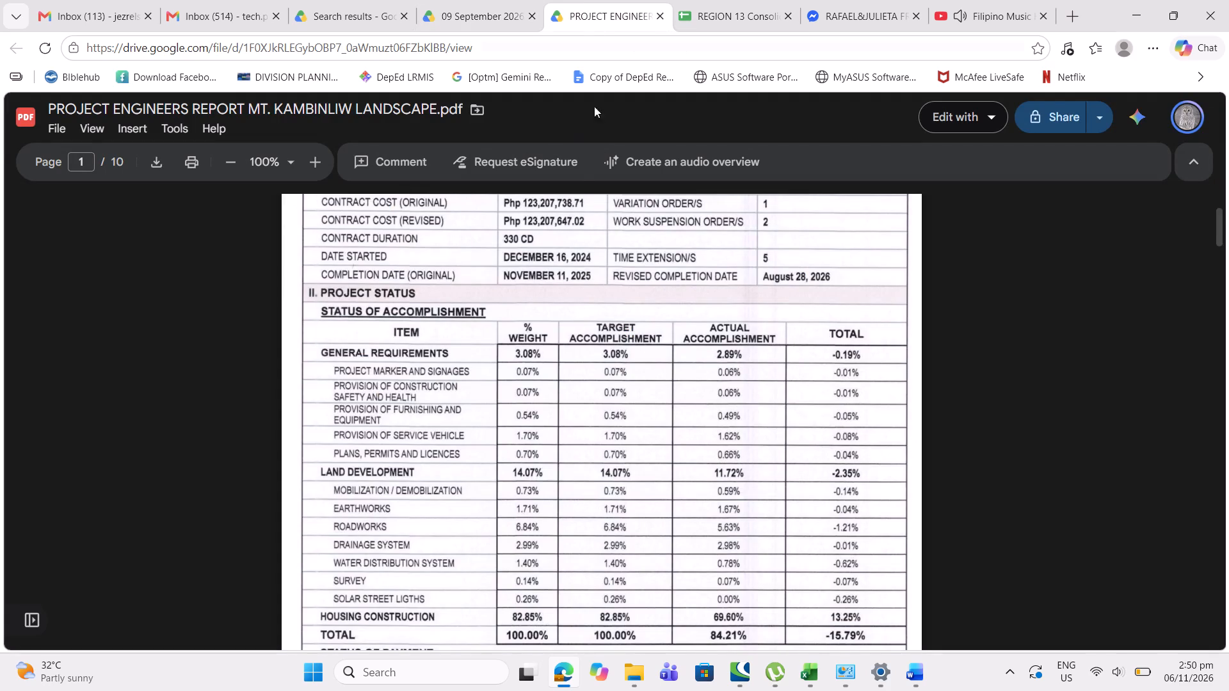
click(485, 0)
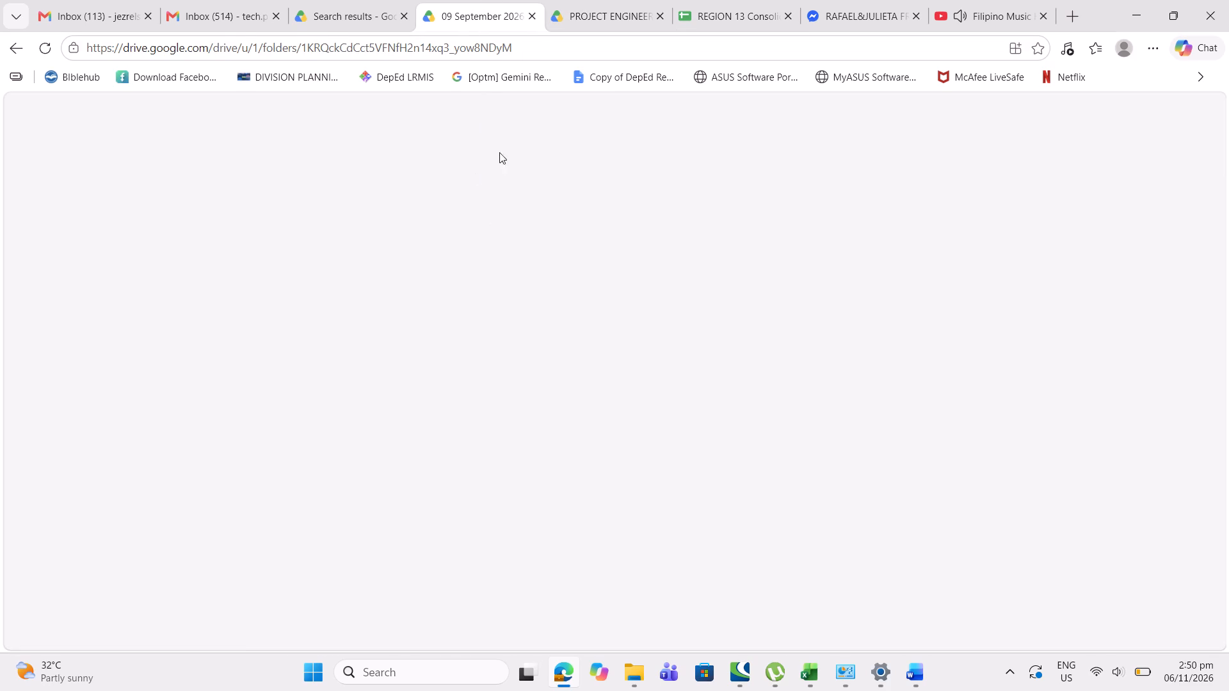
click(529, 18)
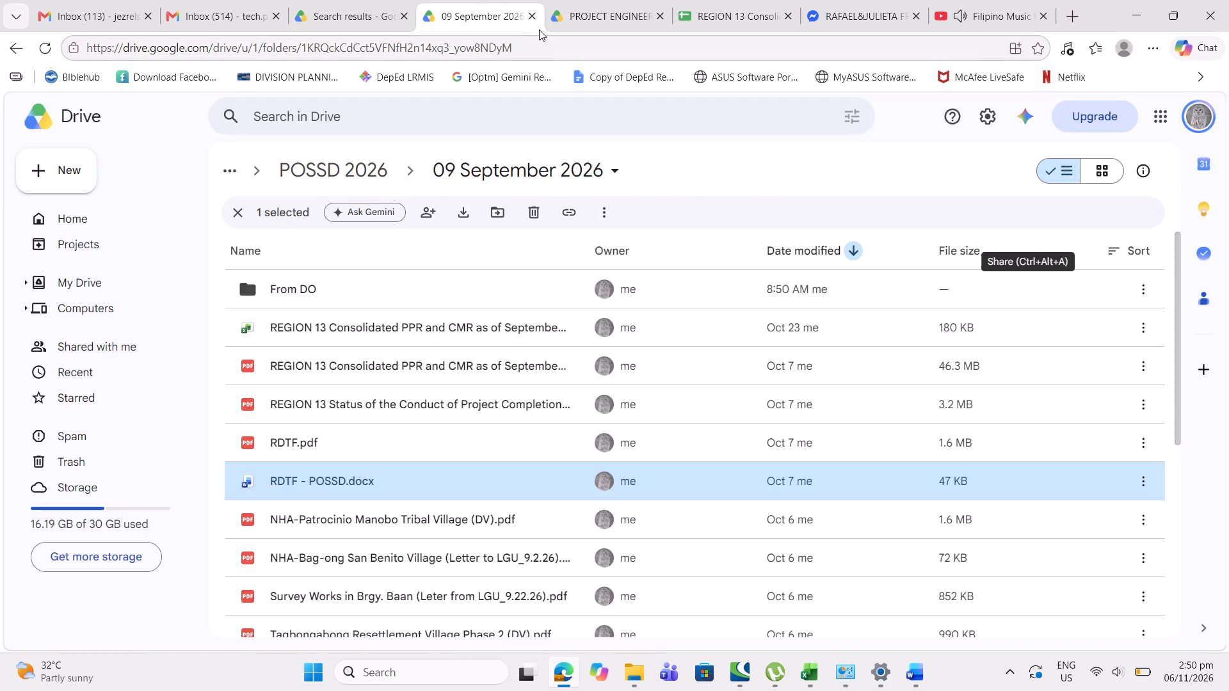
click(528, 14)
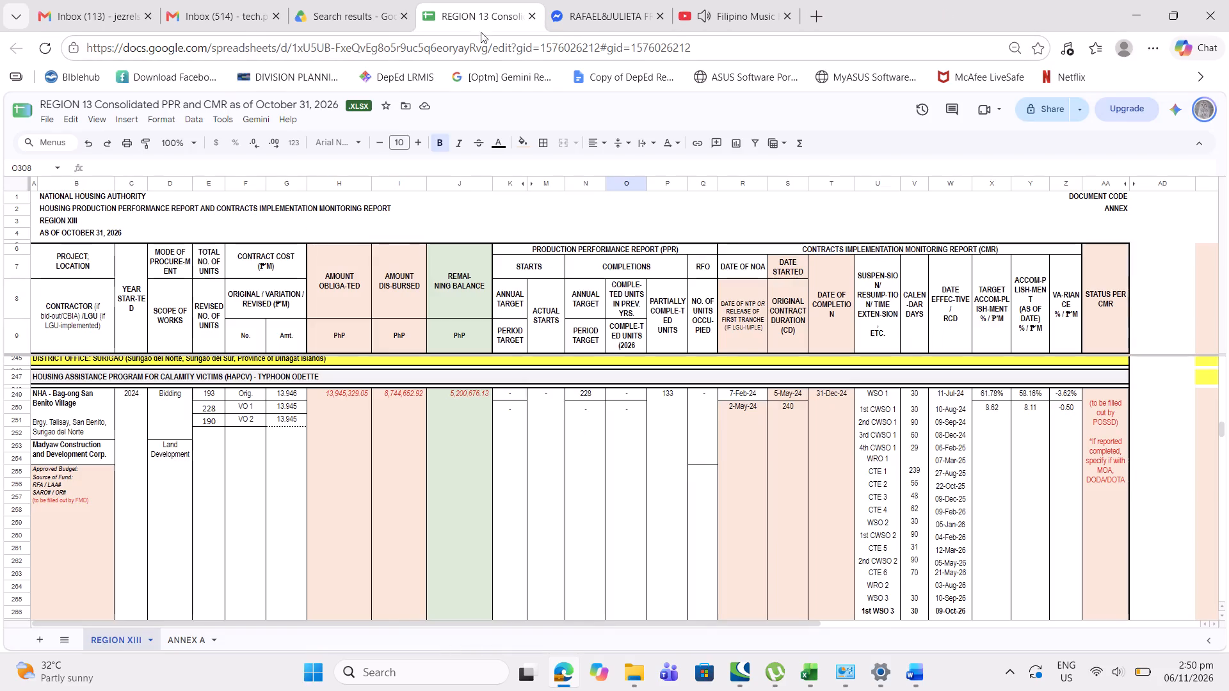
Switch from the REGION 13 consolidated spreadsheet to the Google Drive search results for the FY 2027 WPB Form PPMP files.
click(341, 15)
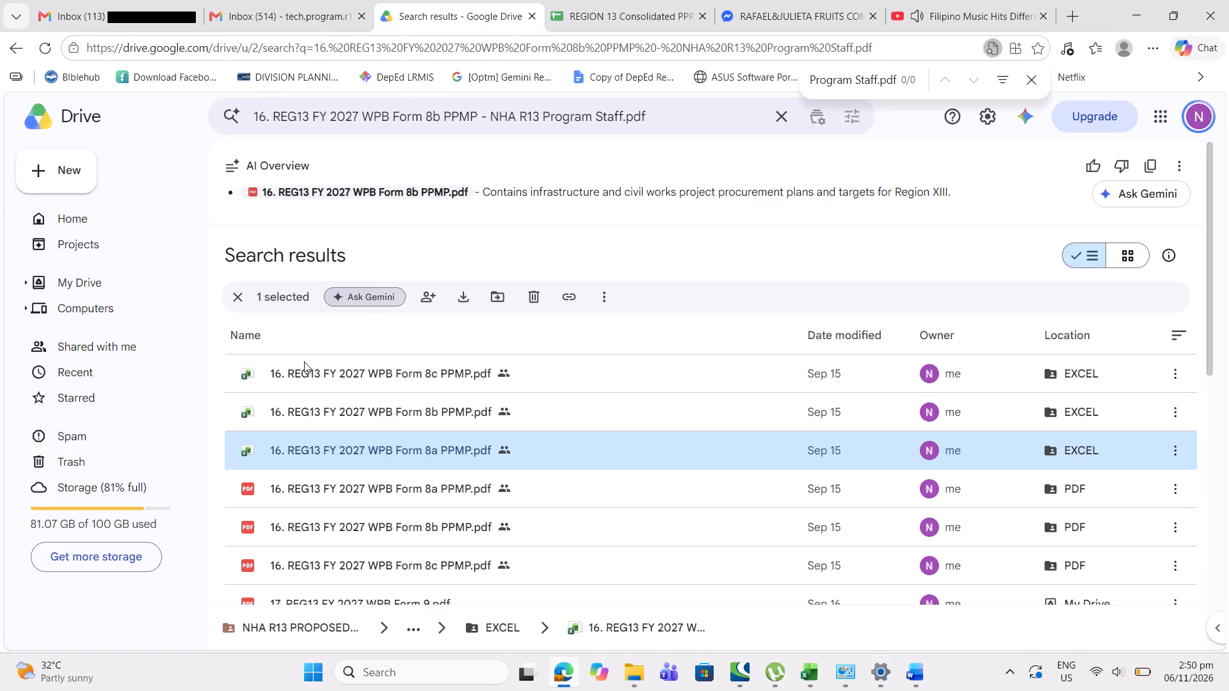
Leave the PPMP search results and open the My Drive file listing.
click(105, 290)
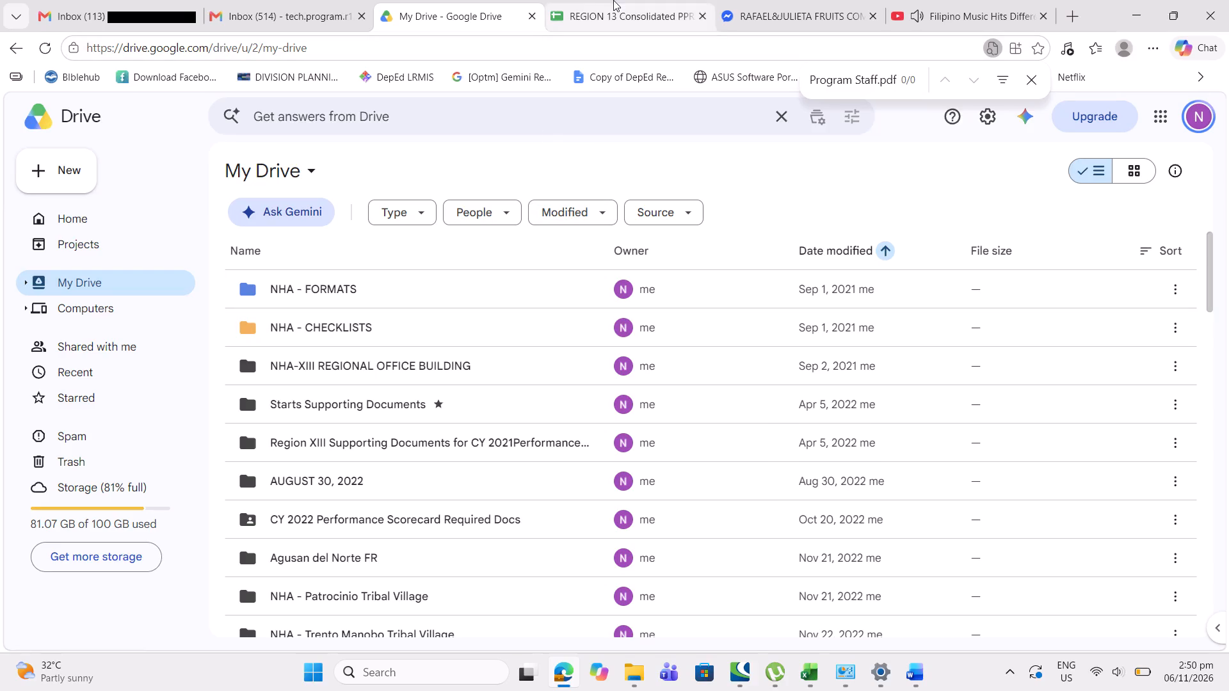
click(108, 239)
click(106, 286)
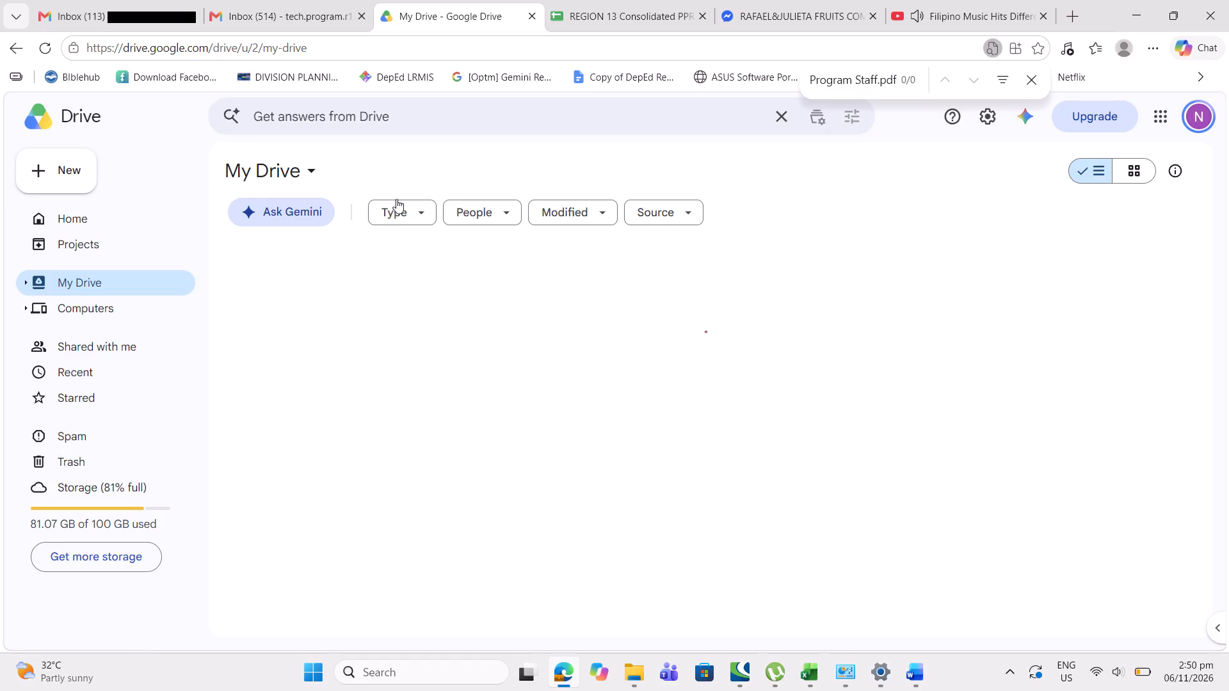
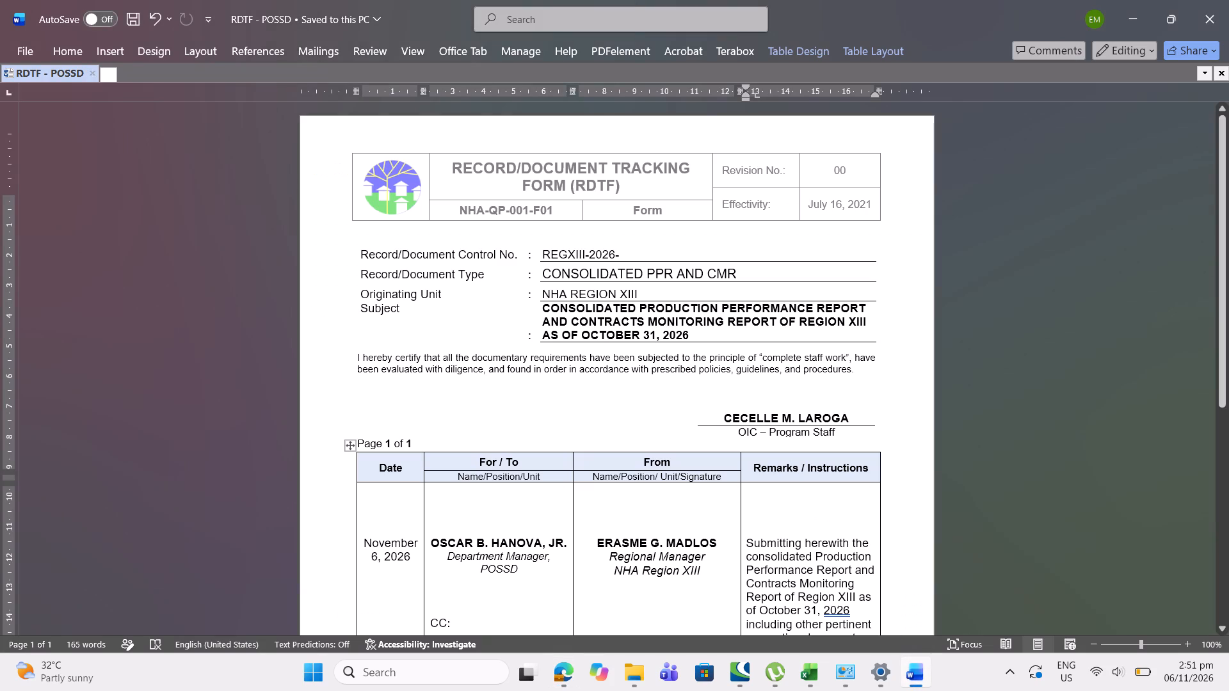
Print one copy of the RDTF - POSSD tracking form on A4 with the Brother MFC-J200 printer.
key(ctrl+p)
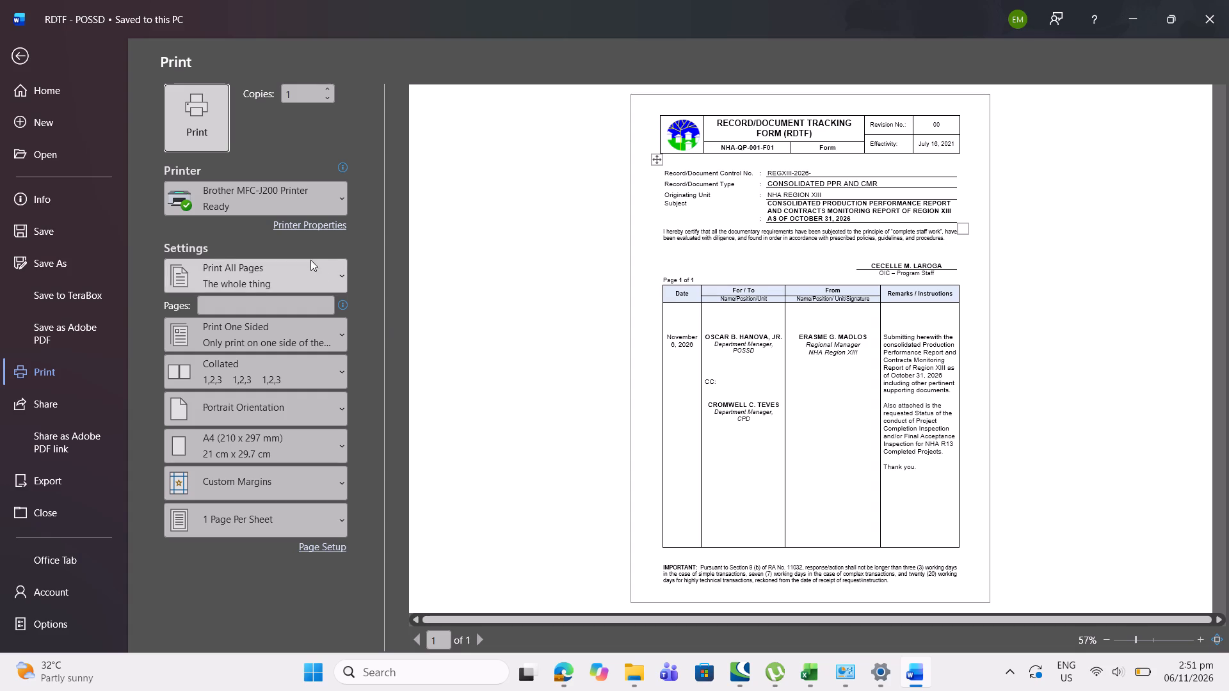
click(196, 145)
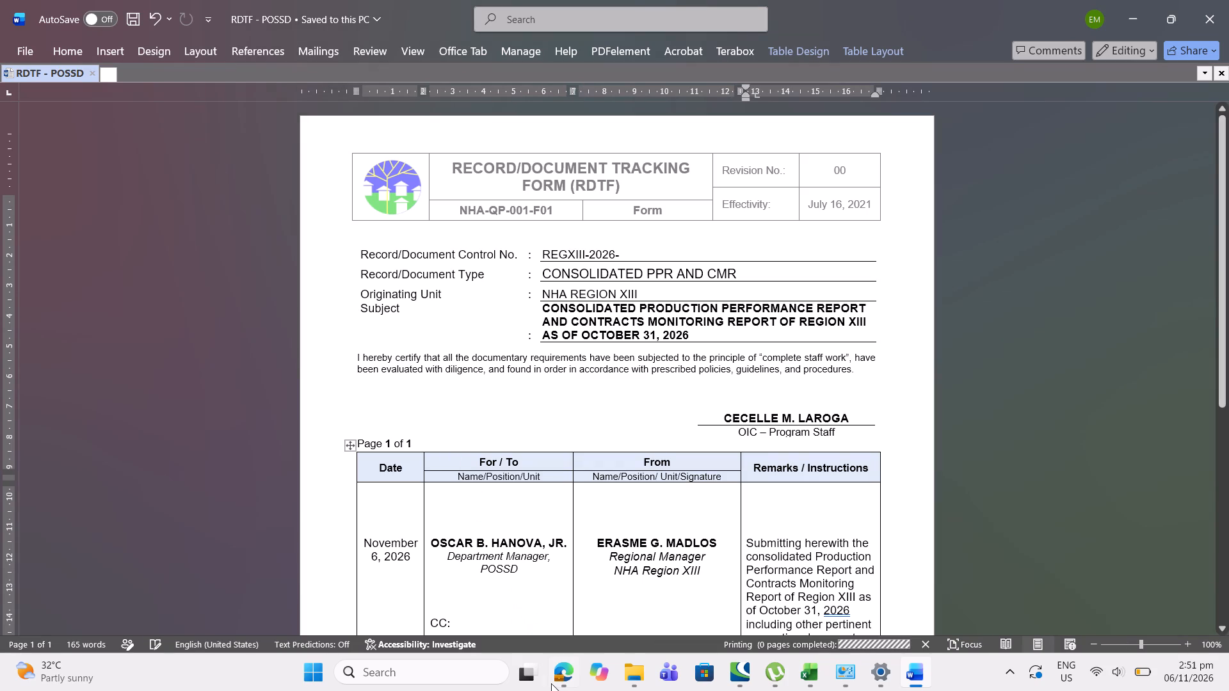
Switch to Google Drive in Edge and download RDTF - CMU.docx from the NHA > REPORTS > CMU 2026 folder.
click(553, 685)
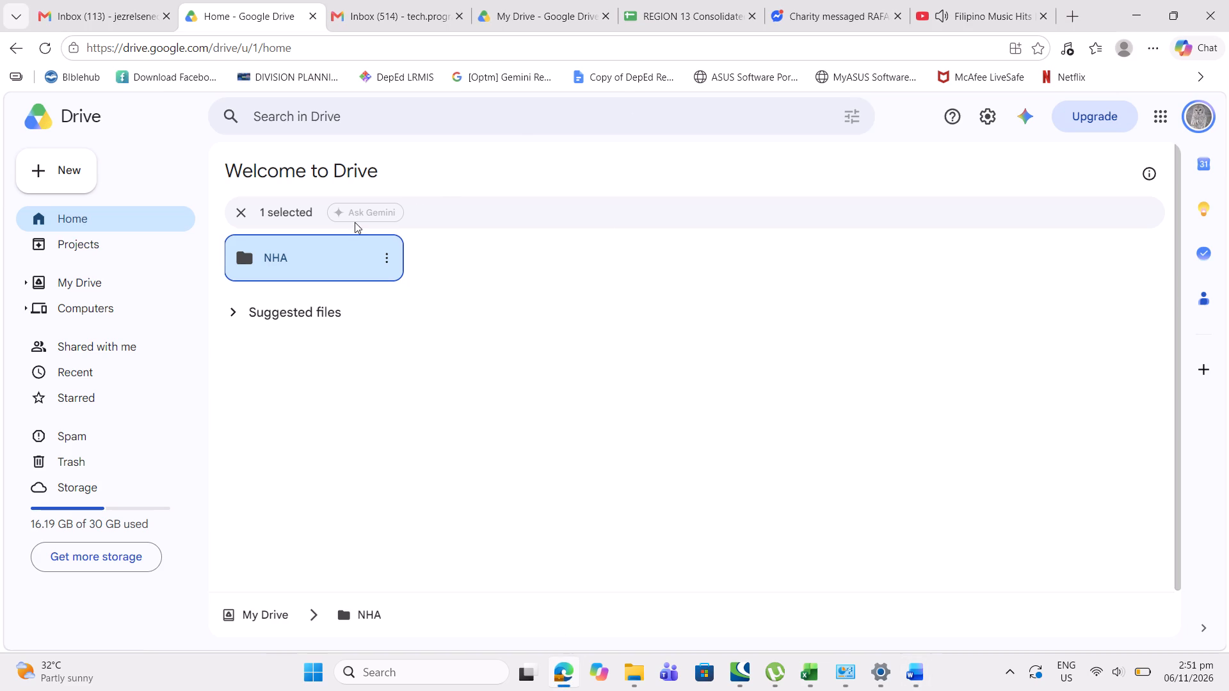
double_click(300, 263)
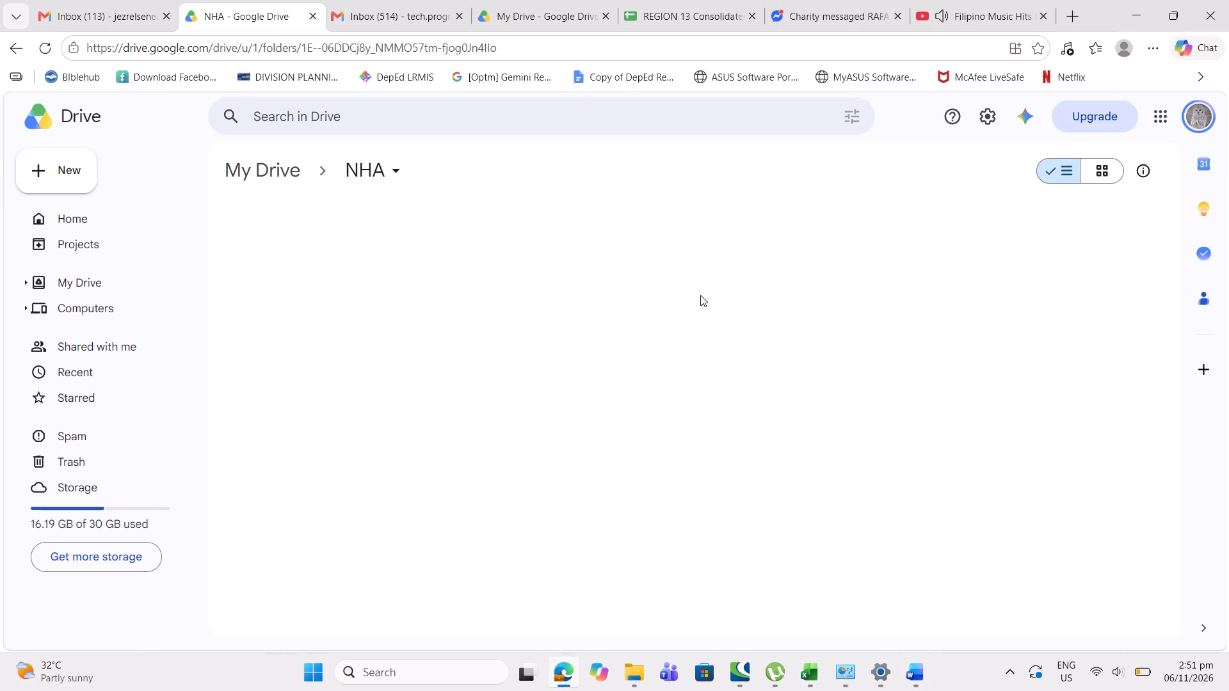
double_click(444, 439)
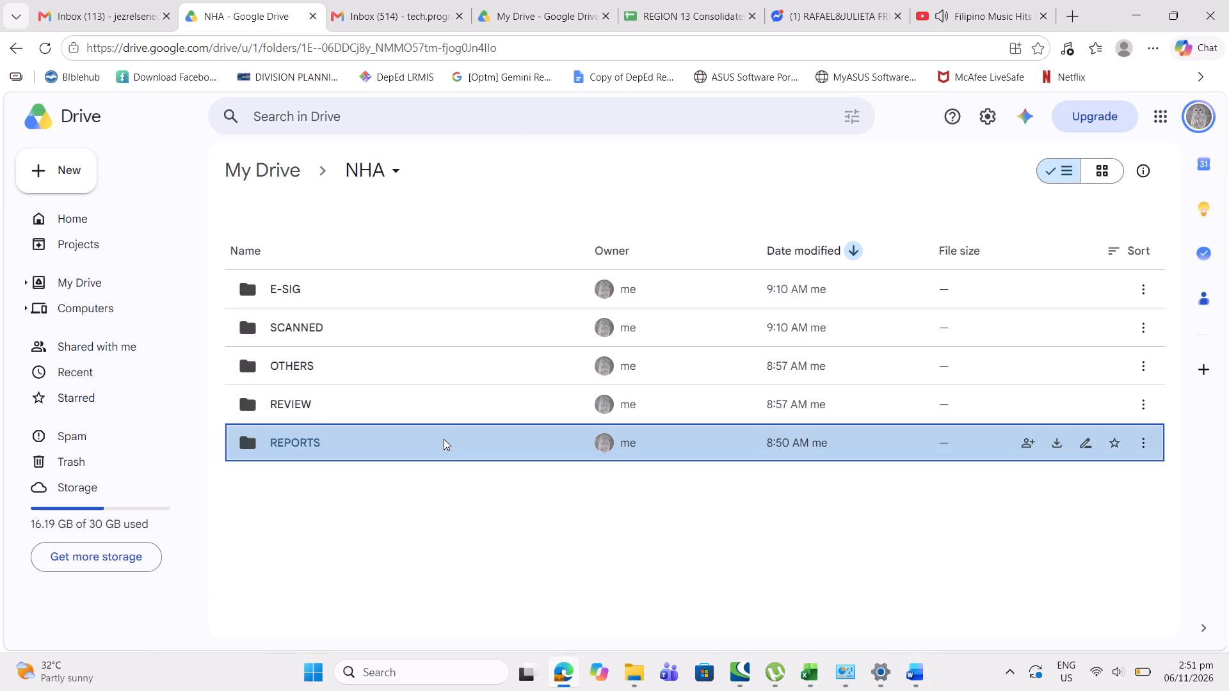
double_click(446, 399)
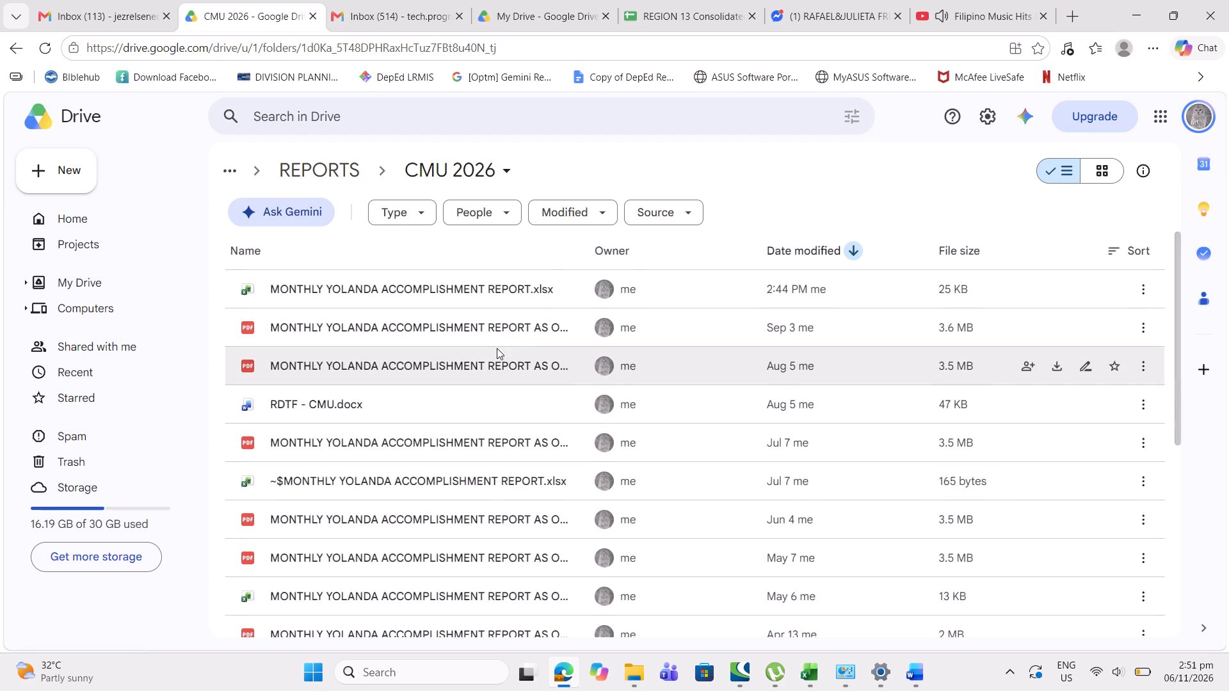
scroll(497, 347, down, 5)
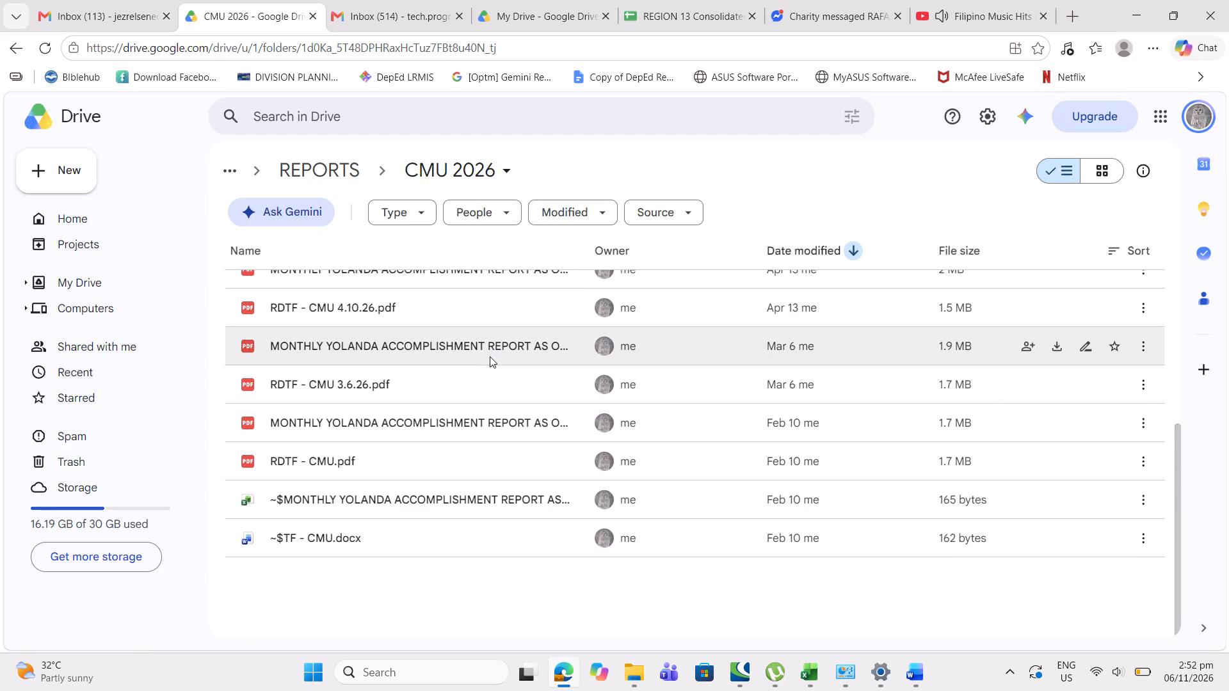
scroll(490, 356, up, 5)
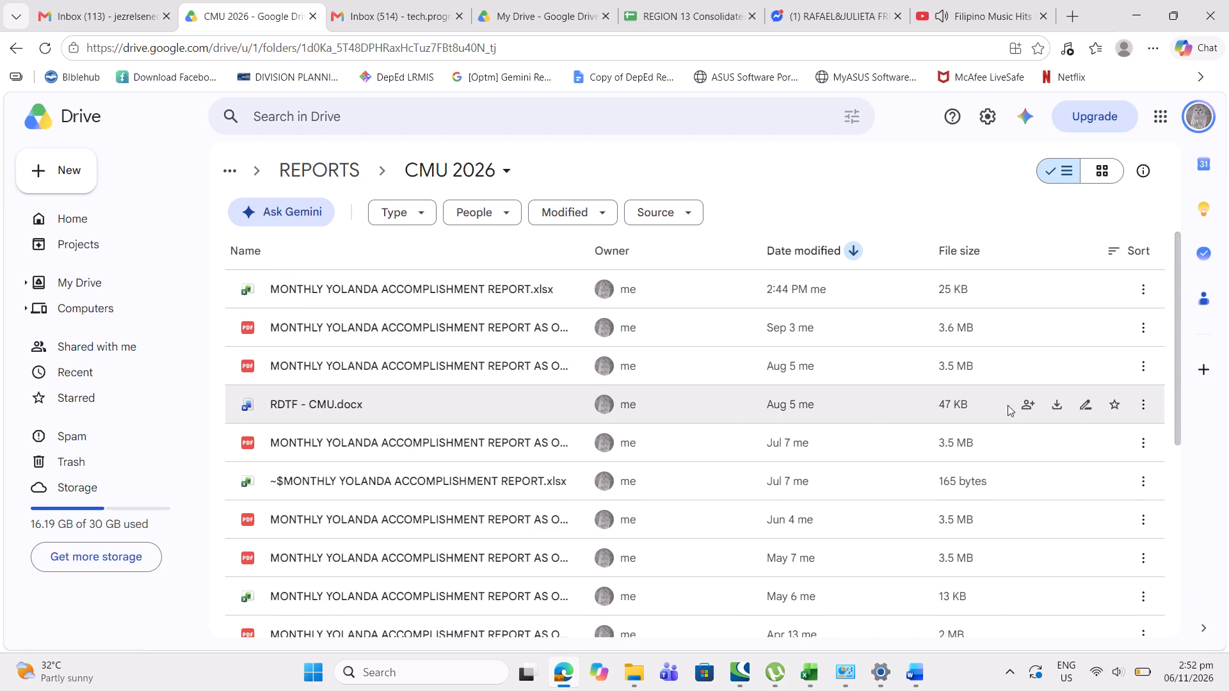
click(1054, 411)
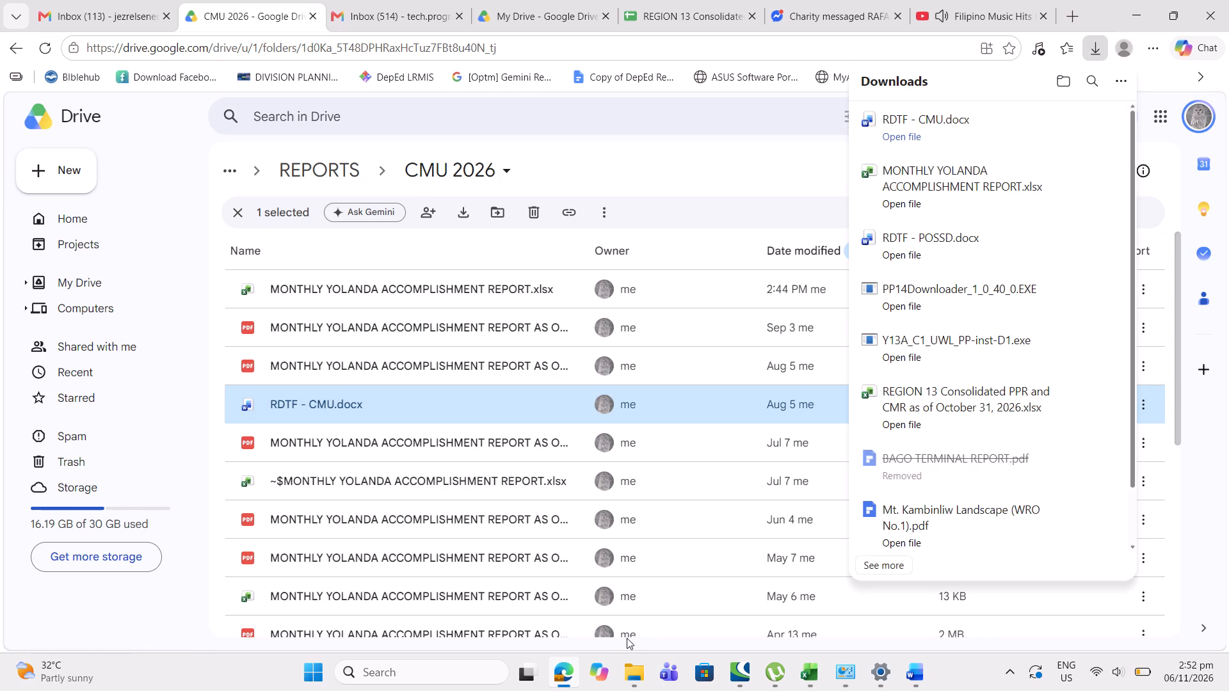
Open the downloaded RDTF - CMU document from the Downloads folder in Word and enable editing.
click(637, 685)
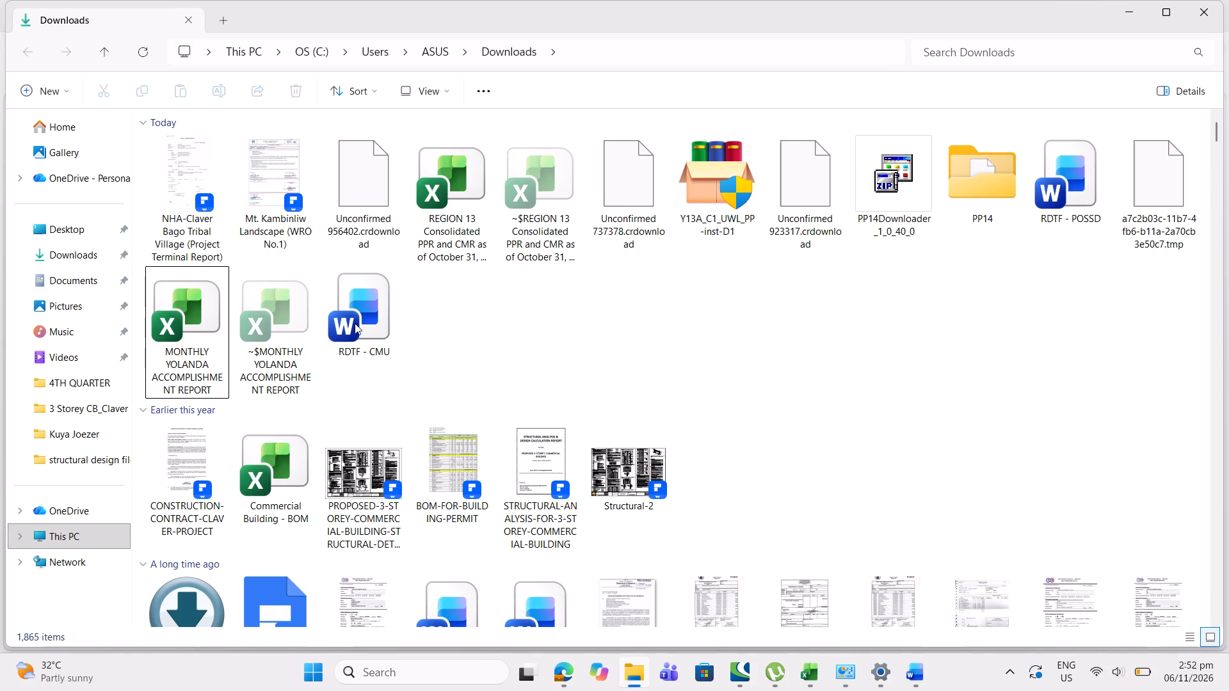
double_click(355, 326)
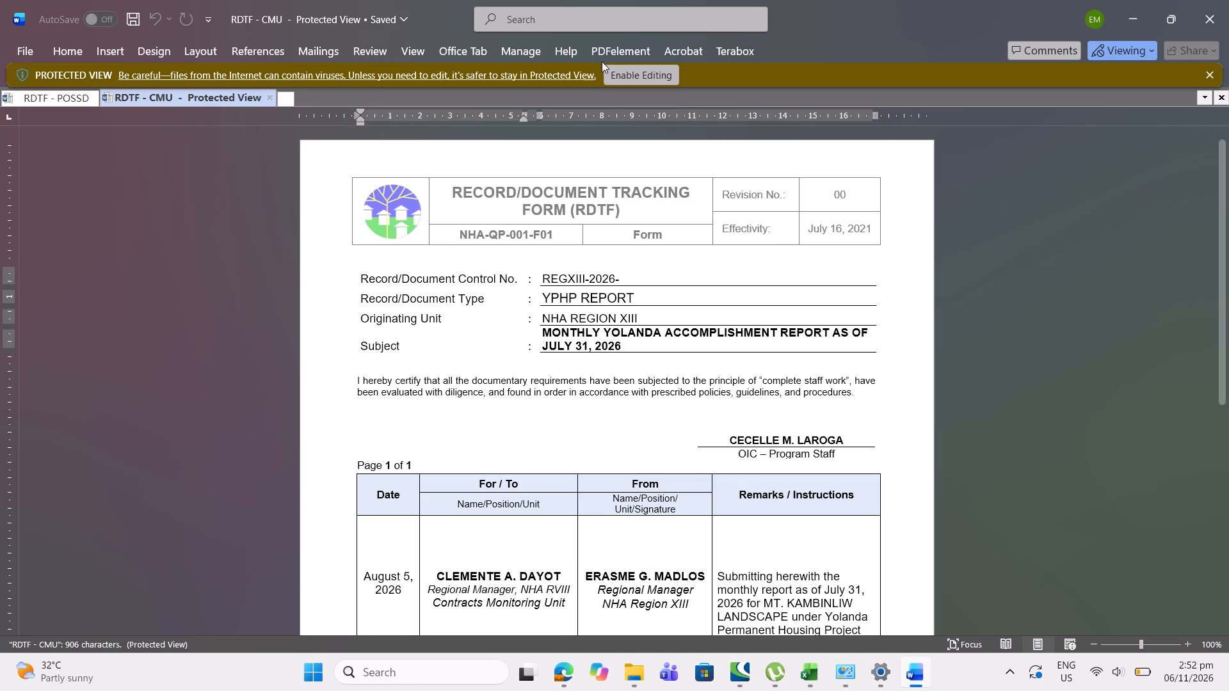
click(611, 68)
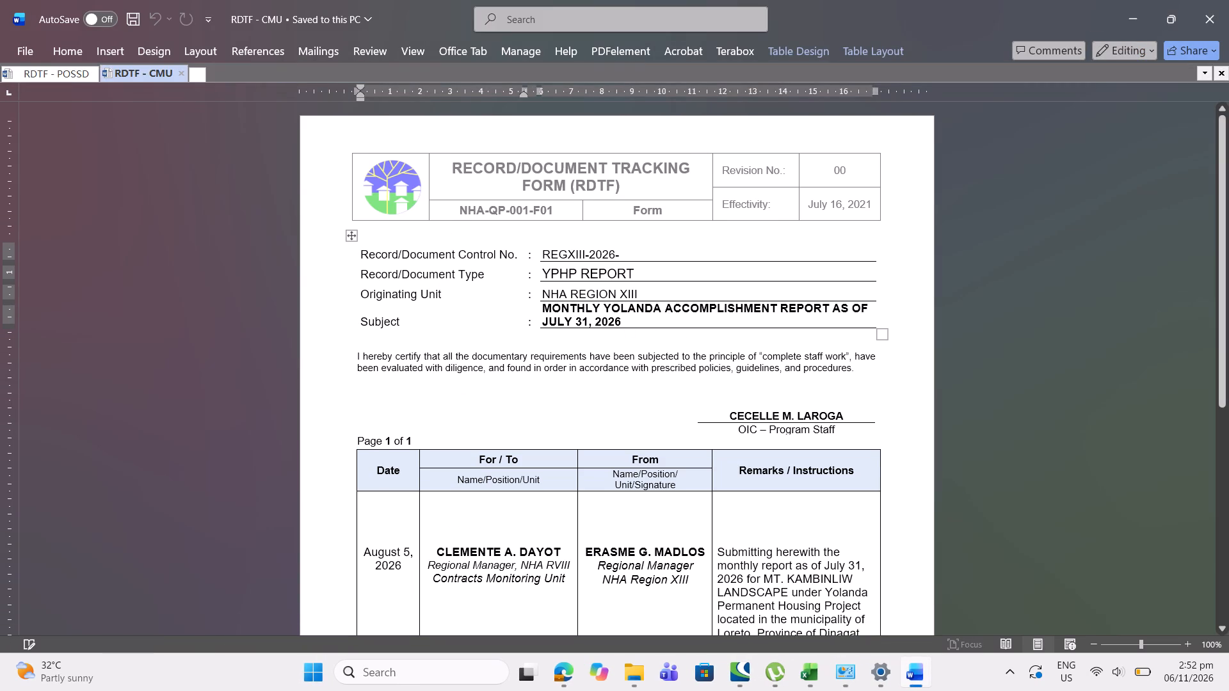
Change the month in the form's Subject line to OCTOBER, so the report reads as of OCTOBER 31, 2026.
drag(544, 320, 572, 318)
text(OCTOBER)
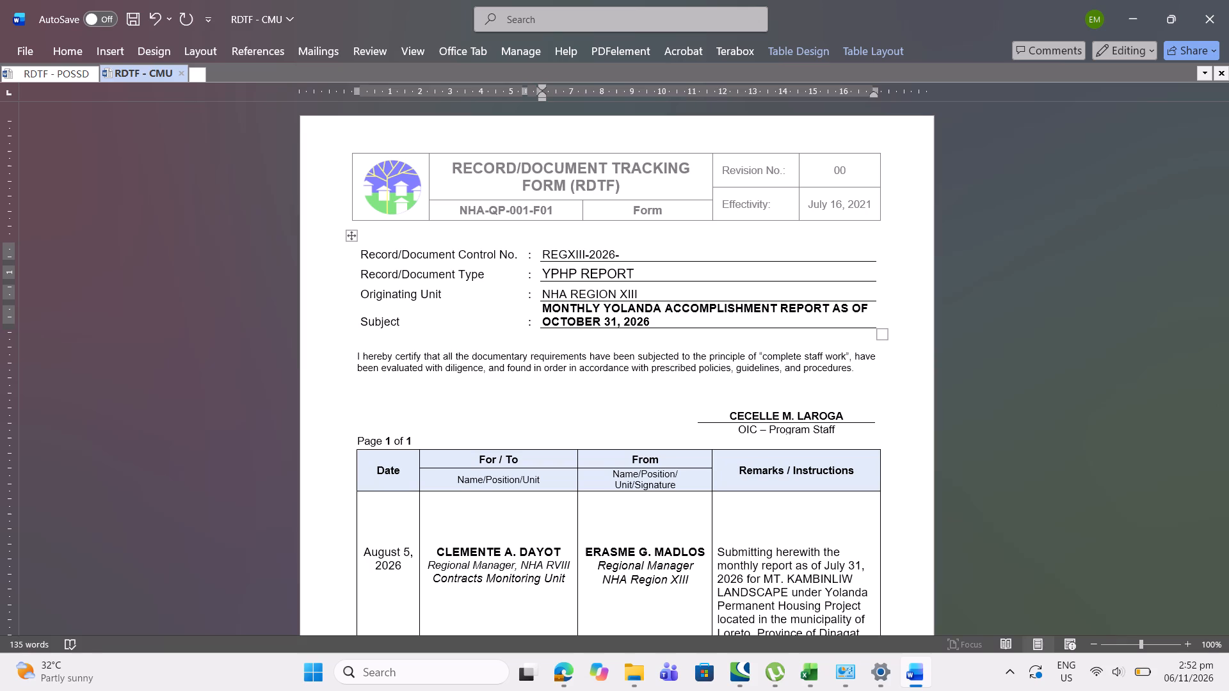
Set the date in the tracking table's Date column to October 6, 2026.
scroll(624, 397, down, 3)
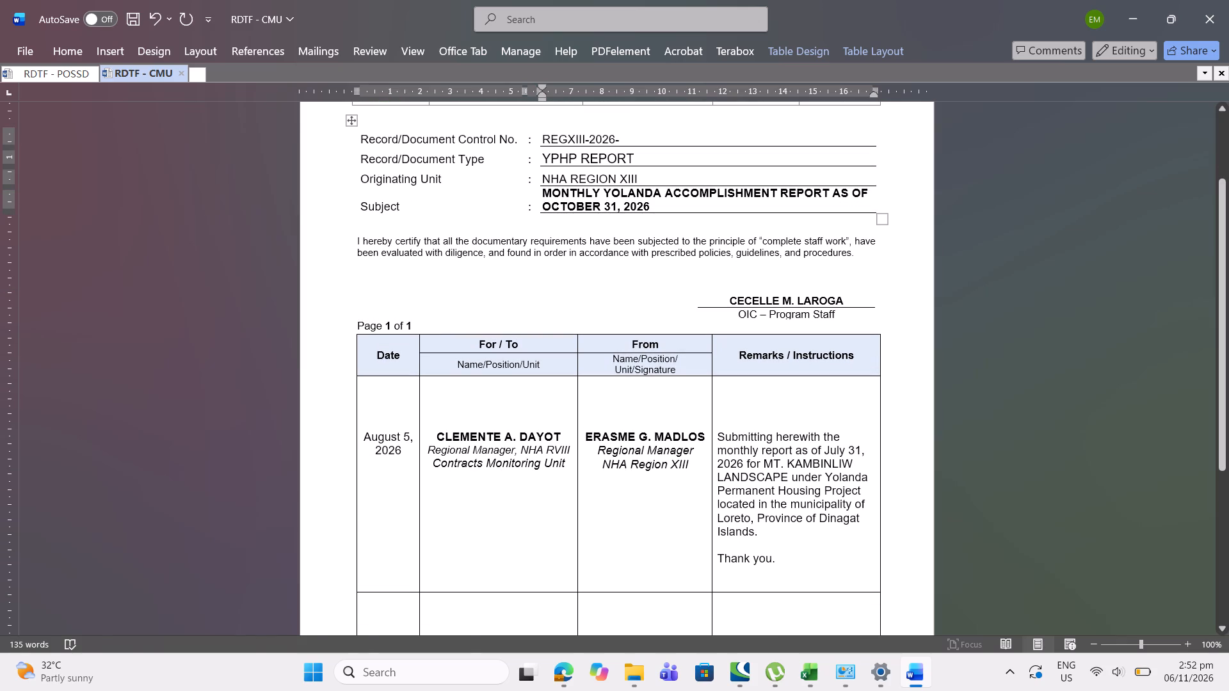
drag(365, 437, 406, 433)
text(October)
key(space)
key(6)
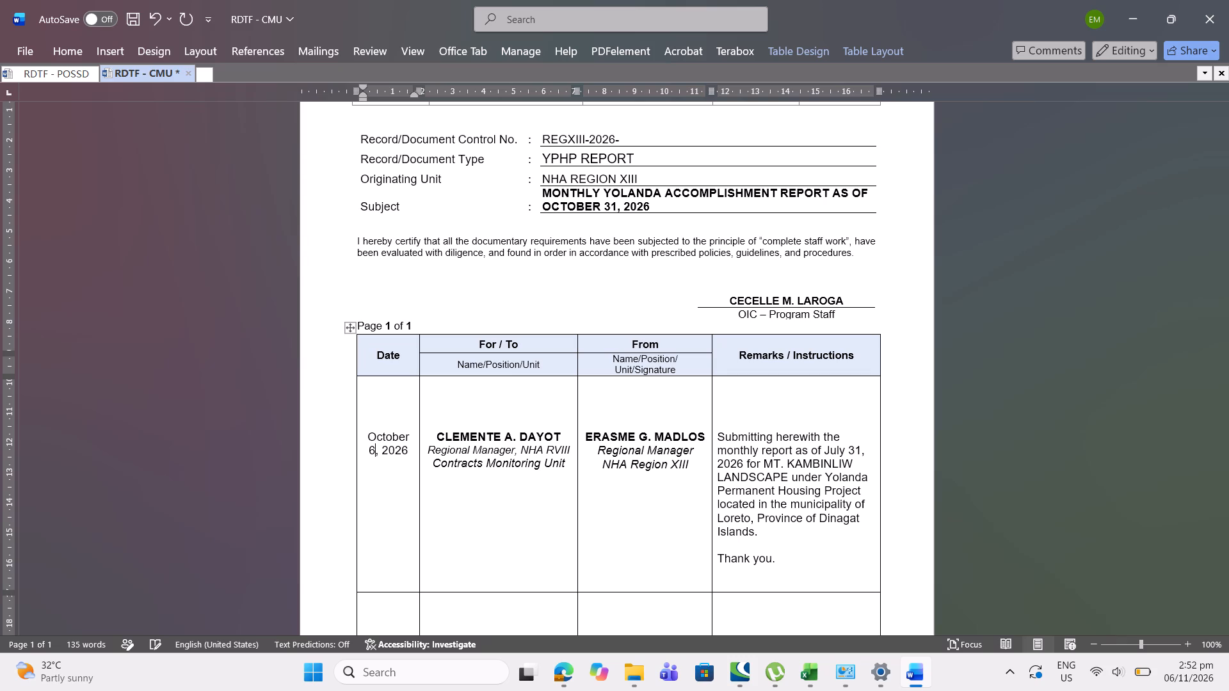
Change the report month in the Remarks / Instructions text to October, giving October 31, 2026.
scroll(739, 461, down, 1)
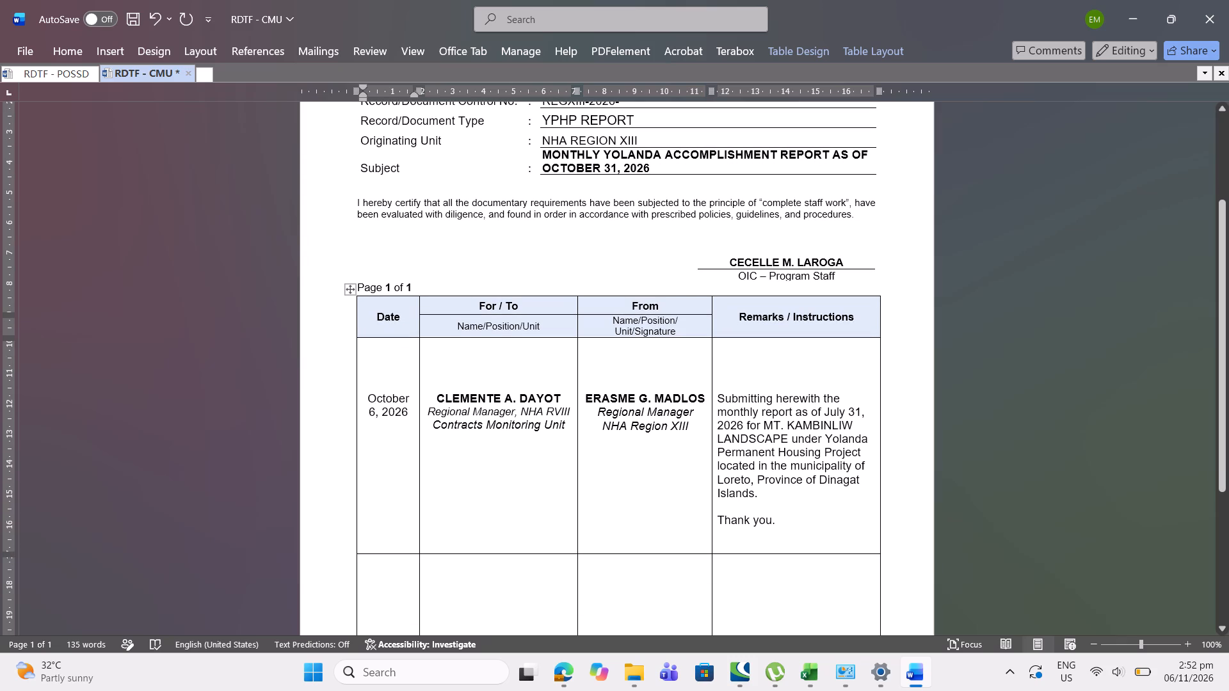
drag(824, 413, 843, 411)
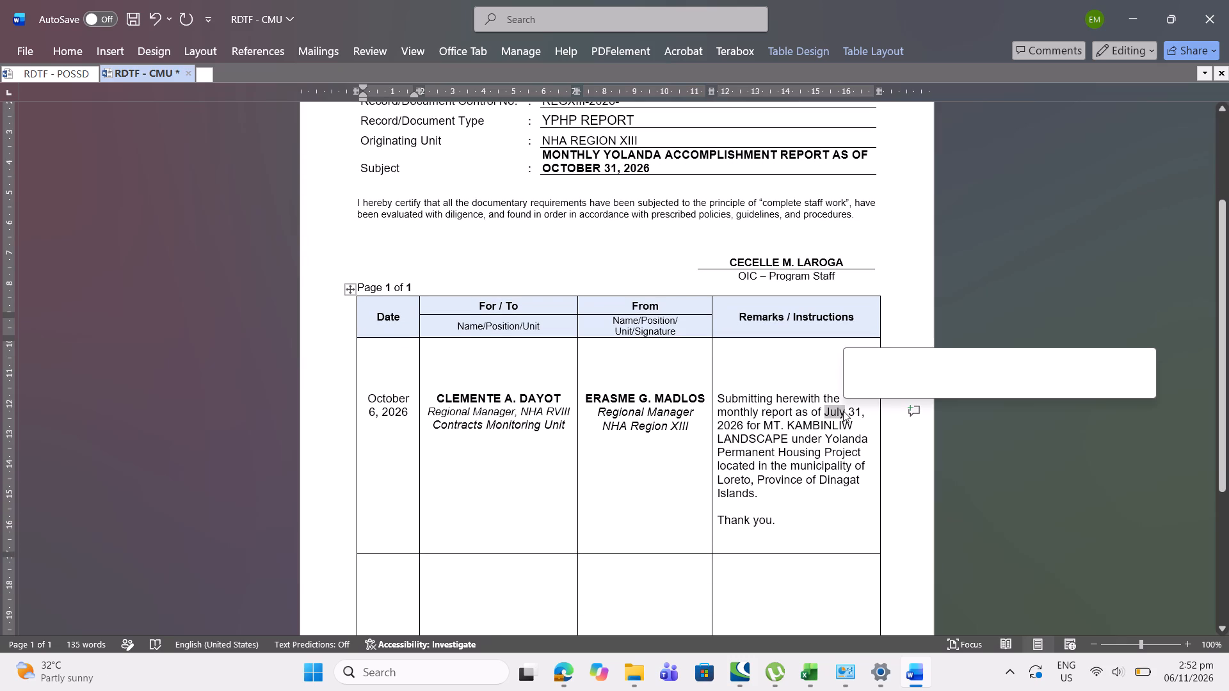
text(October)
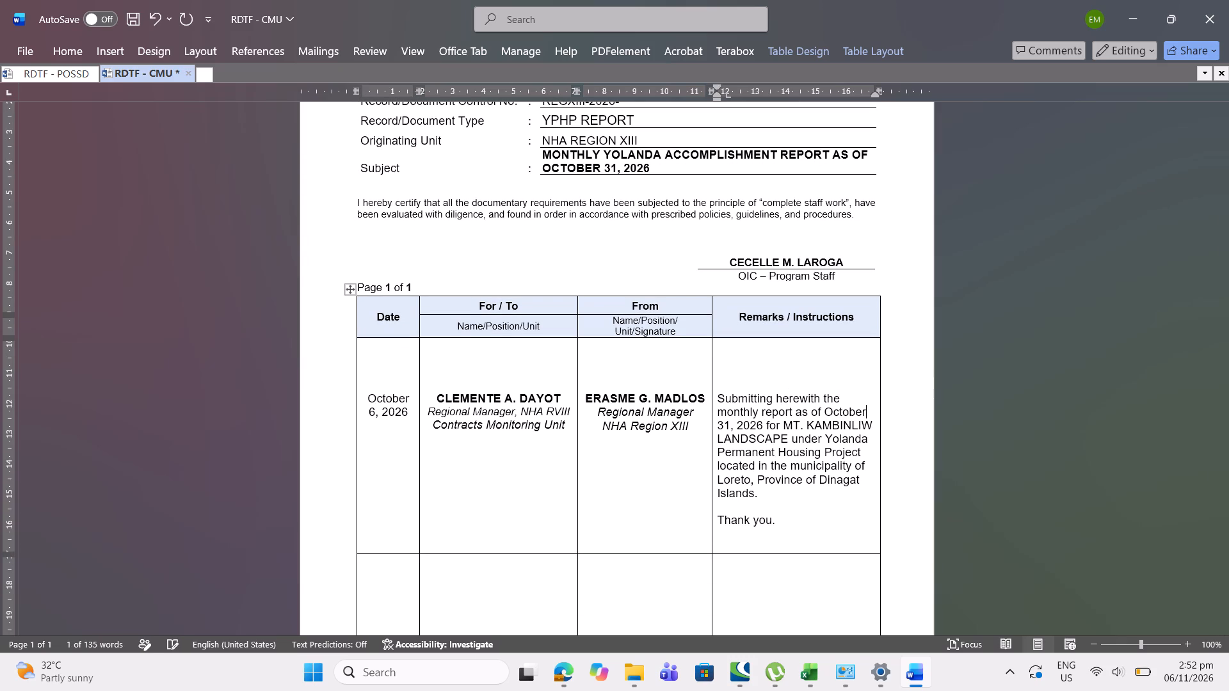
Check the edited RDTF - CMU form and print one copy on A4 with the Brother MFC-J200 printer.
scroll(801, 459, down, 3)
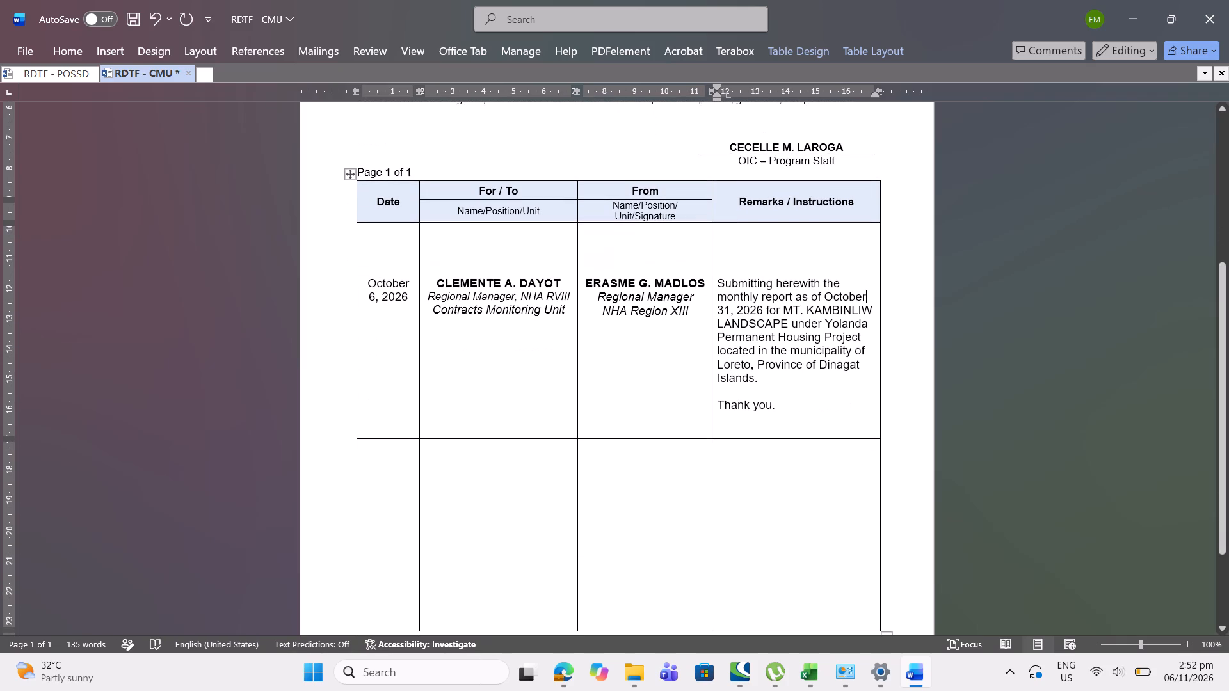
scroll(801, 465, down, 6)
scroll(801, 463, up, 10)
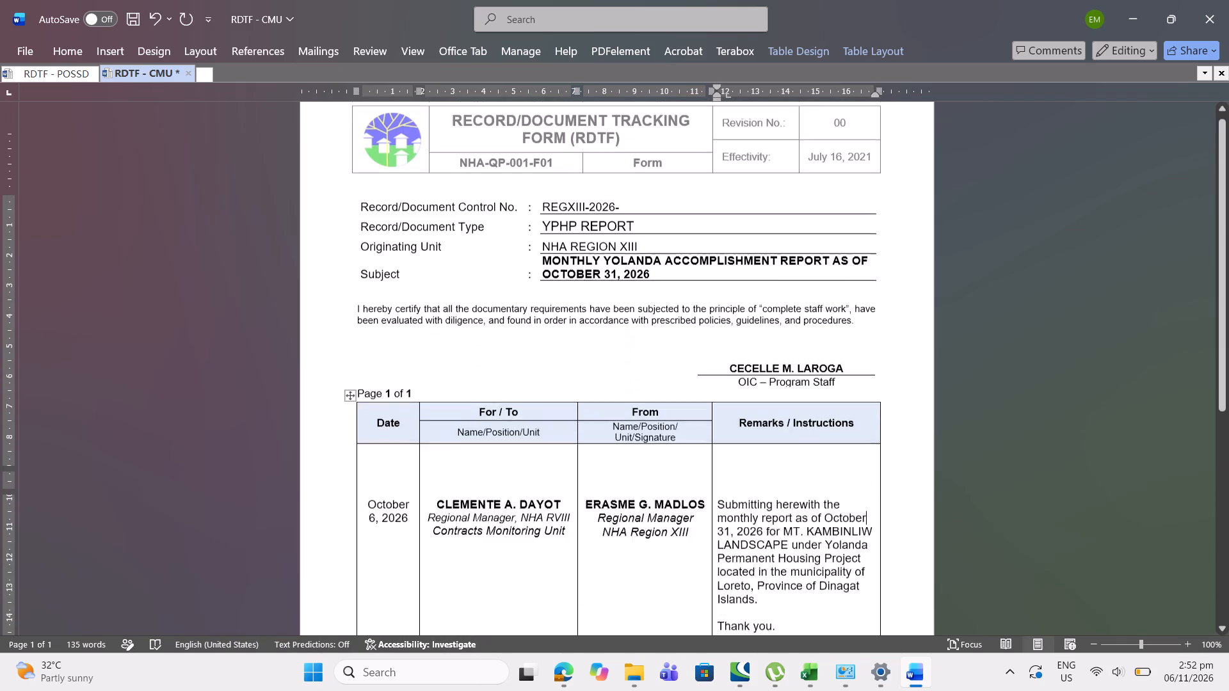
scroll(797, 442, up, 3)
key(ctrl+p)
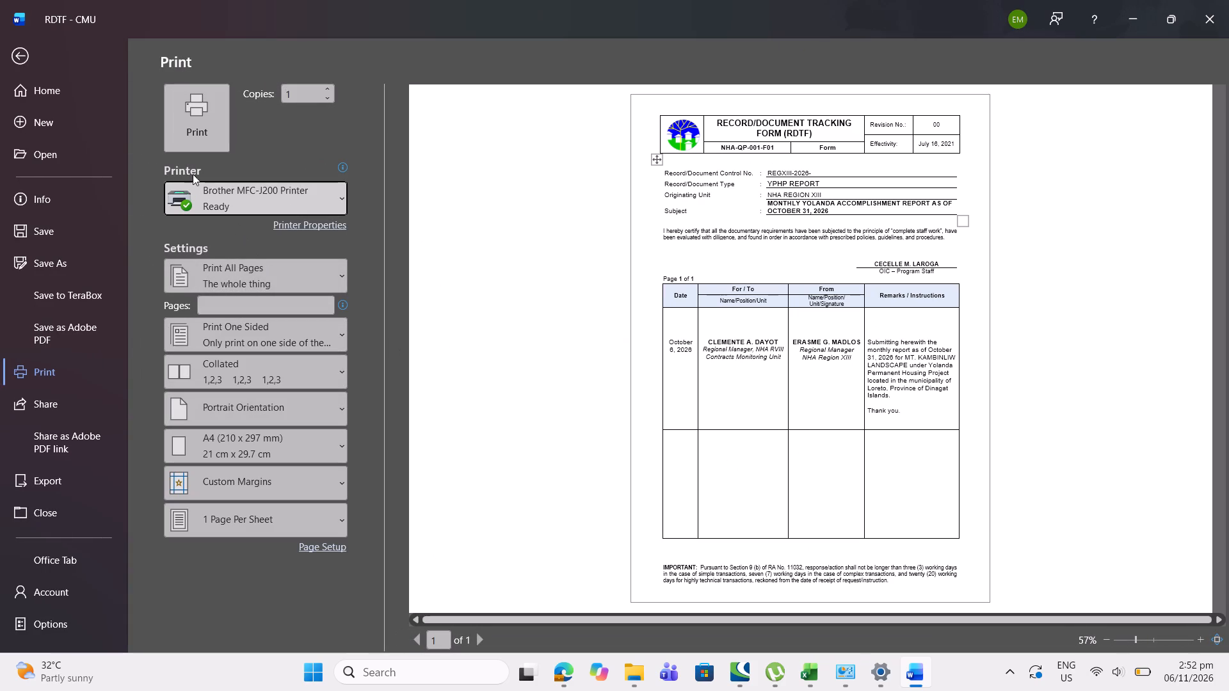
click(203, 129)
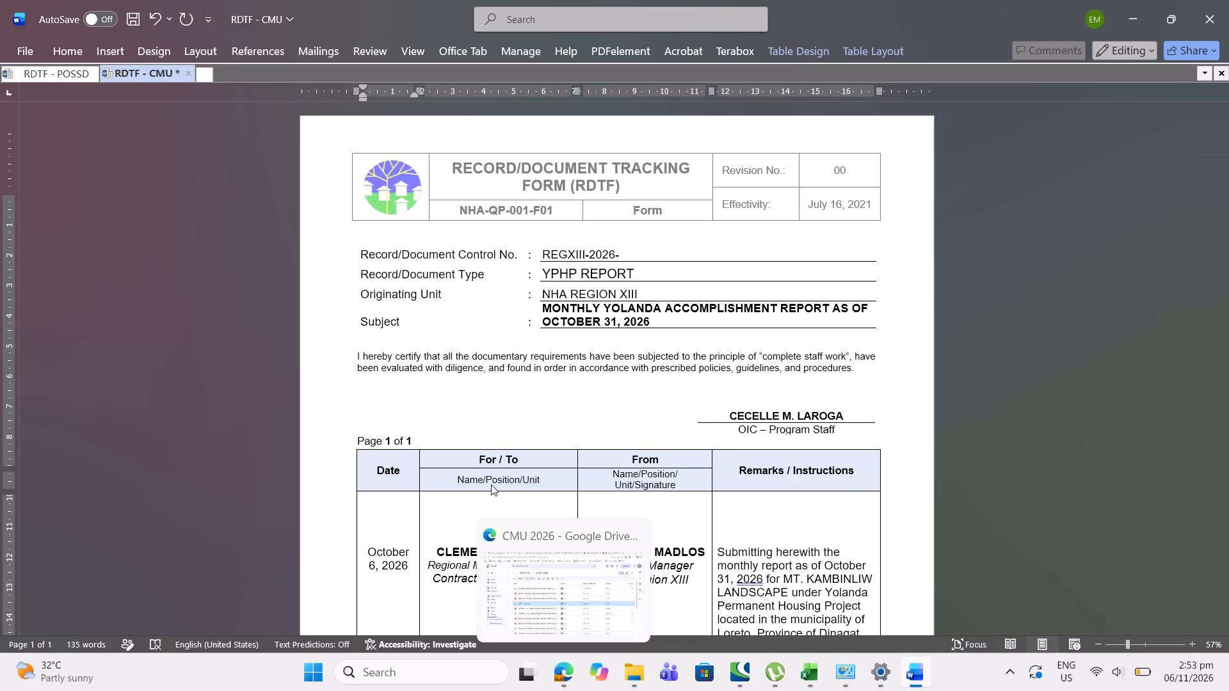
Switch back to Google Drive and move RDTF - CMU.docx from the CMU 2026 folder to the trash.
click(559, 673)
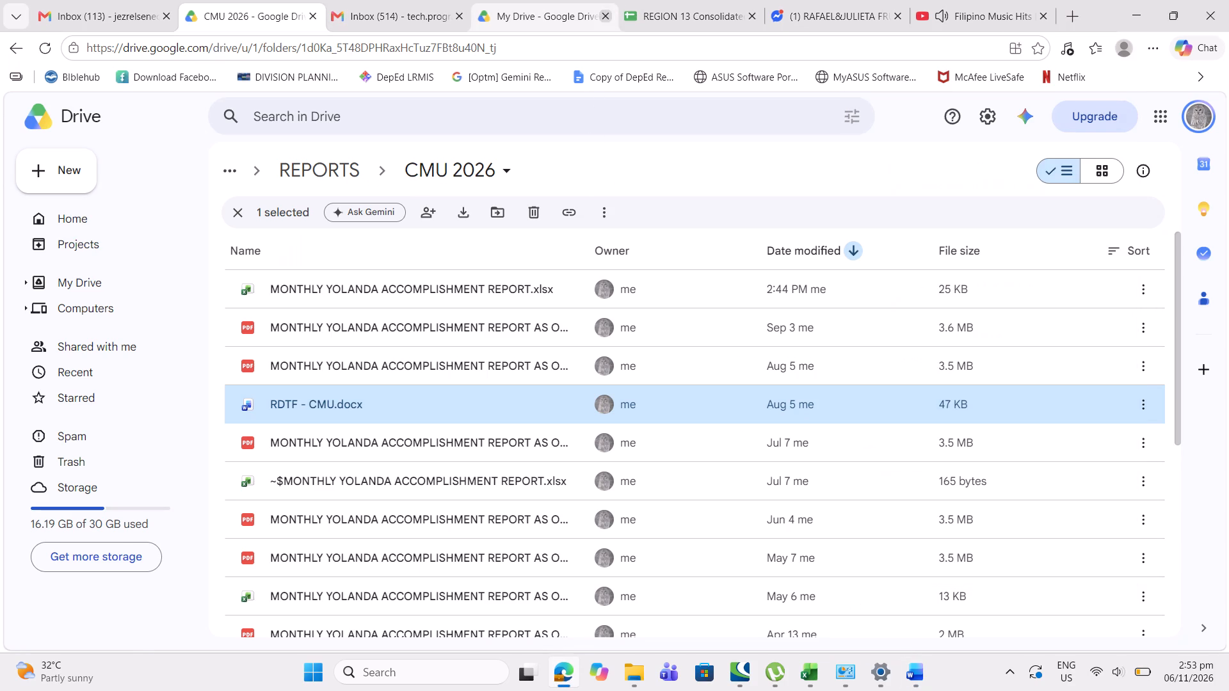
scroll(479, 318, up, 5)
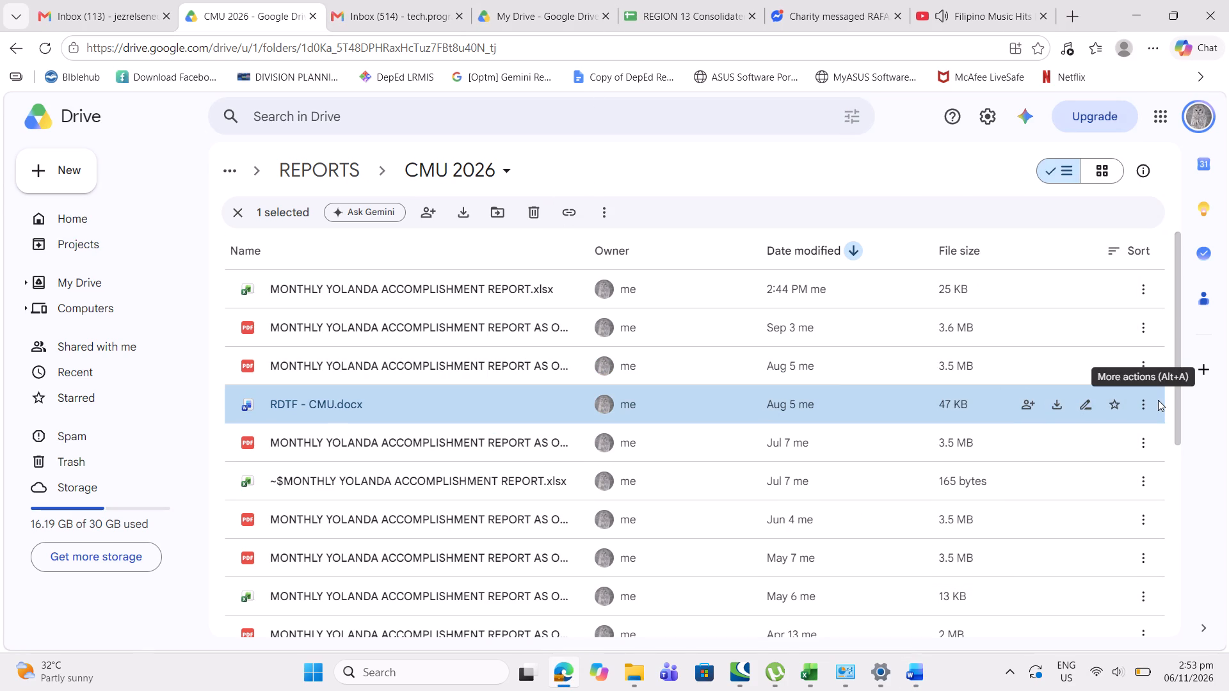
click(538, 212)
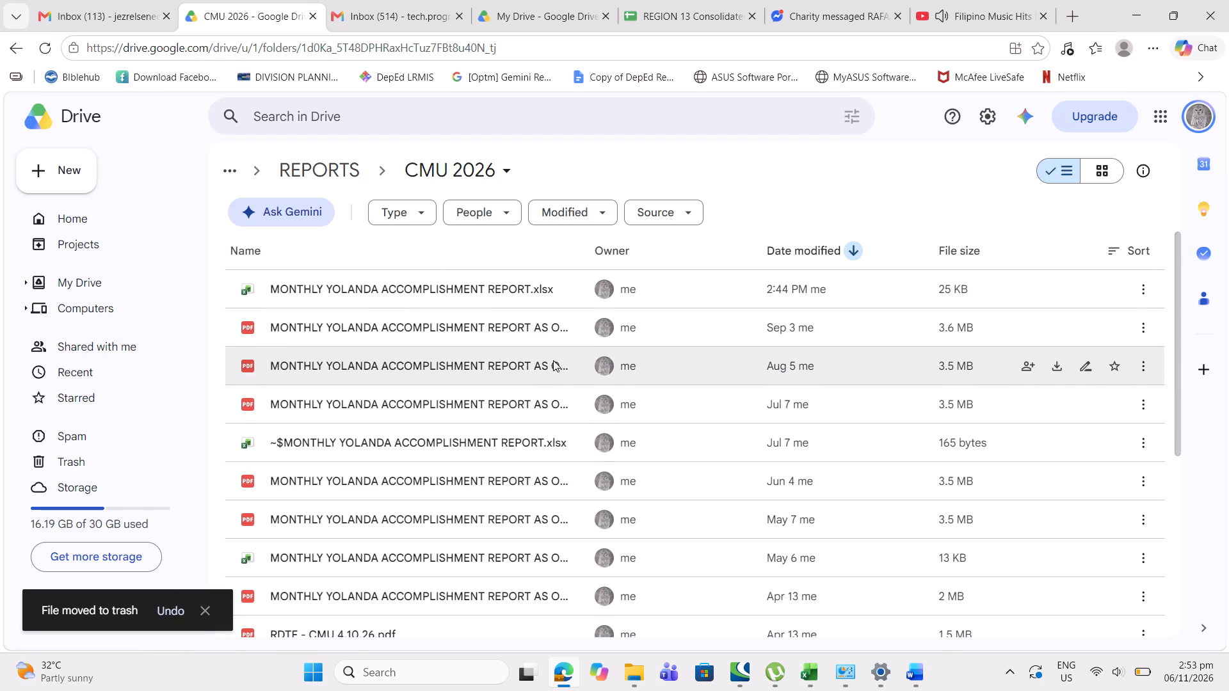
scroll(550, 364, down, 5)
scroll(547, 369, up, 6)
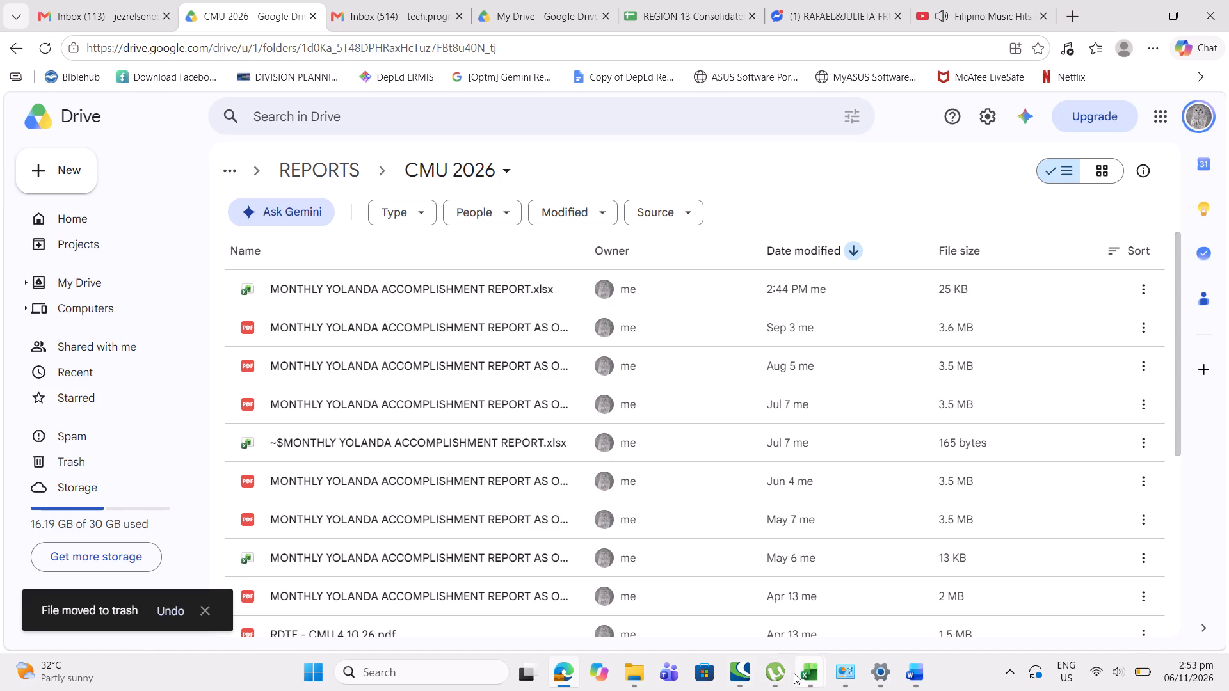
Switch to the MONTHLY YOLANDA ACCOMPLISHMENT REPORT workbook in Excel and examine the report from its signatories up to its title.
click(810, 669)
click(847, 617)
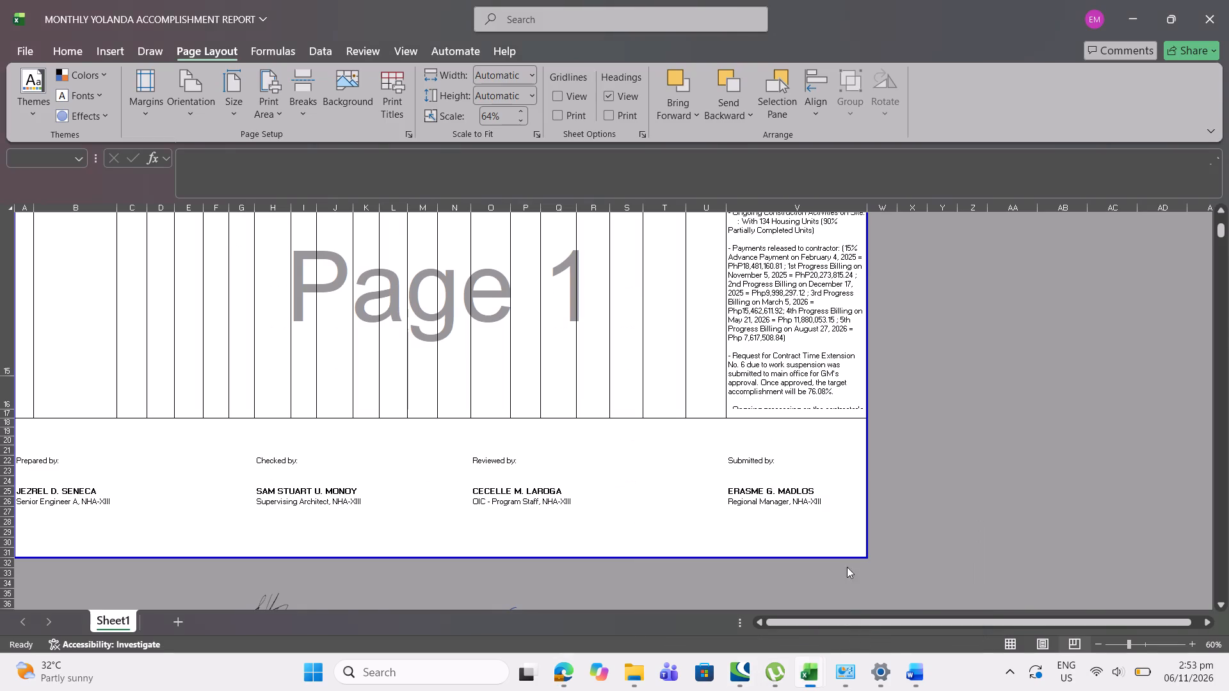
scroll(839, 432, up, 5)
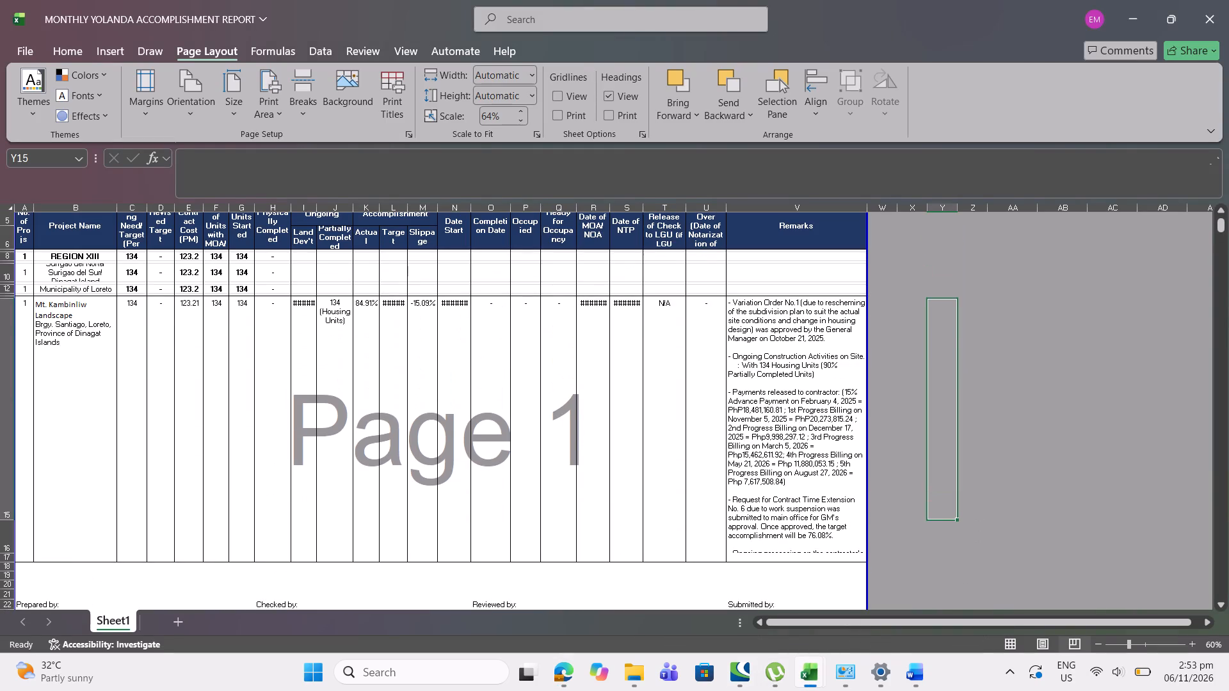
scroll(841, 427, up, 6)
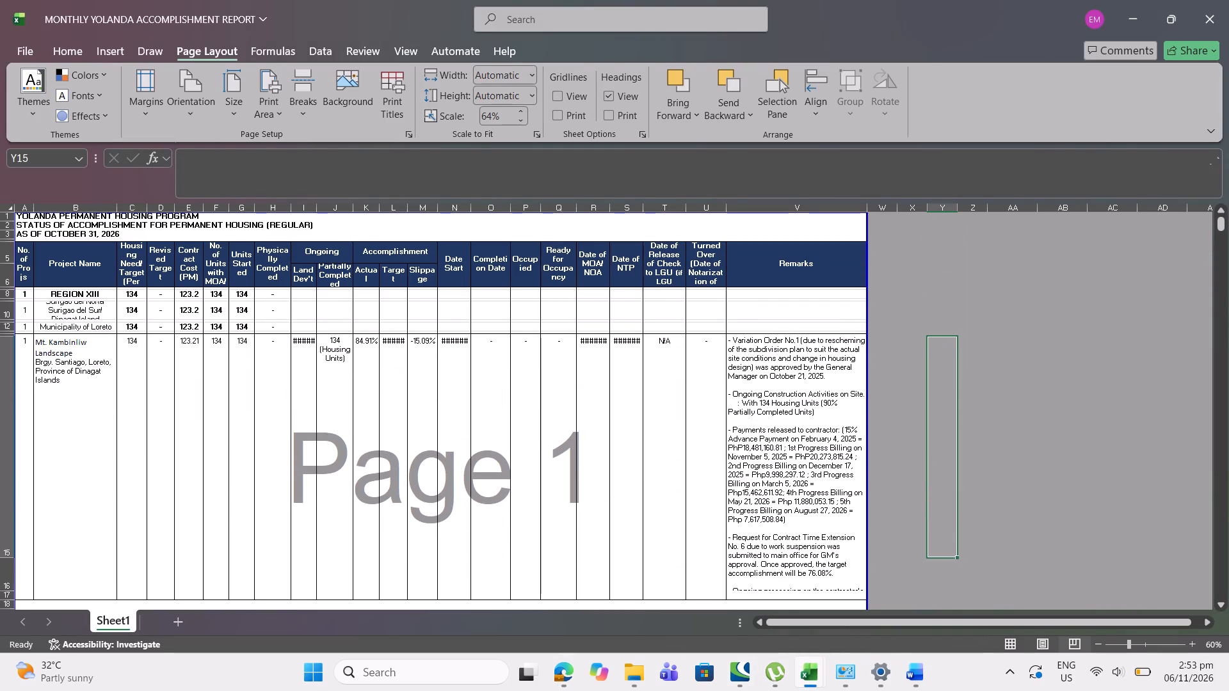
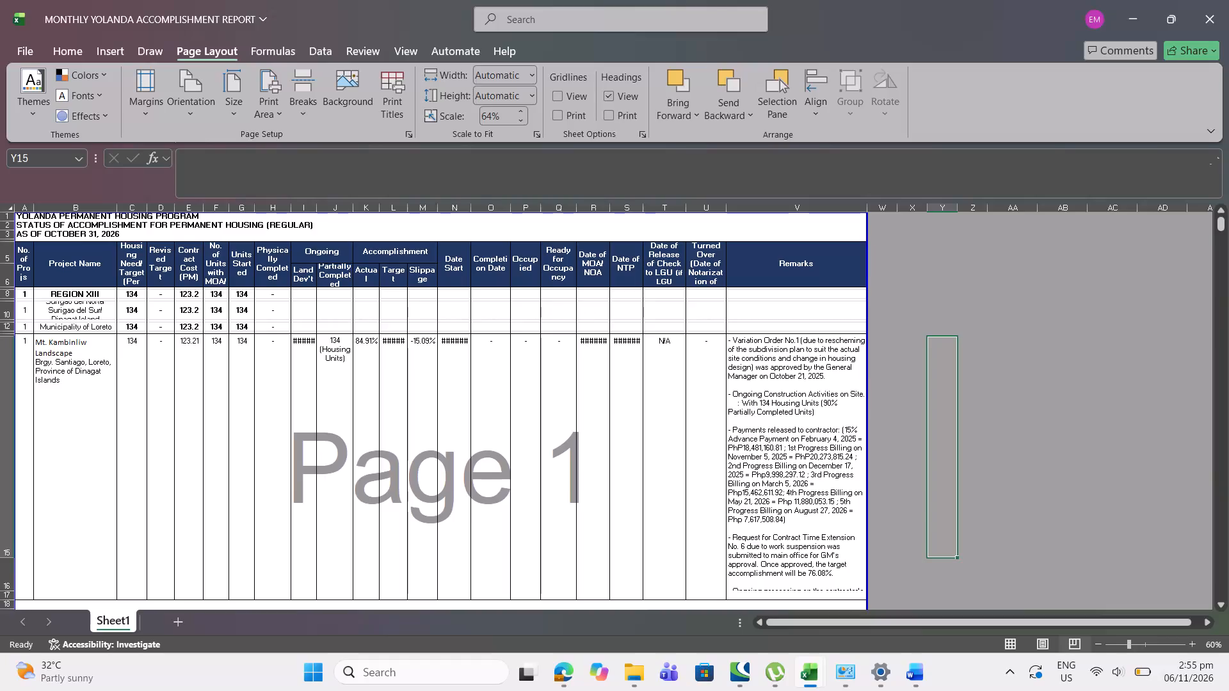
Switch from the Excel report back to the browser with the CMU 2026 folder in Google Drive.
click(574, 672)
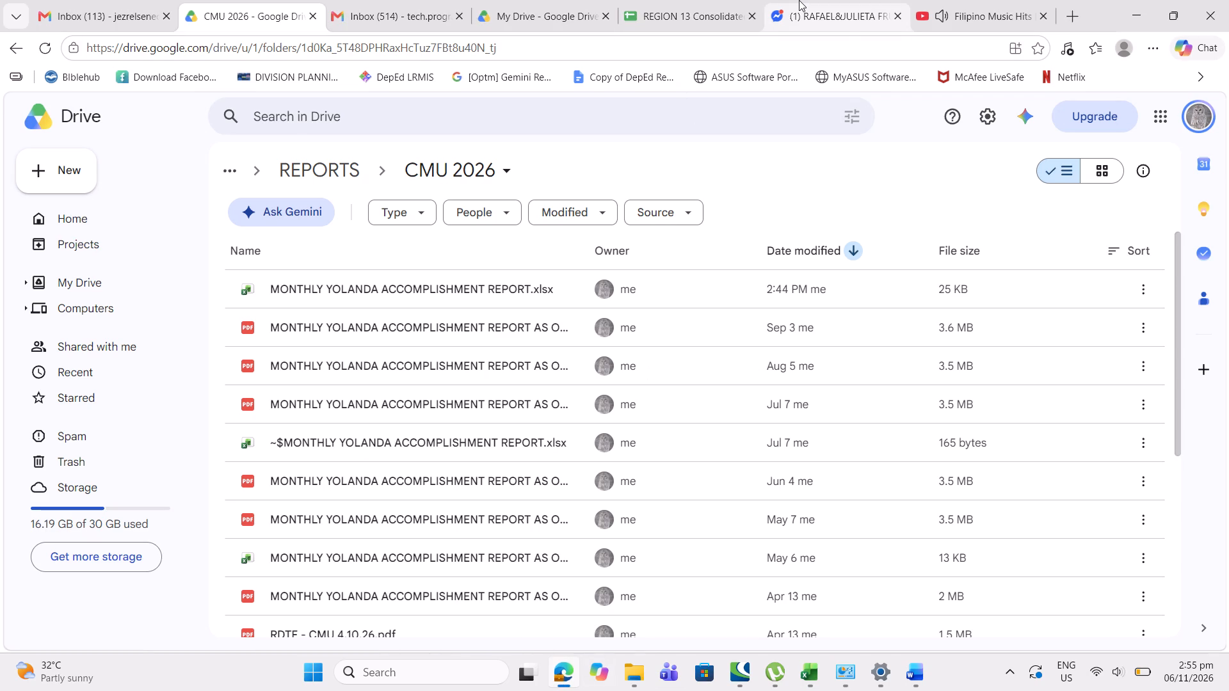
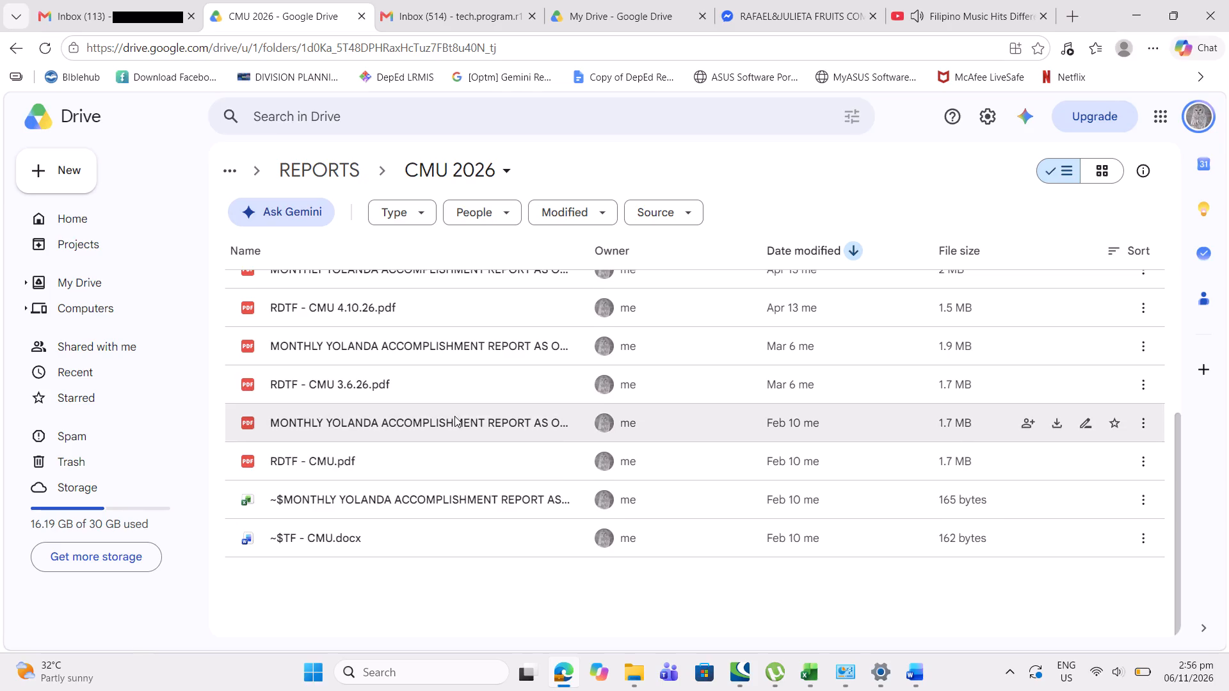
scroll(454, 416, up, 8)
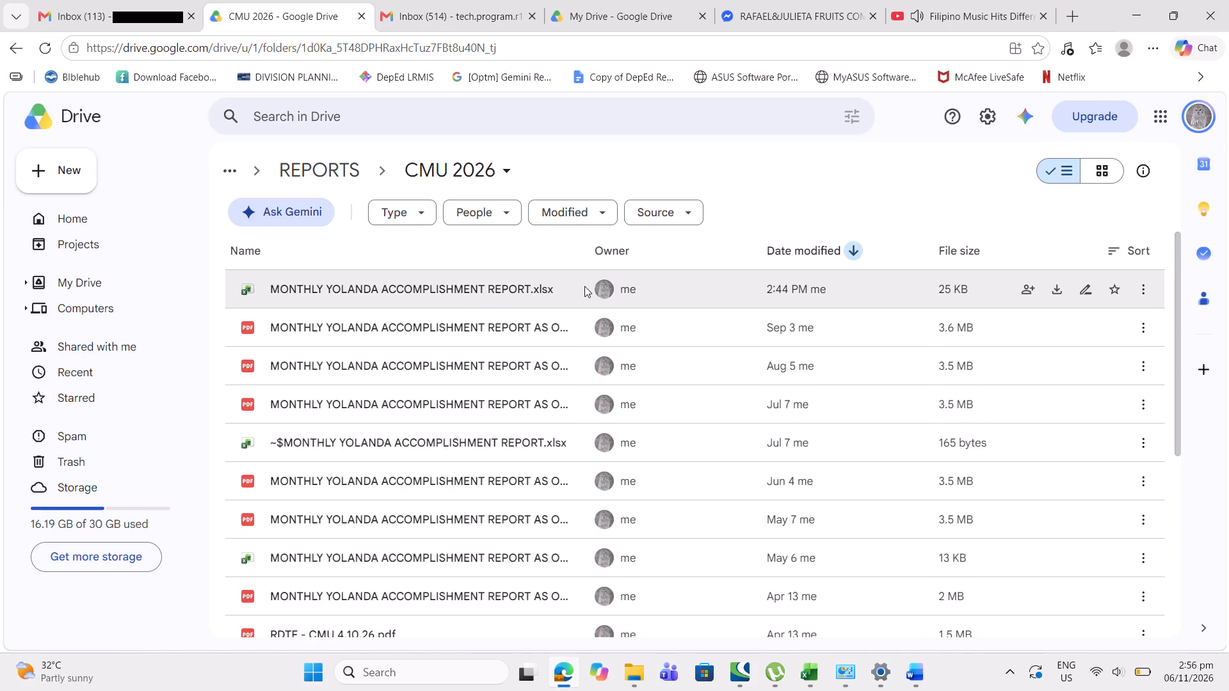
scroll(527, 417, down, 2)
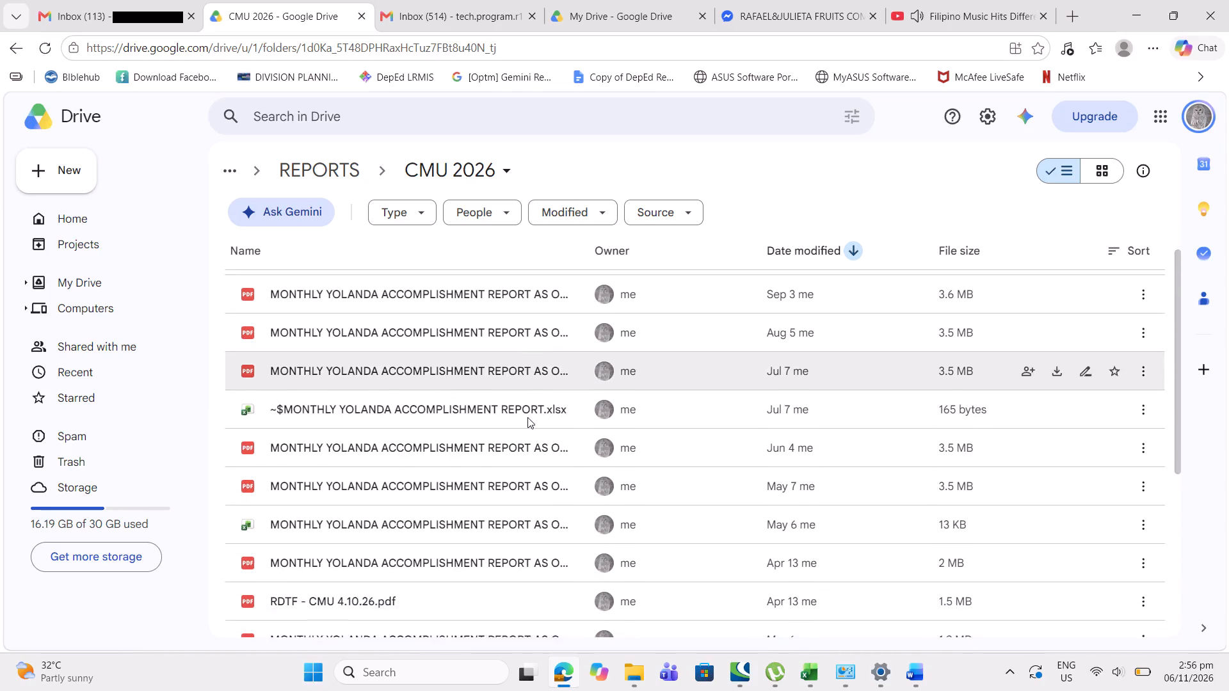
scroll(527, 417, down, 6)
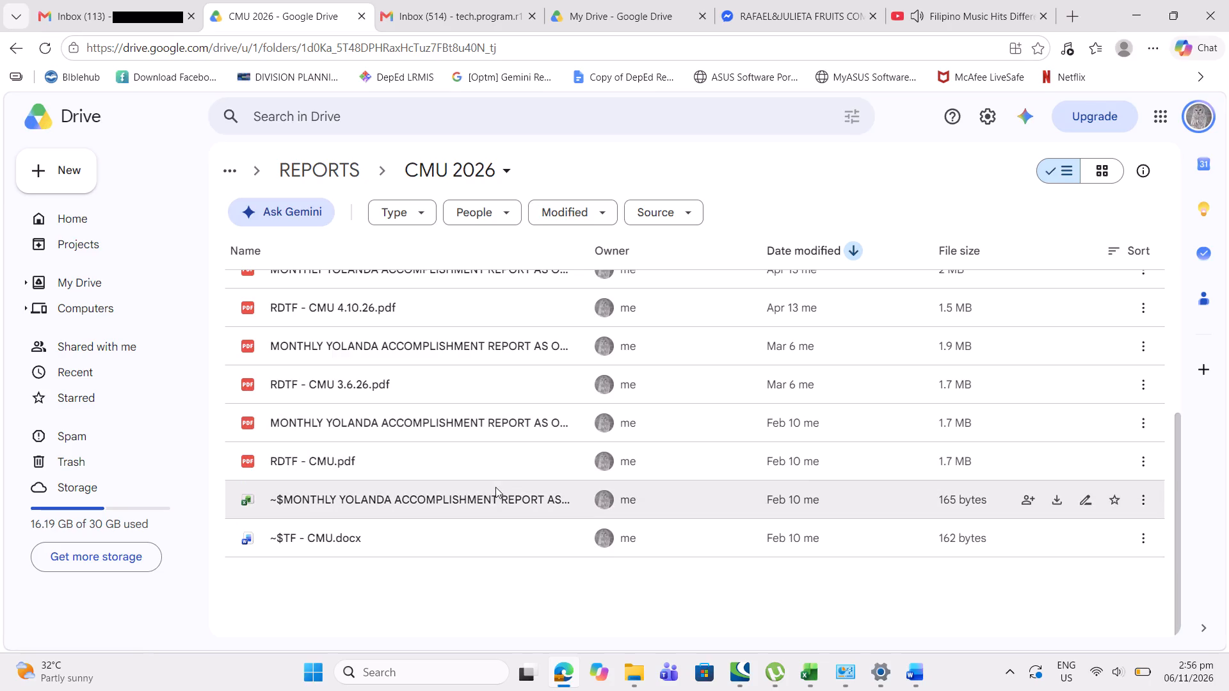
Move the two temporary files dated Feb 10, ~$MONTHLY YOLANDA ACCOMPLISHMENT REPORT and ~$TF - CMU.docx, from the CMU 2026 folder to the trash.
click(492, 497)
scroll(517, 453, up, 5)
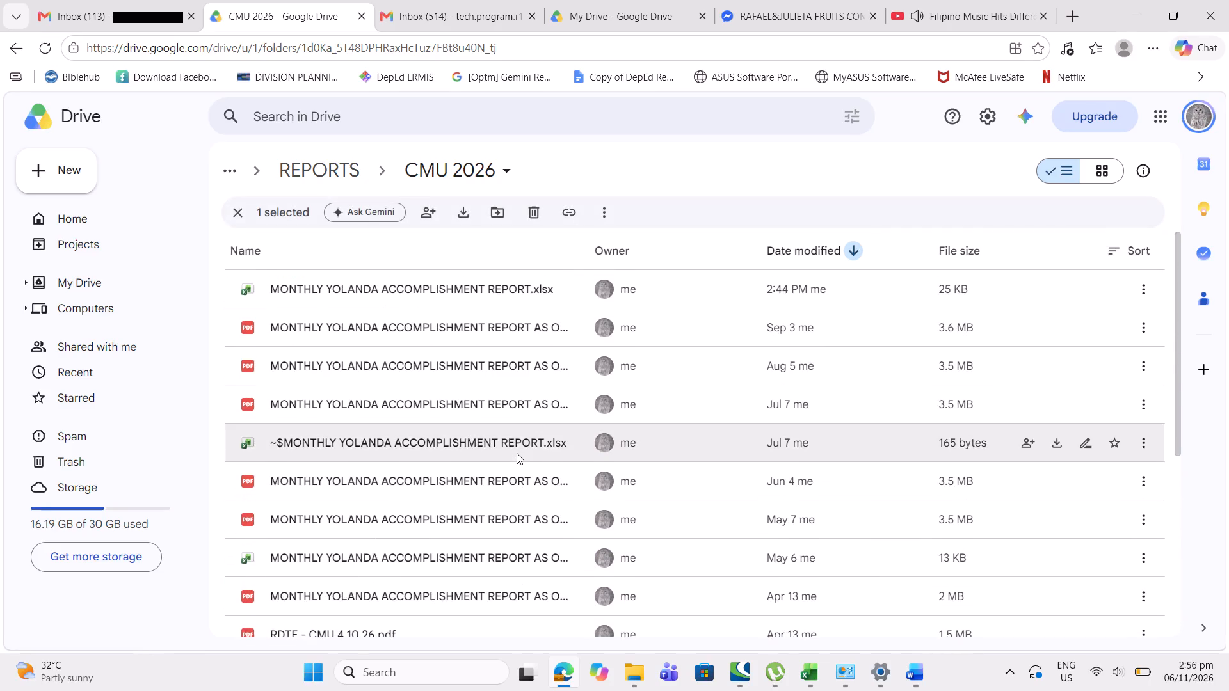
scroll(517, 453, down, 3)
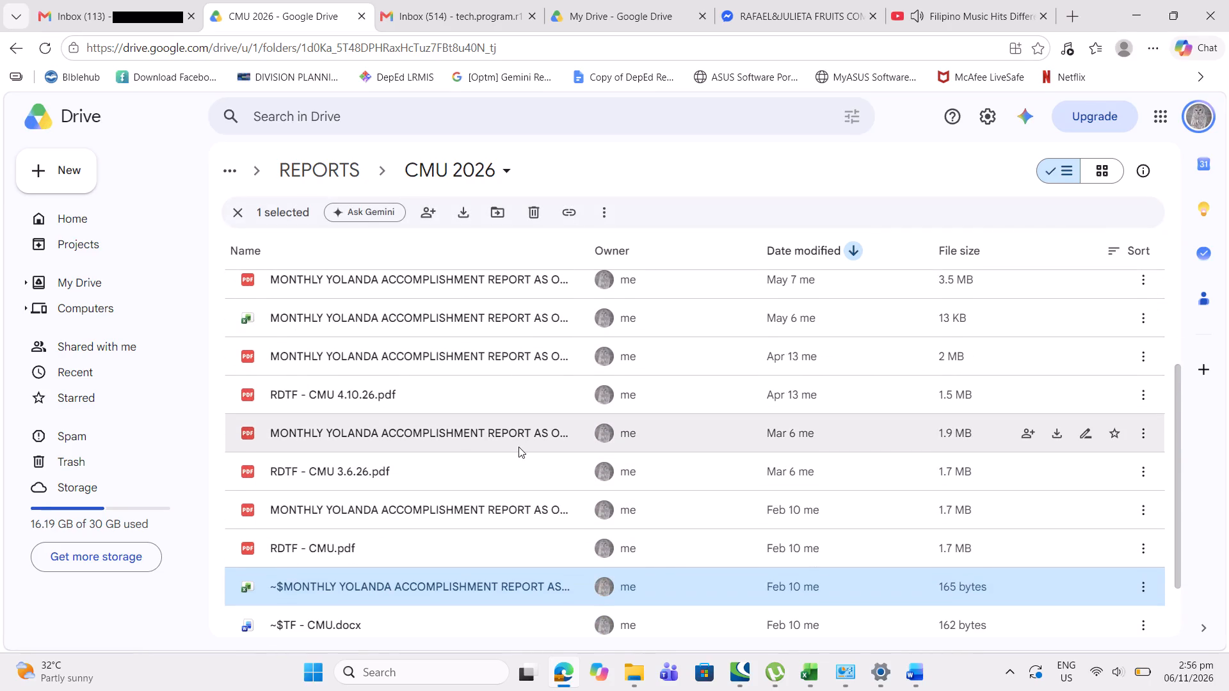
scroll(447, 481, down, 1)
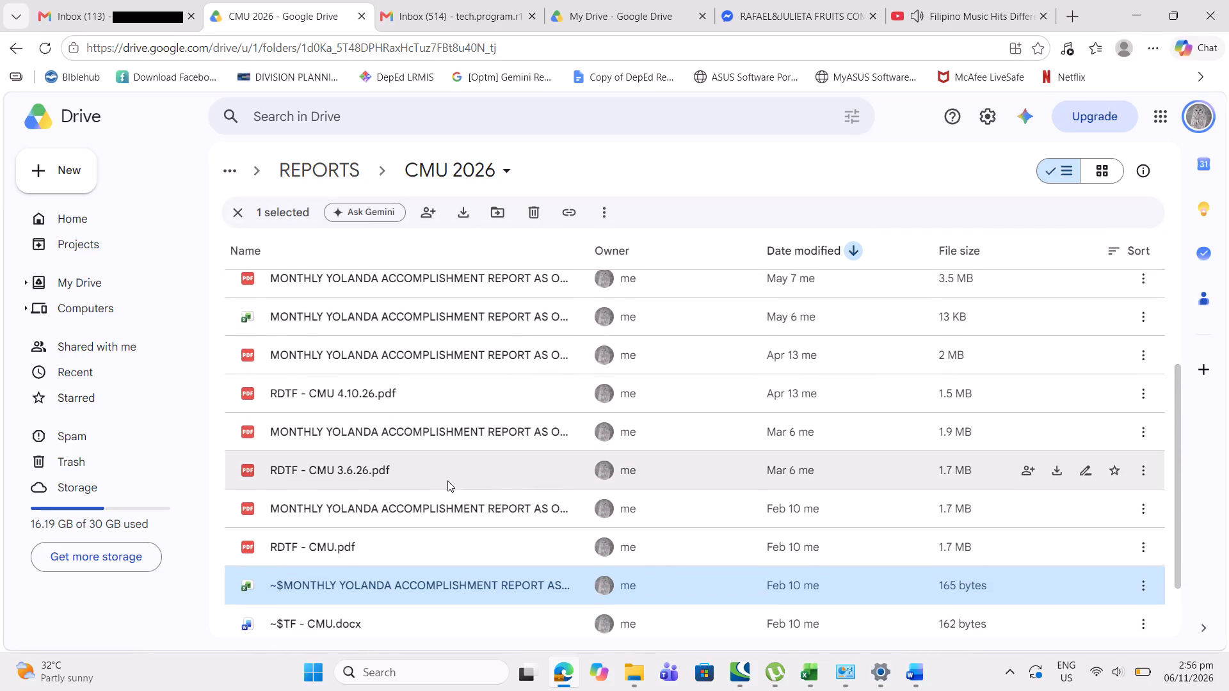
scroll(447, 481, down, 1)
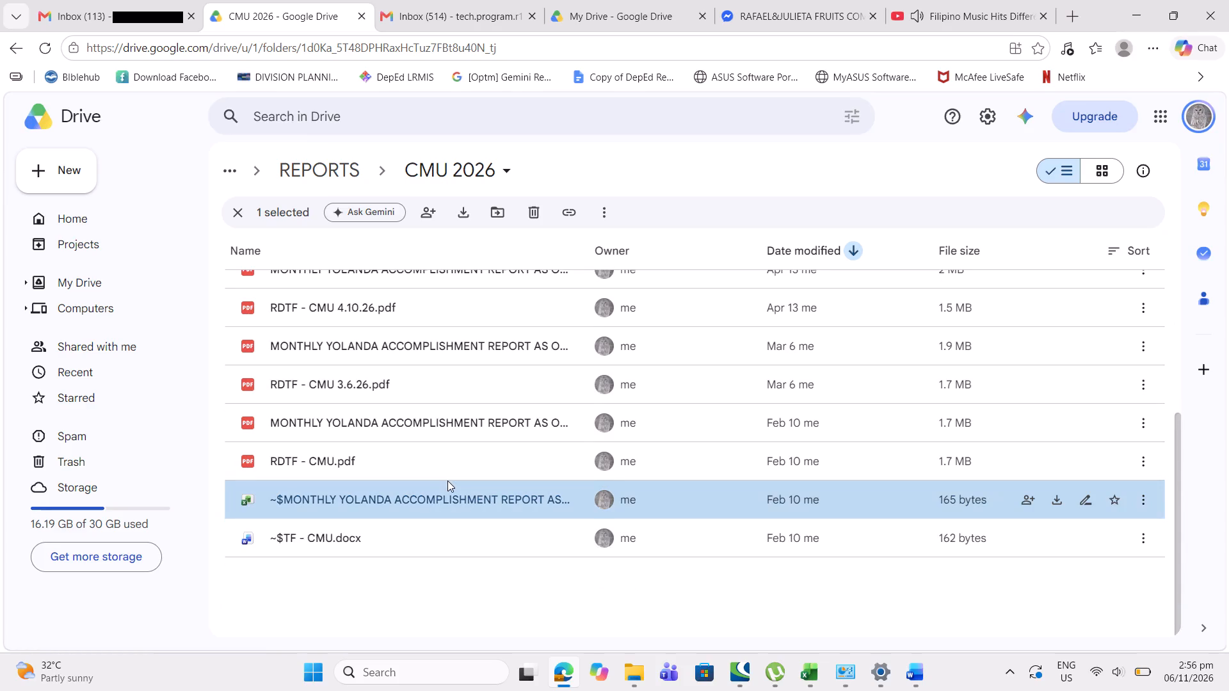
scroll(447, 481, up, 12)
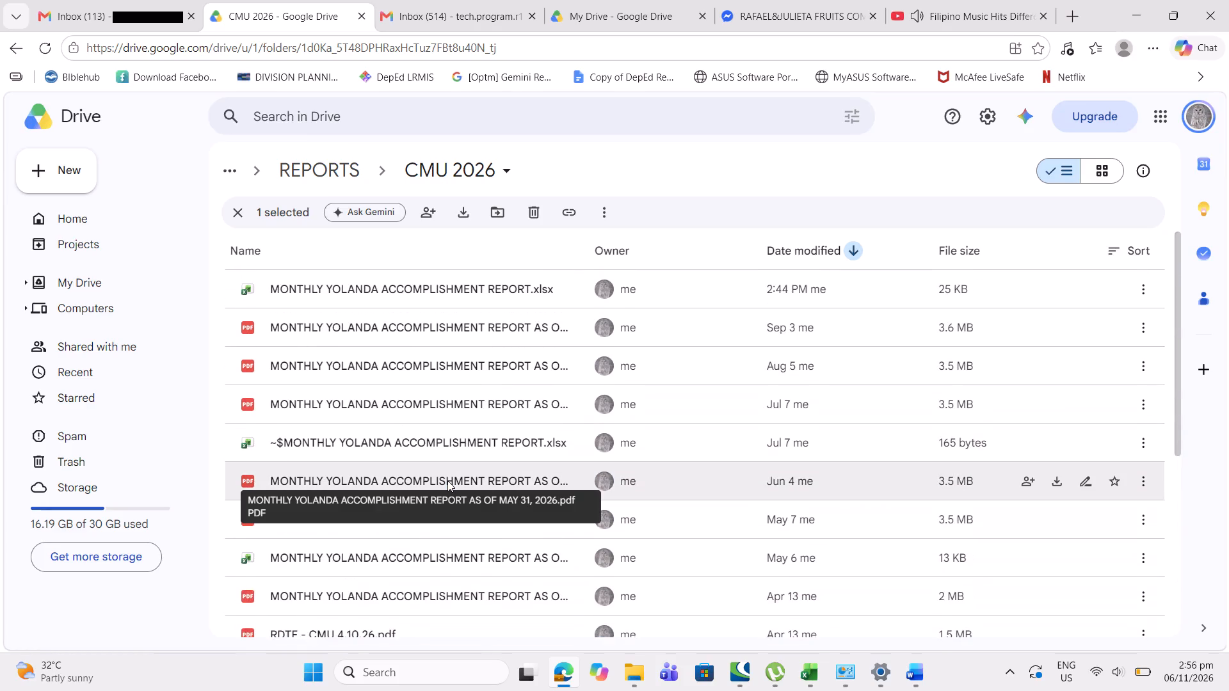
scroll(447, 481, down, 5)
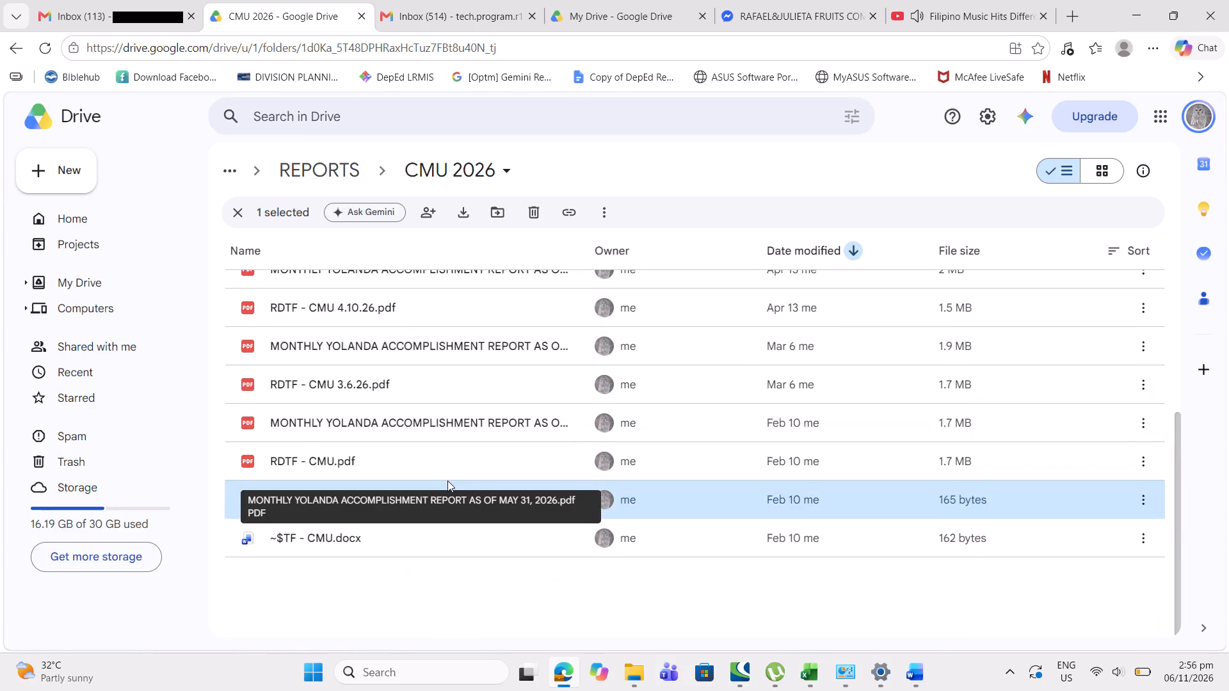
scroll(447, 481, up, 2)
scroll(447, 481, down, 2)
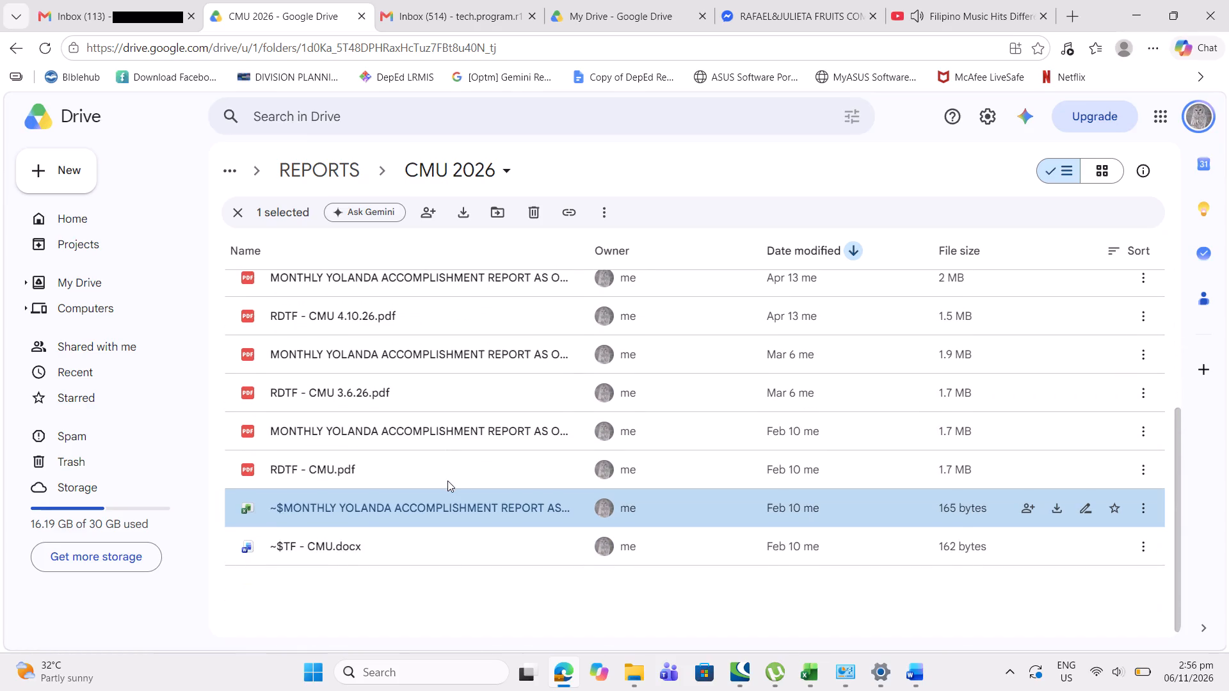
key(Delete)
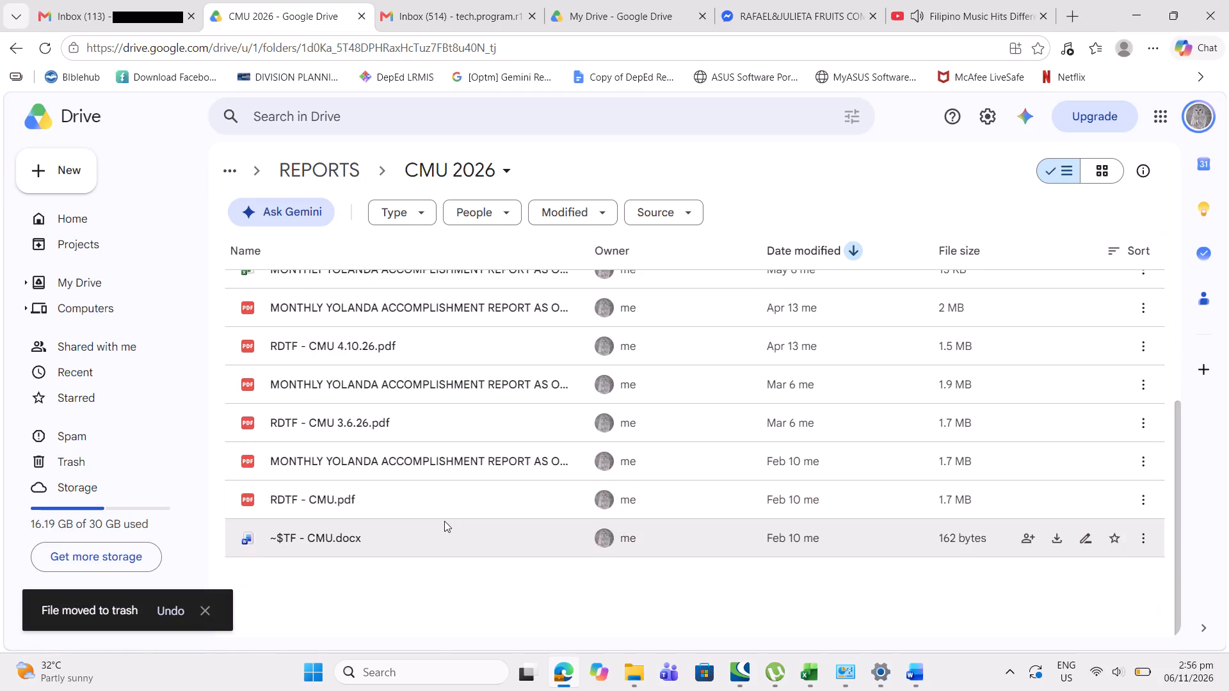
click(444, 521)
key(Delete)
Move the temporary file ~$MONTHLY YOLANDA ACCOMPLISHMENT REPORT.xlsx, dated Jul 7, to the trash.
scroll(463, 487, up, 4)
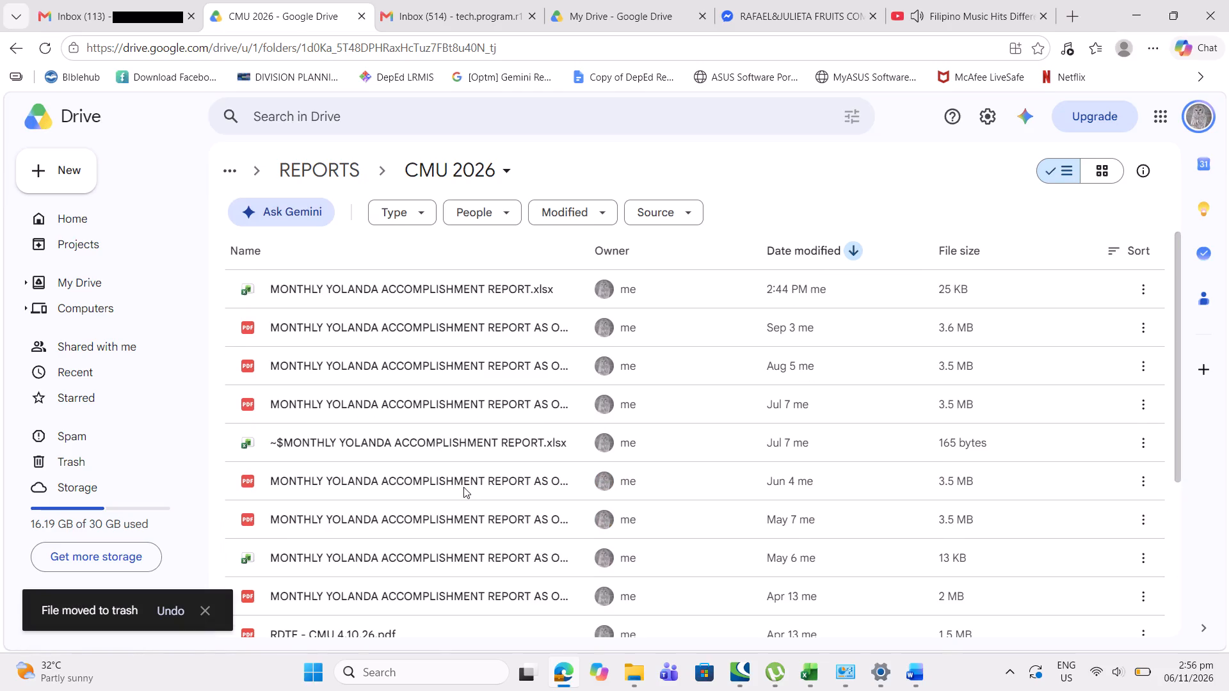
scroll(463, 487, up, 1)
click(470, 449)
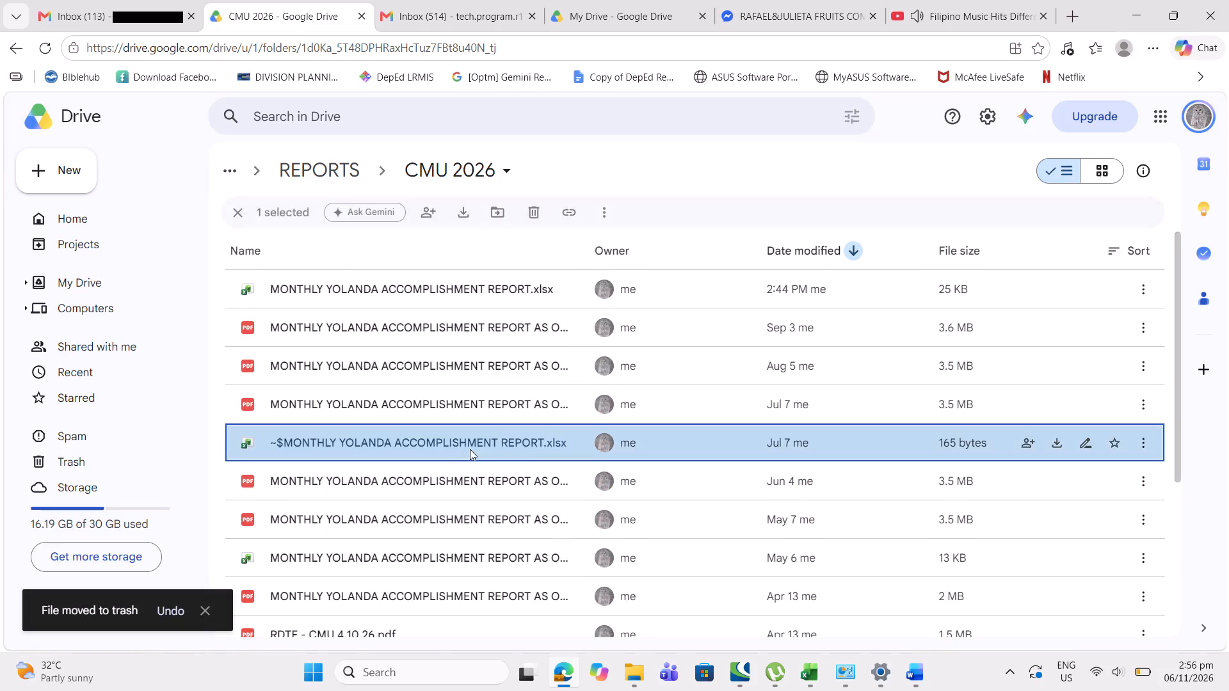
key(Delete)
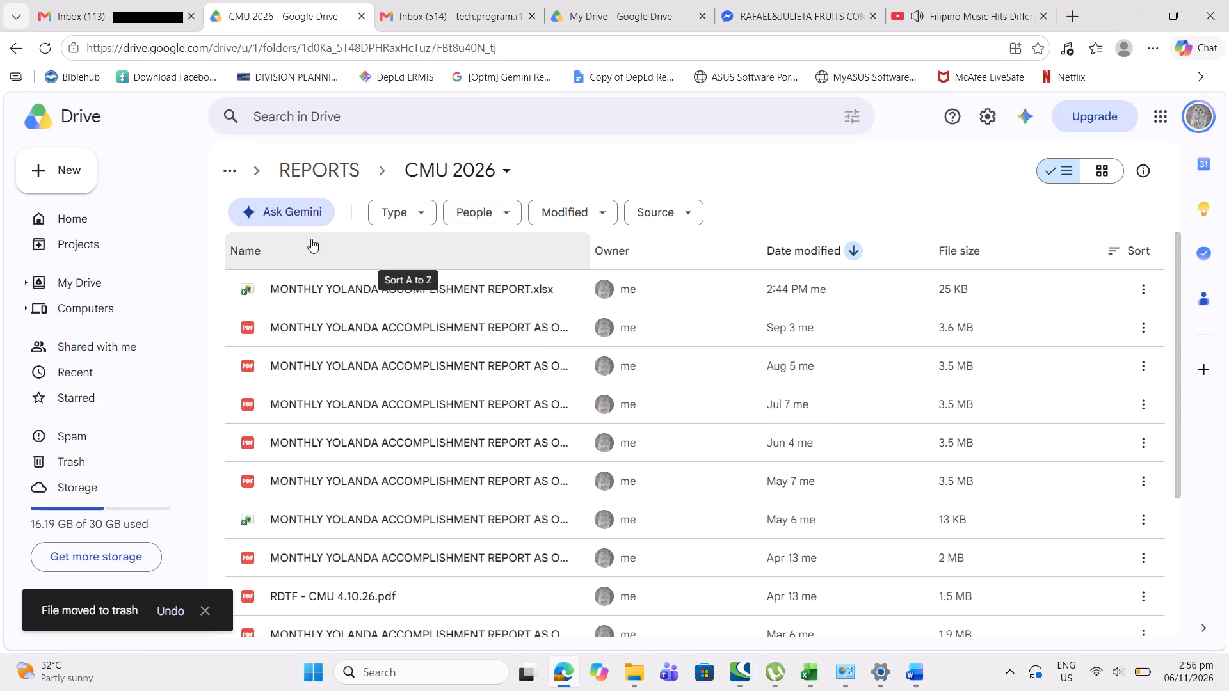
Upload RDTF - CMU.docx from Downloads to the CMU 2026 folder.
right_click(680, 293)
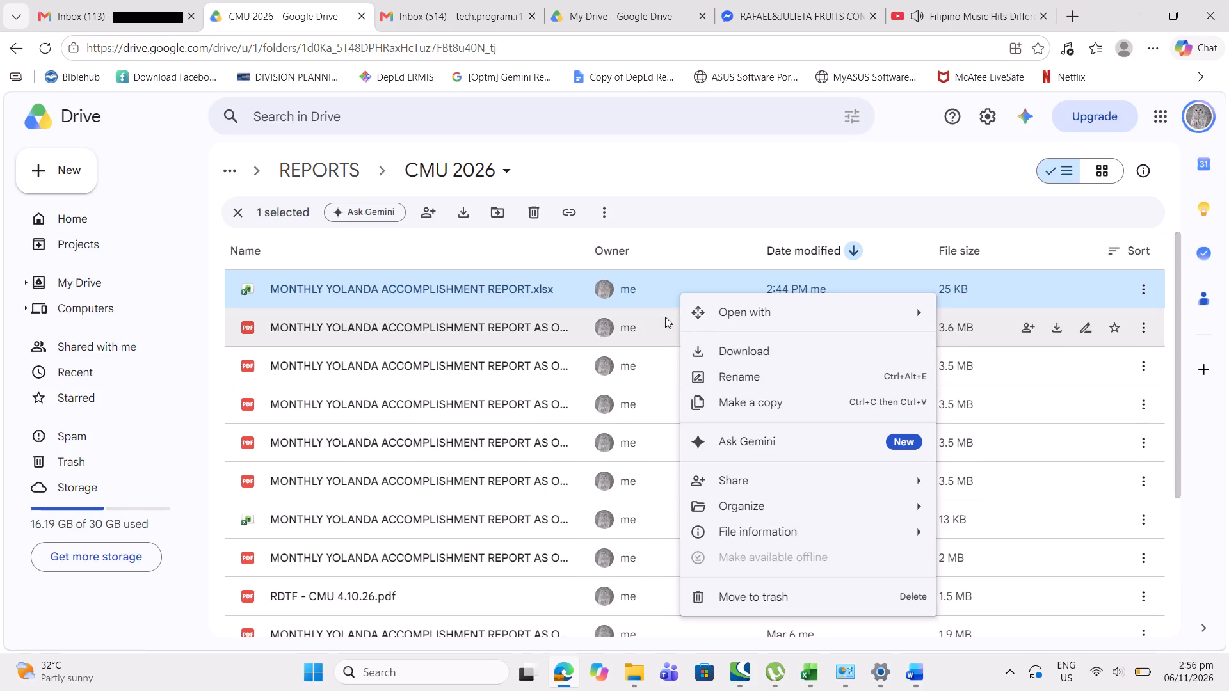
right_click(690, 254)
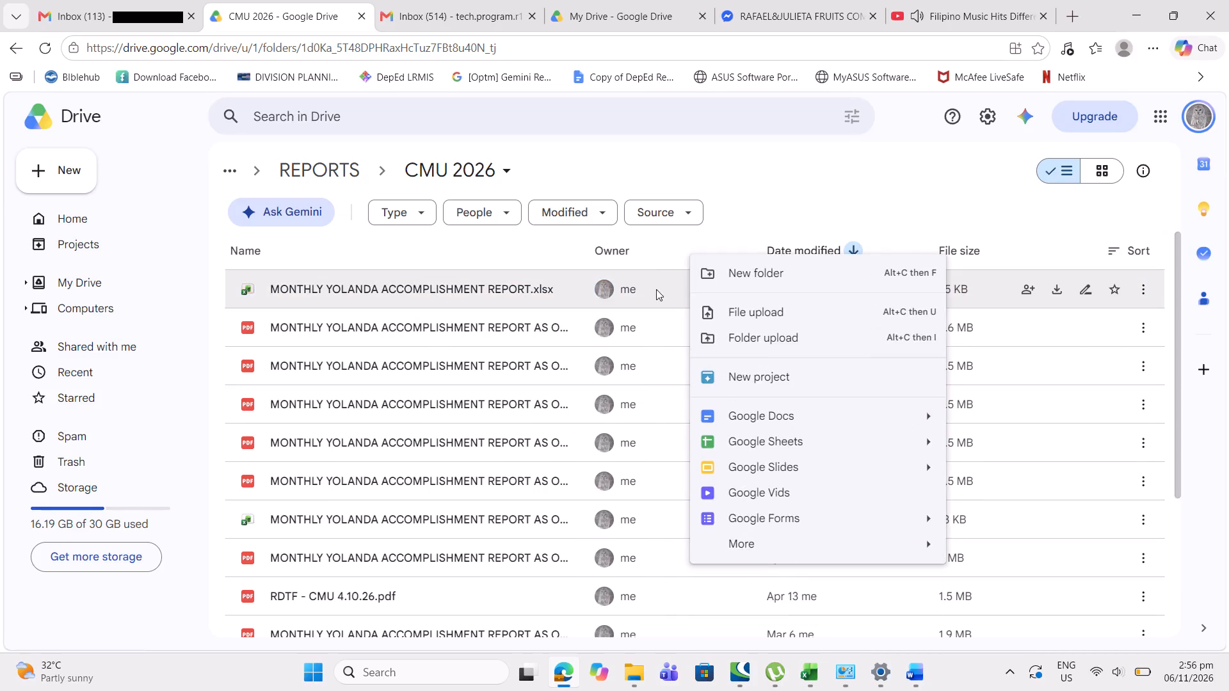
click(734, 307)
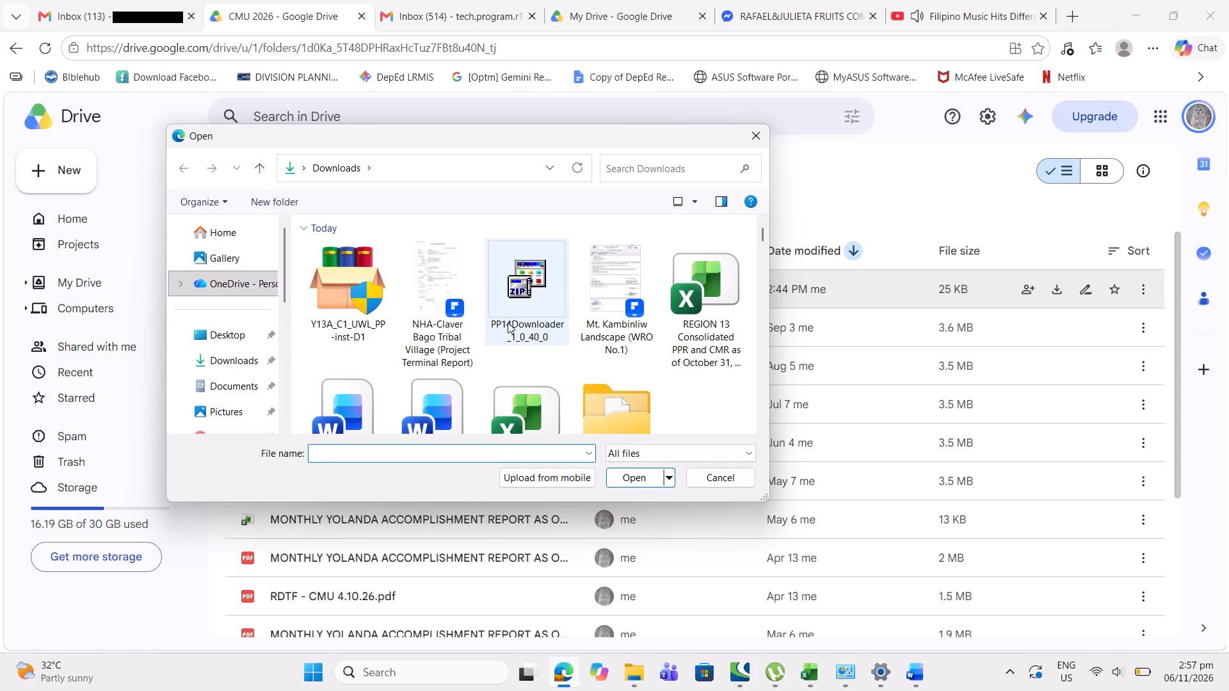
scroll(508, 326, down, 1)
double_click(436, 348)
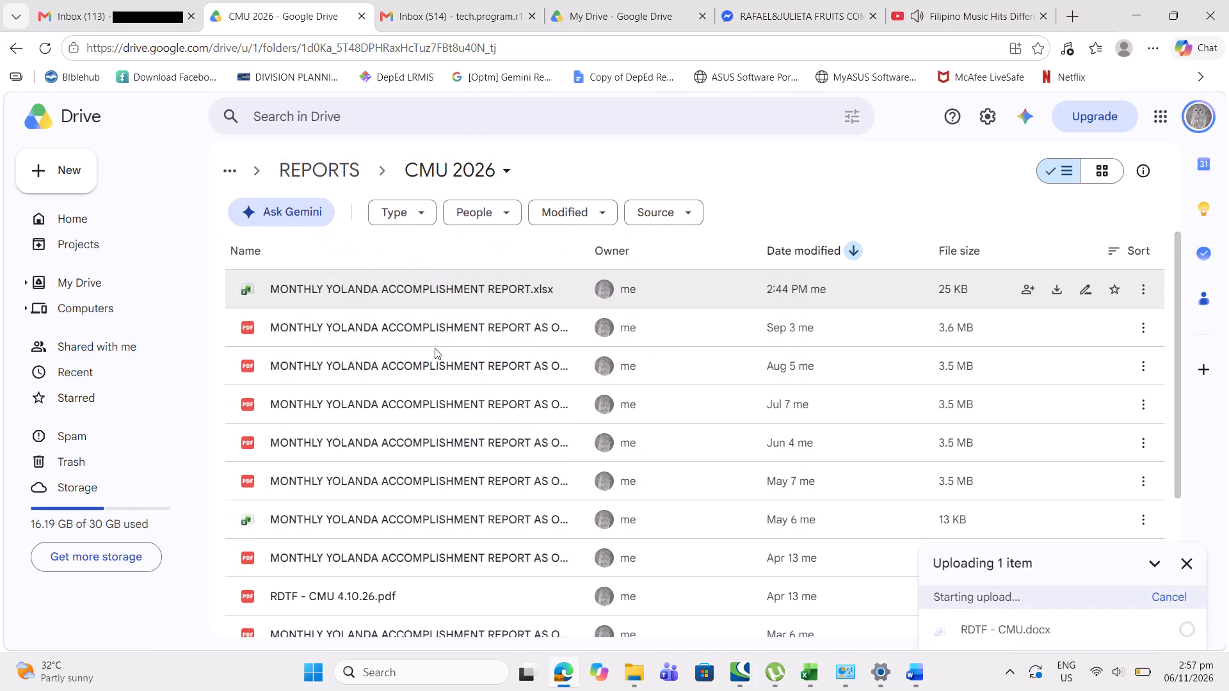
Open the 10 October 2026 folder in POSSD 2026 and move its REGION 13 Consolidated PPR and CMR workbook to the trash.
click(338, 174)
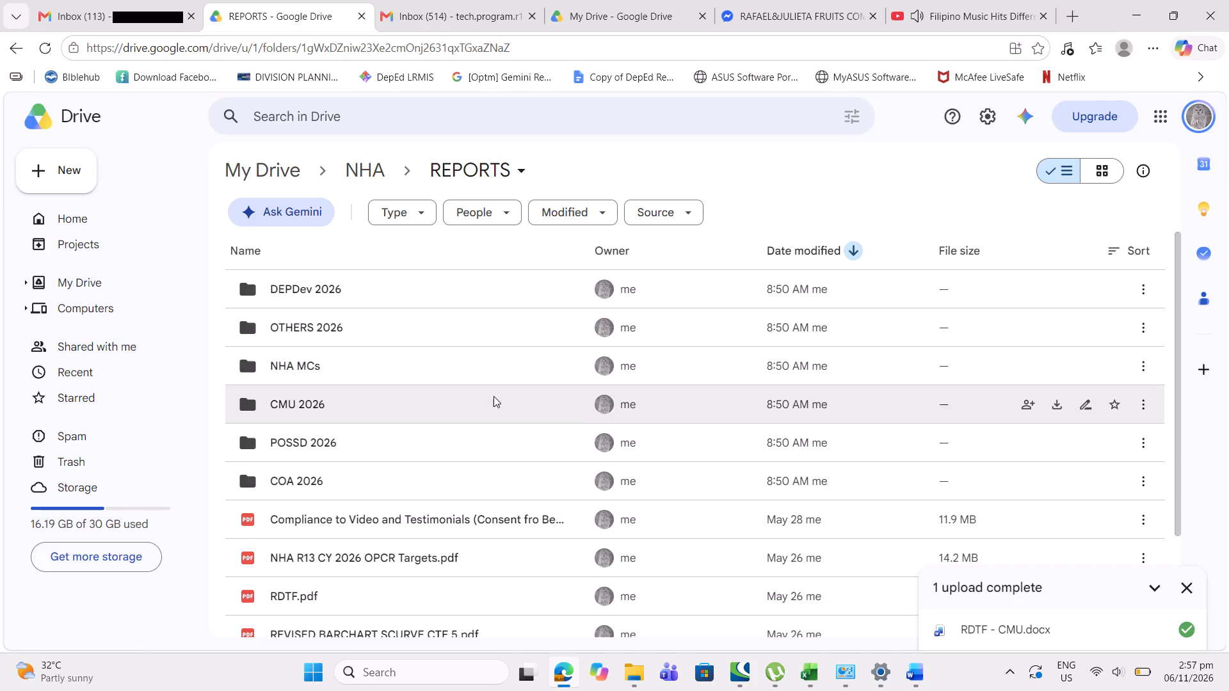
double_click(478, 434)
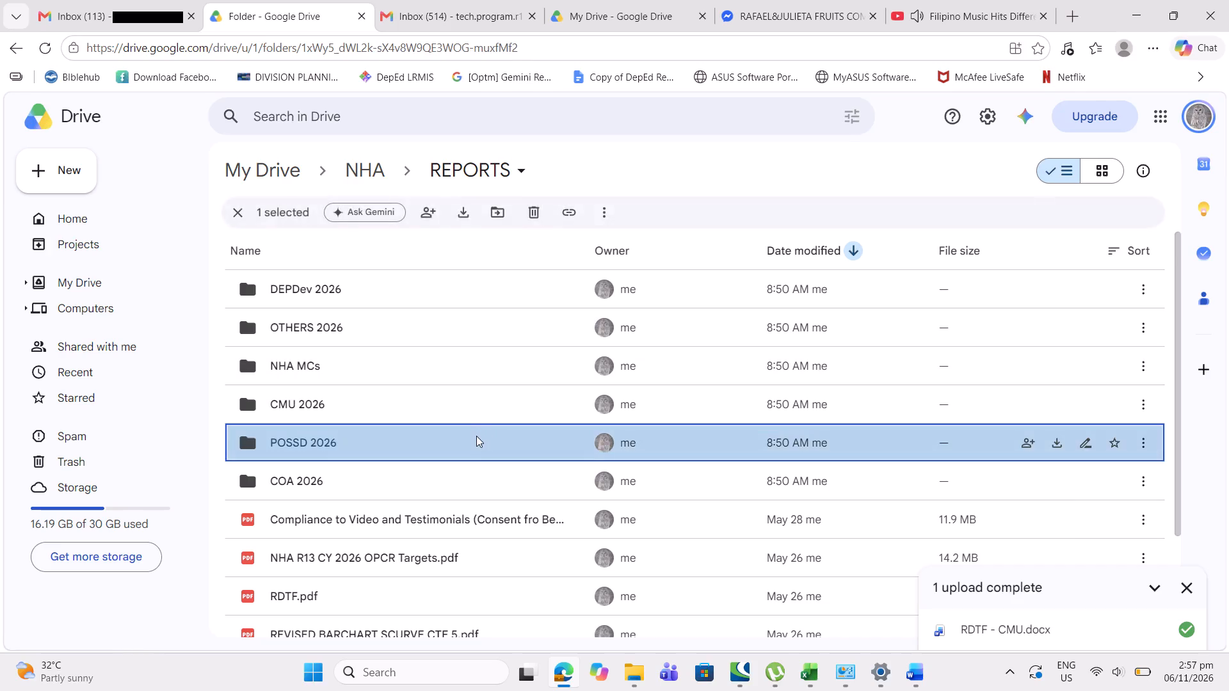
scroll(476, 436, down, 3)
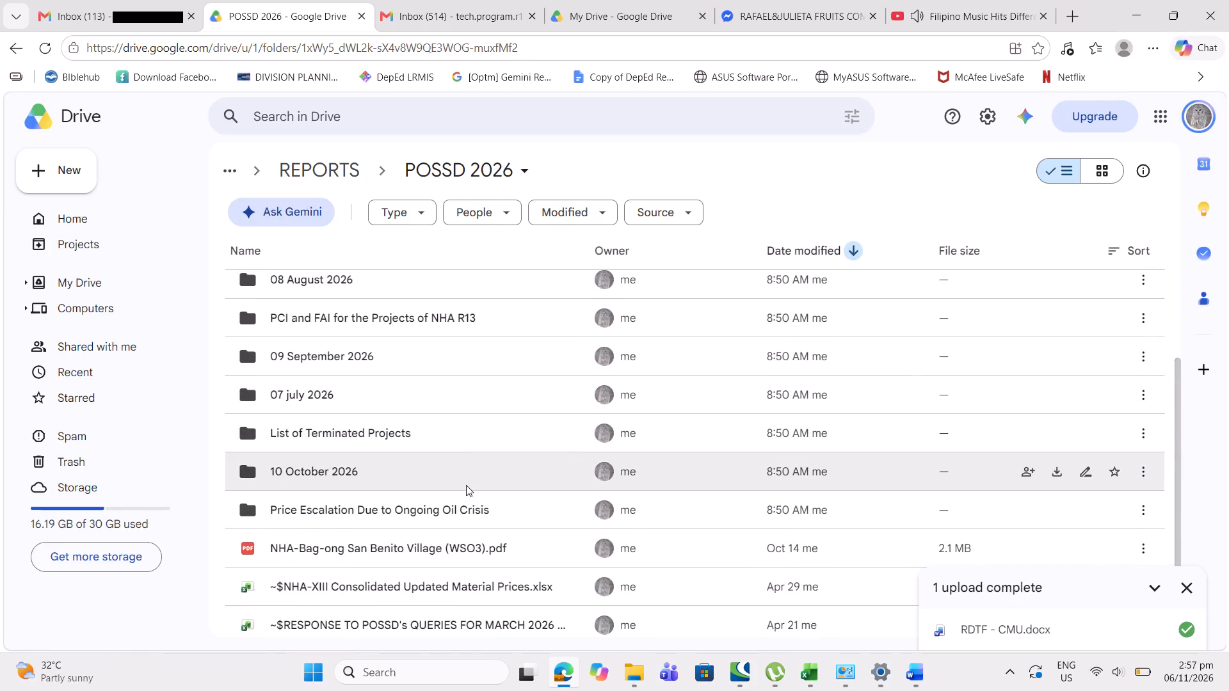
double_click(487, 477)
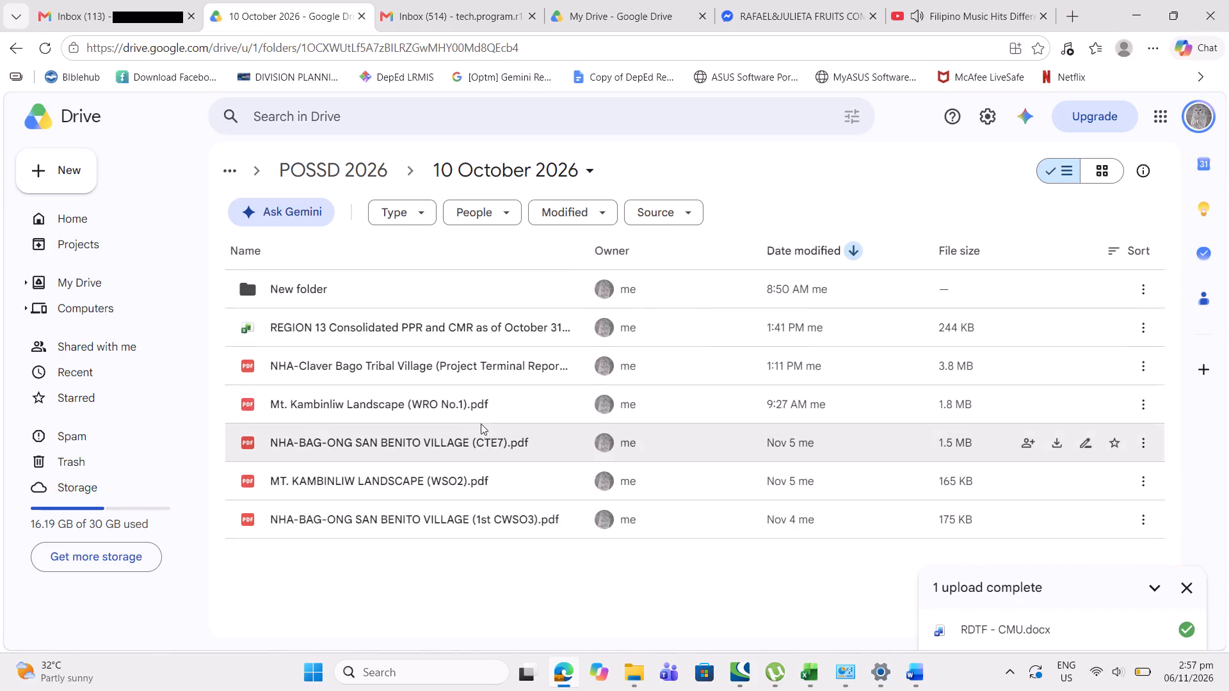
click(482, 326)
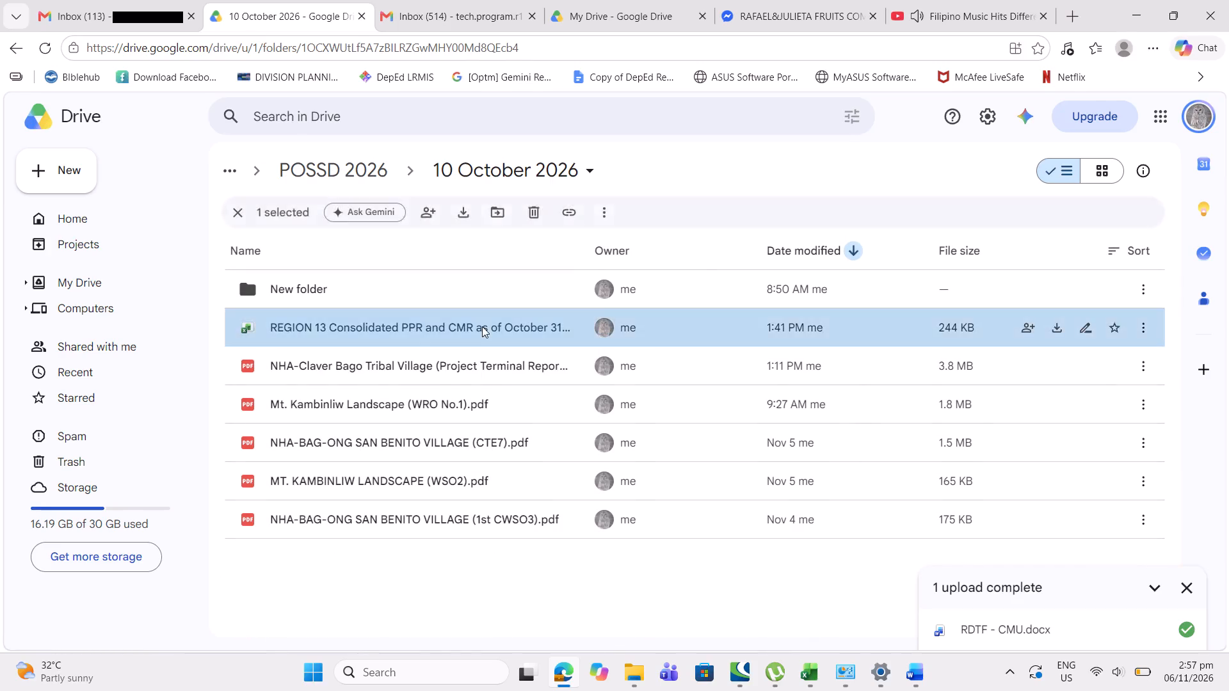
key(Delete)
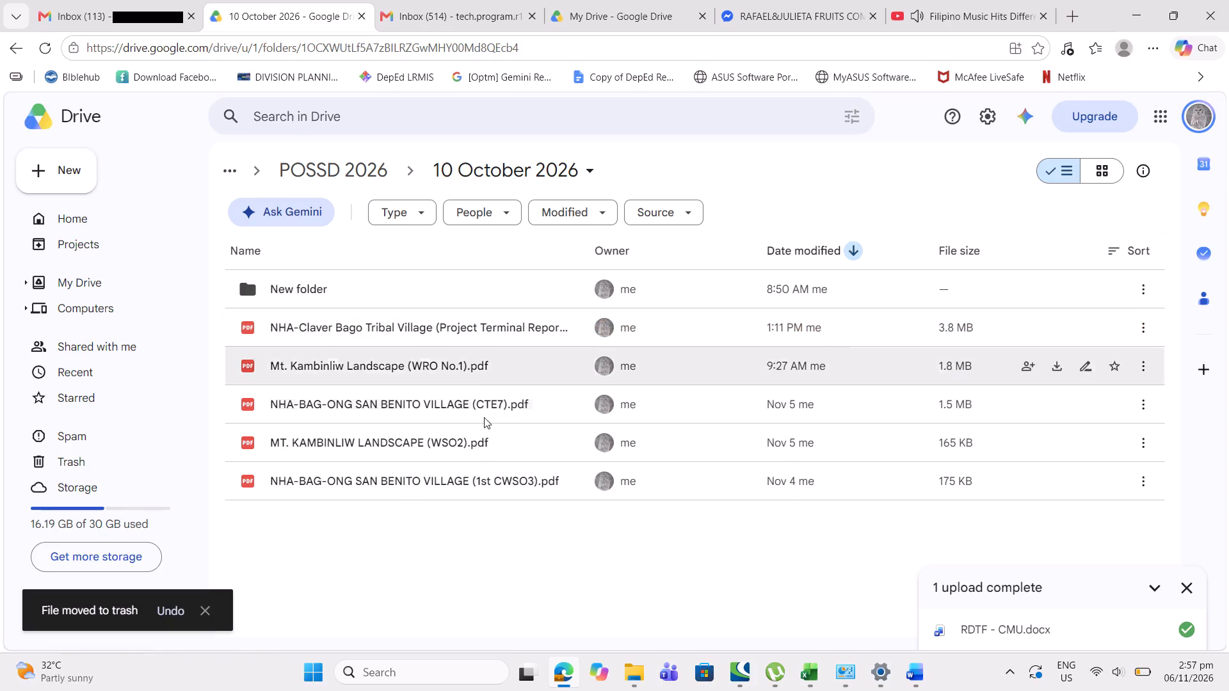
Switch to the REGION 13 Consolidated PPR and CMR workbook in Excel, return to its REGION XIII sheet, and close it with changes saved.
right_click(472, 533)
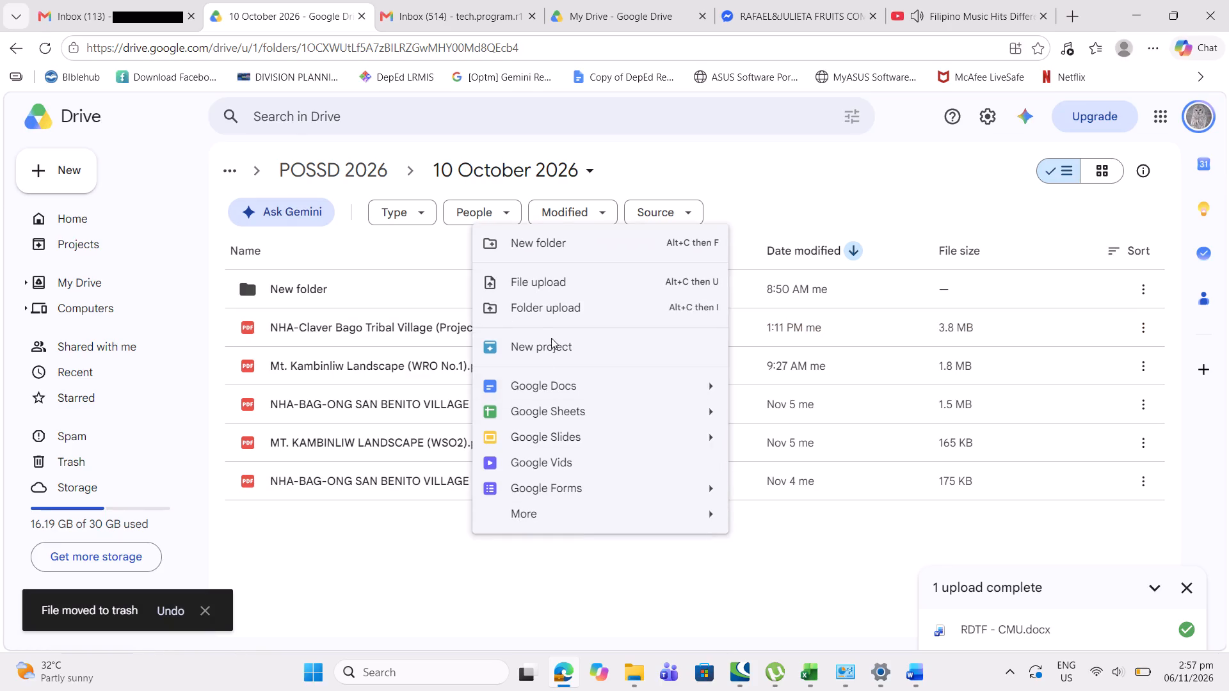
click(556, 273)
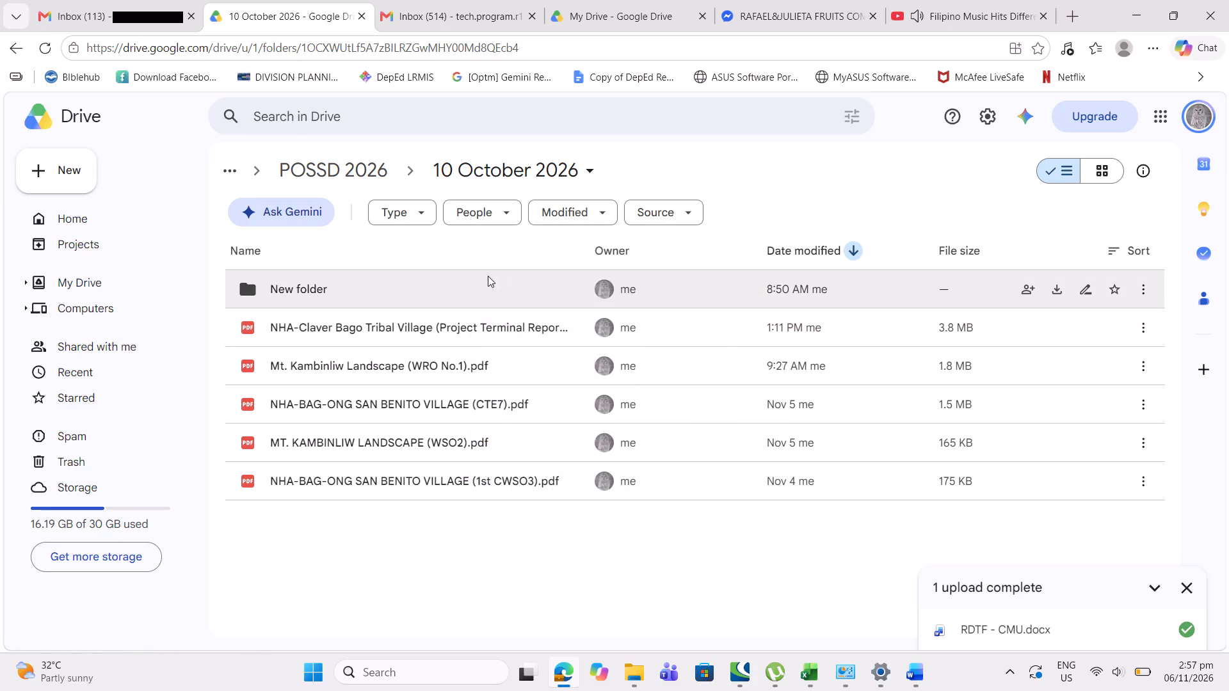
click(807, 678)
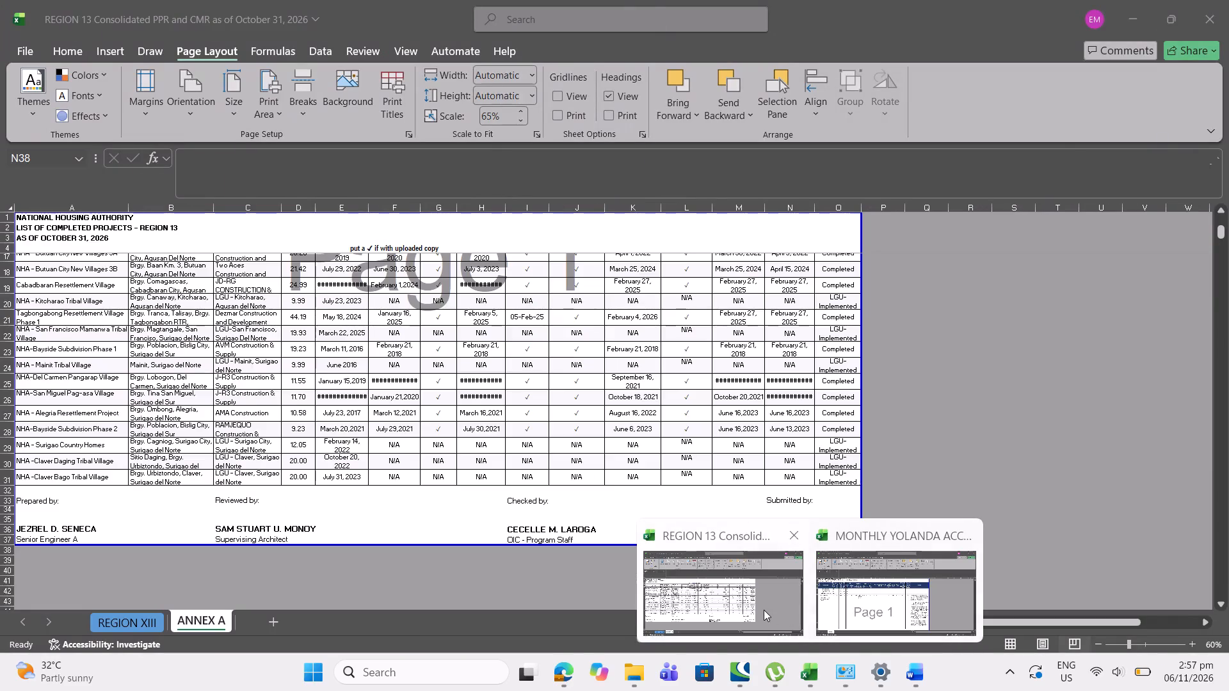
click(764, 610)
click(138, 626)
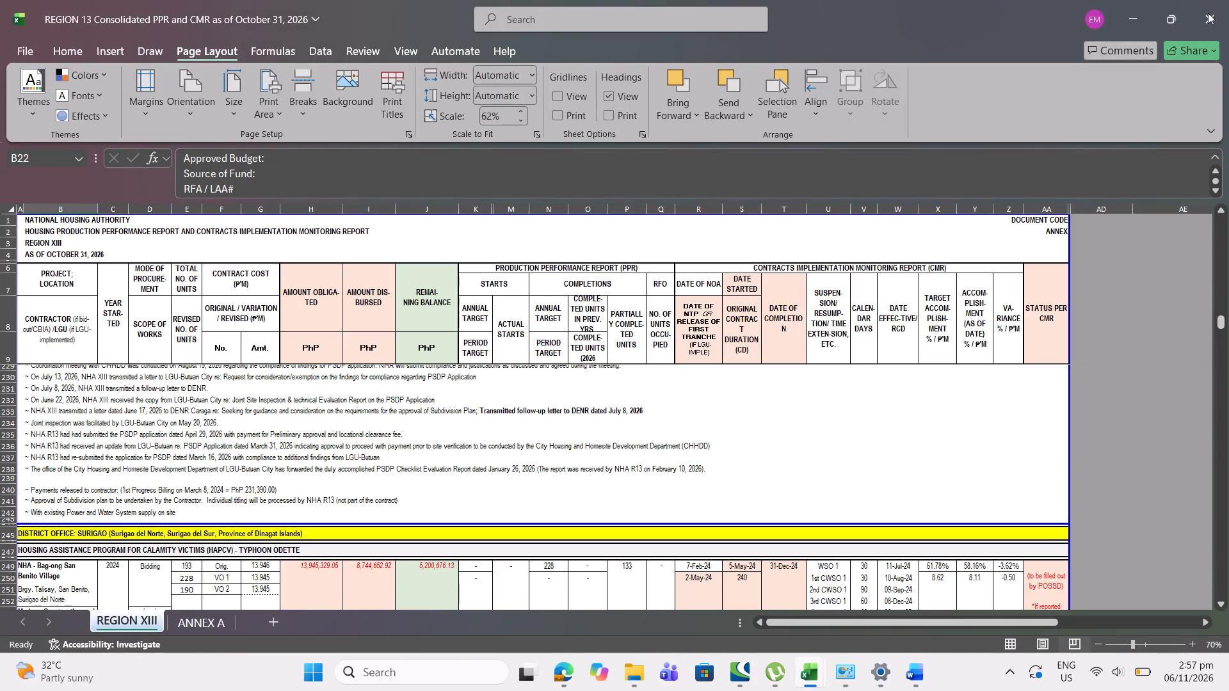
click(1208, 13)
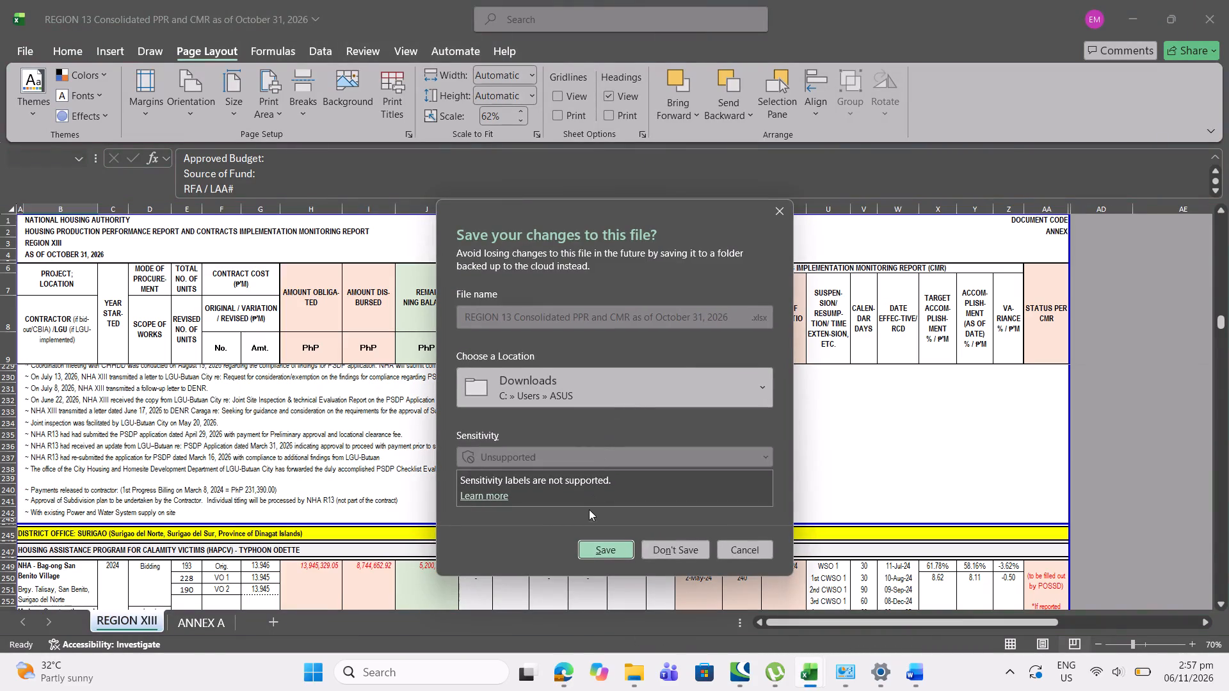
click(596, 546)
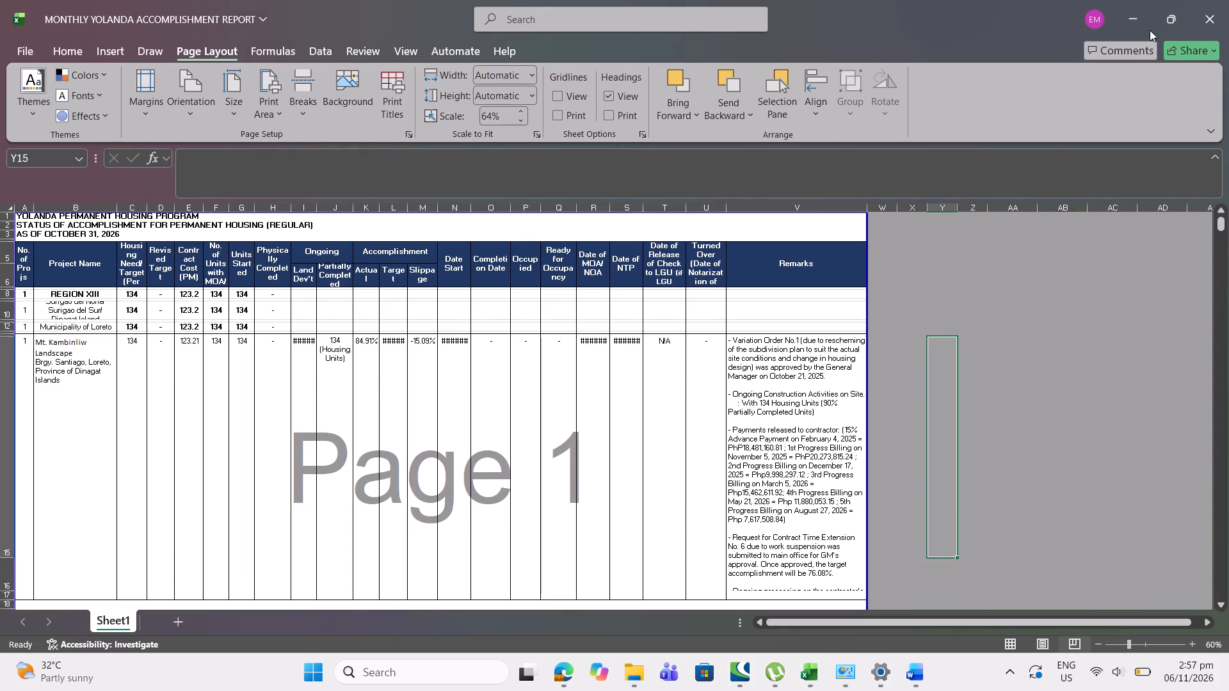
Close the MONTHLY YOLANDA ACCOMPLISHMENT REPORT workbook, saving its changes.
click(1204, 12)
click(616, 562)
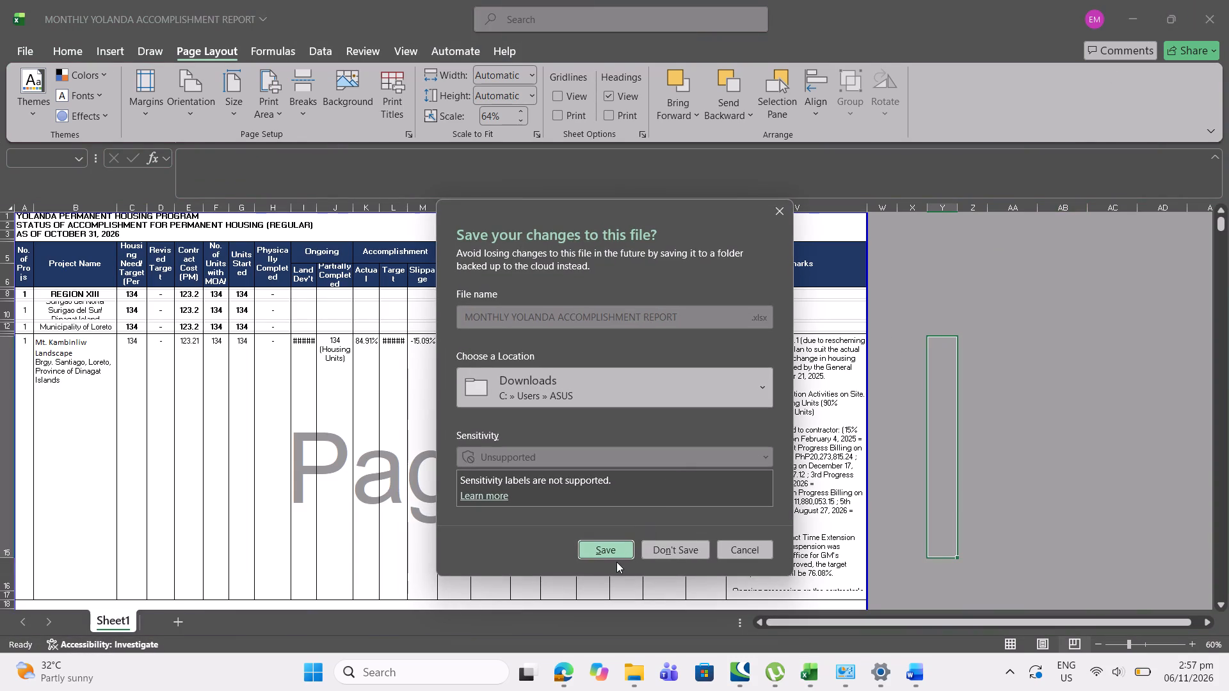
click(607, 555)
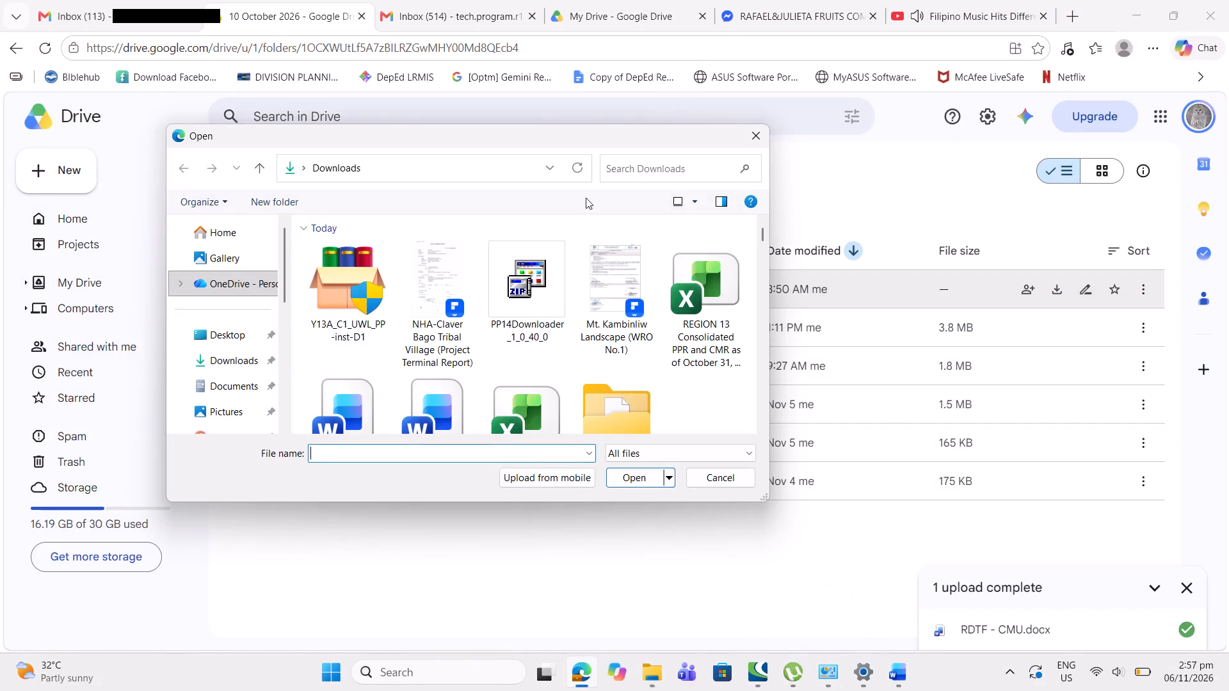
Back in Google Drive, upload the REGION 13 Consolidated PPR and CMR as of October 31, 2026 workbook from Downloads to the 10 October 2026 folder.
key(Escape)
right_click(586, 521)
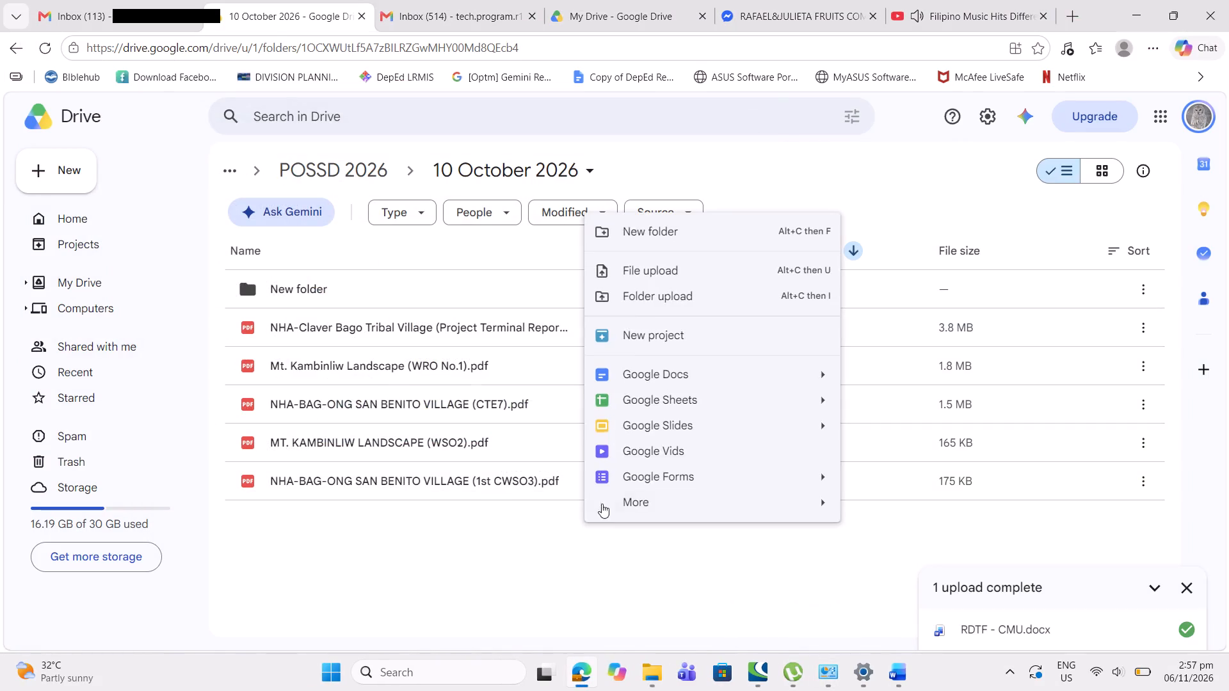
click(645, 274)
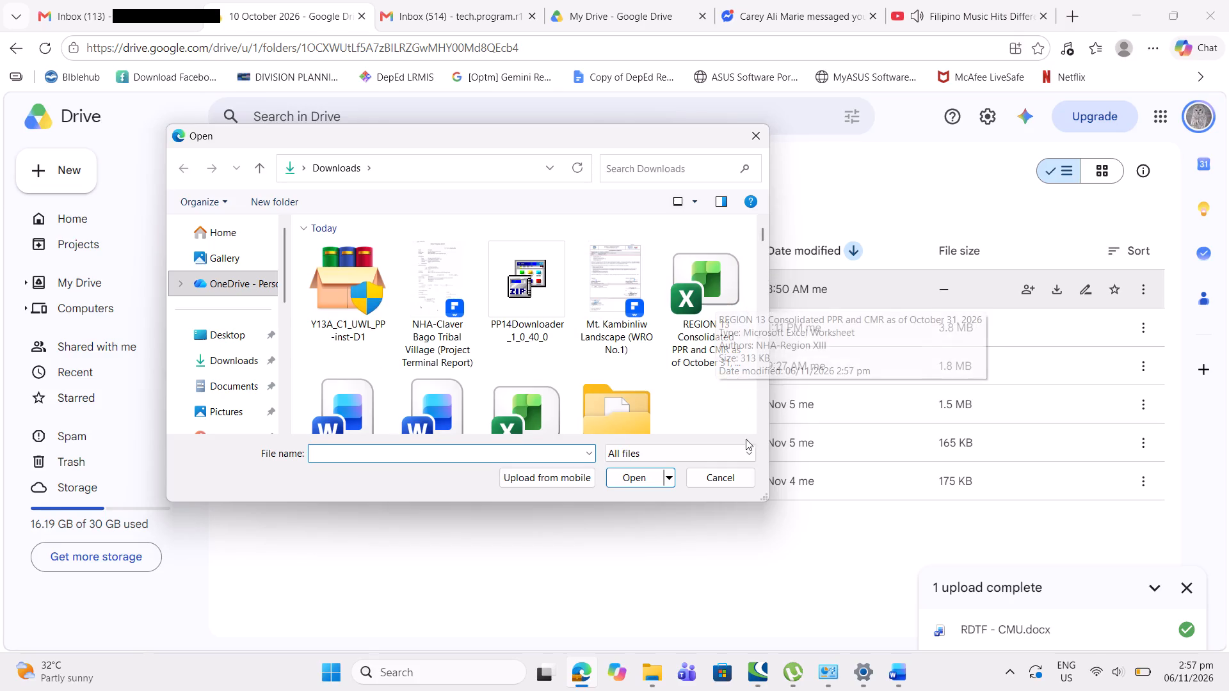
click(763, 239)
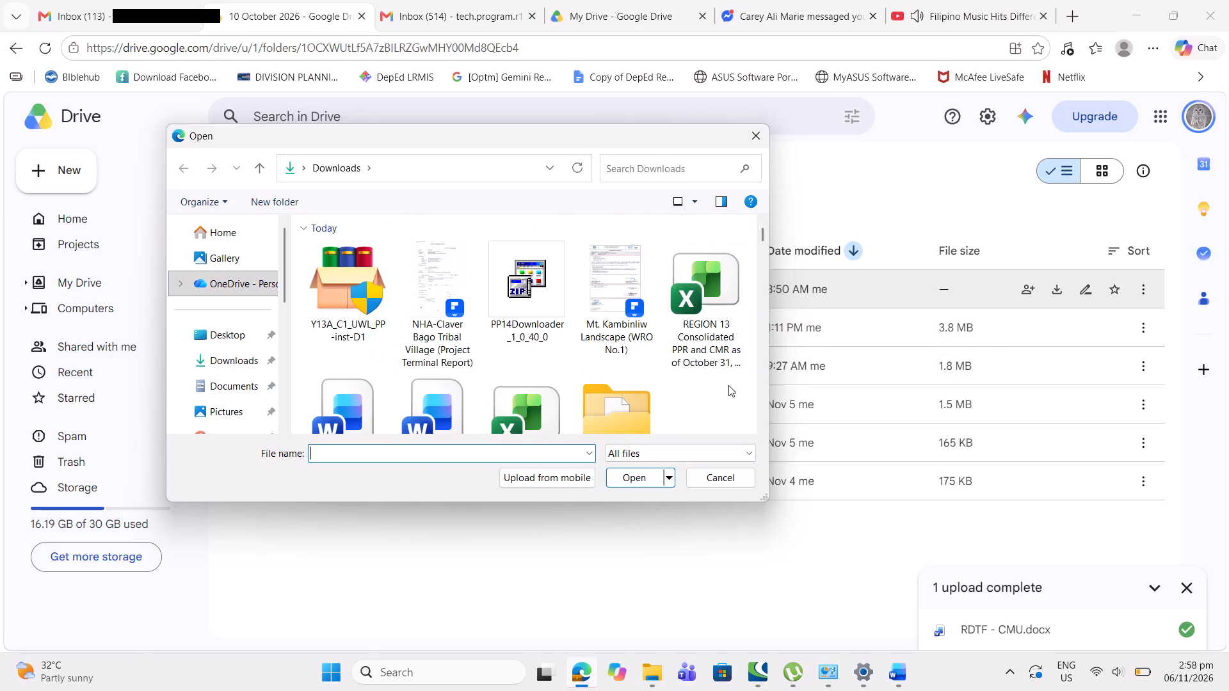
double_click(716, 278)
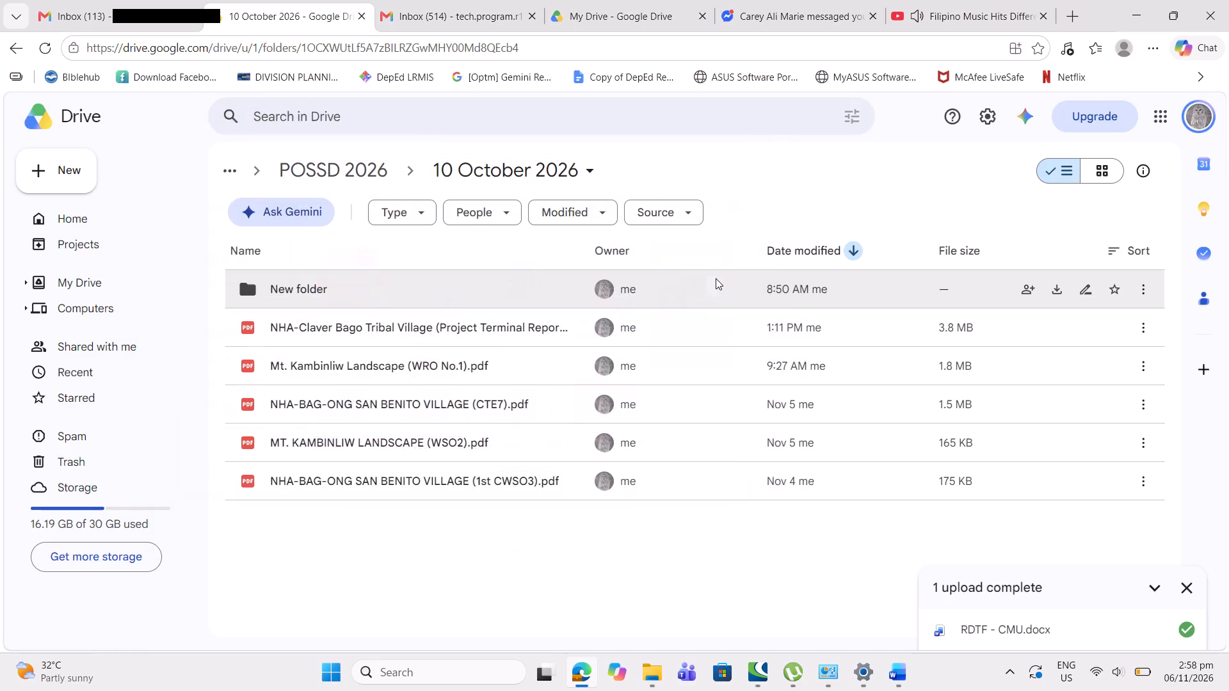
Start another file upload to the 10 October 2026 folder.
right_click(598, 539)
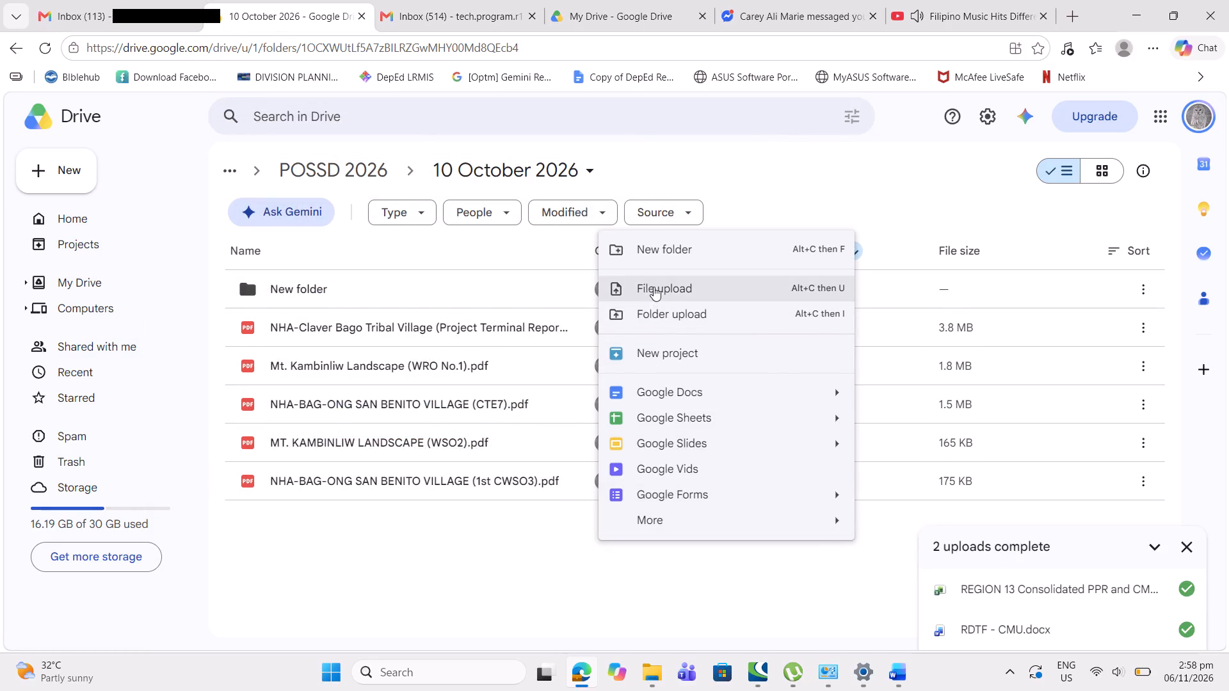
Upload the RDTF - POSSD Word document from Downloads to the 10 October 2026 folder.
click(654, 287)
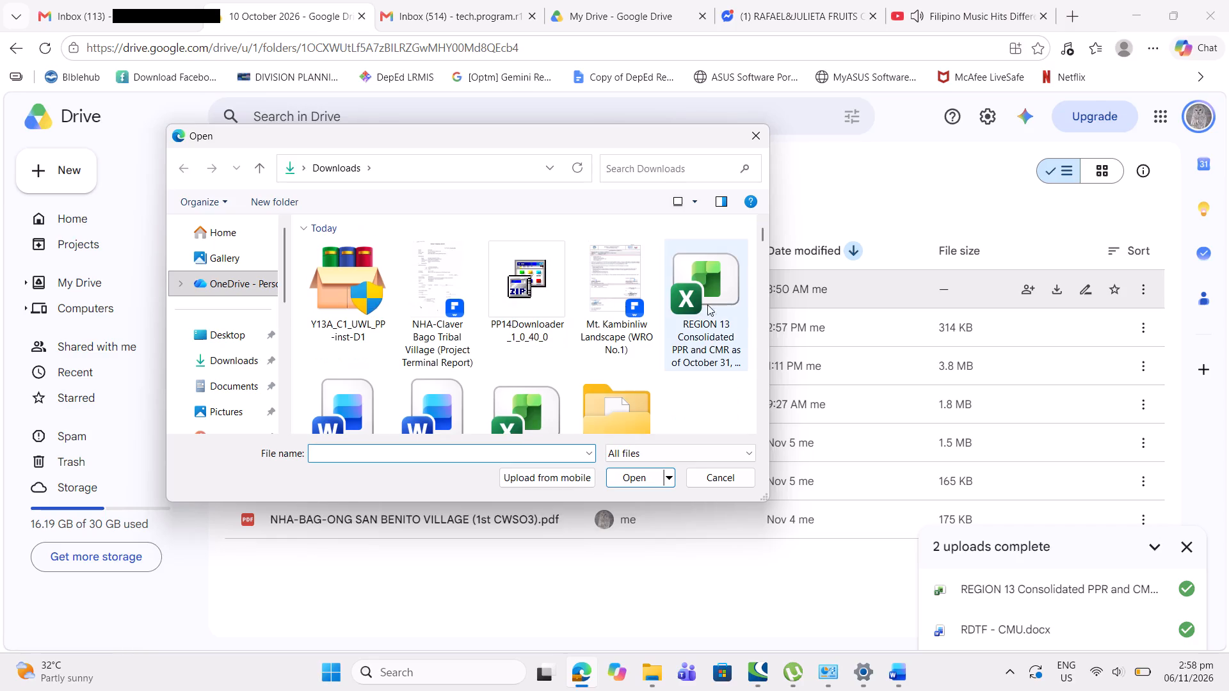
scroll(699, 311, down, 1)
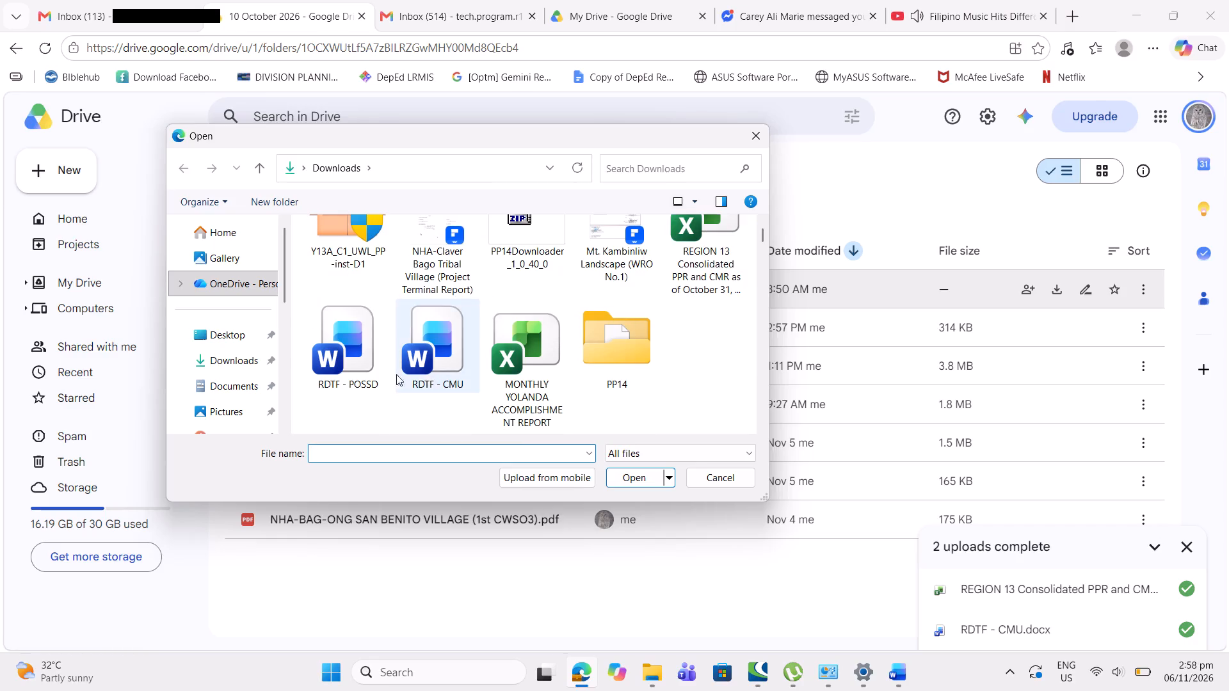
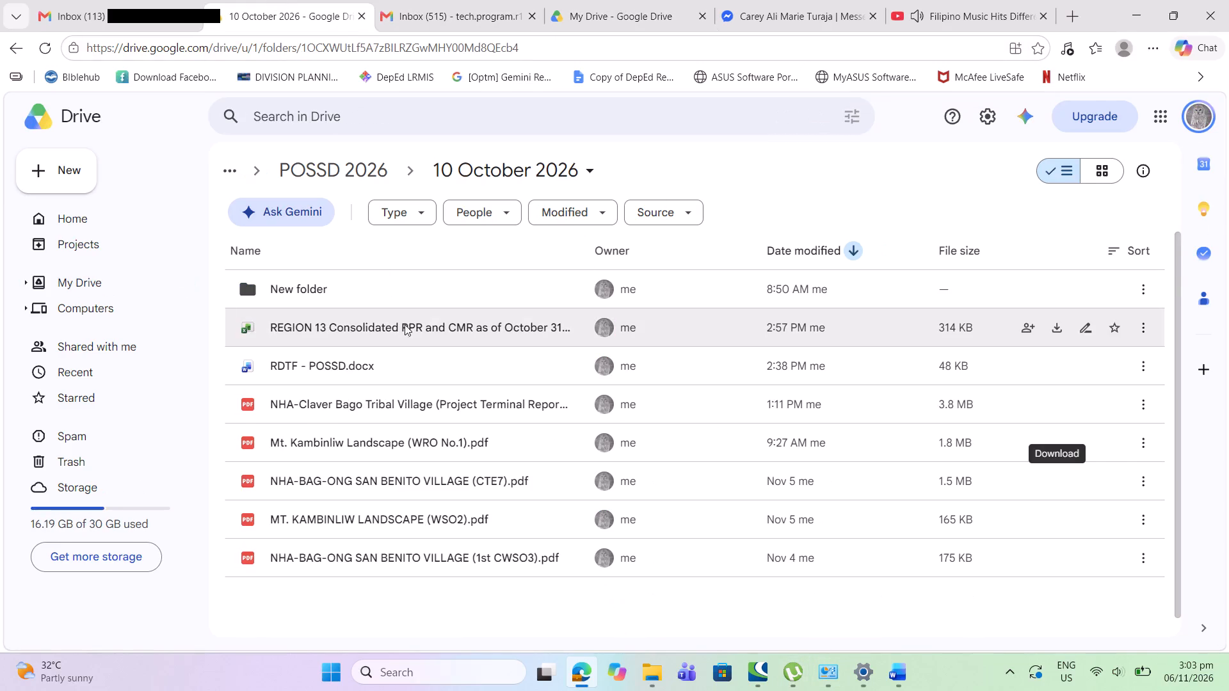
Open the REGION 13 Consolidated PPR and CMR workbook from the 10 October 2026 folder and review its REGION XIII sheet.
double_click(405, 324)
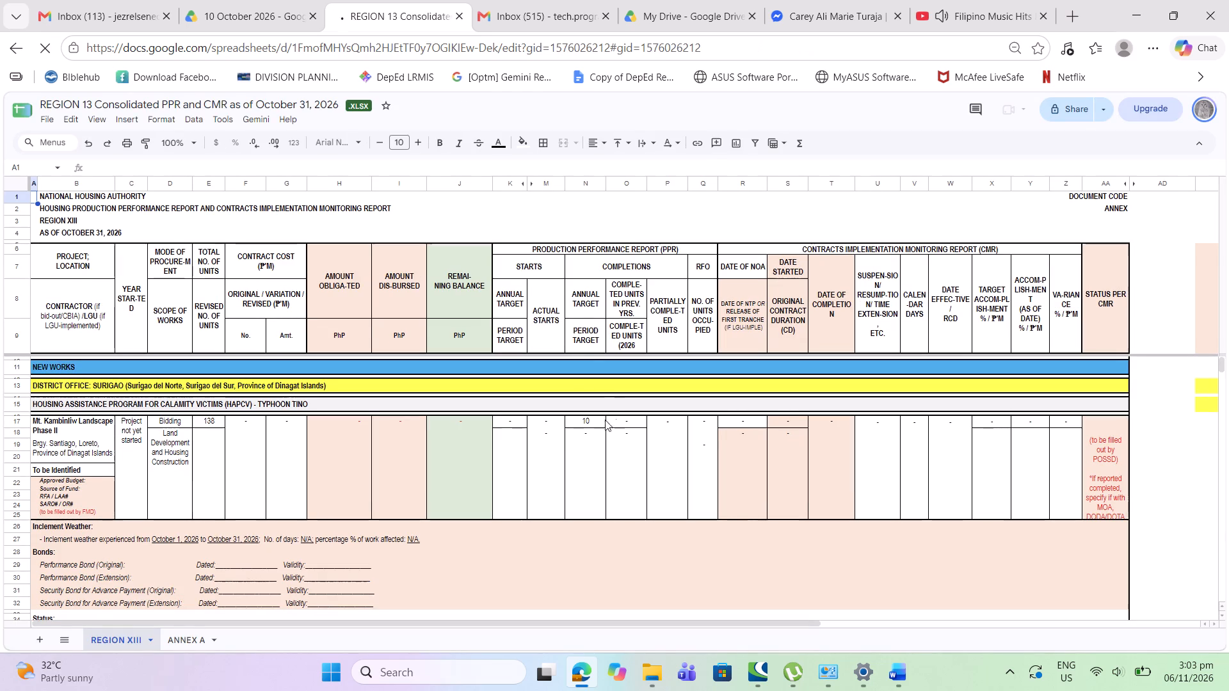
scroll(597, 407, down, 1)
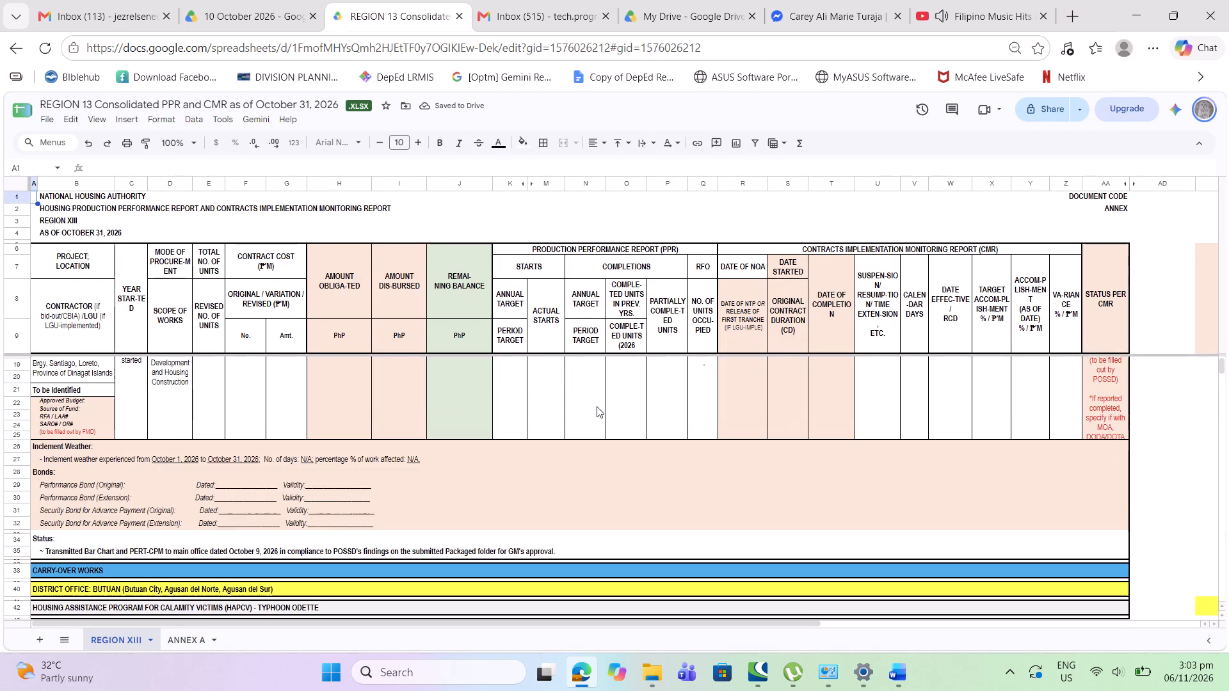
scroll(597, 406, up, 1)
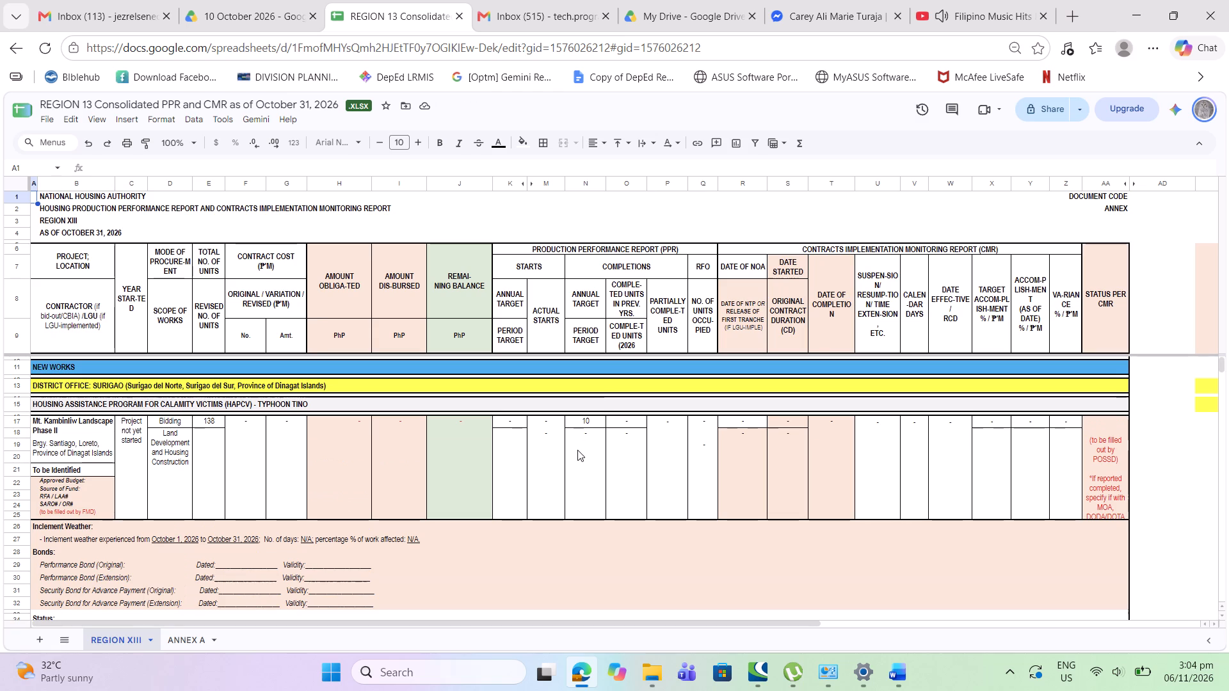
scroll(577, 450, down, 6)
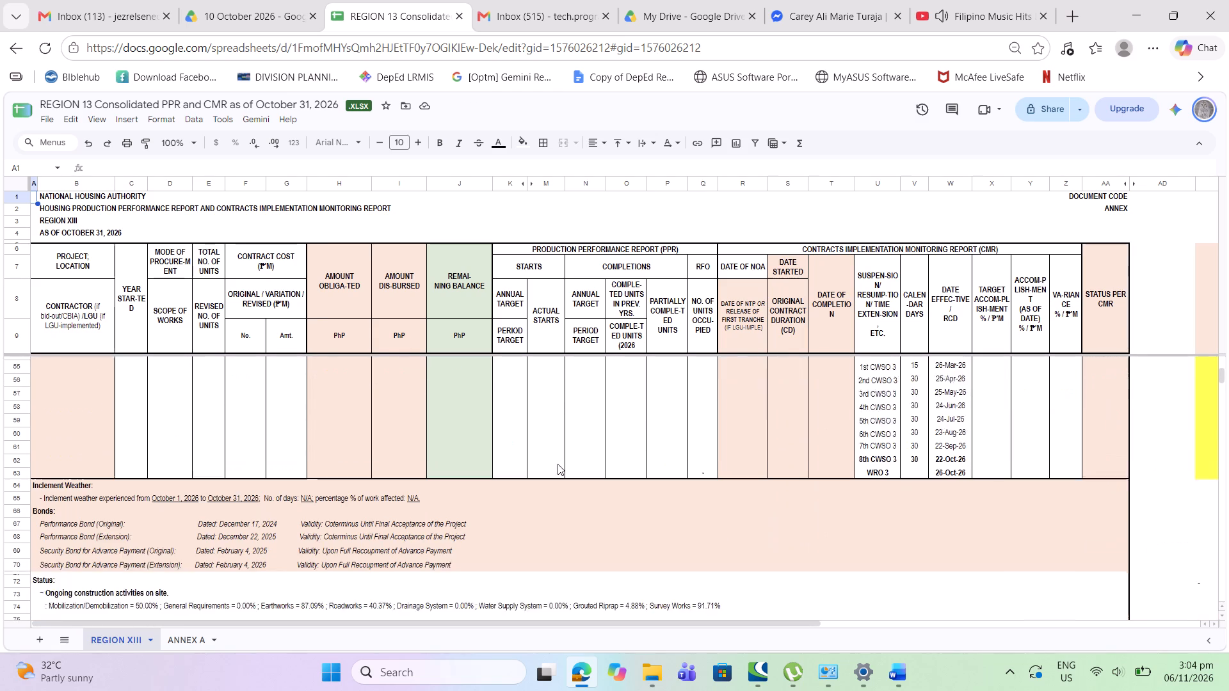
scroll(558, 464, down, 1)
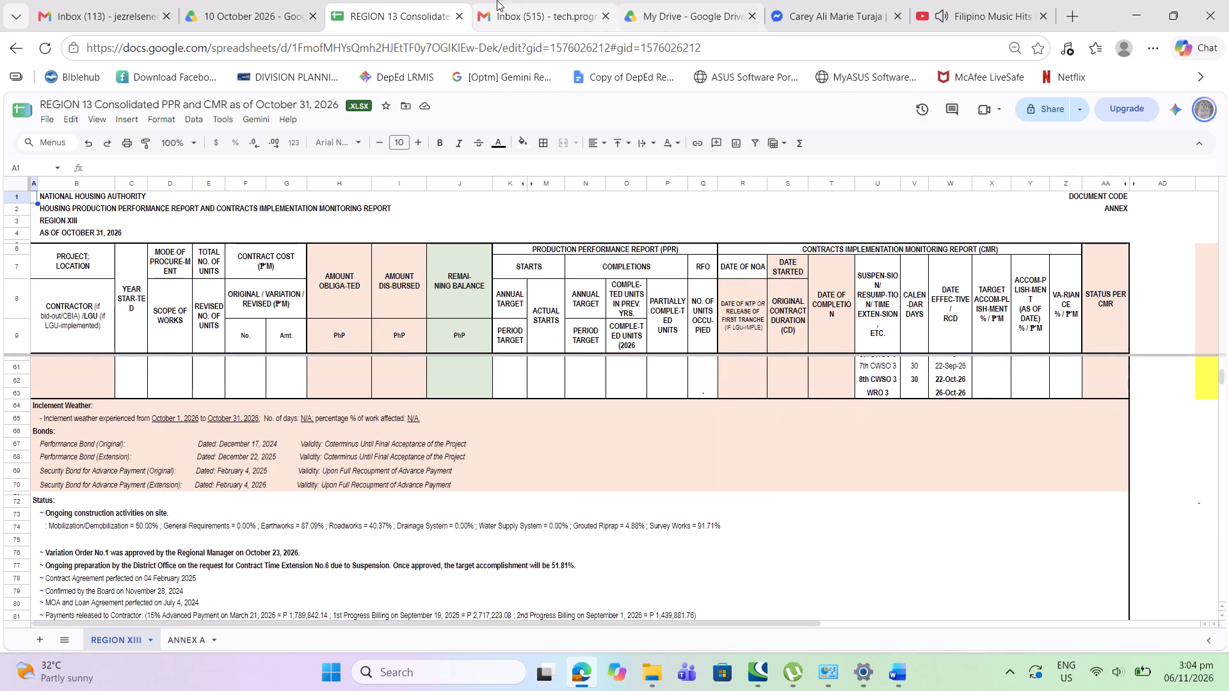
click(269, 0)
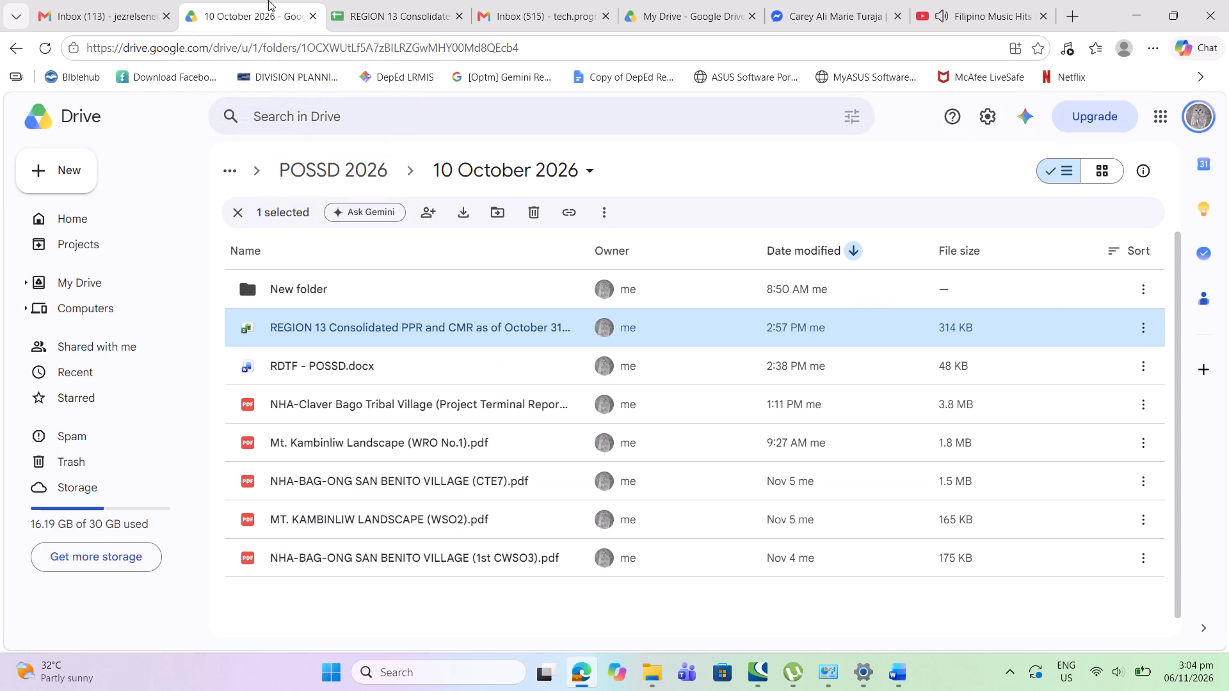
click(423, 0)
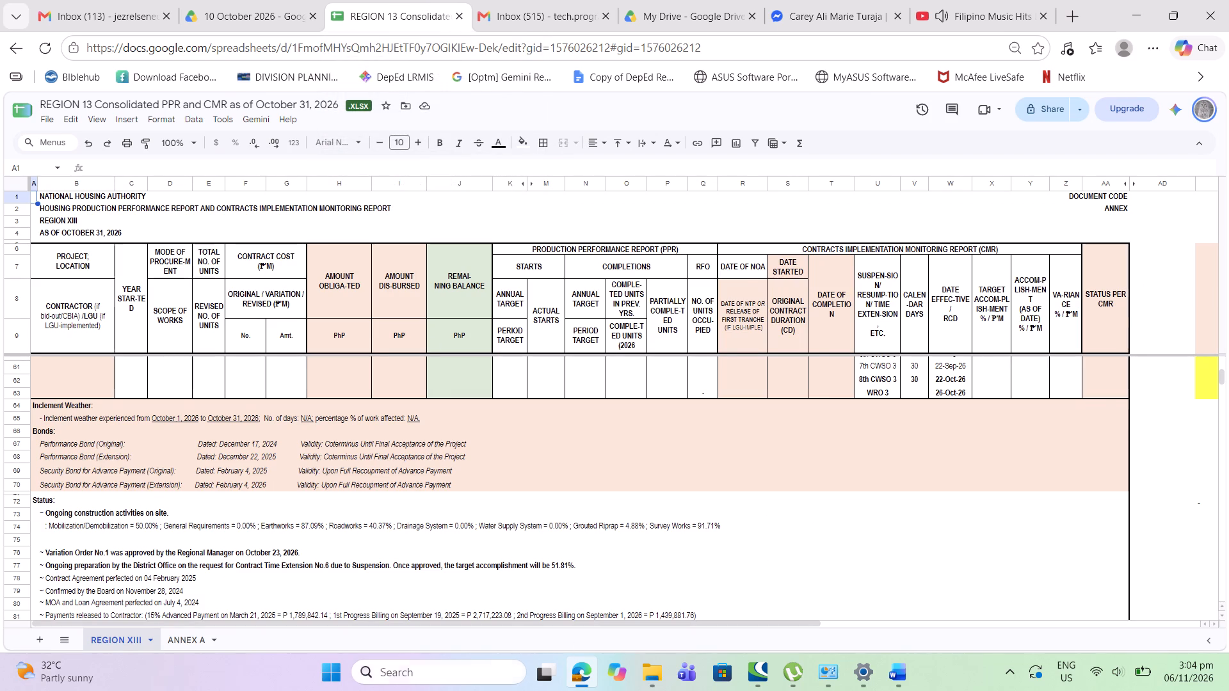
Search Windows for "scanner" and open the web results for that term.
click(456, 674)
text(sca)
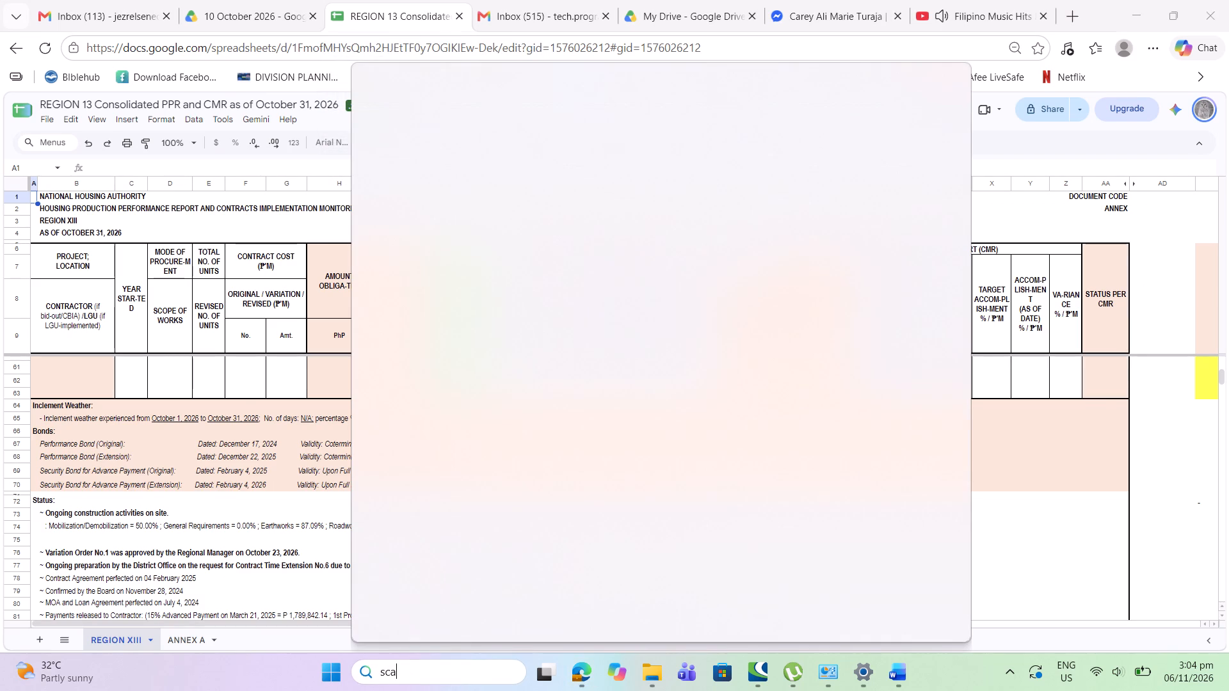
text(nner)
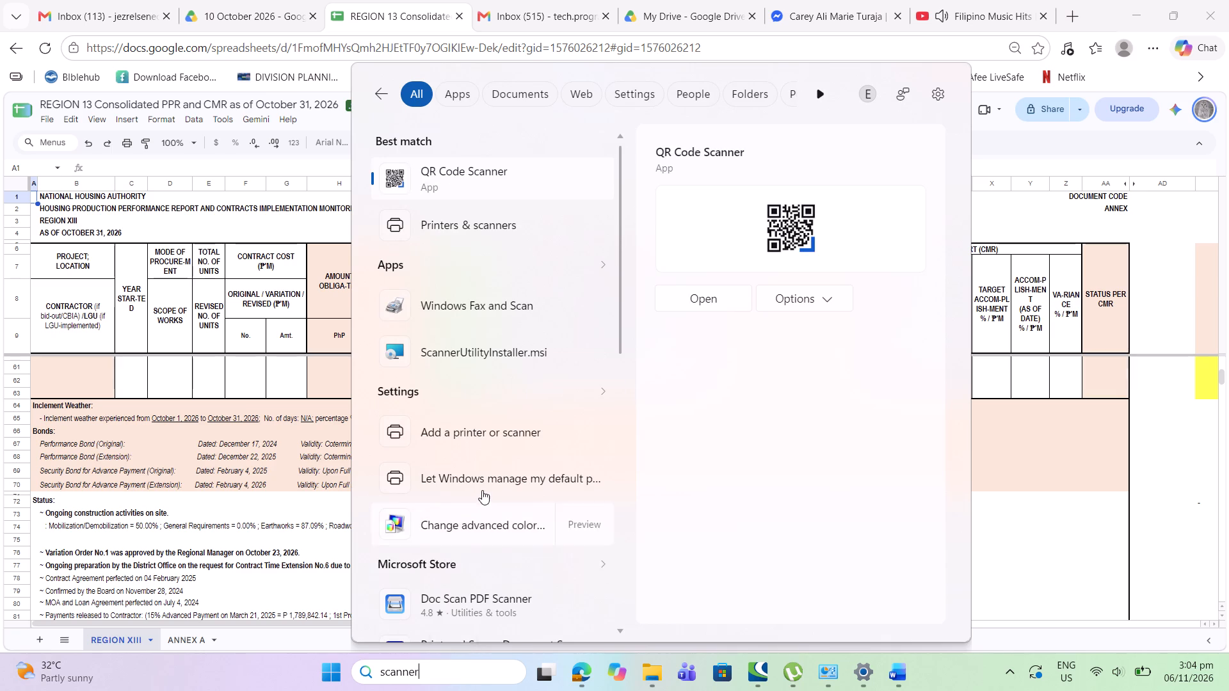
scroll(482, 489, down, 2)
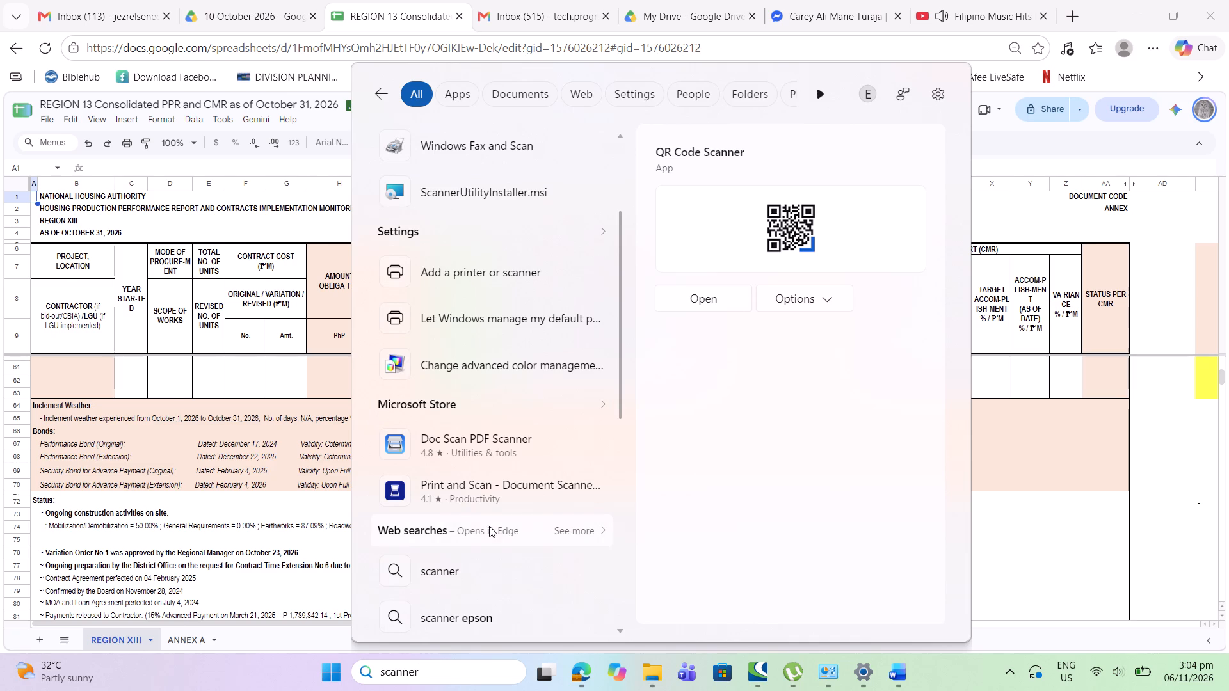
click(463, 575)
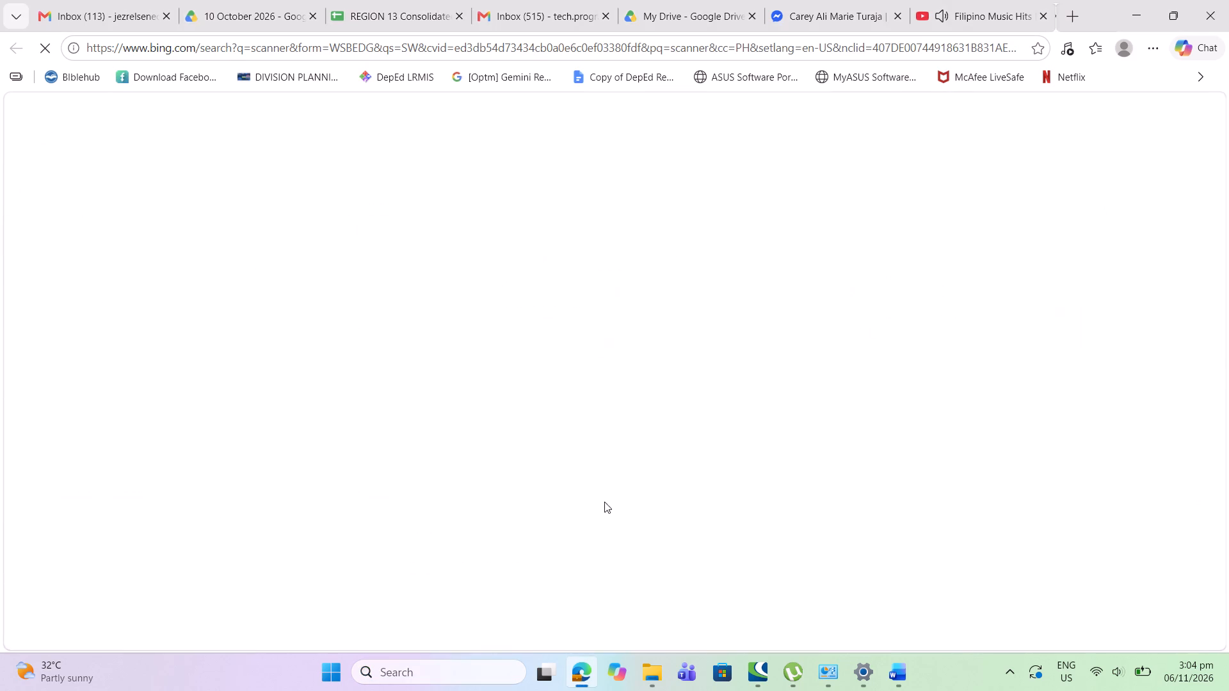
key(Escape)
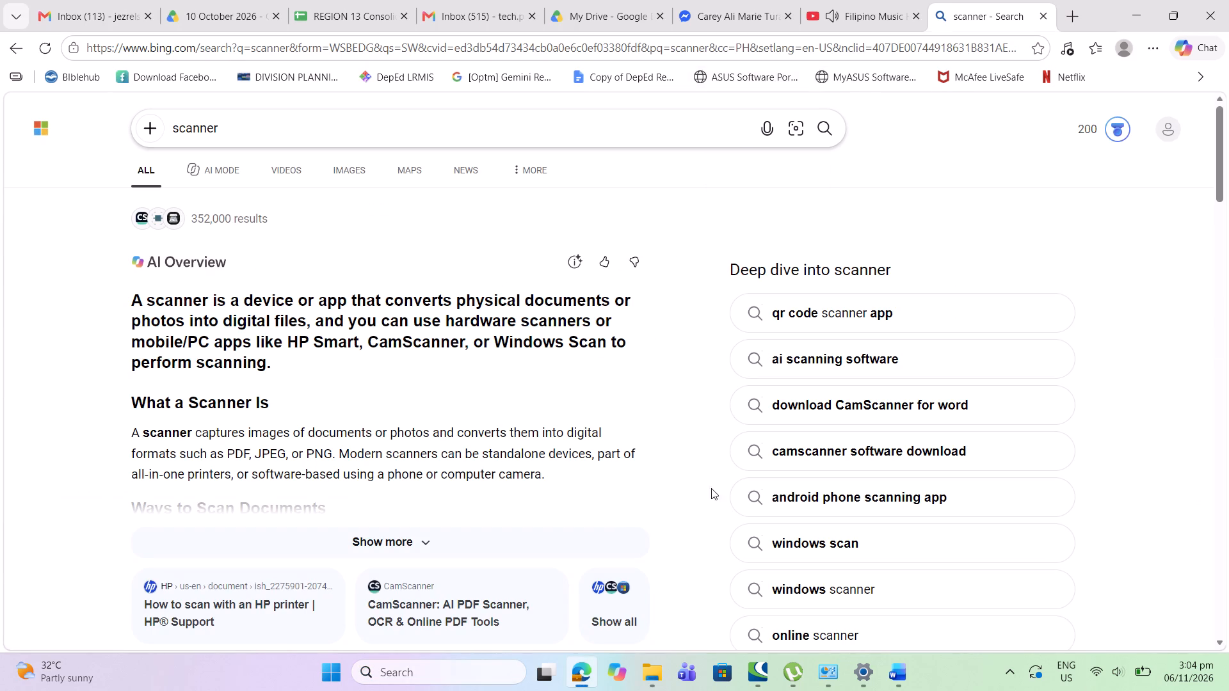
key(Escape)
Switch to Control Panel, view devices and printers, and open the Printers & scanners settings.
click(653, 672)
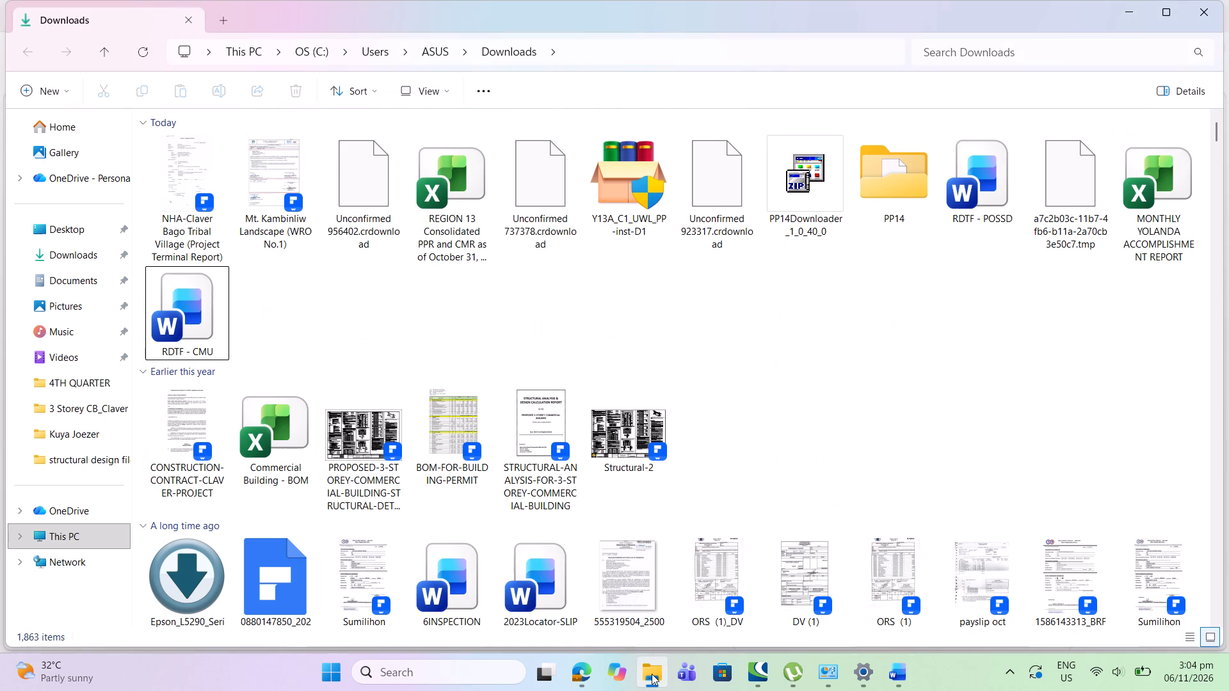
click(828, 671)
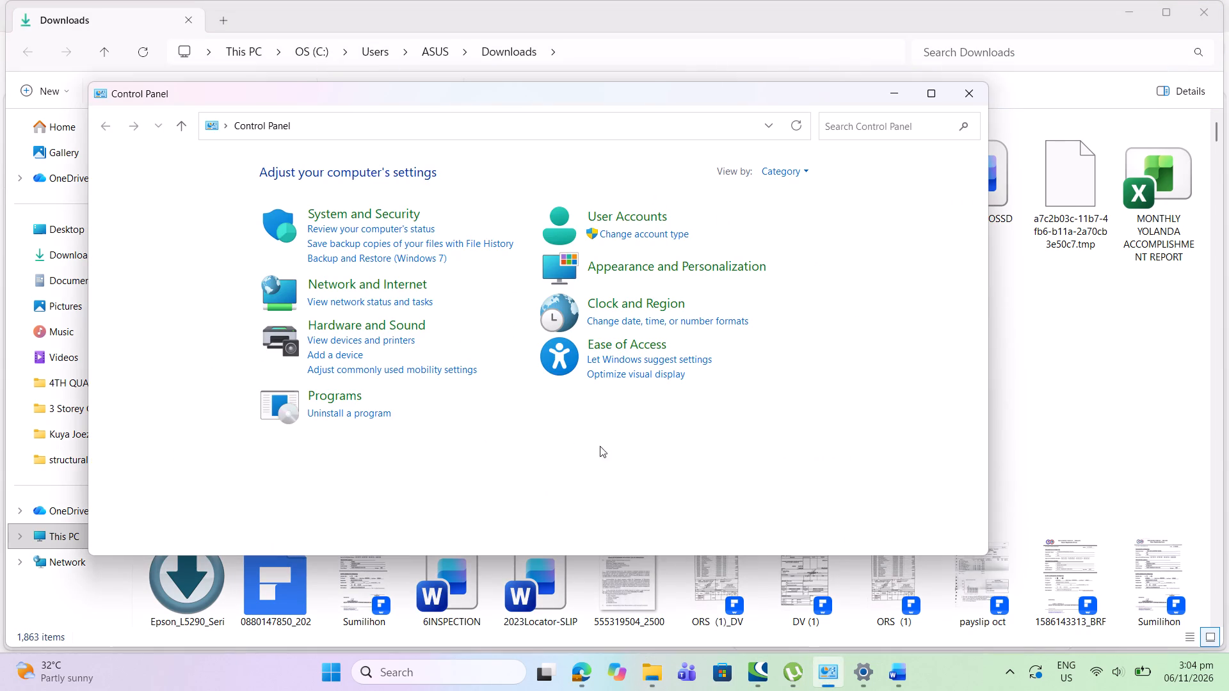
click(356, 337)
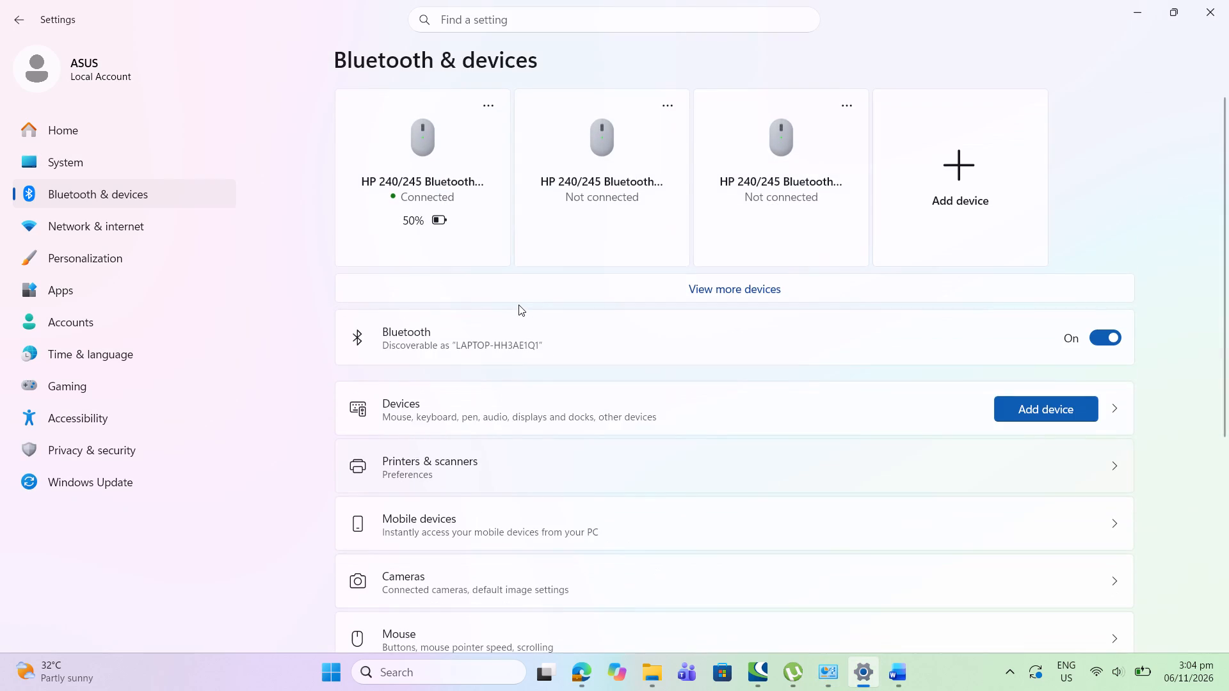
scroll(847, 502, down, 2)
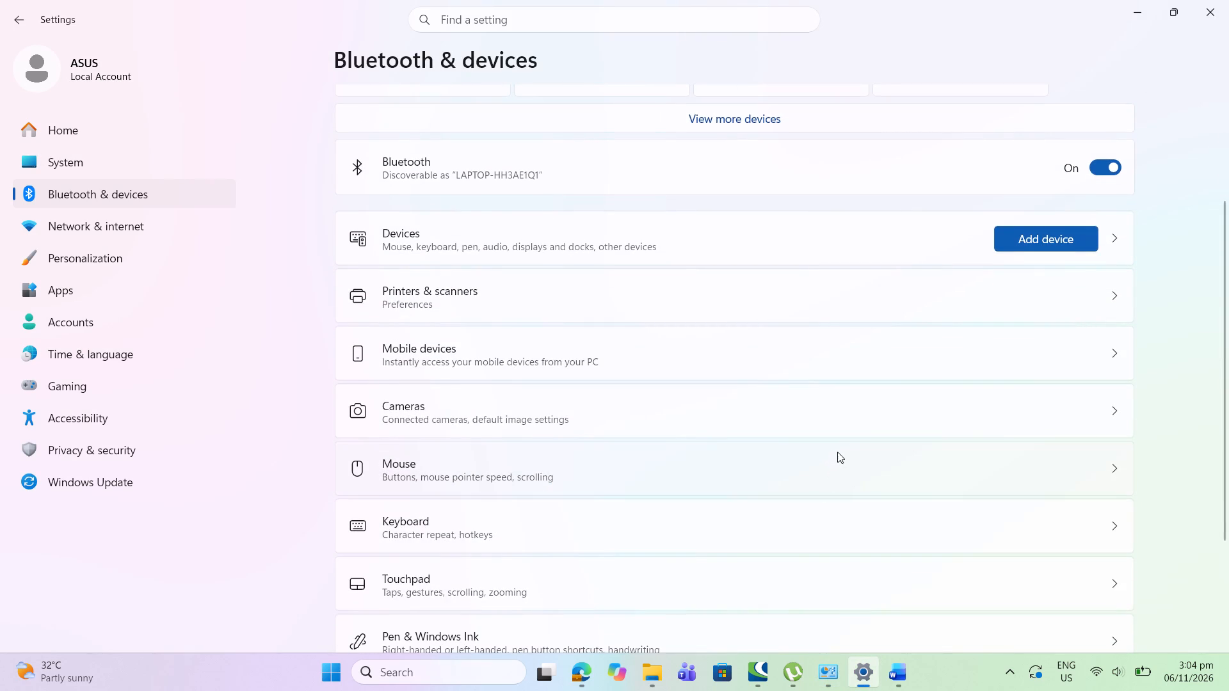
scroll(837, 452, down, 6)
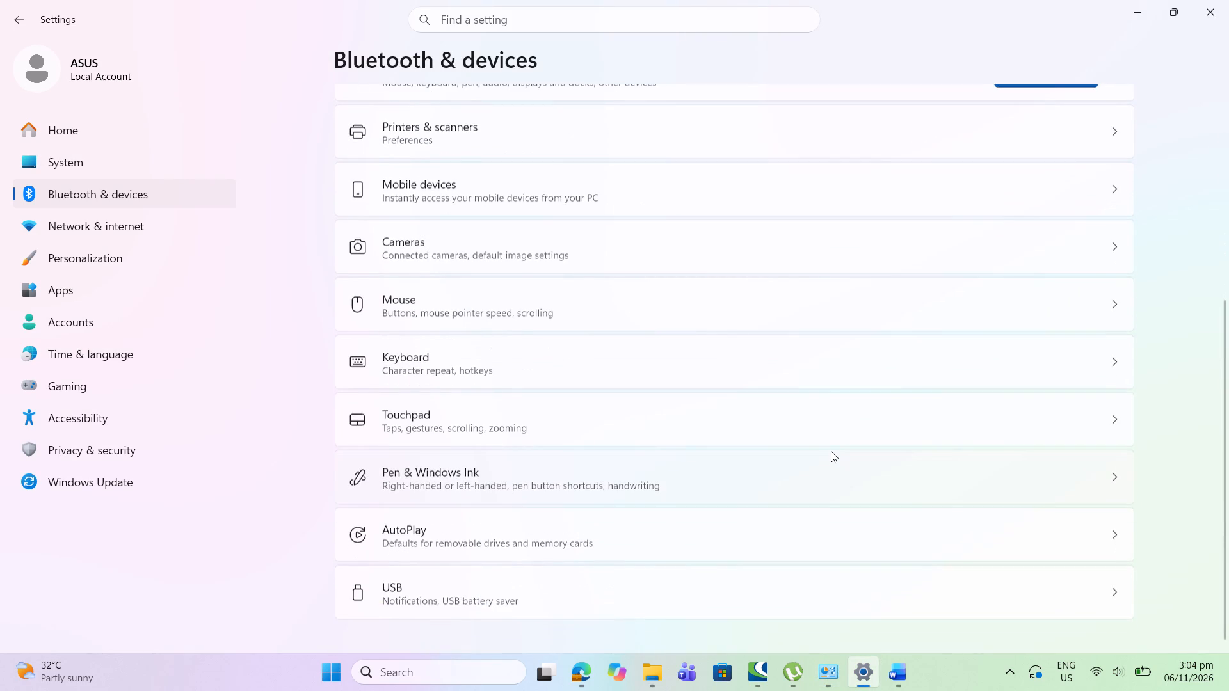
scroll(831, 448, up, 2)
scroll(831, 380, up, 1)
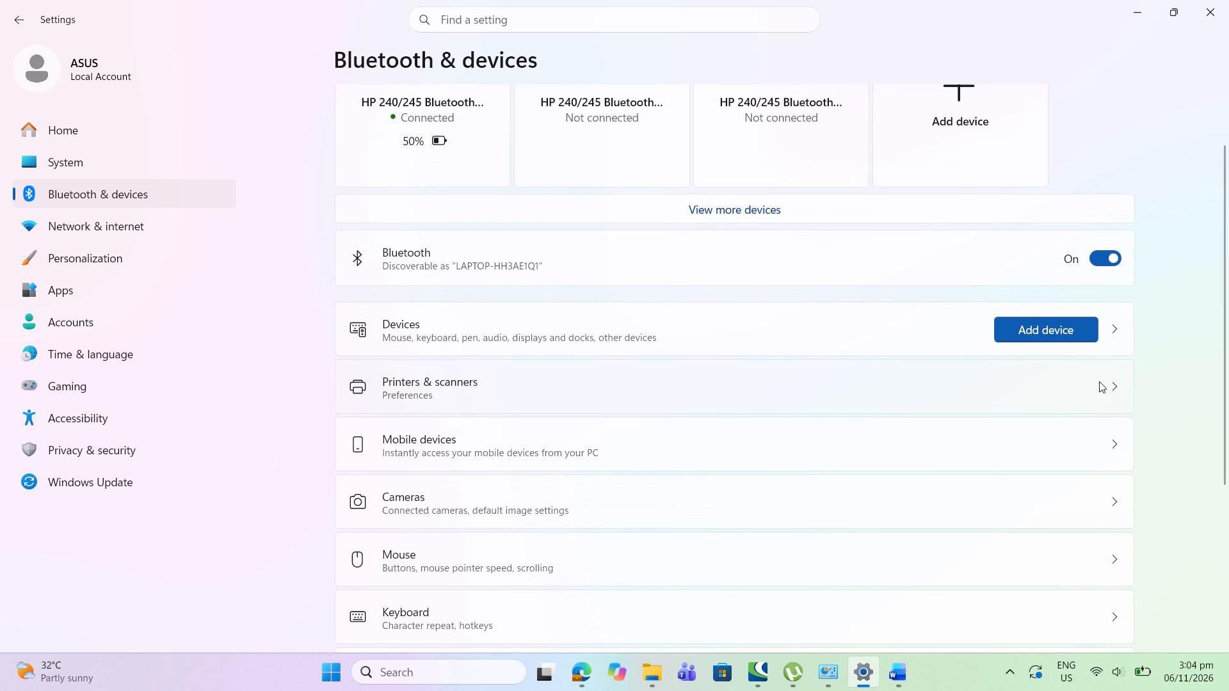
click(1104, 379)
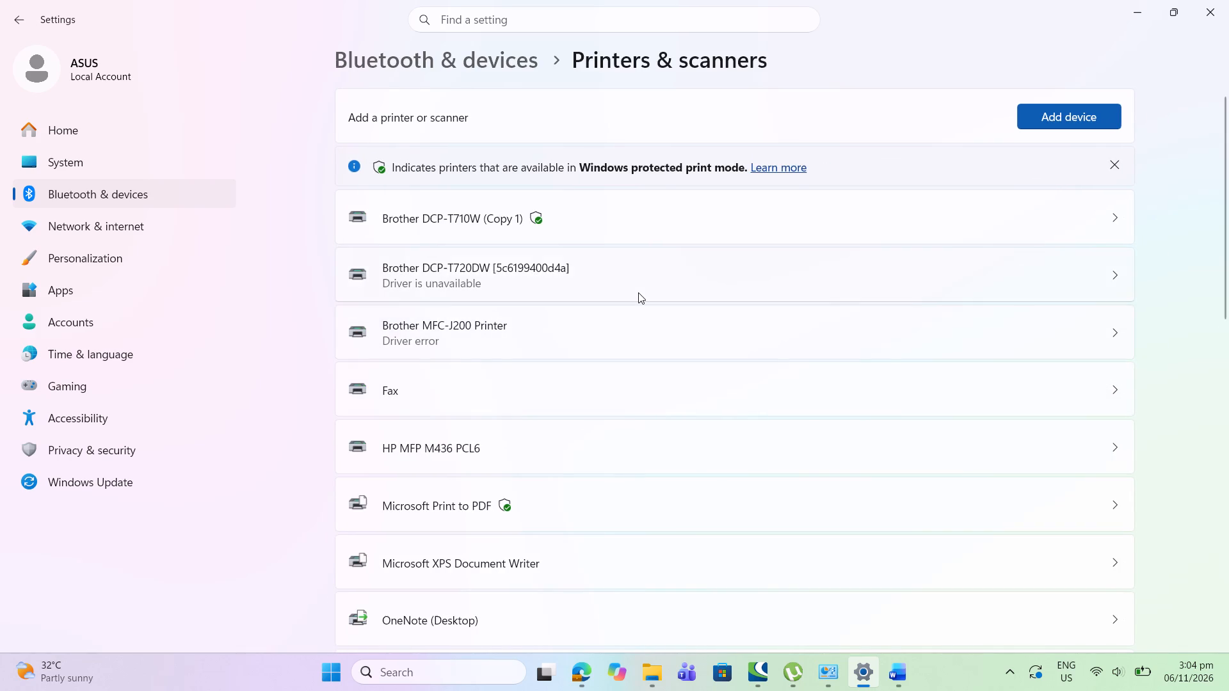
Examine the installed devices and printer preferences in Printers & scanners for a usable scanner.
scroll(638, 292, down, 7)
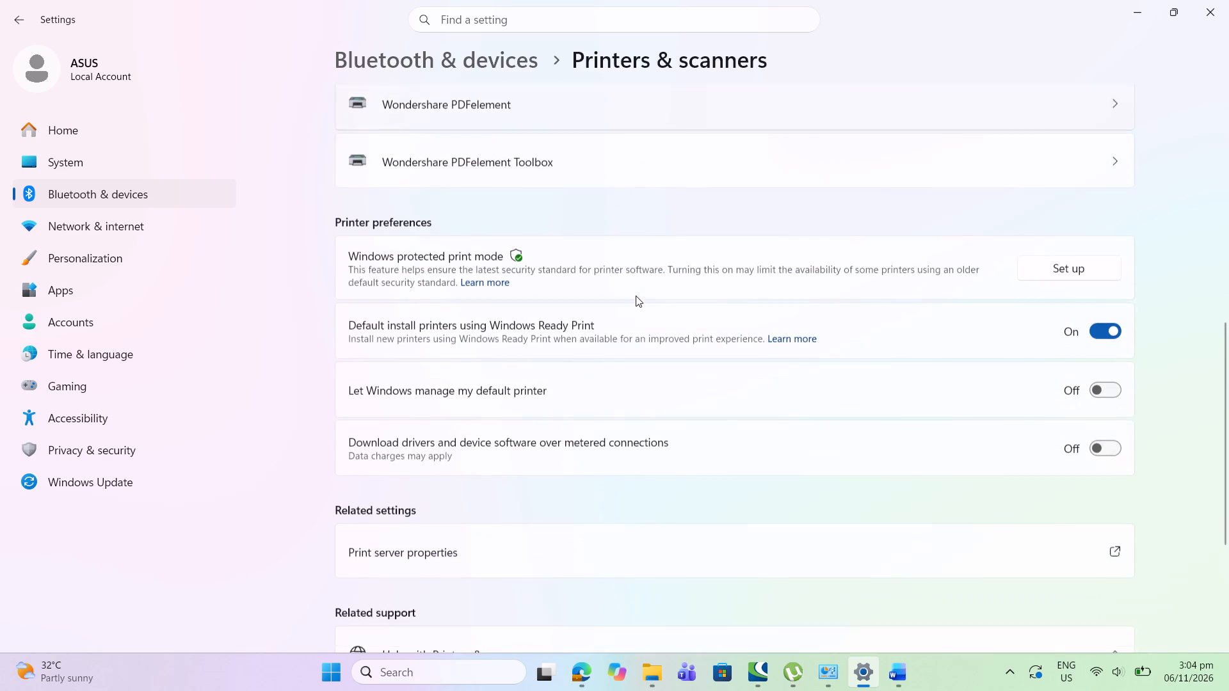
scroll(636, 296, down, 5)
scroll(636, 296, up, 4)
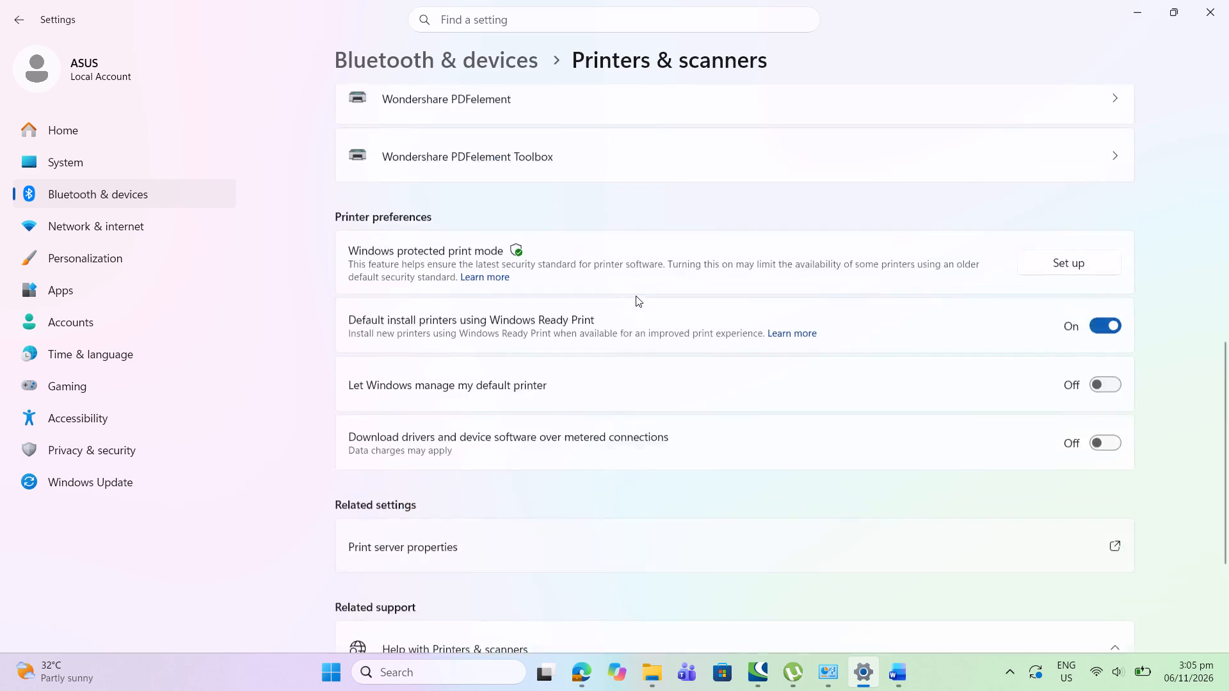
scroll(636, 296, up, 6)
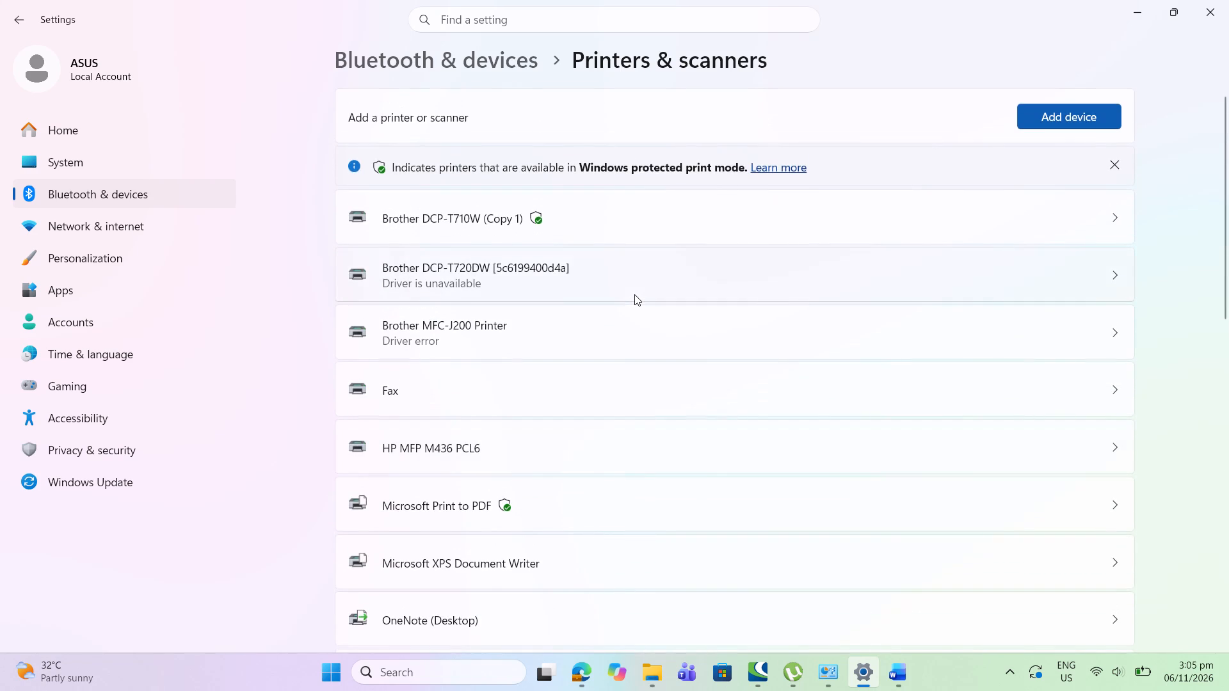
scroll(634, 294, up, 4)
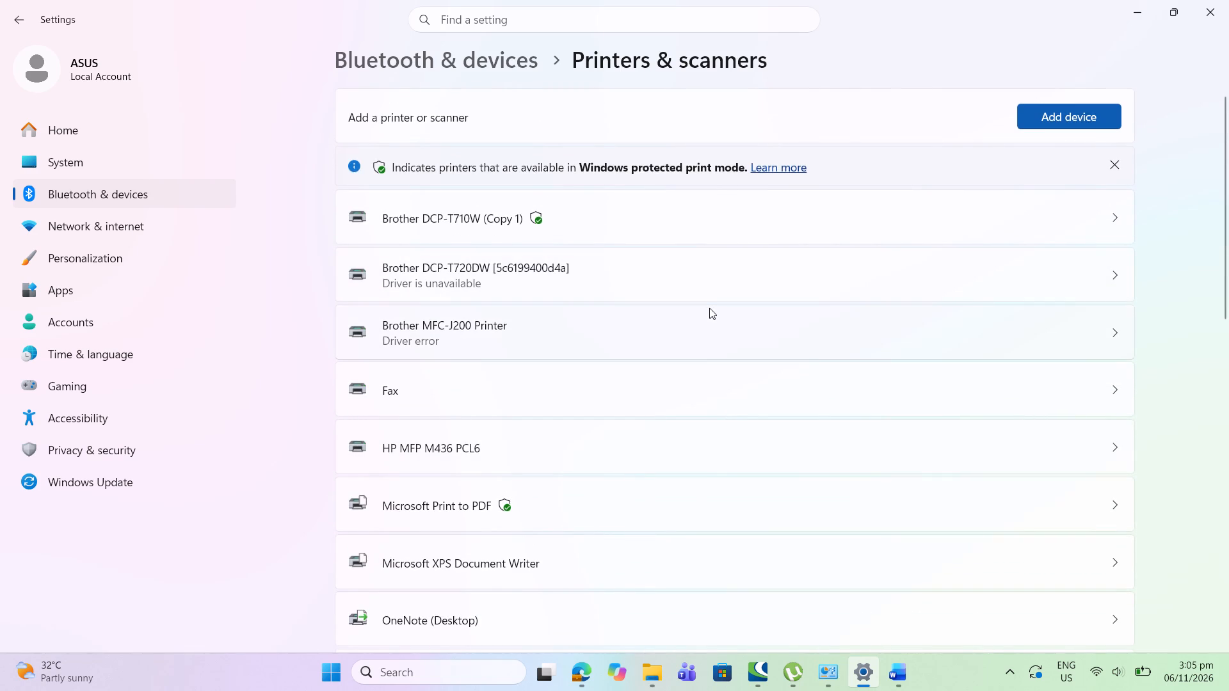
Open the Brother MFC-J200 Printer's settings page and look through its options and support links.
scroll(707, 315, down, 1)
right_click(738, 250)
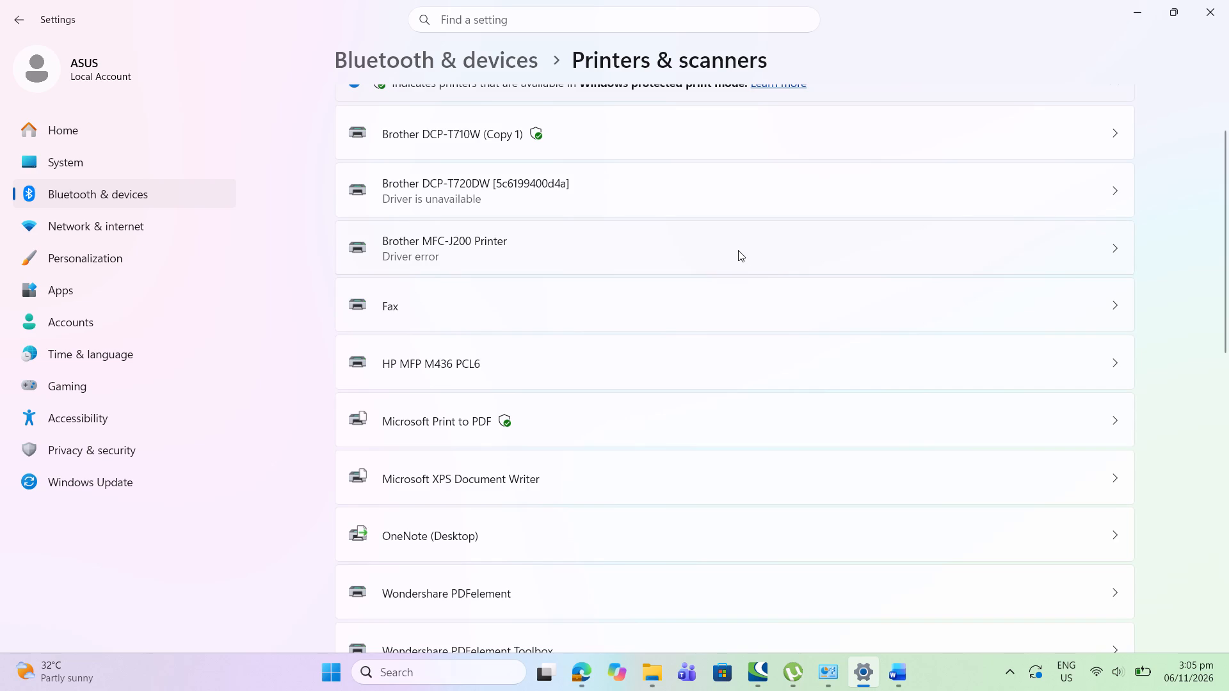
right_click(454, 248)
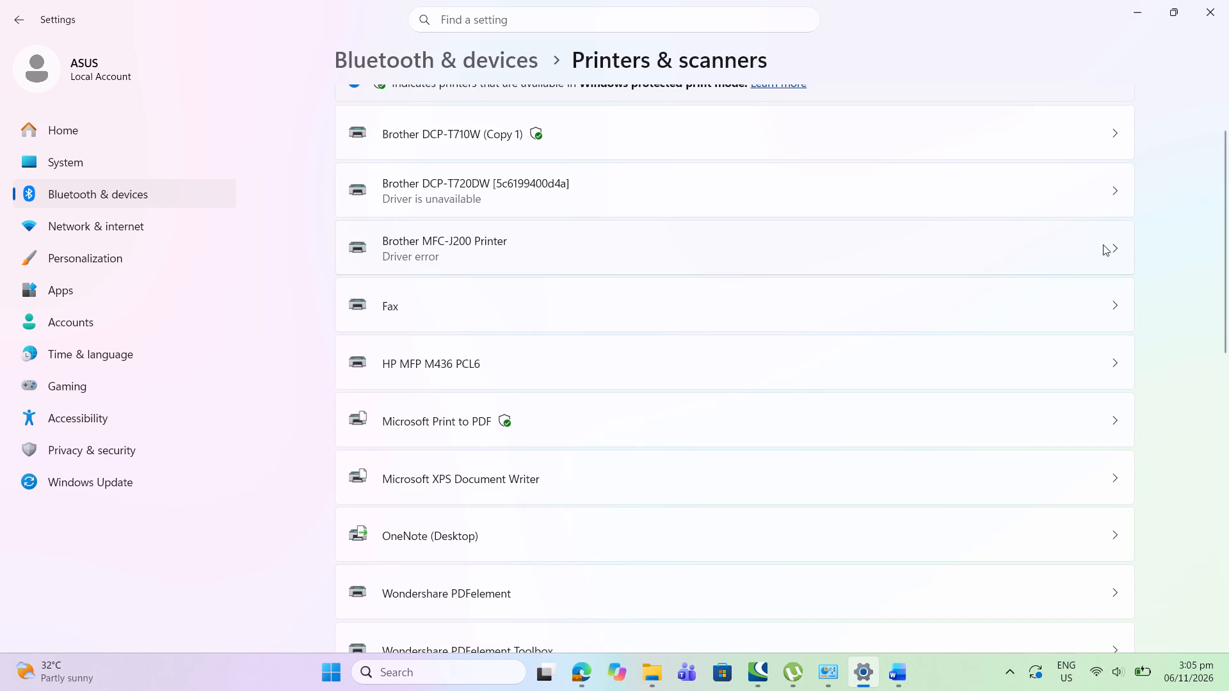
click(1114, 246)
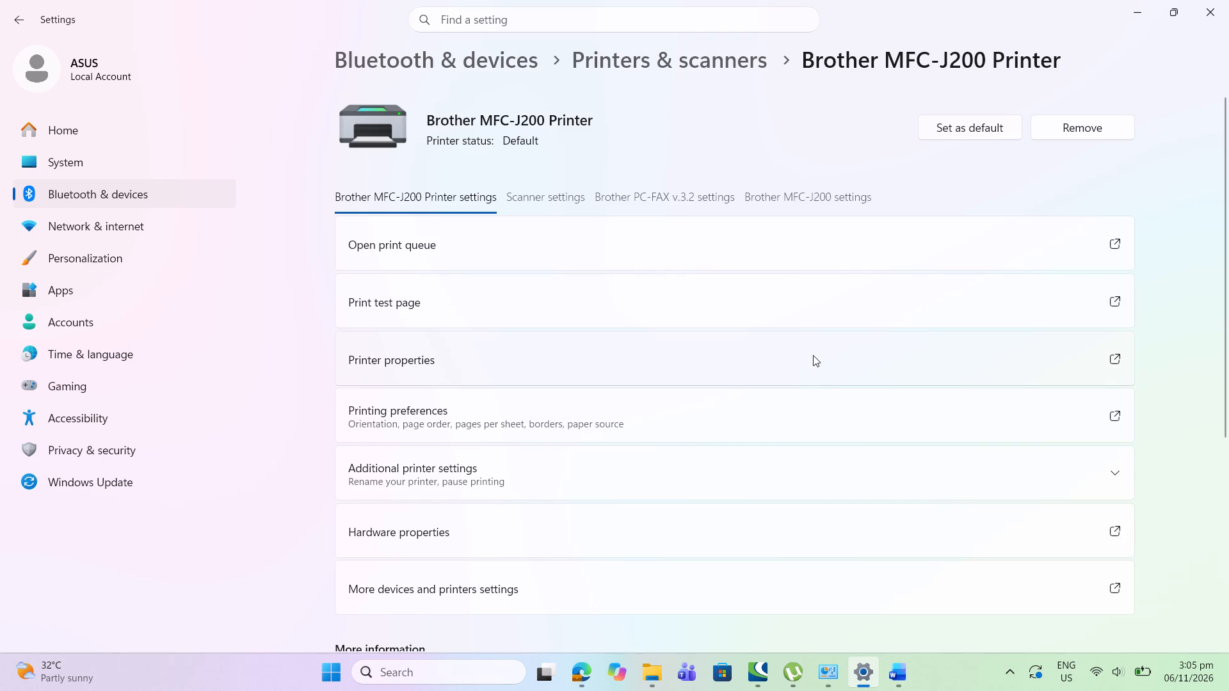
scroll(813, 355, down, 1)
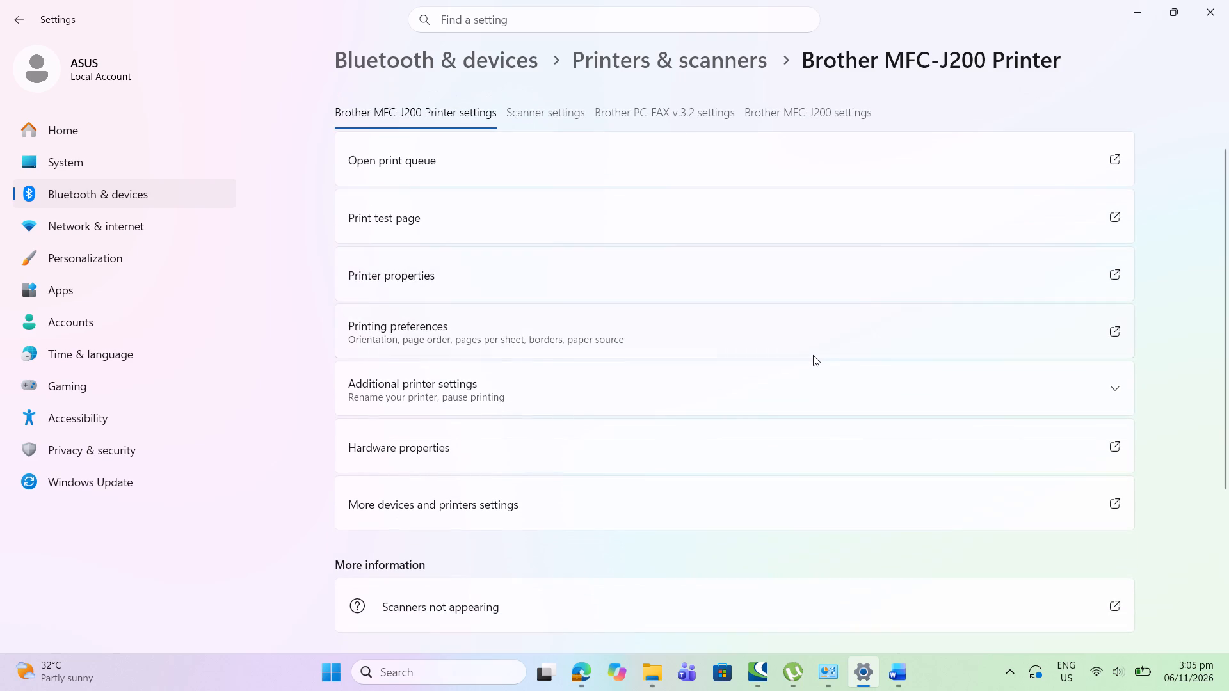
scroll(813, 355, down, 1)
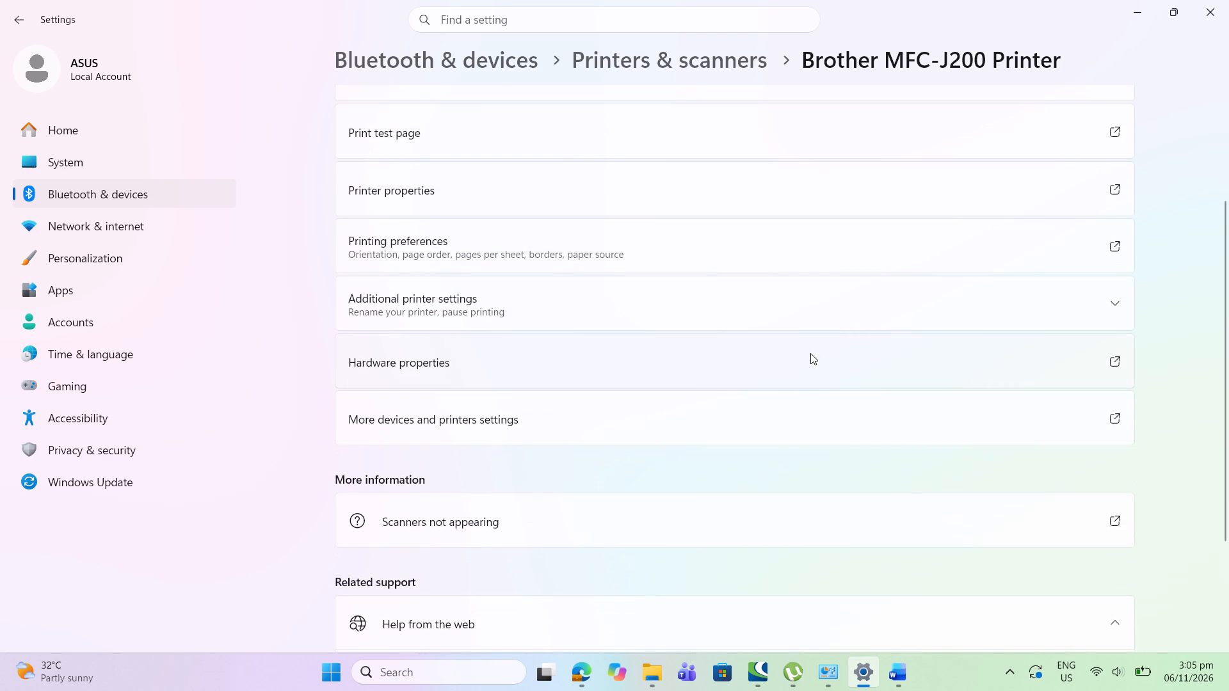
scroll(810, 353, down, 2)
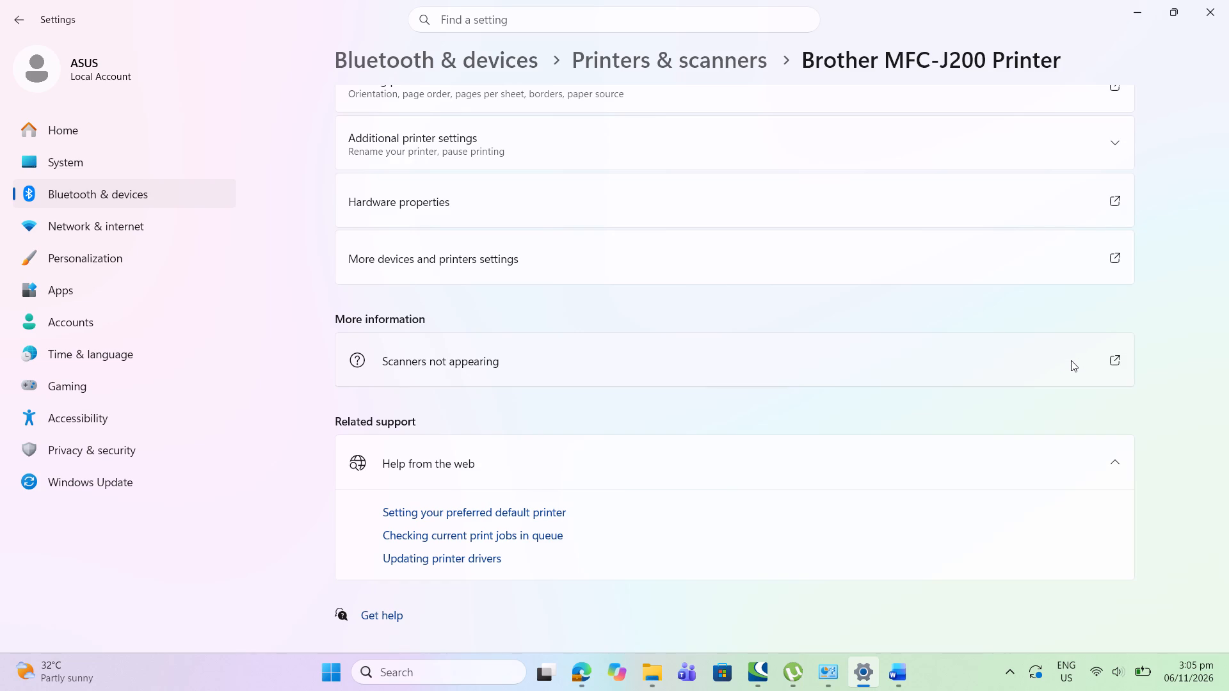
Open the "Scanners not appearing" help and read the Windows protected print mode article for scanner compatibility and setup guidance.
click(1114, 361)
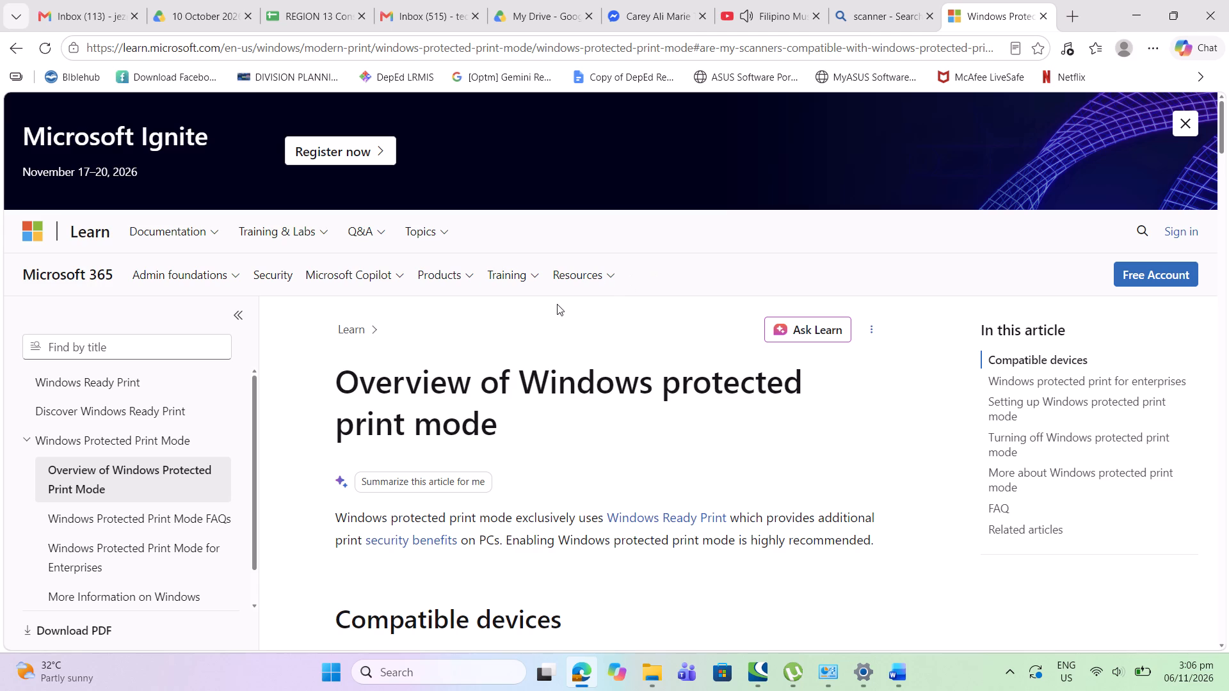
scroll(552, 305, down, 4)
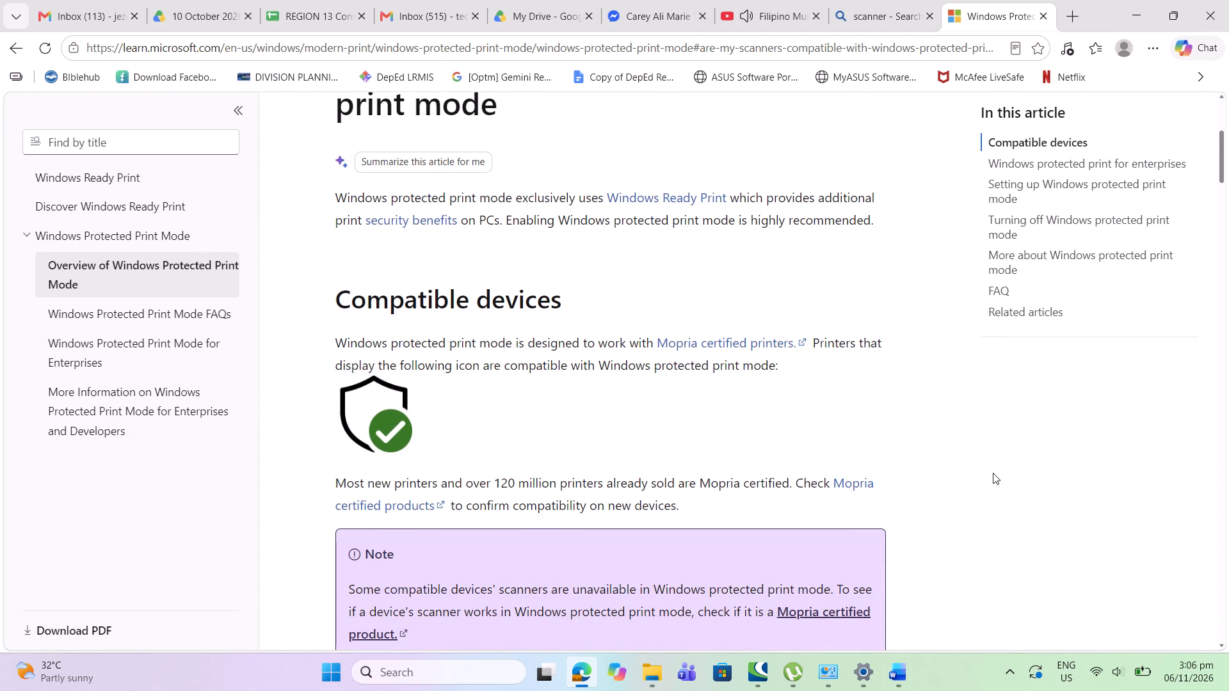
scroll(974, 463, down, 3)
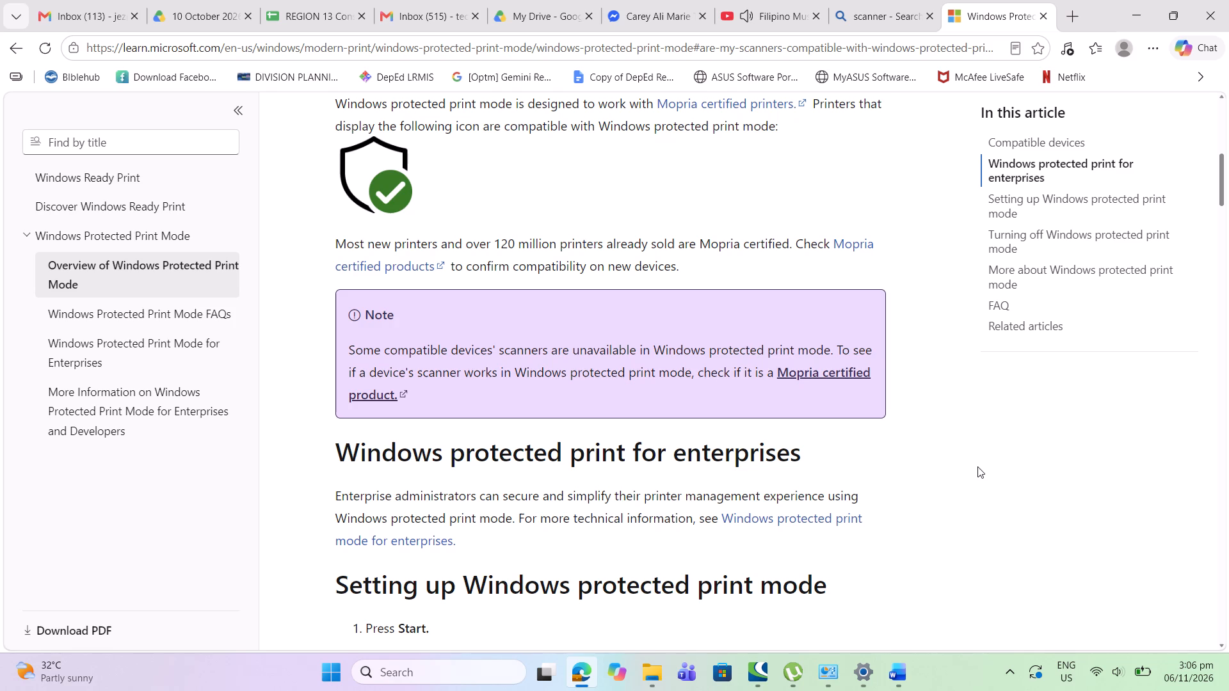
scroll(977, 466, up, 6)
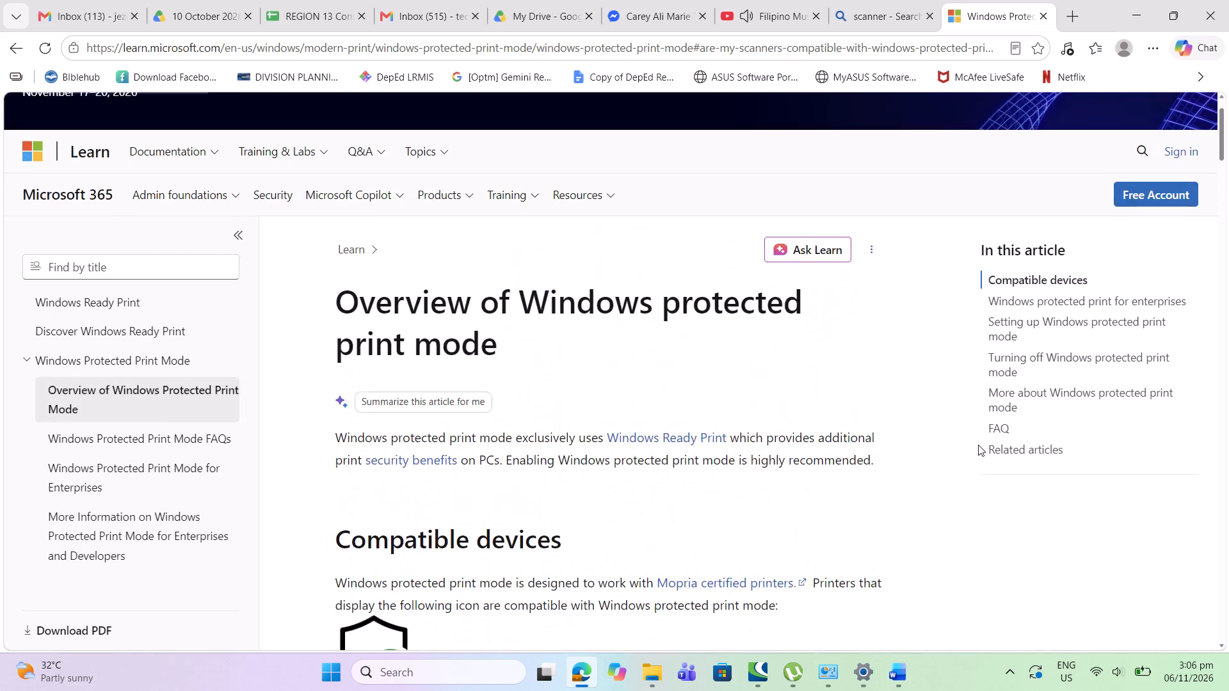
scroll(974, 467, down, 13)
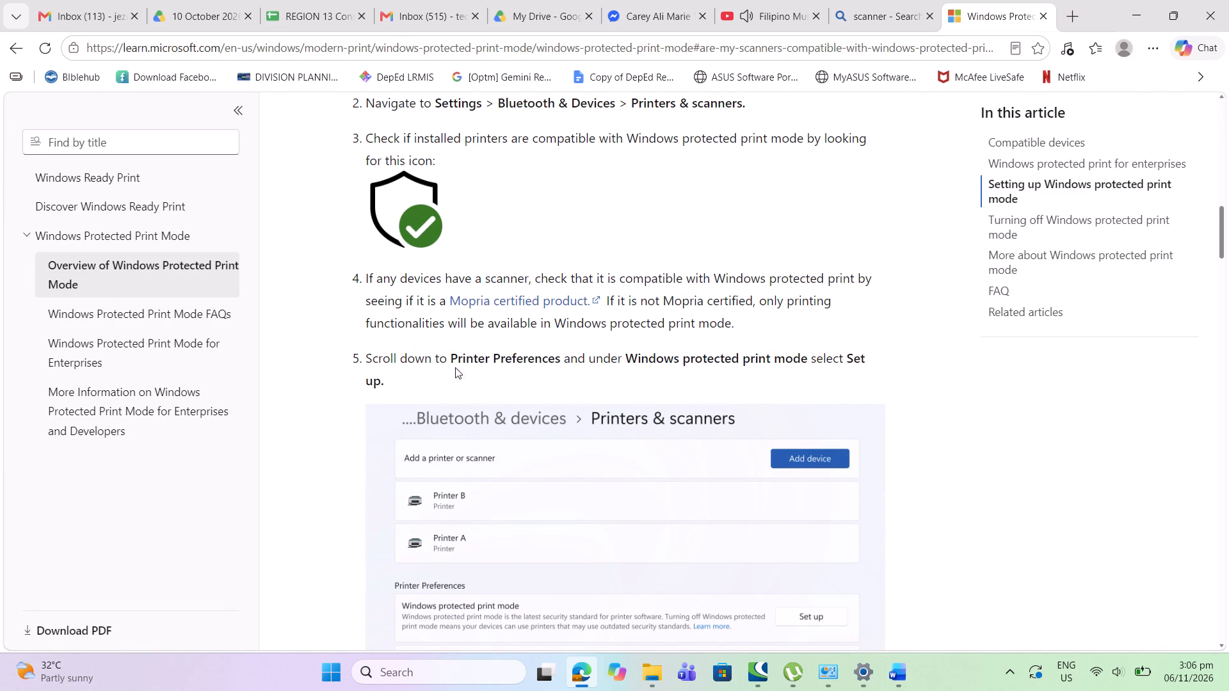
scroll(919, 365, up, 6)
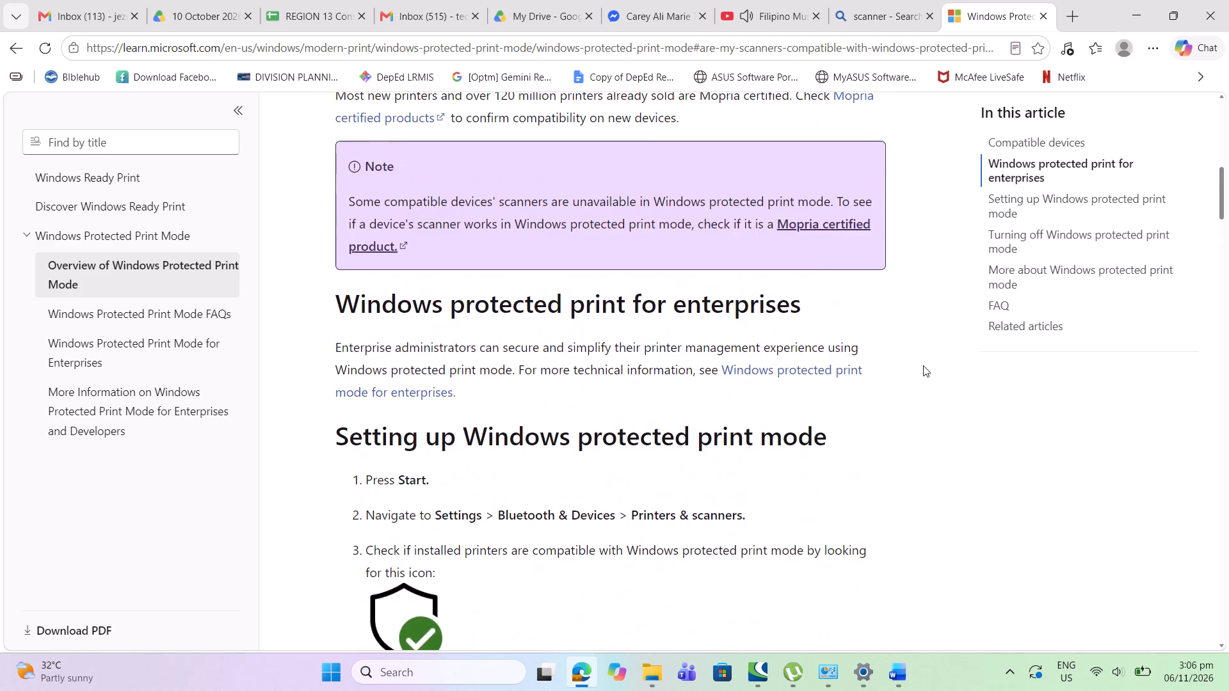
scroll(920, 371, down, 8)
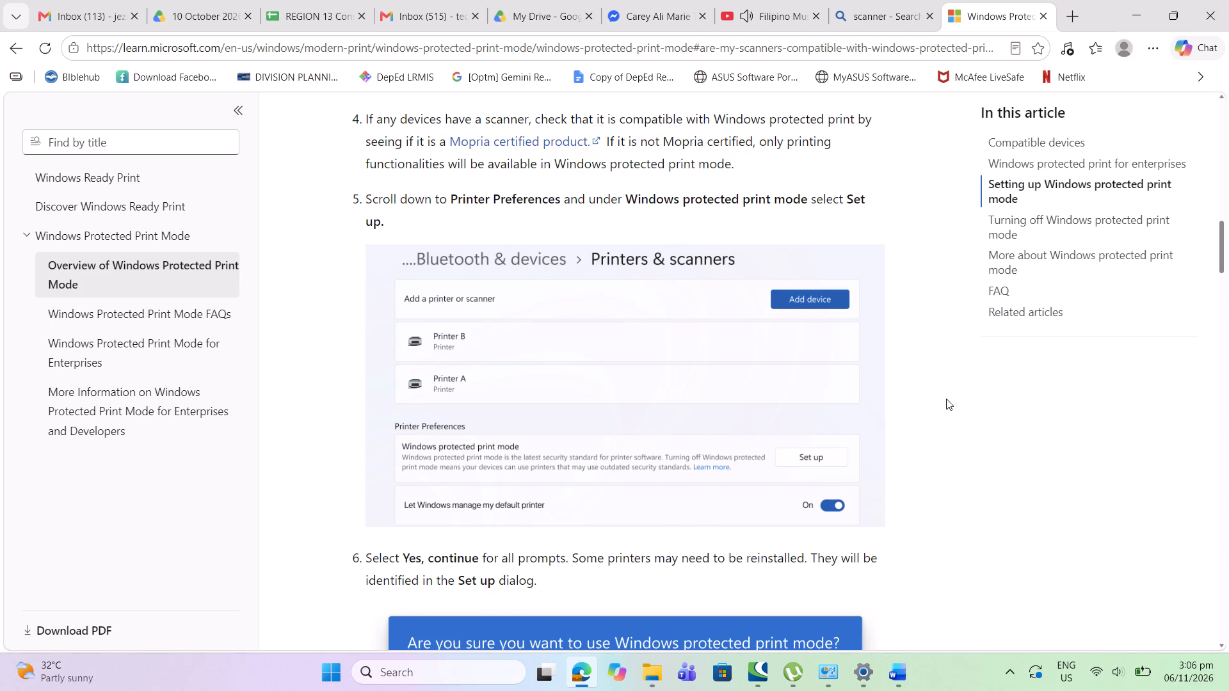
scroll(949, 409, down, 3)
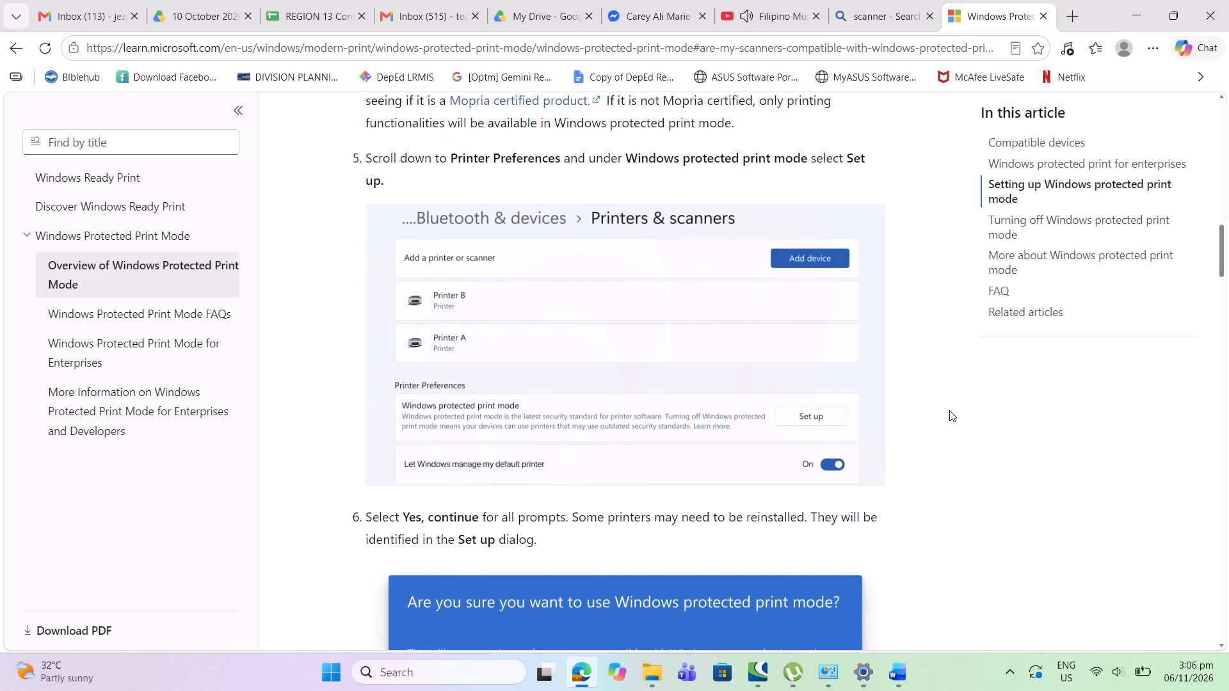
scroll(949, 410, down, 2)
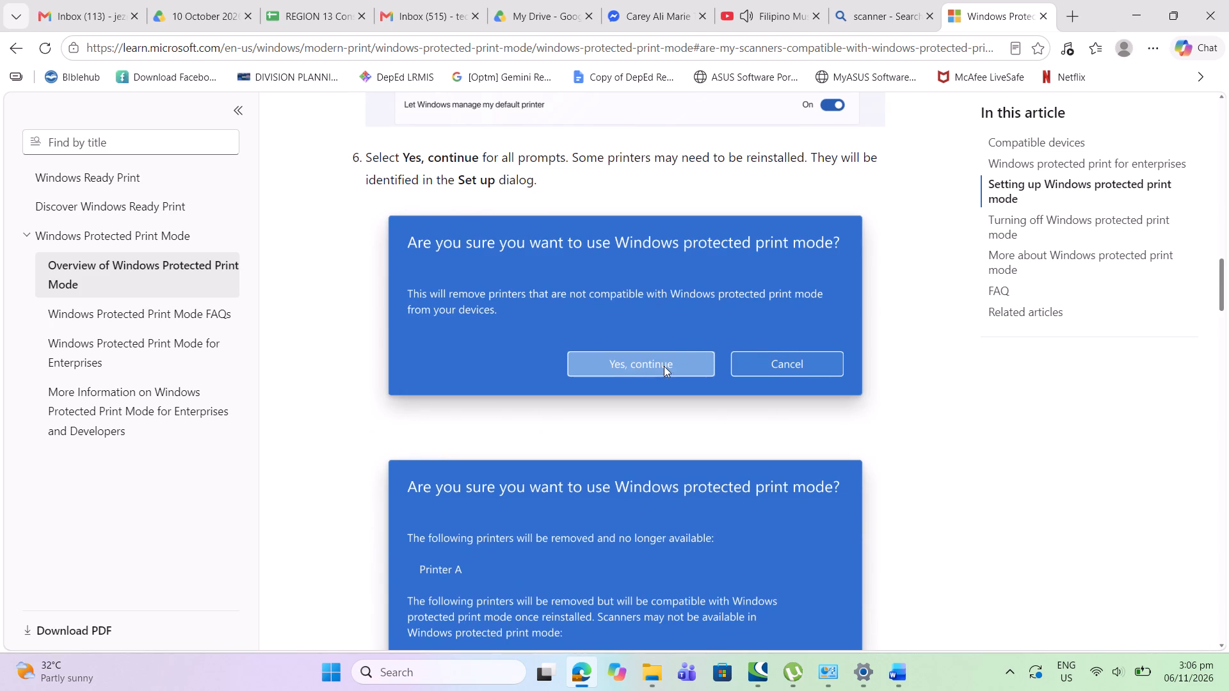
scroll(968, 449, down, 20)
scroll(984, 494, up, 3)
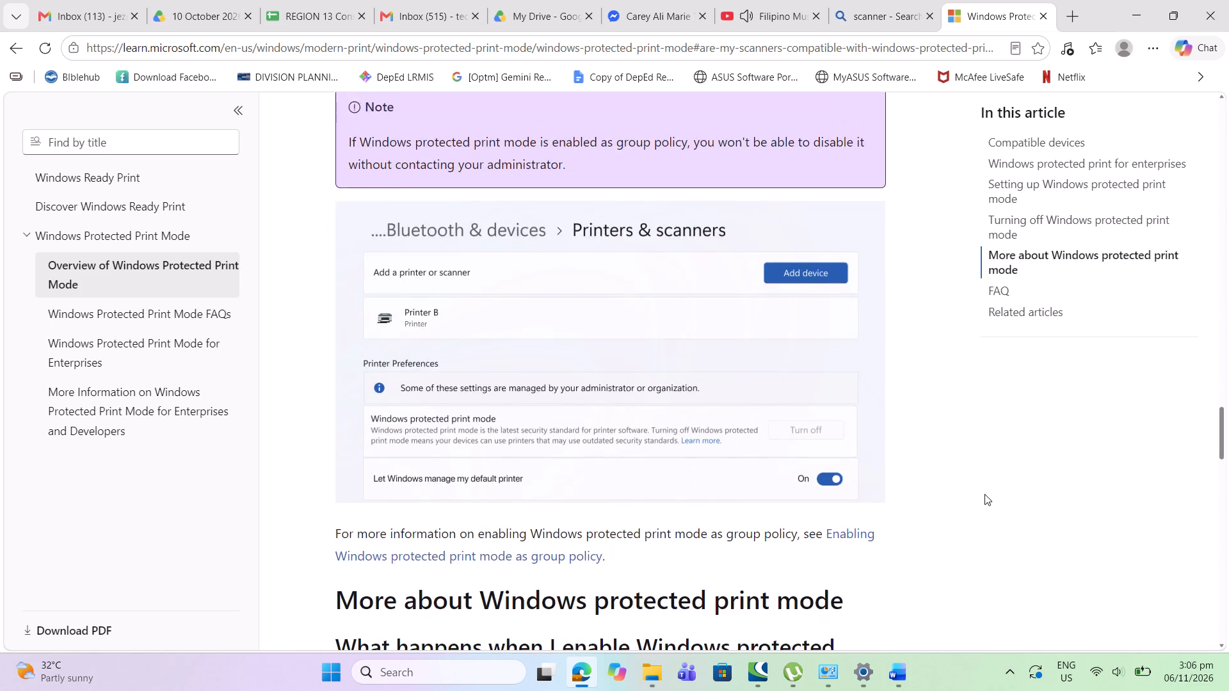
scroll(984, 494, up, 4)
scroll(979, 478, up, 20)
scroll(979, 478, up, 14)
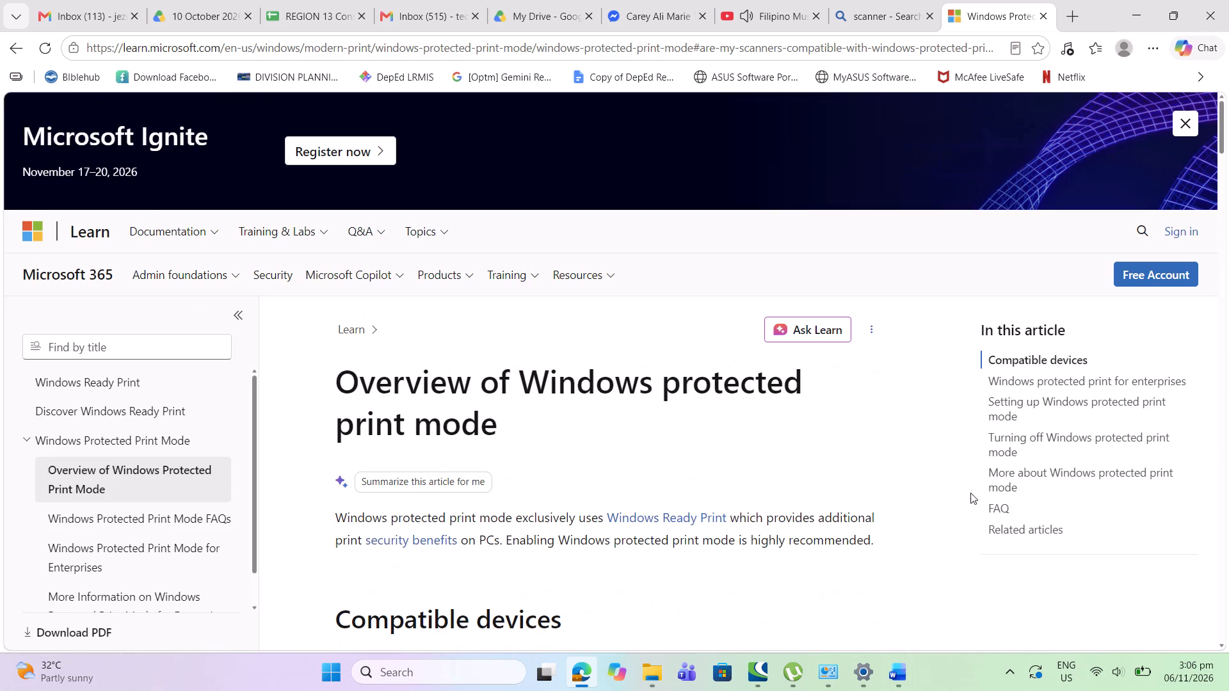
scroll(970, 493, up, 5)
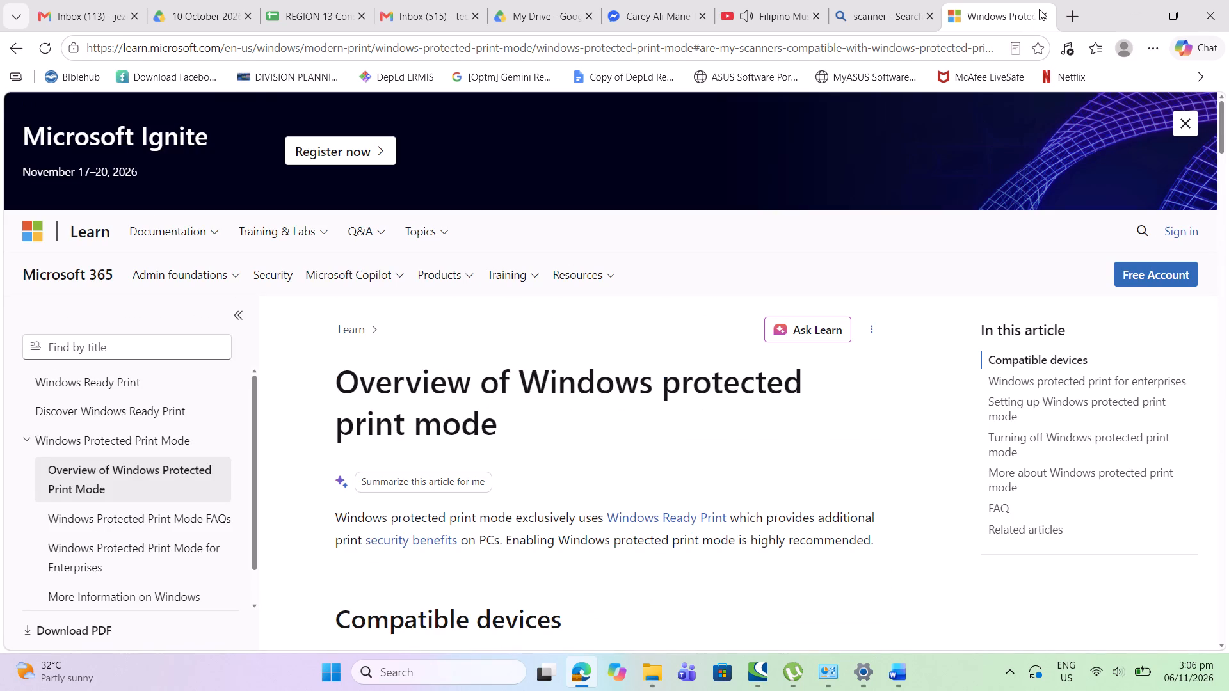
Close the Windows protected print mode article and the "scanner" web search results.
click(1044, 20)
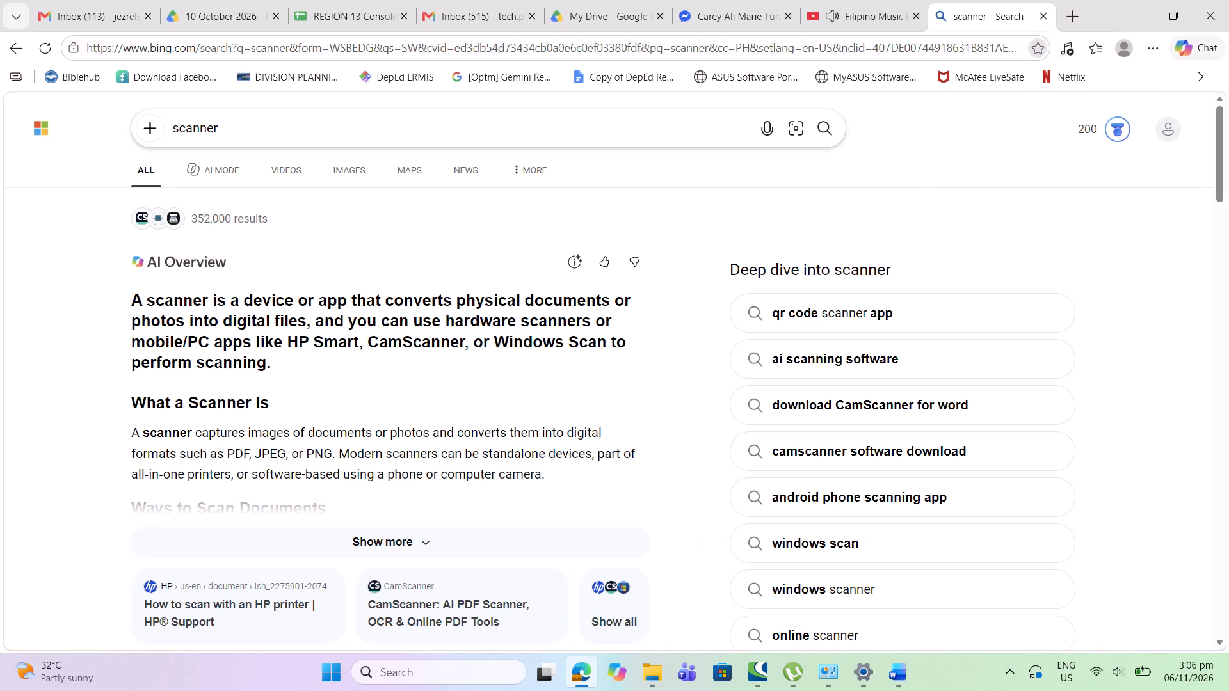
click(1047, 14)
Open Google in a new browser tab and search for "brother mfc-j200 scanner driver".
click(1082, 19)
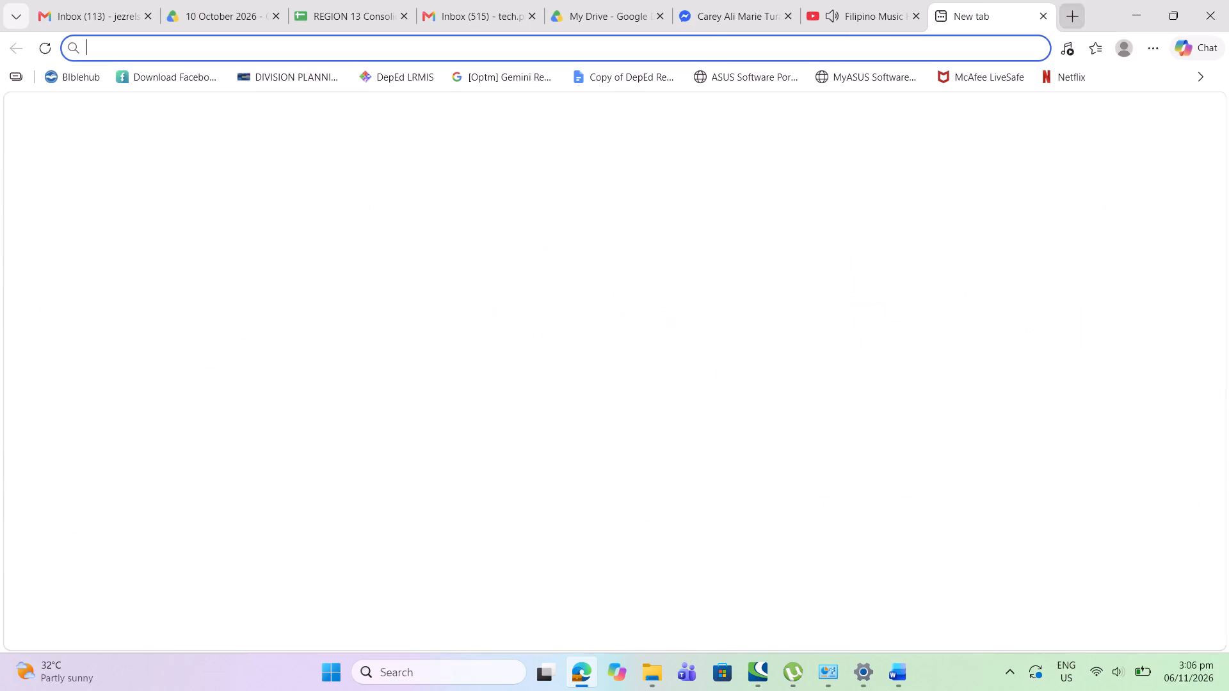
text(go)
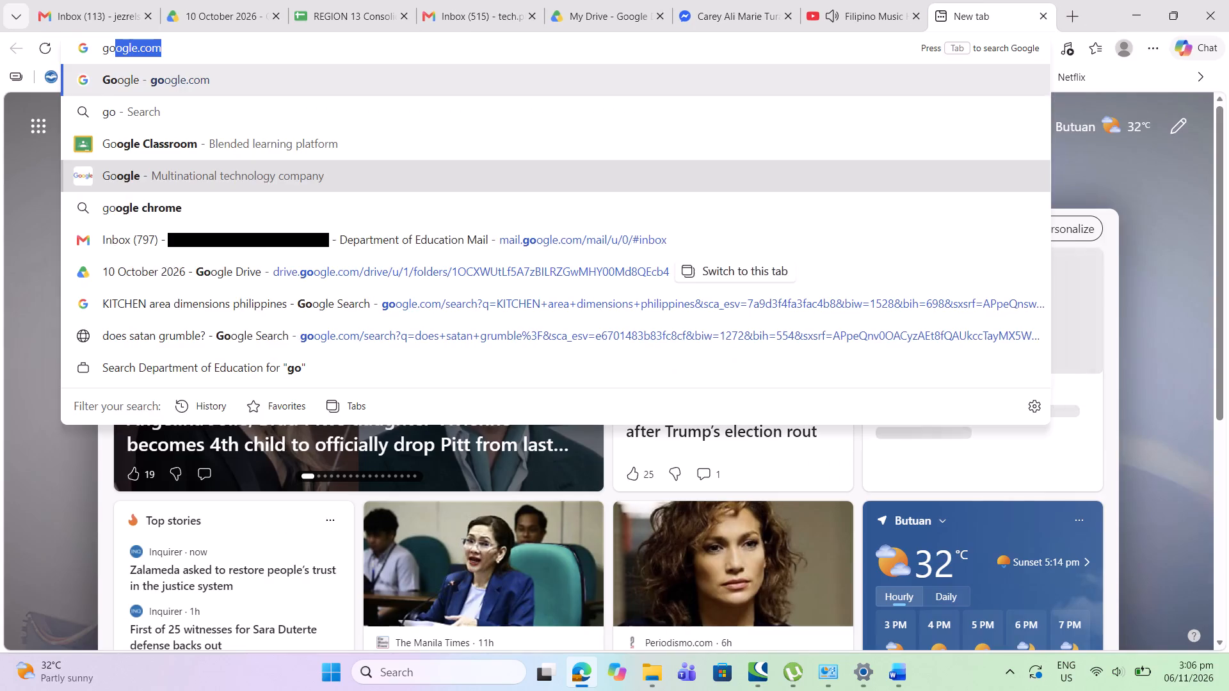
key(Return)
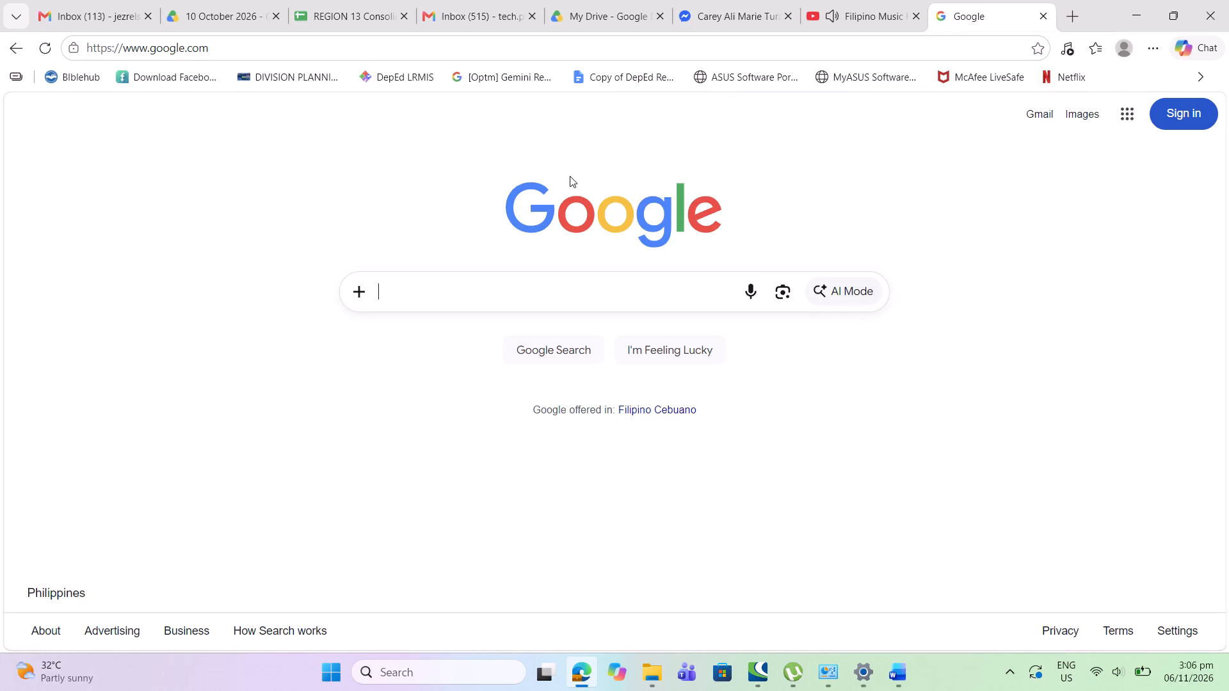
key(shift+b)
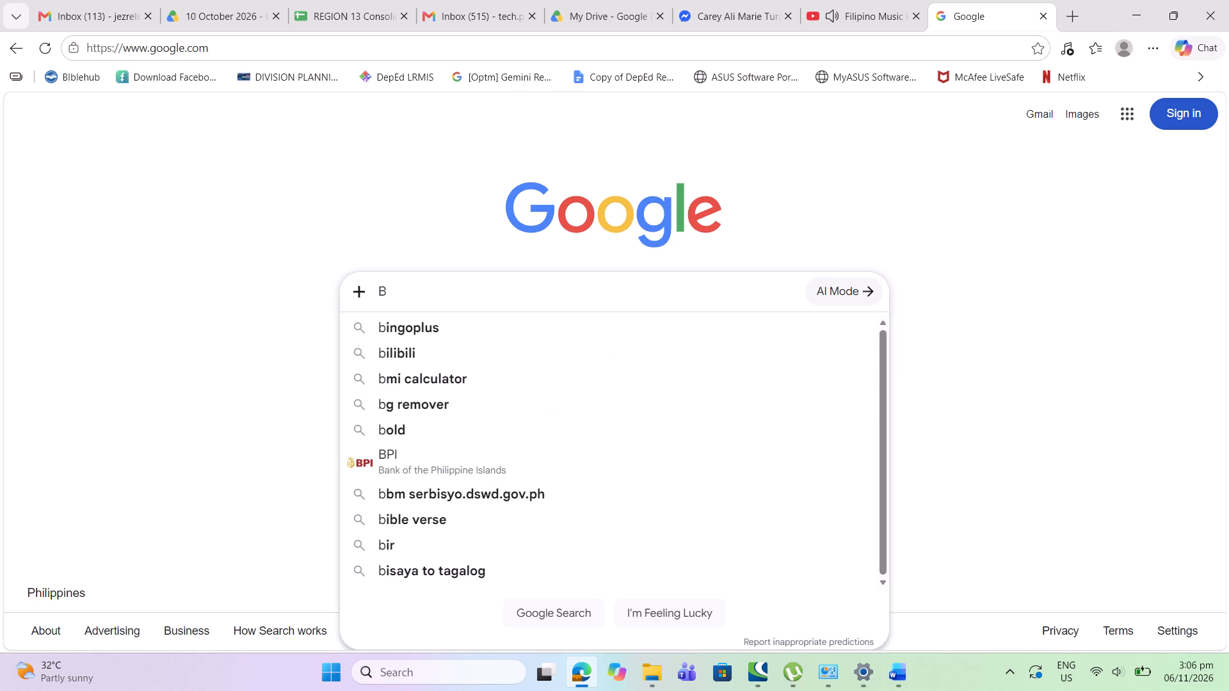
text(rother)
key(space)
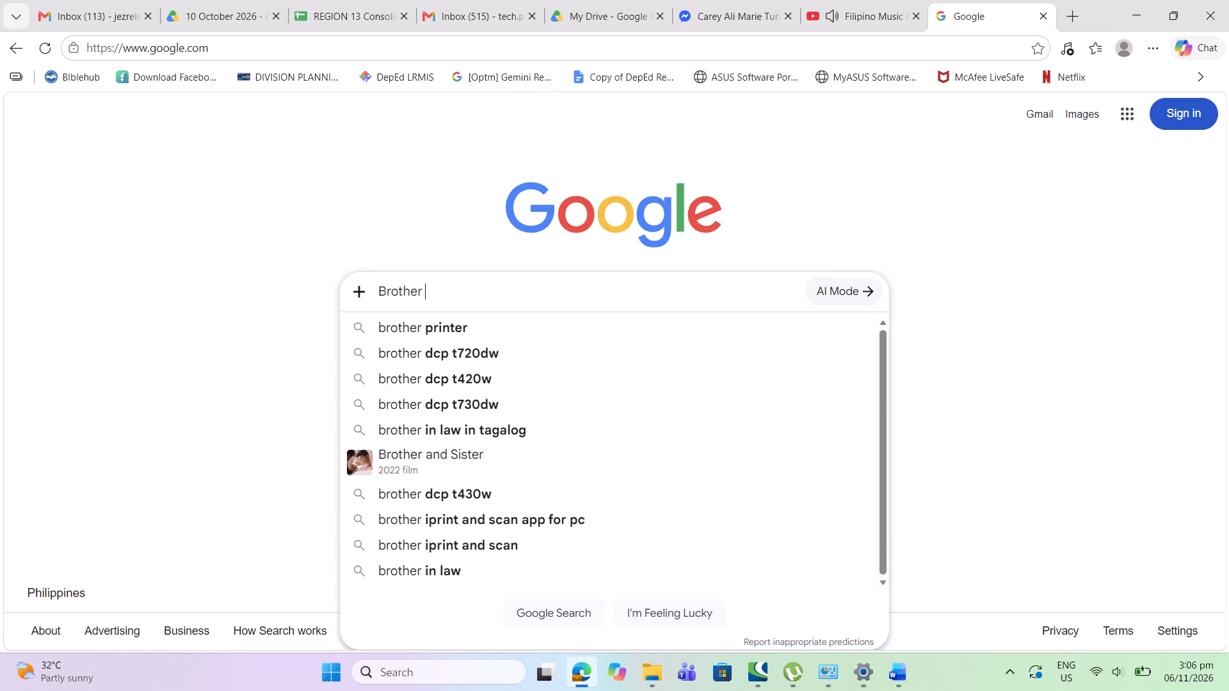
text(MFC)
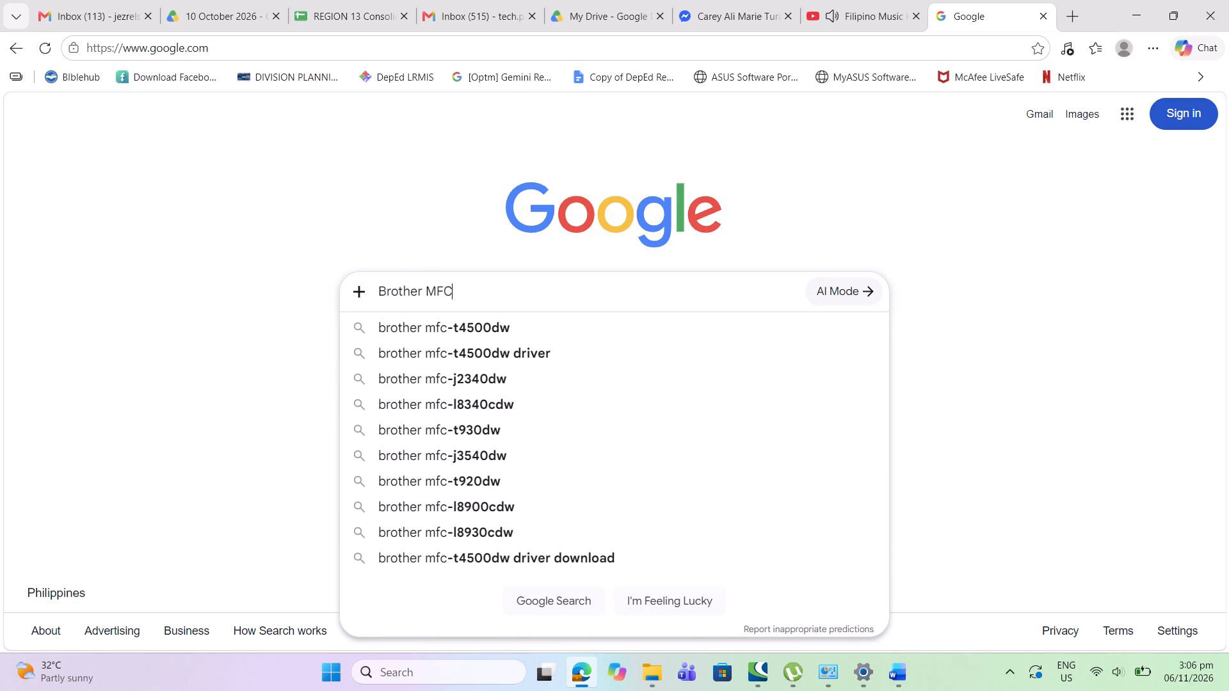
text(-J2)
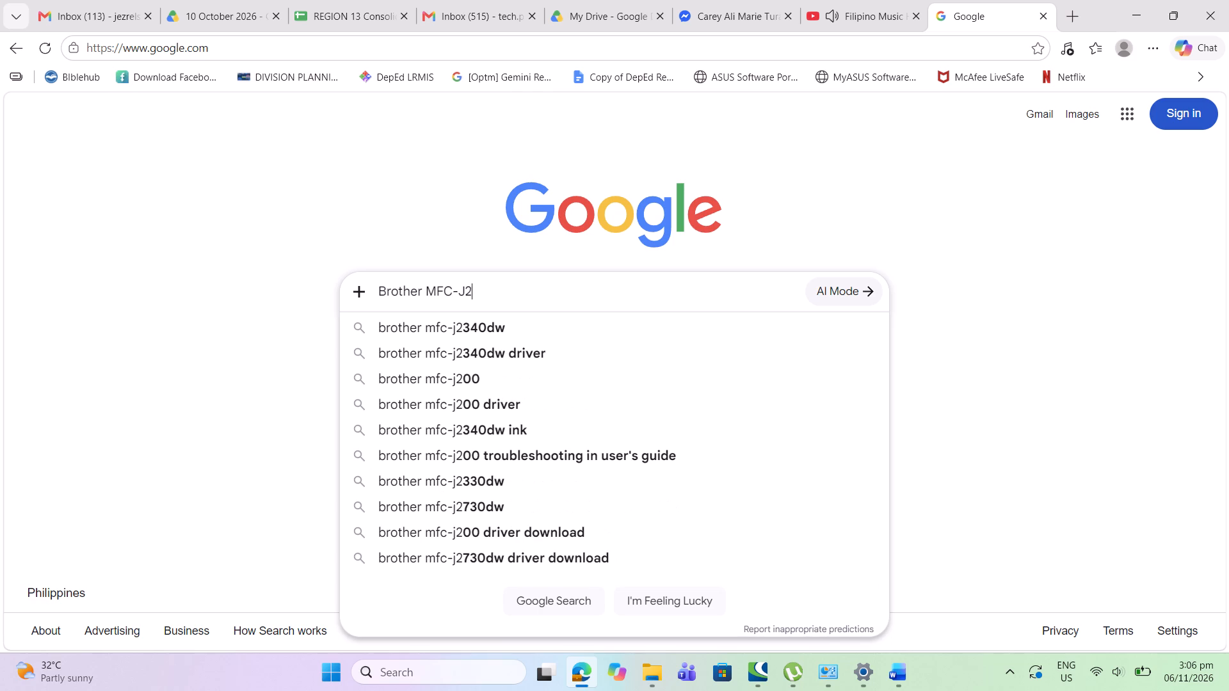
text(00)
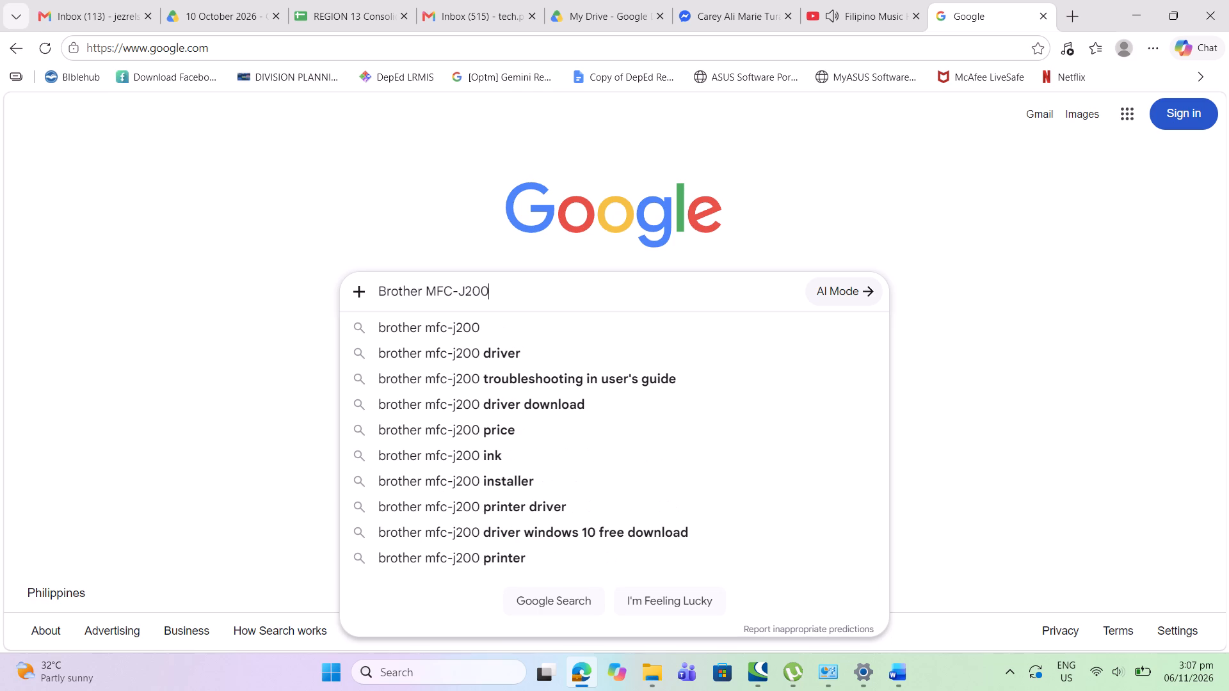
key(space)
text(sc)
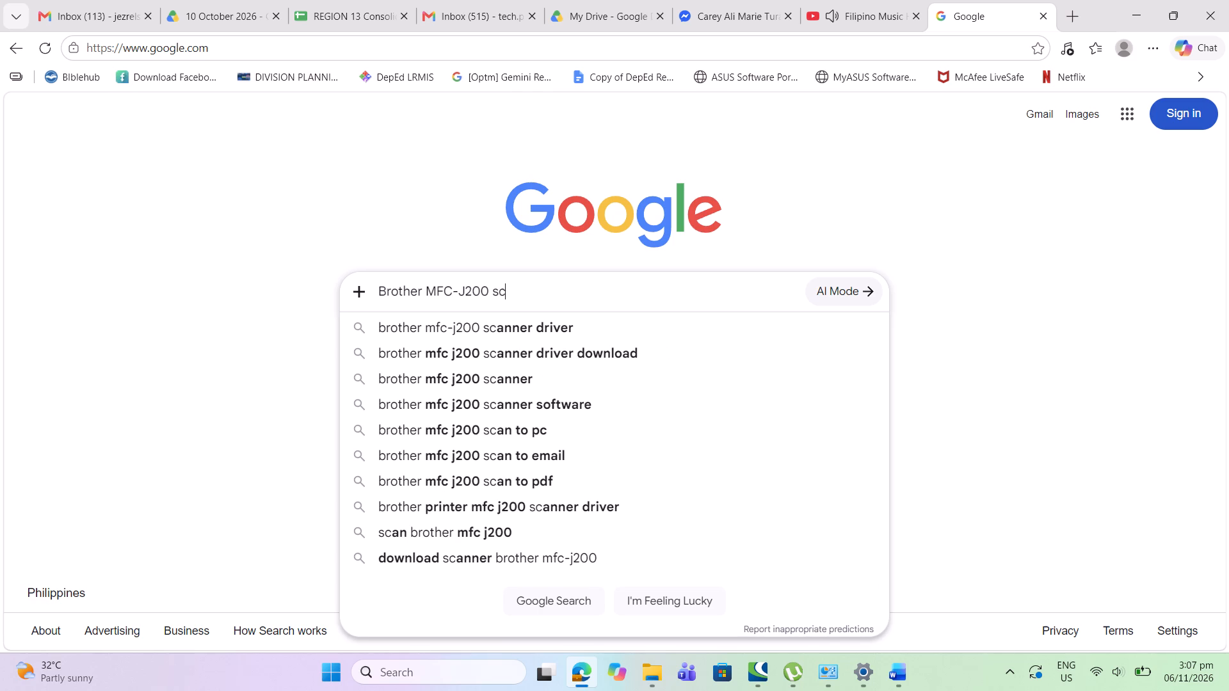
key(Down)
key(Return)
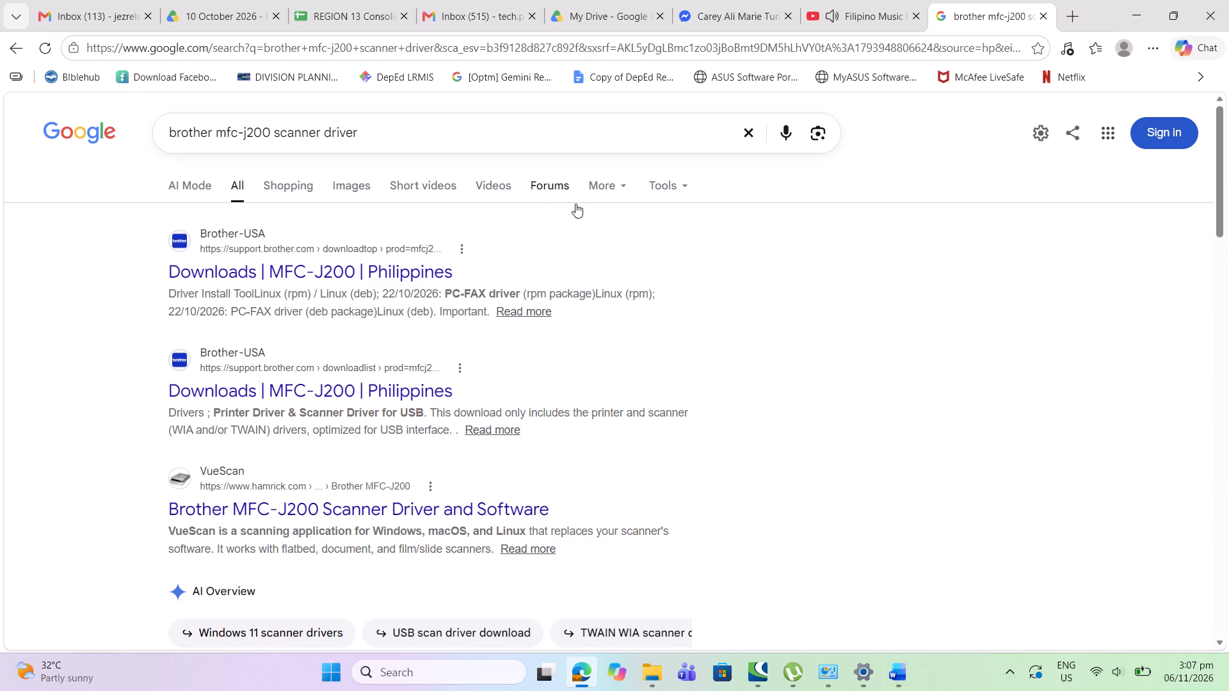
Open Brother's MFC-J200 Philippines Downloads page from the results and bring up the download list for Windows 11.
click(233, 278)
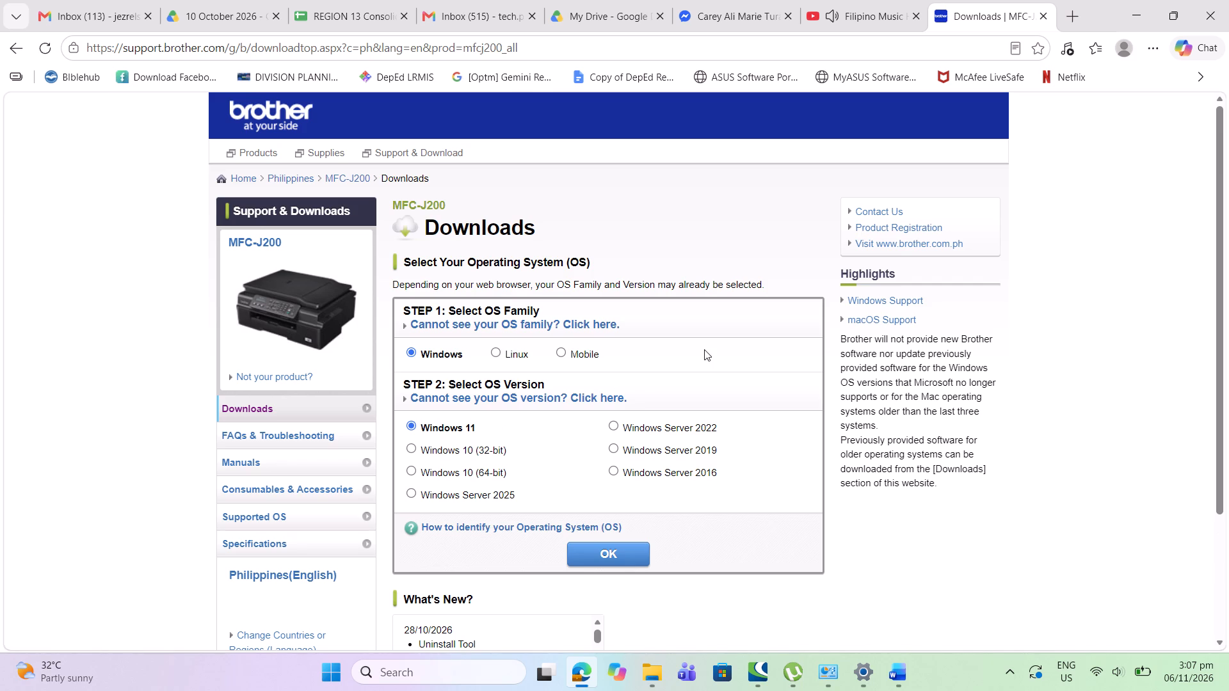
scroll(716, 384, down, 2)
scroll(768, 488, down, 2)
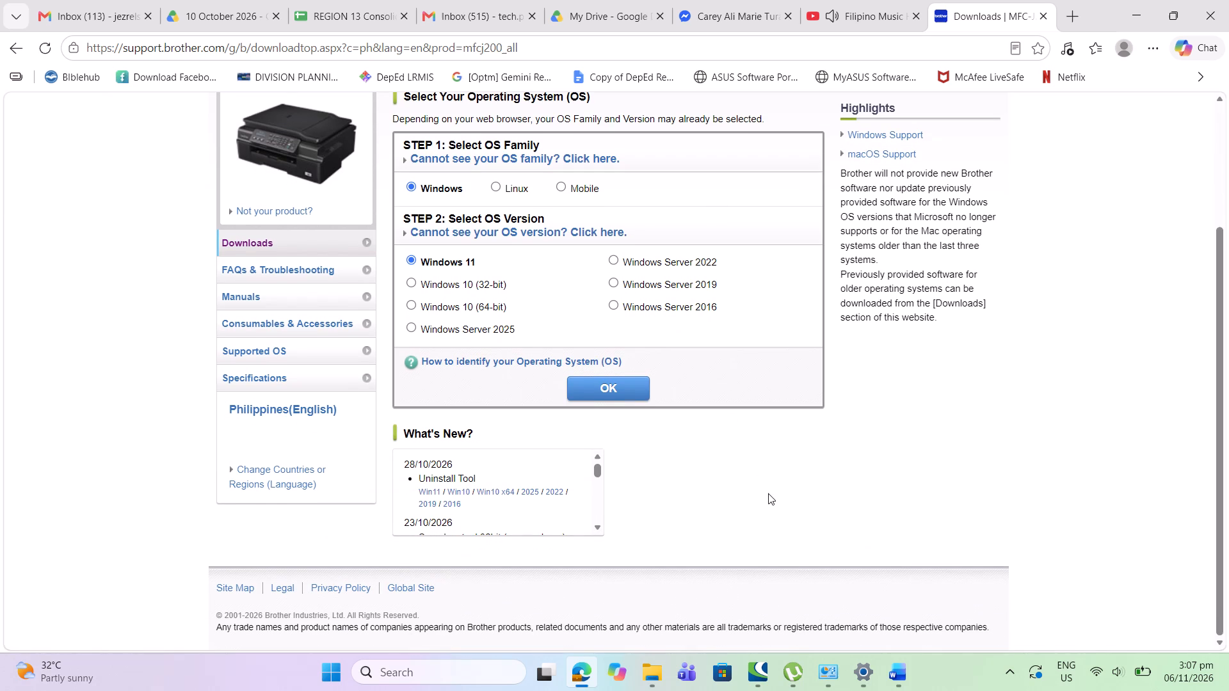
scroll(489, 500, down, 5)
scroll(512, 492, up, 3)
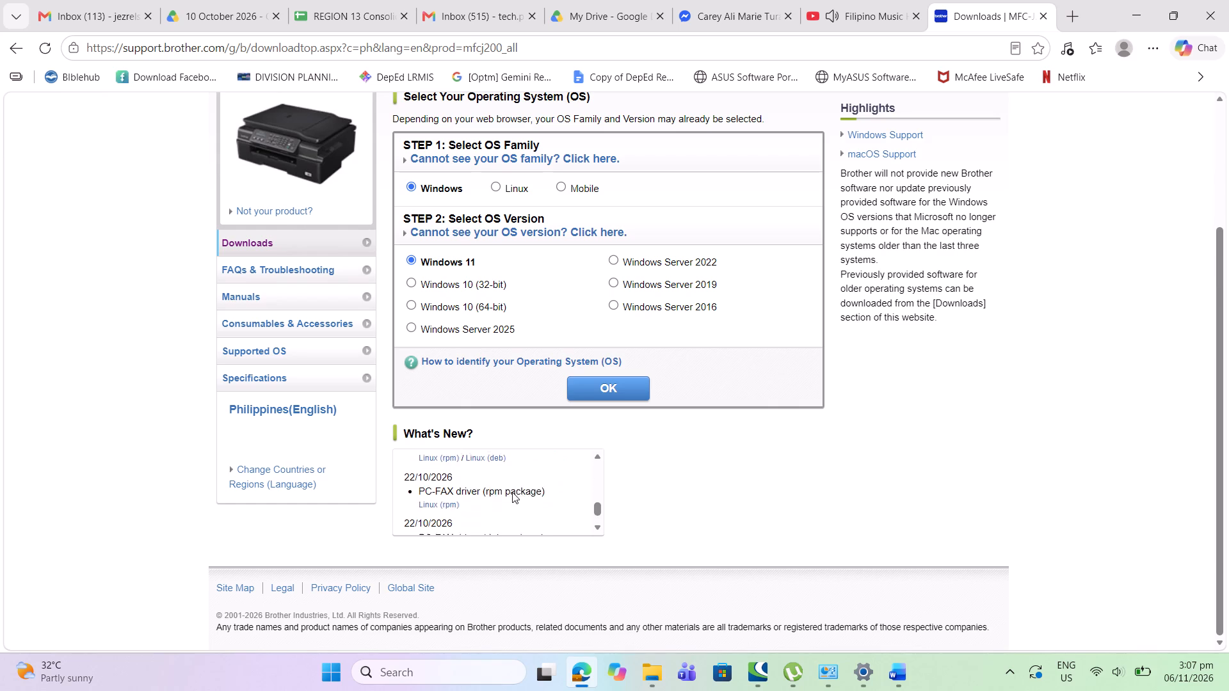
scroll(512, 492, up, 10)
scroll(796, 480, up, 4)
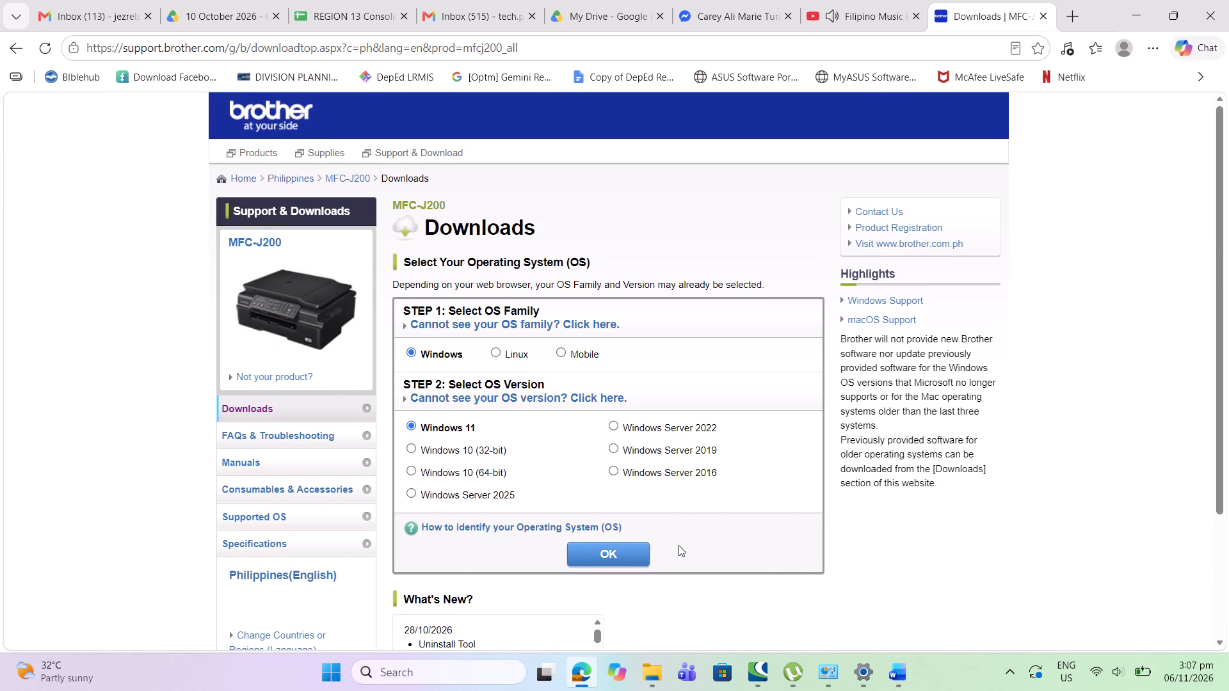
click(597, 548)
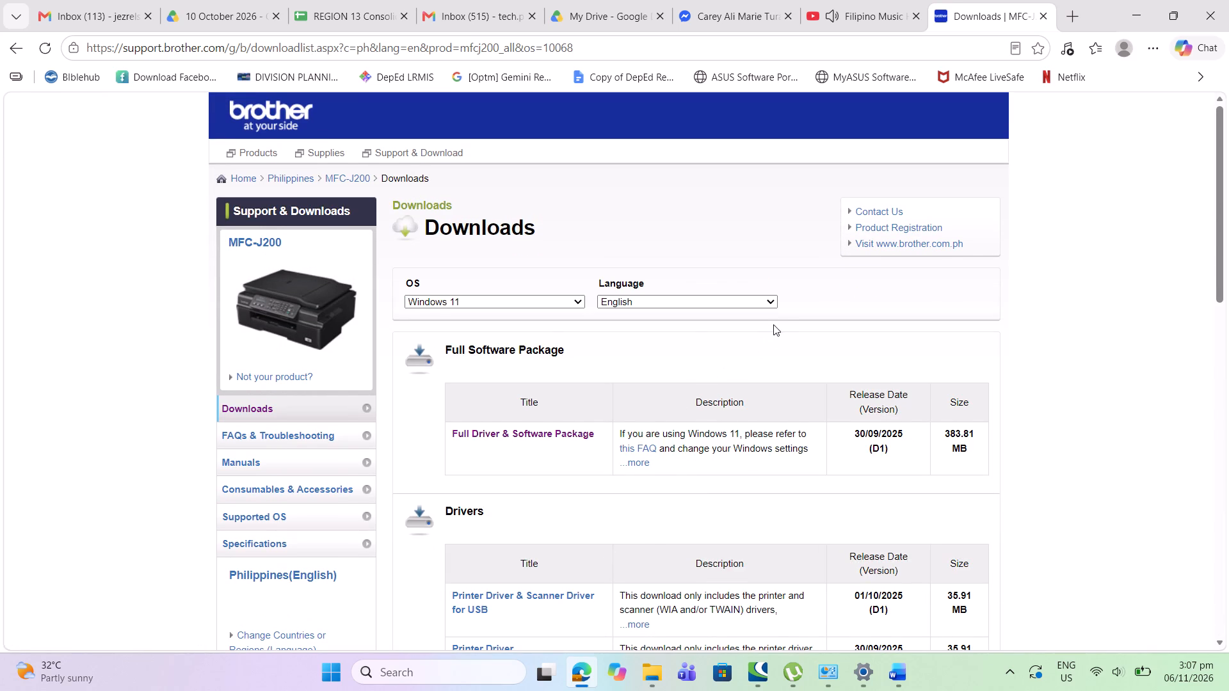
Examine the MFC-J200 download list, including software packages, drivers, firmware, utilities and management tools, for suitable scanner software.
scroll(774, 322, down, 2)
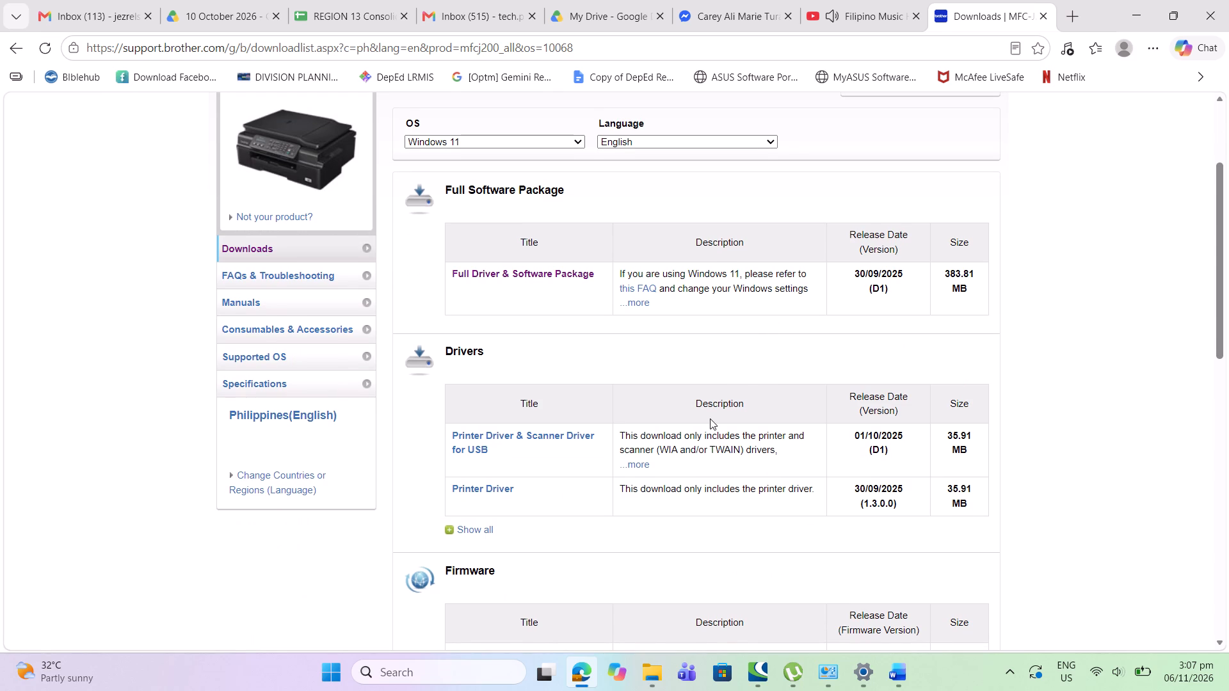
scroll(710, 419, up, 2)
scroll(714, 413, down, 5)
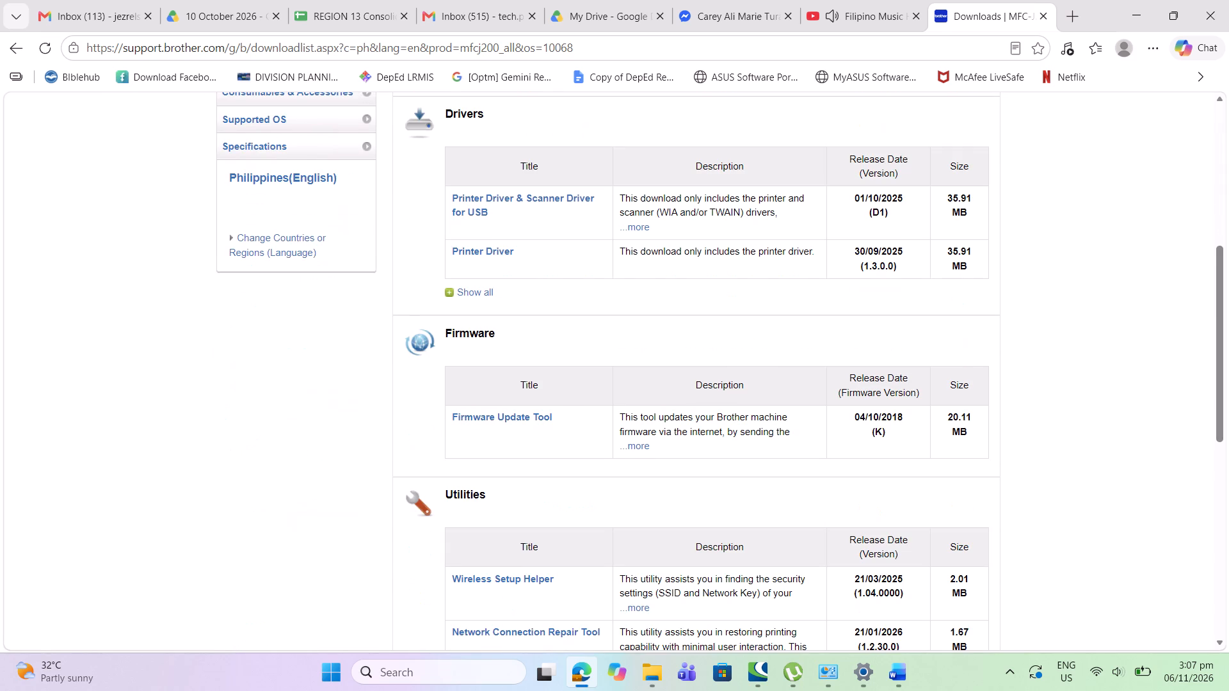
scroll(723, 424, down, 2)
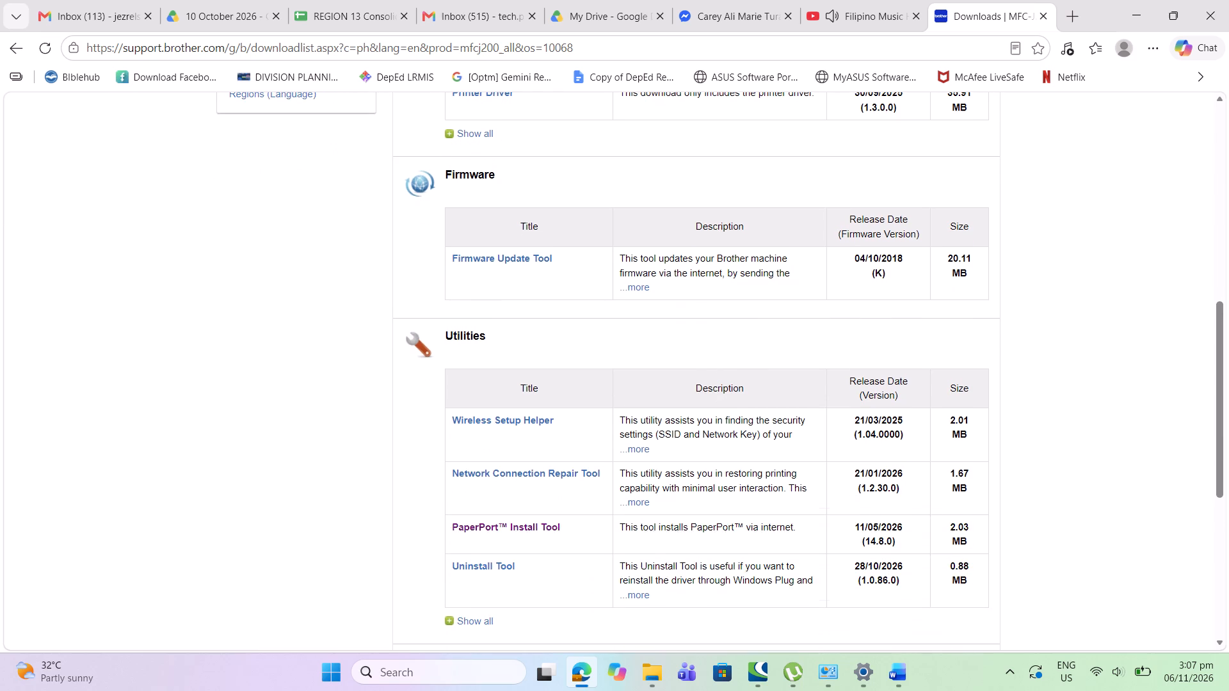
scroll(720, 429, down, 4)
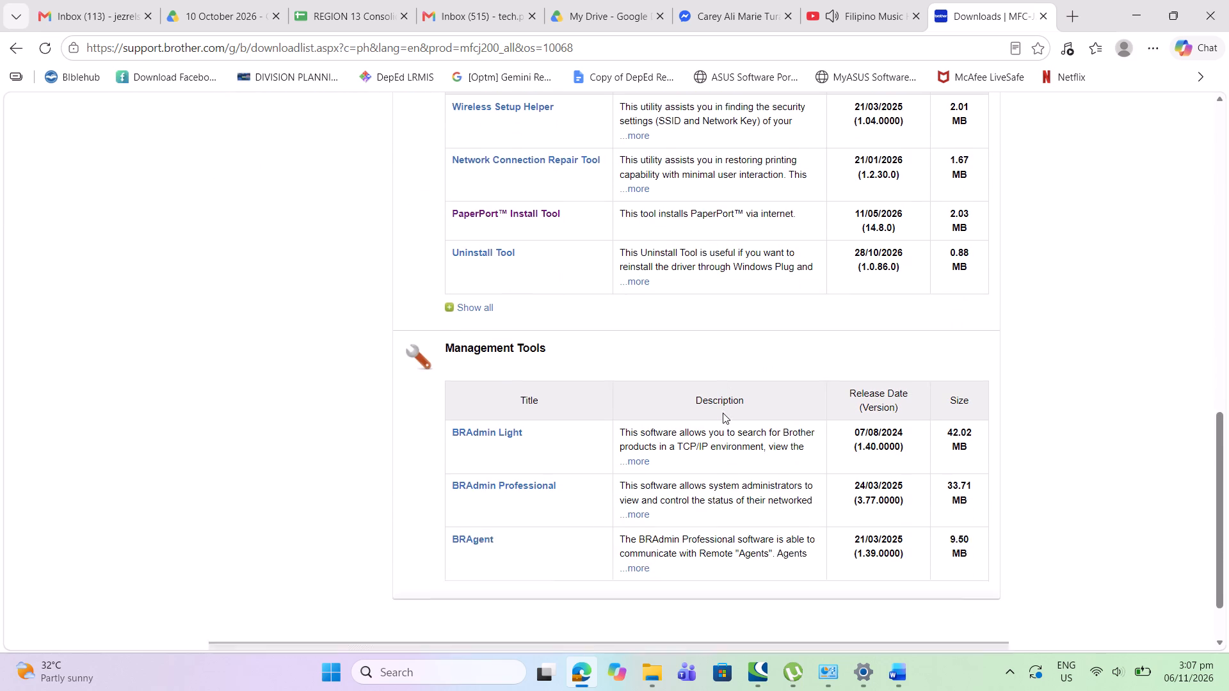
scroll(723, 415, down, 3)
scroll(723, 415, up, 9)
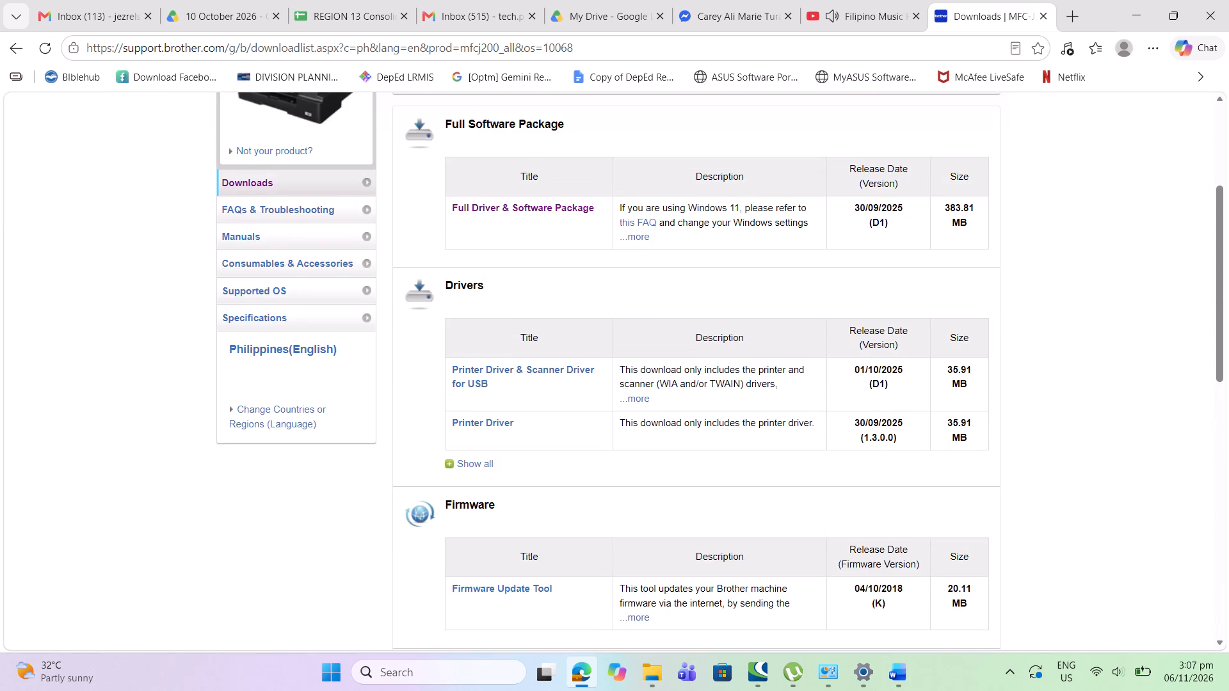
scroll(717, 424, up, 2)
Expand the Full Driver & Software Package description and open that package's download page.
click(631, 394)
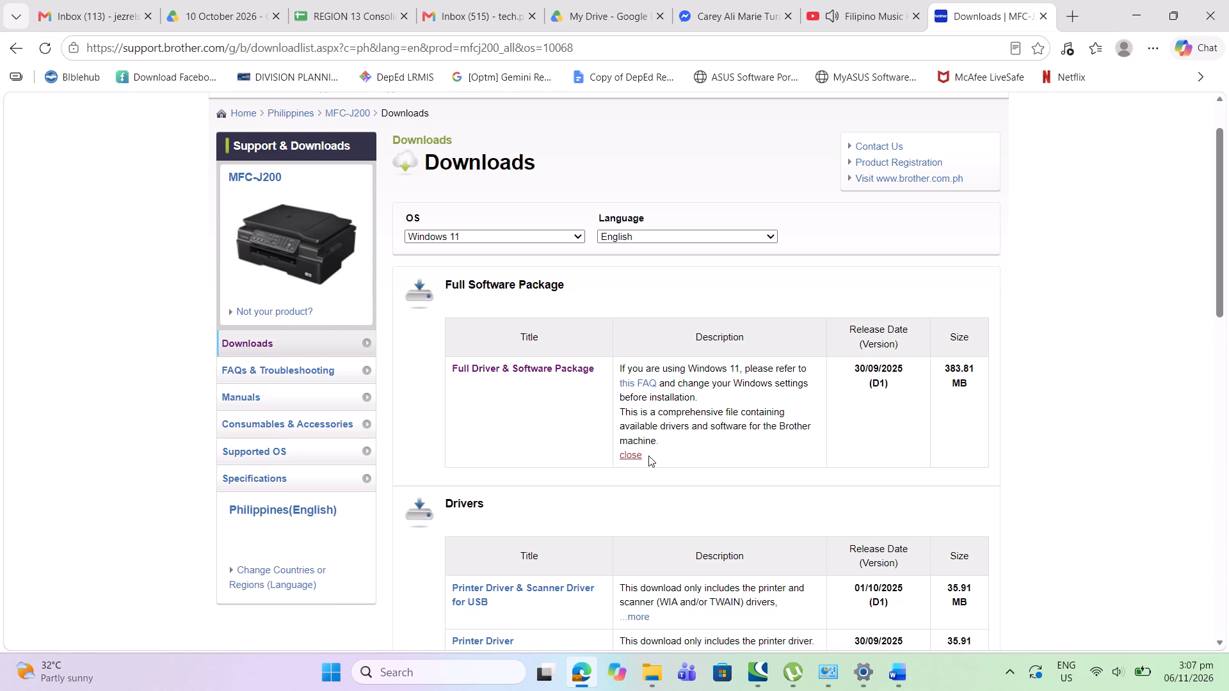
click(544, 370)
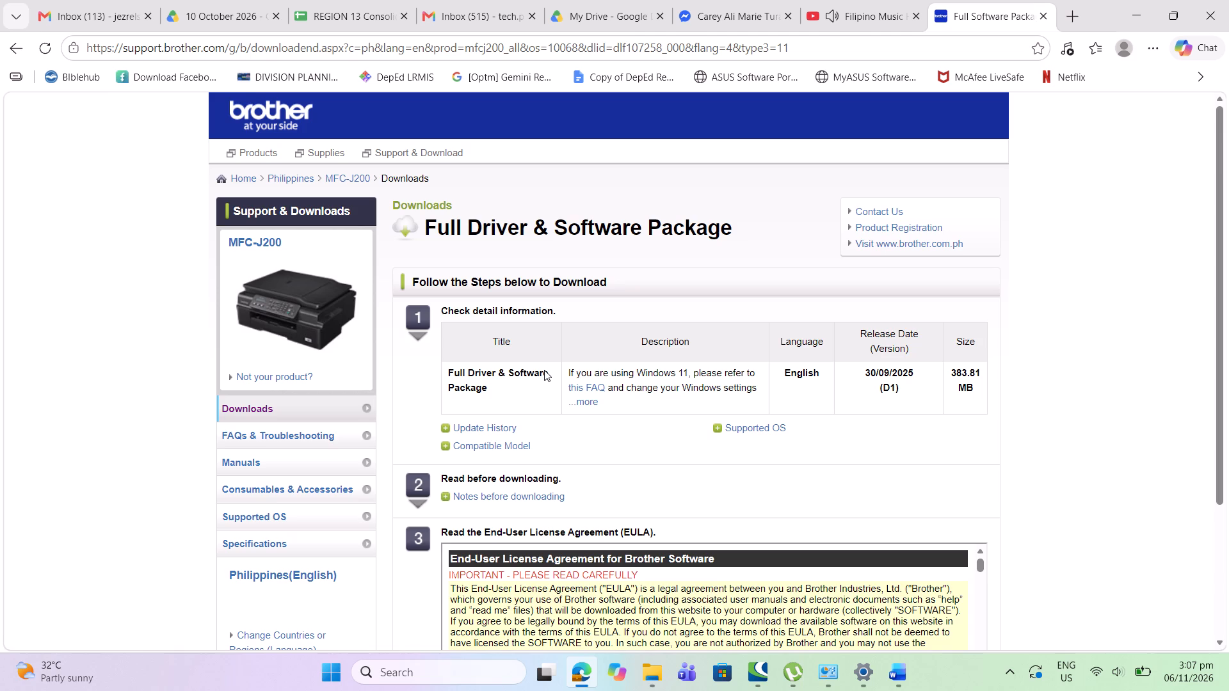
Agree to the EULA for the Full Driver & Software Package and start its download.
scroll(880, 422, down, 1)
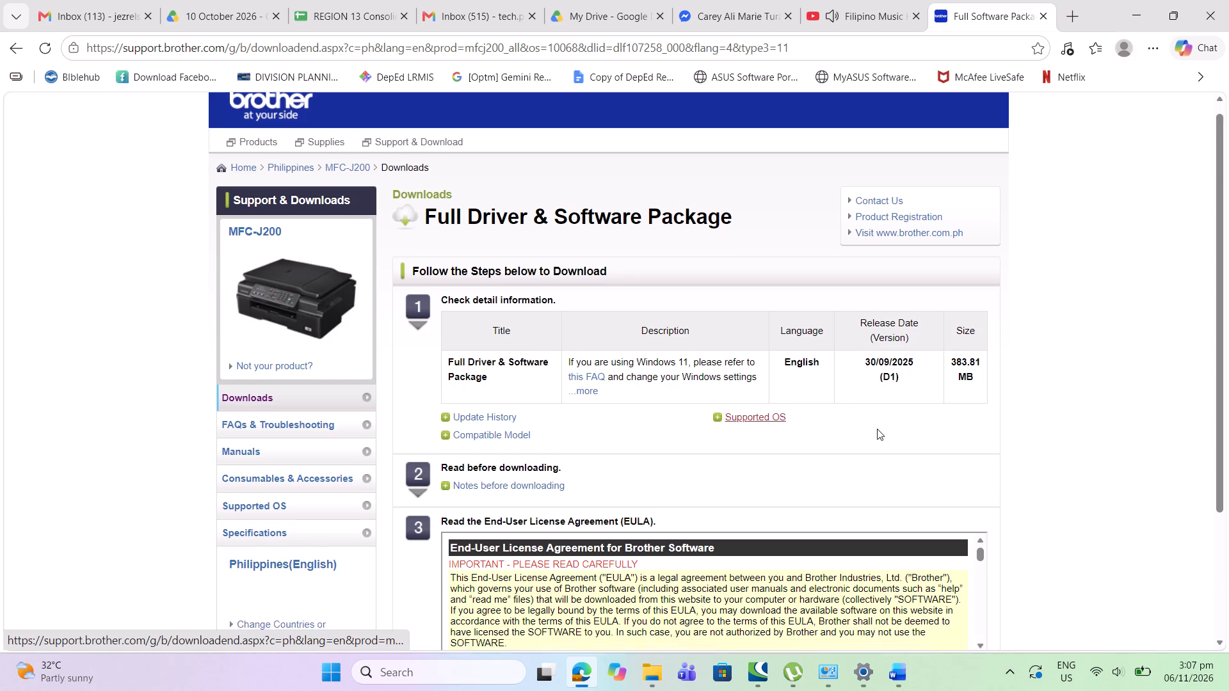
scroll(877, 429, down, 1)
click(663, 532)
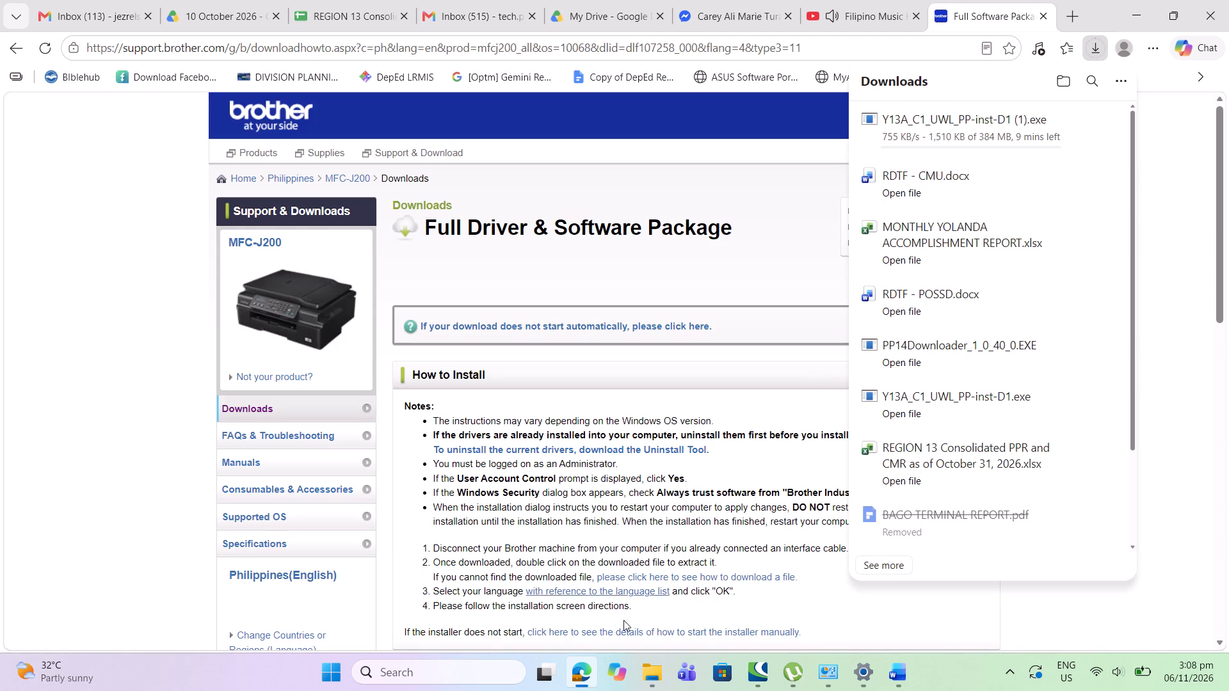
Check the Downloads folder in File Explorer for the driver installer, and return to the Brother page in the browser.
click(653, 678)
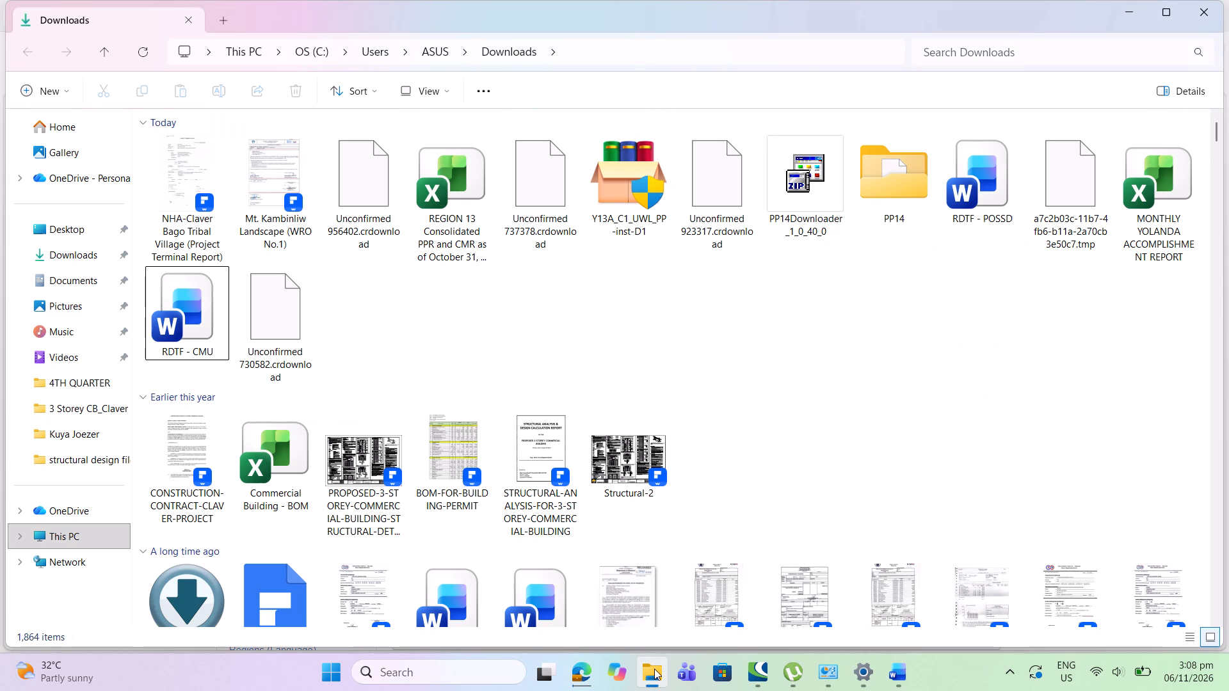
click(582, 677)
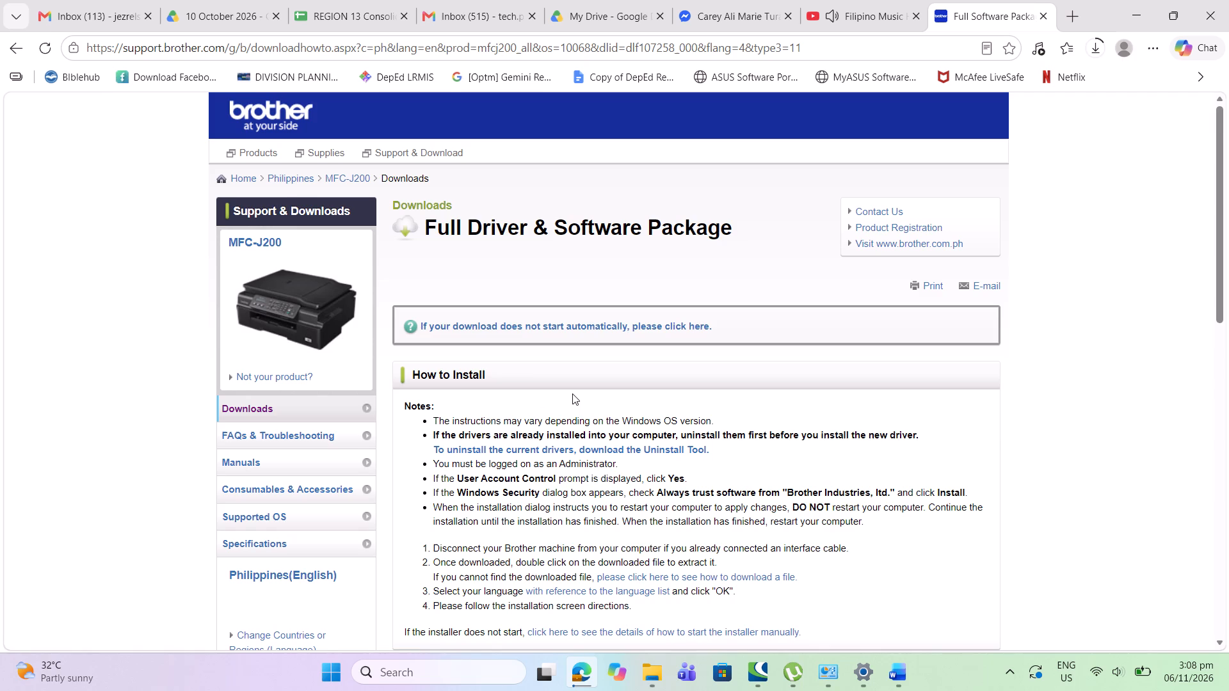
Read through the Full Driver & Software Package page, covering the installation notes, the numbered instructions and the feedback section.
scroll(572, 393, down, 1)
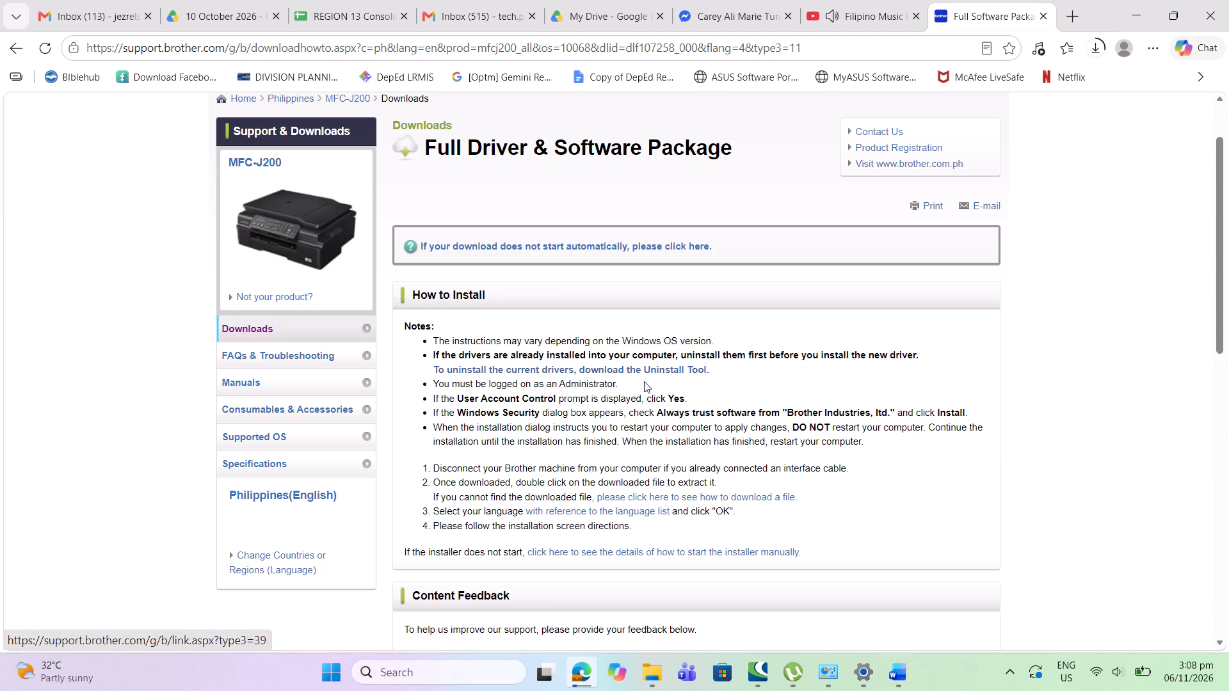
scroll(602, 424, down, 3)
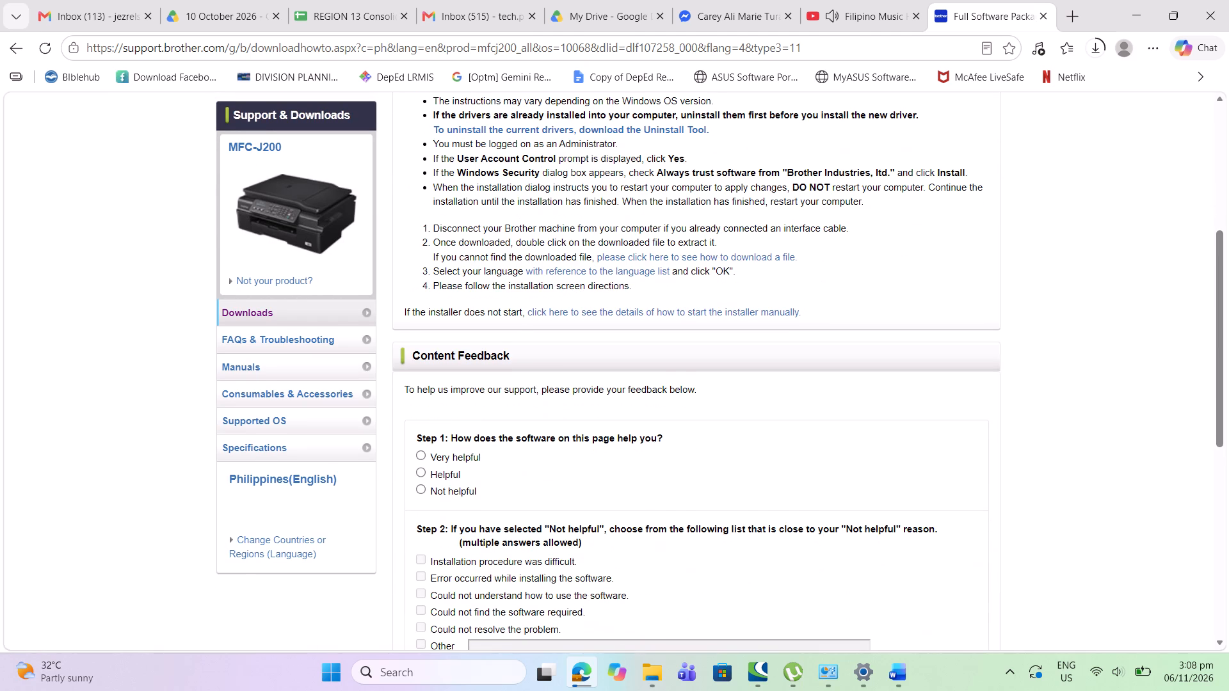
scroll(604, 434, down, 7)
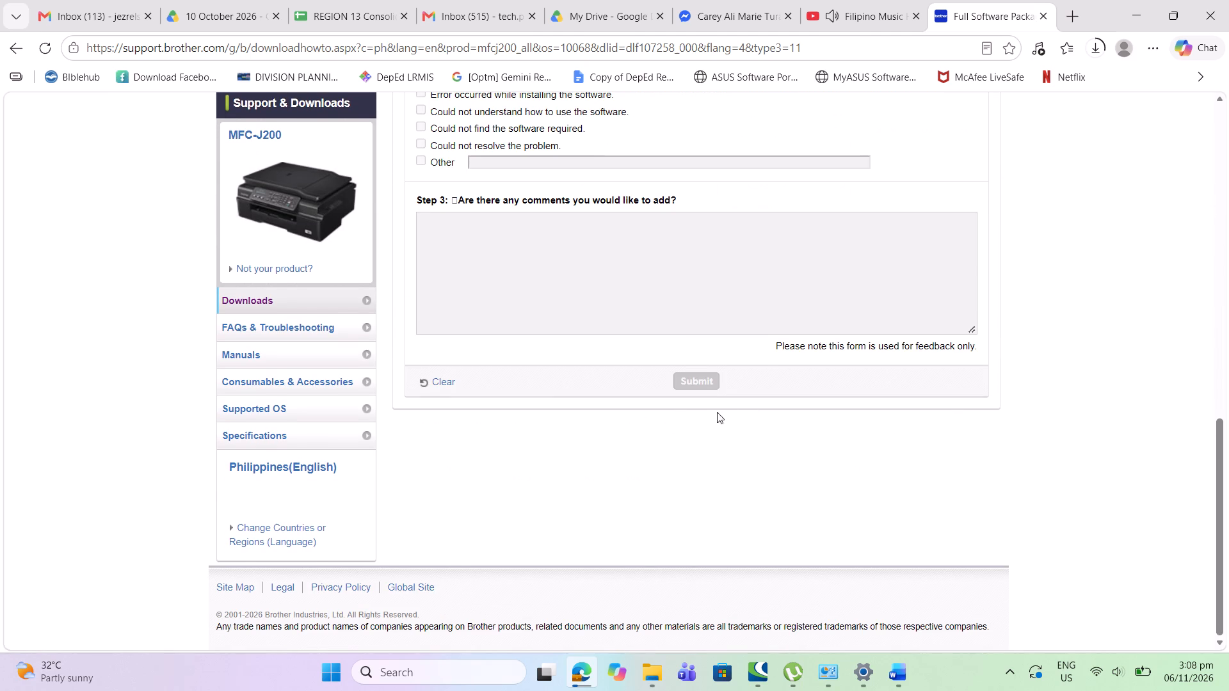
scroll(724, 486, down, 4)
scroll(723, 488, up, 7)
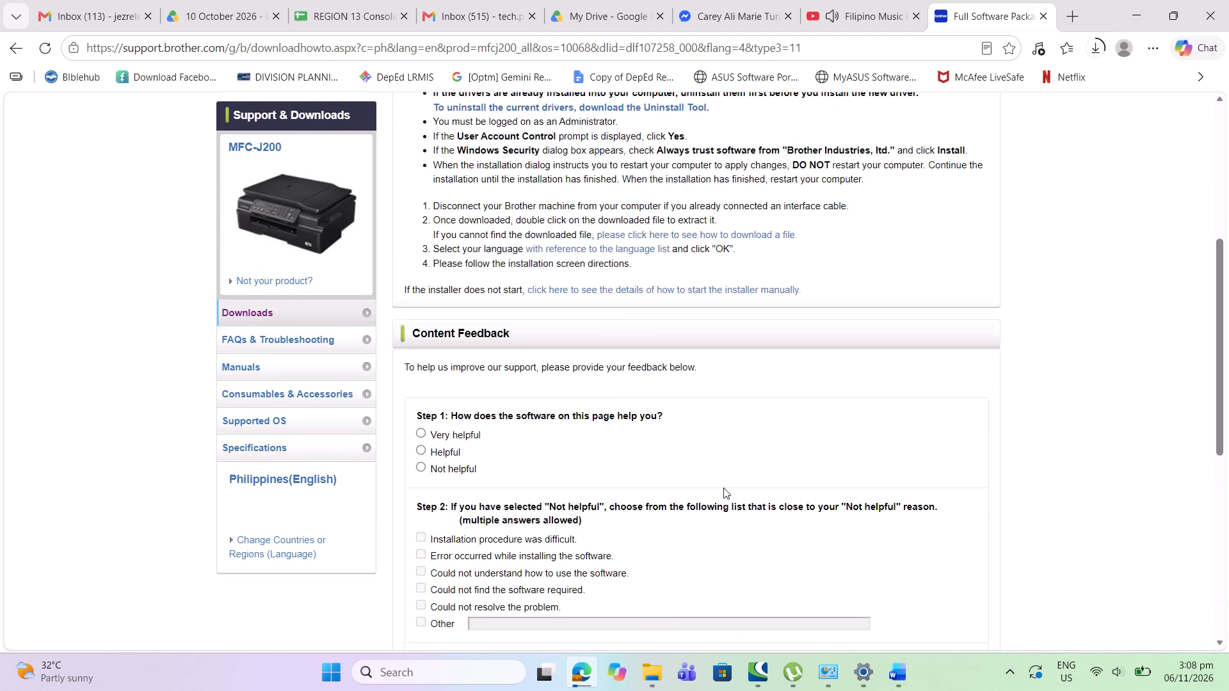
scroll(727, 479, up, 1)
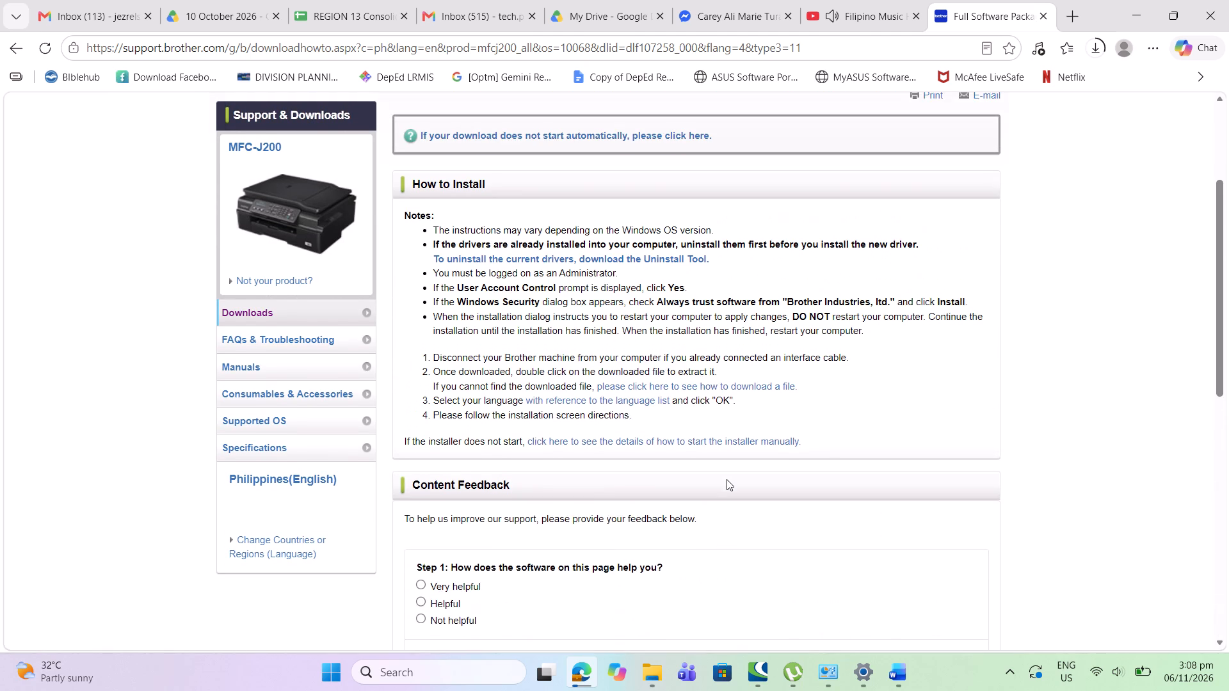
scroll(727, 479, up, 6)
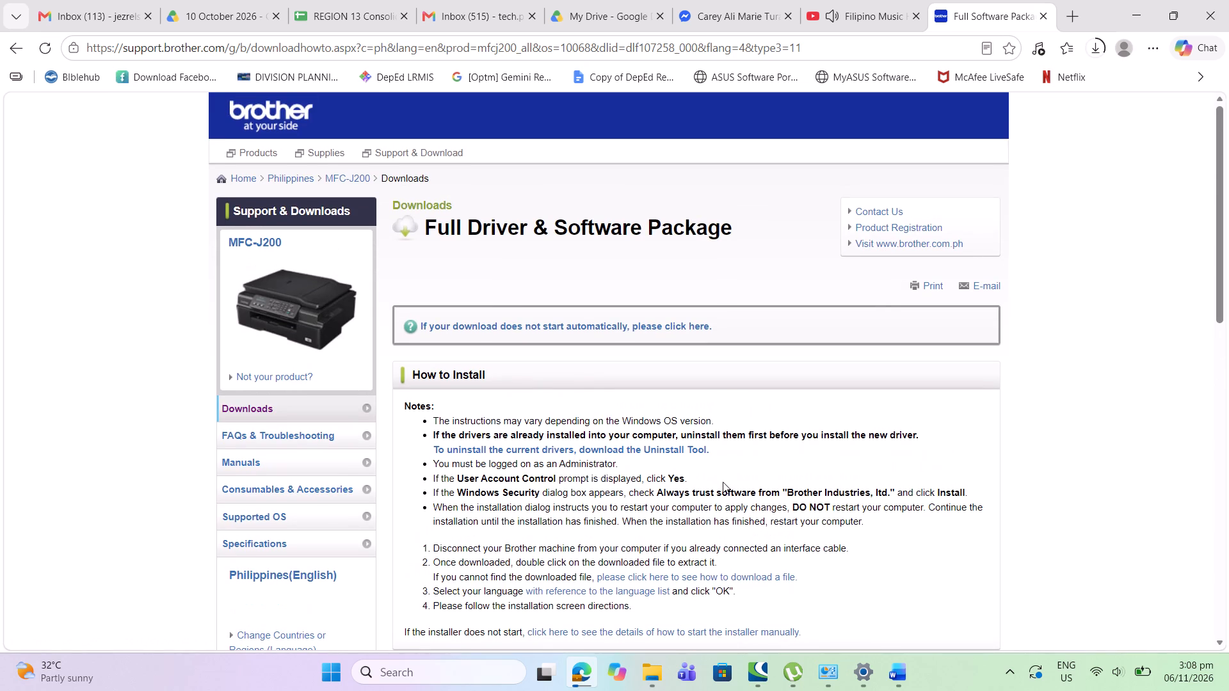
scroll(828, 415, down, 13)
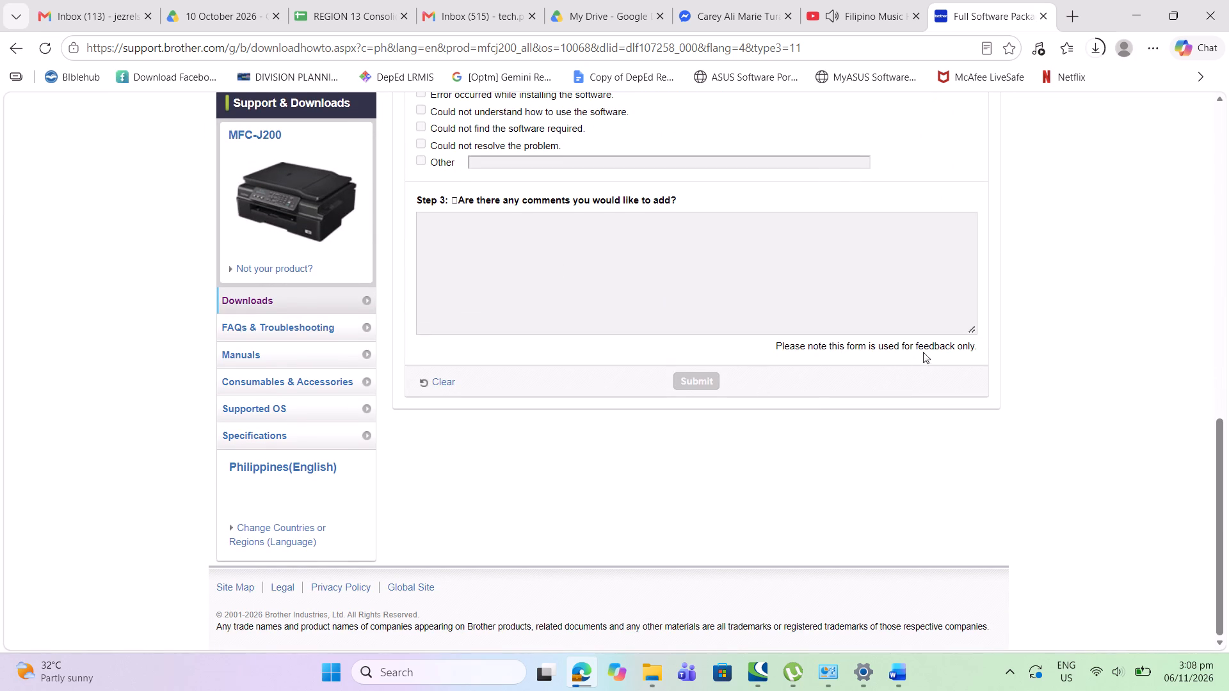
scroll(552, 263, up, 9)
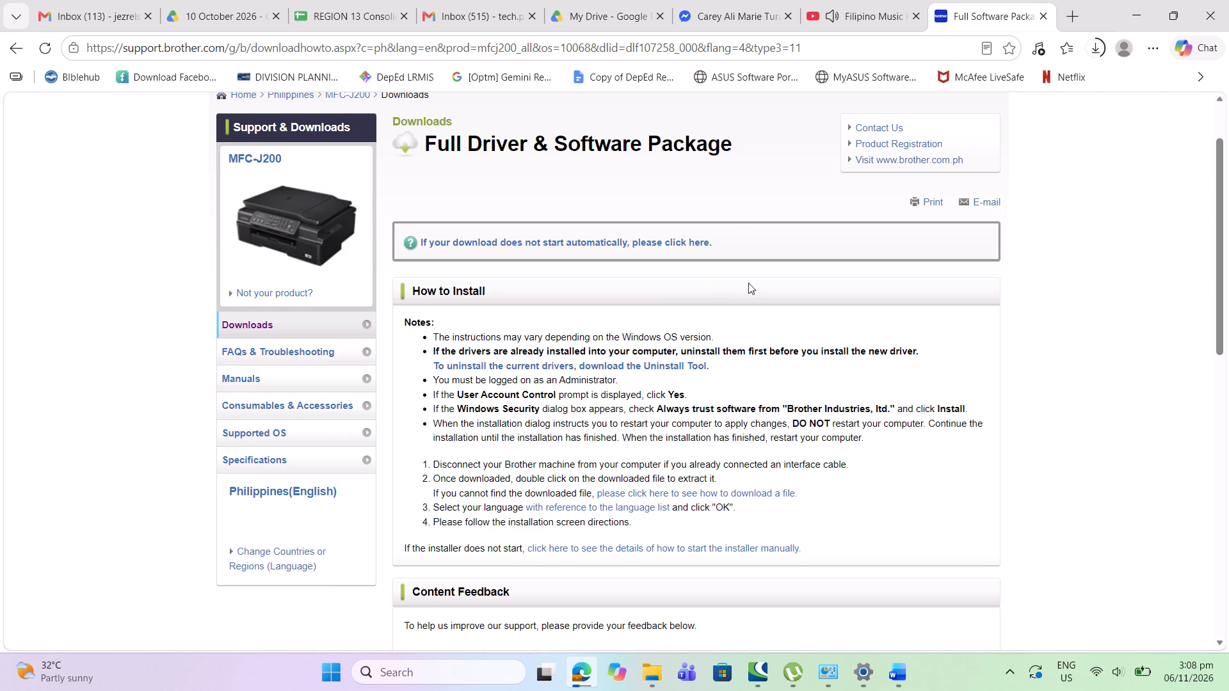
Start the Full Driver & Software Package download again with the link for downloads that do not start automatically.
scroll(757, 317, up, 3)
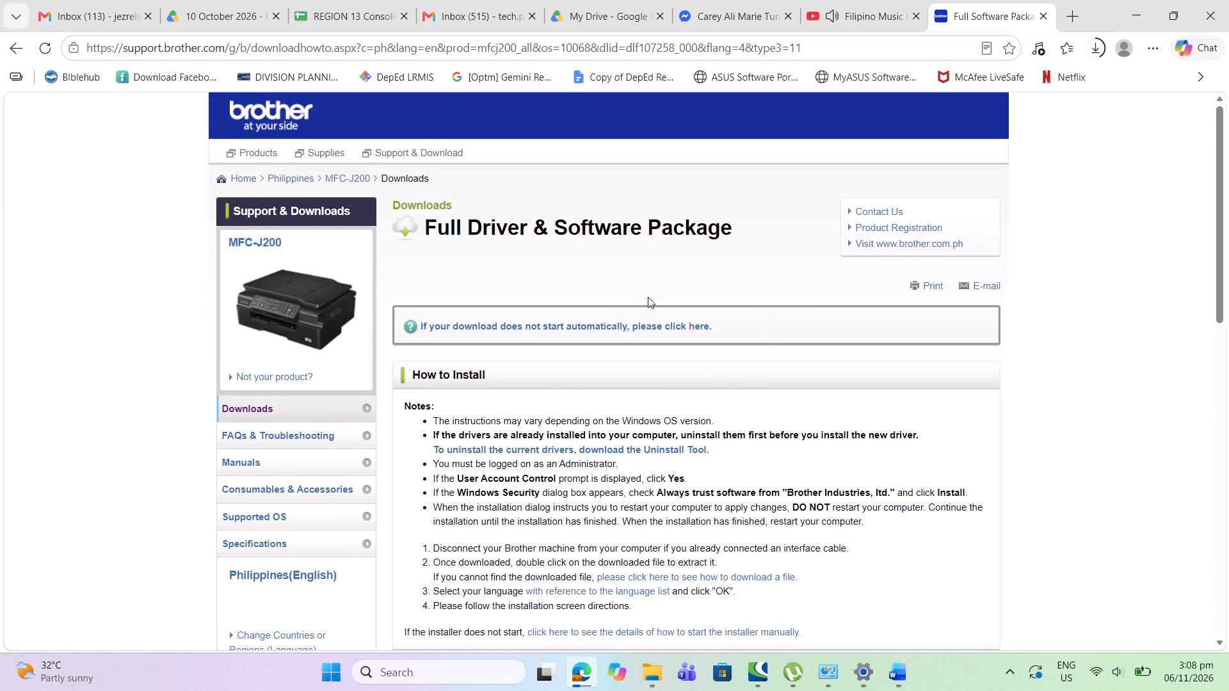
click(595, 322)
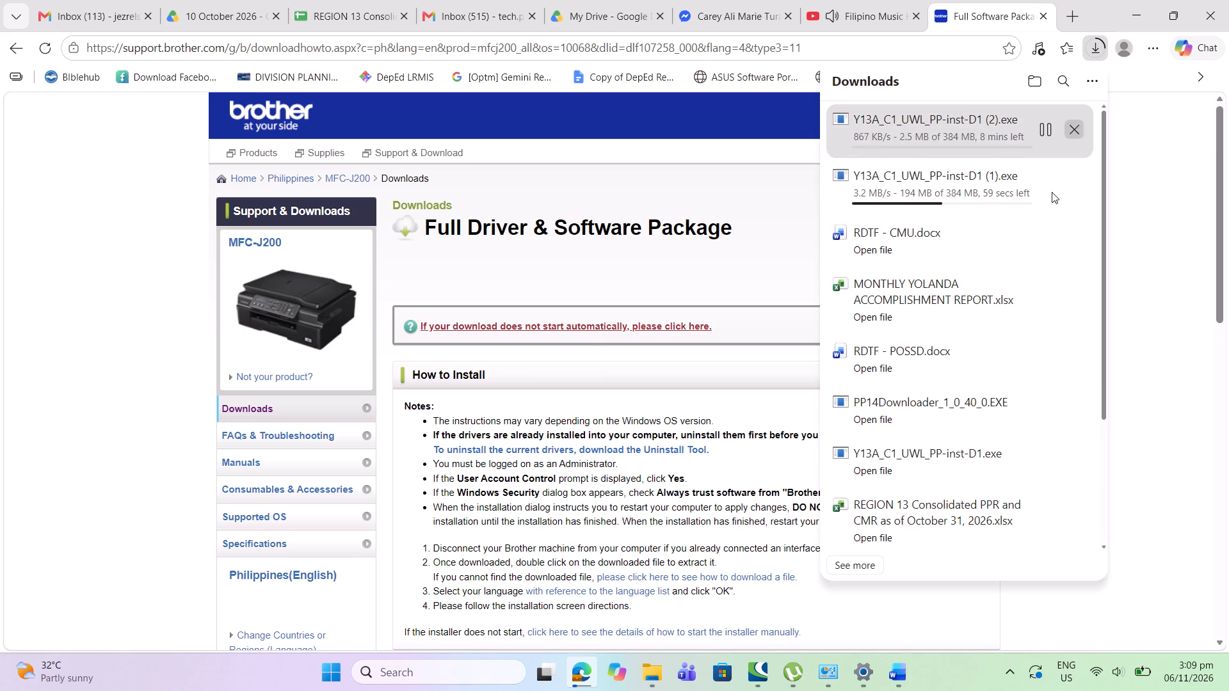
Switch to the Downloads folder in File Explorer and launch the Y13A_C1_UWL_PP-inst-D1 installer.
click(654, 675)
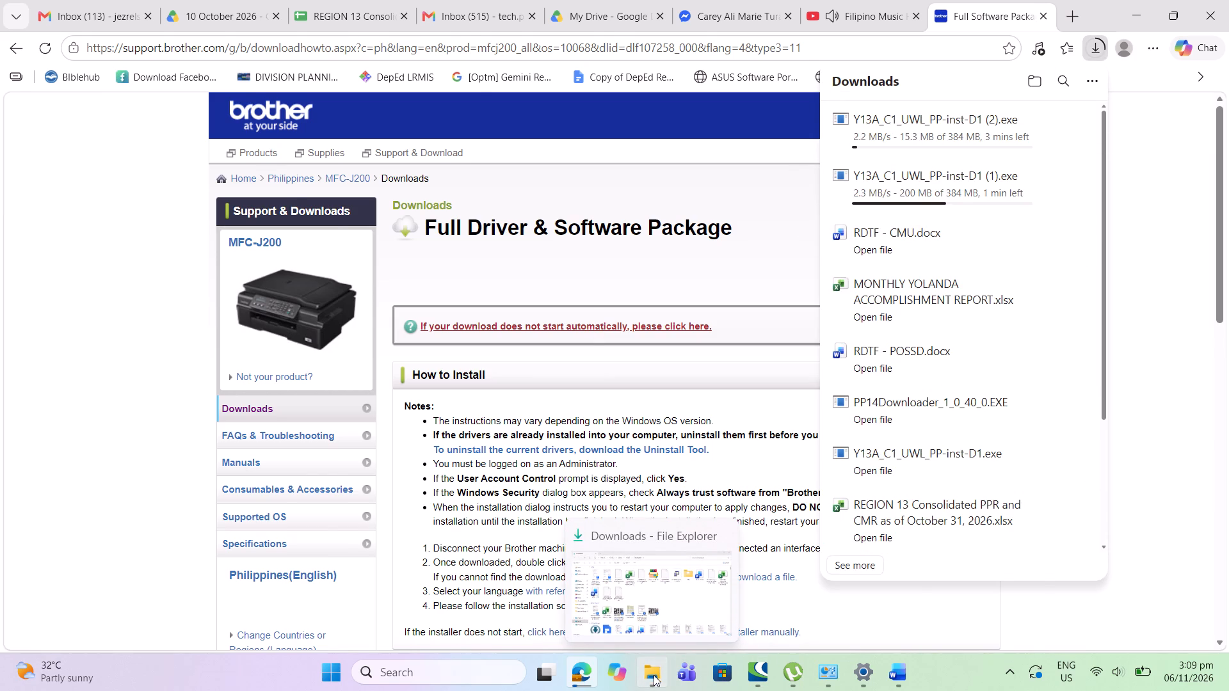
double_click(629, 199)
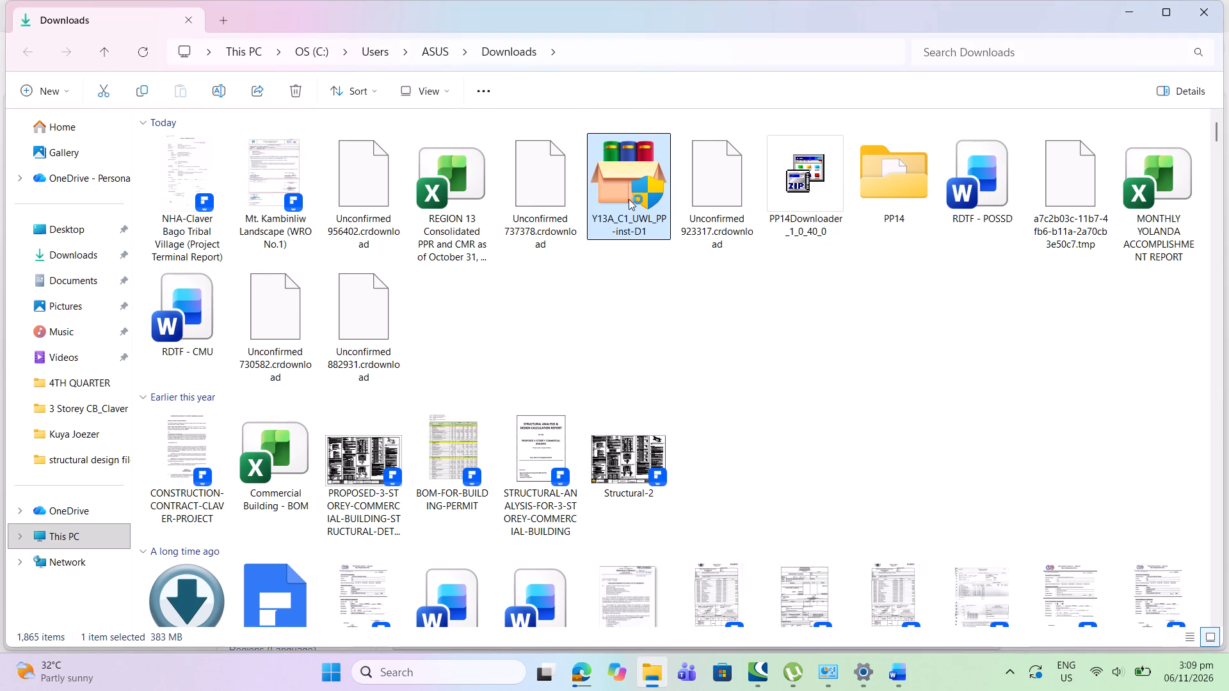